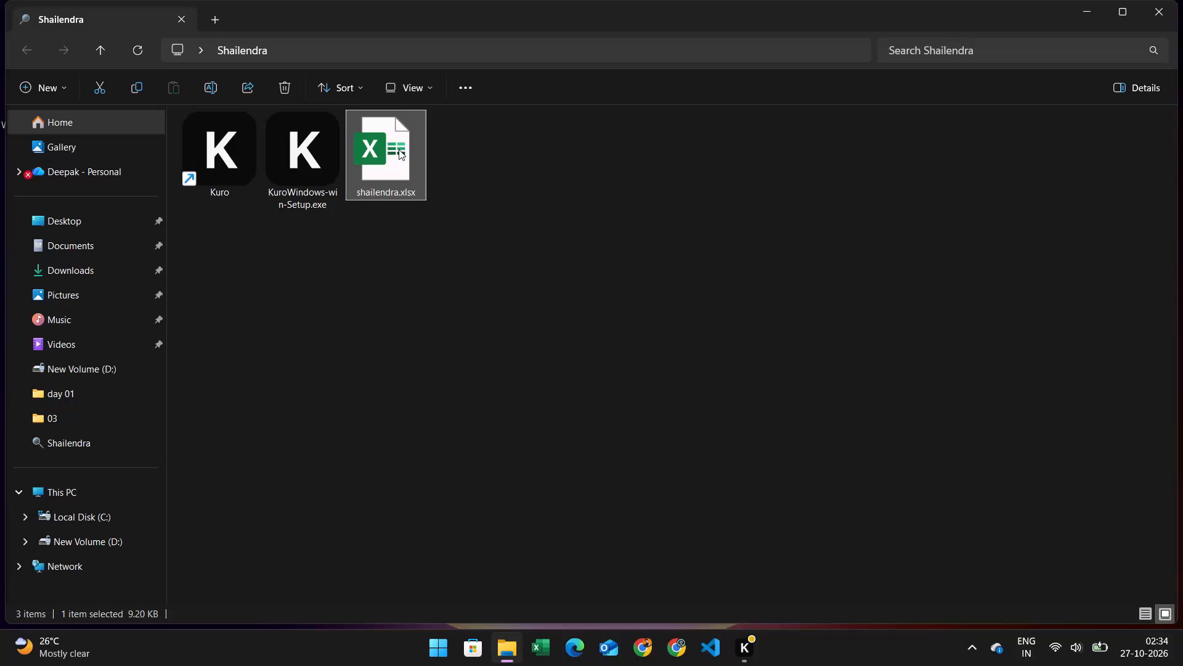
Open the shailendra.xlsx workbook in Excel to view its classification table, dismissing the OneDrive editing offer, and close the workbook.
{"action": "left_click", "coordinate": [399, 149]}
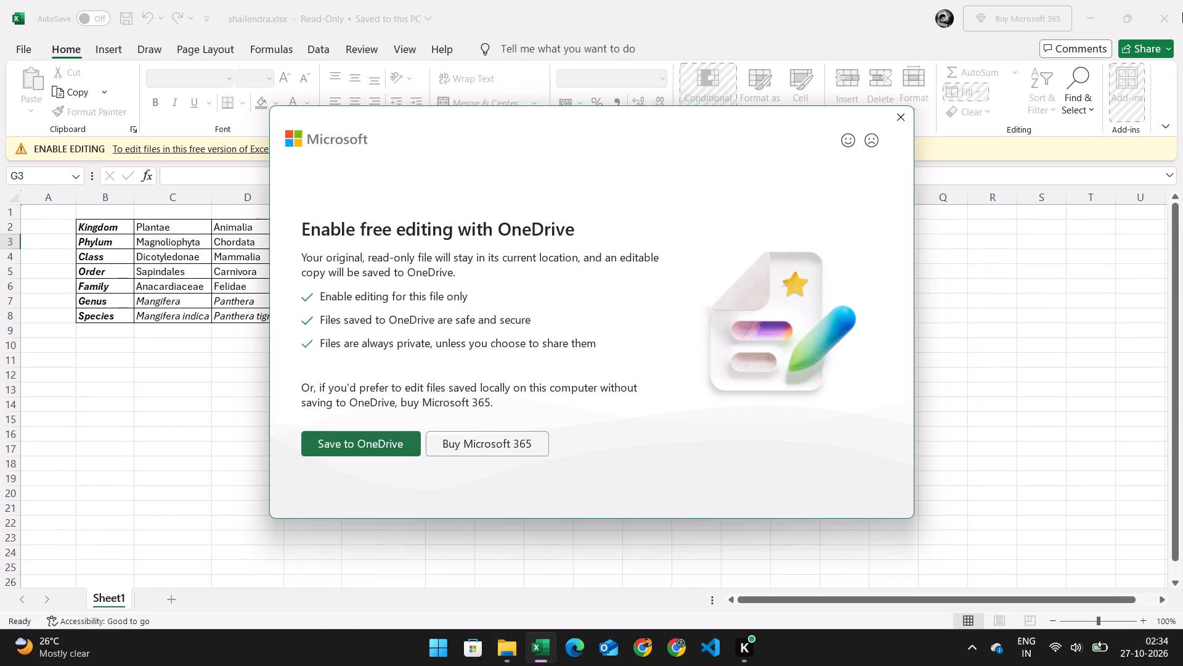
{"action": "left_click", "coordinate": [904, 123]}
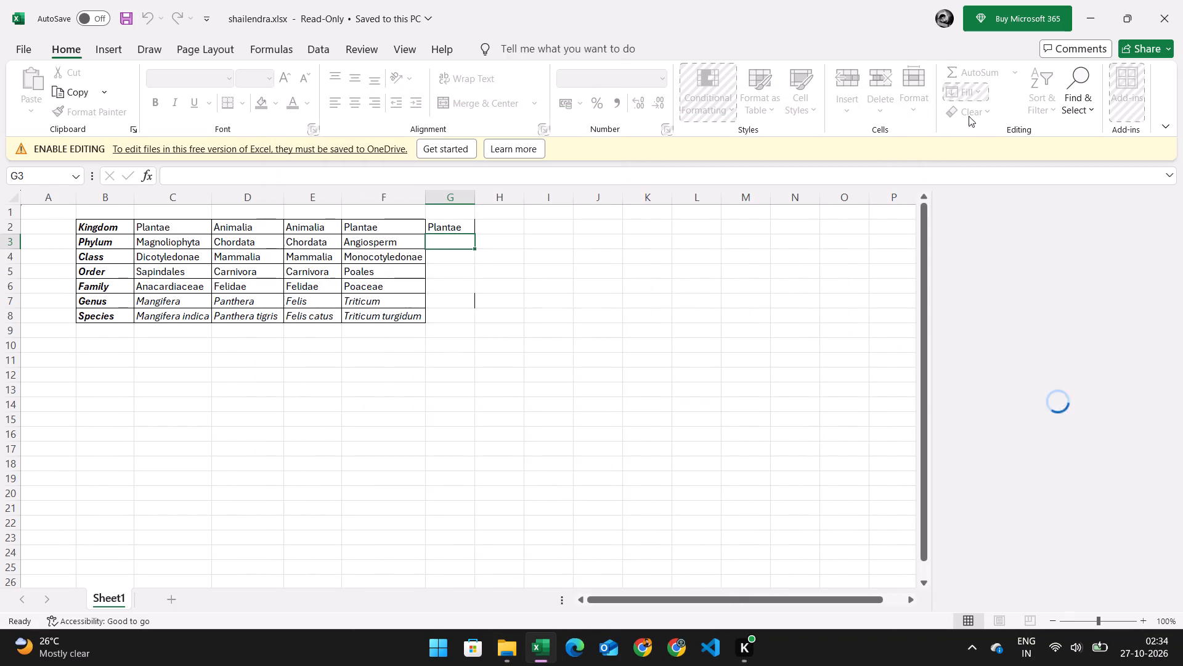
{"action": "left_click", "coordinate": [1182, 10]}
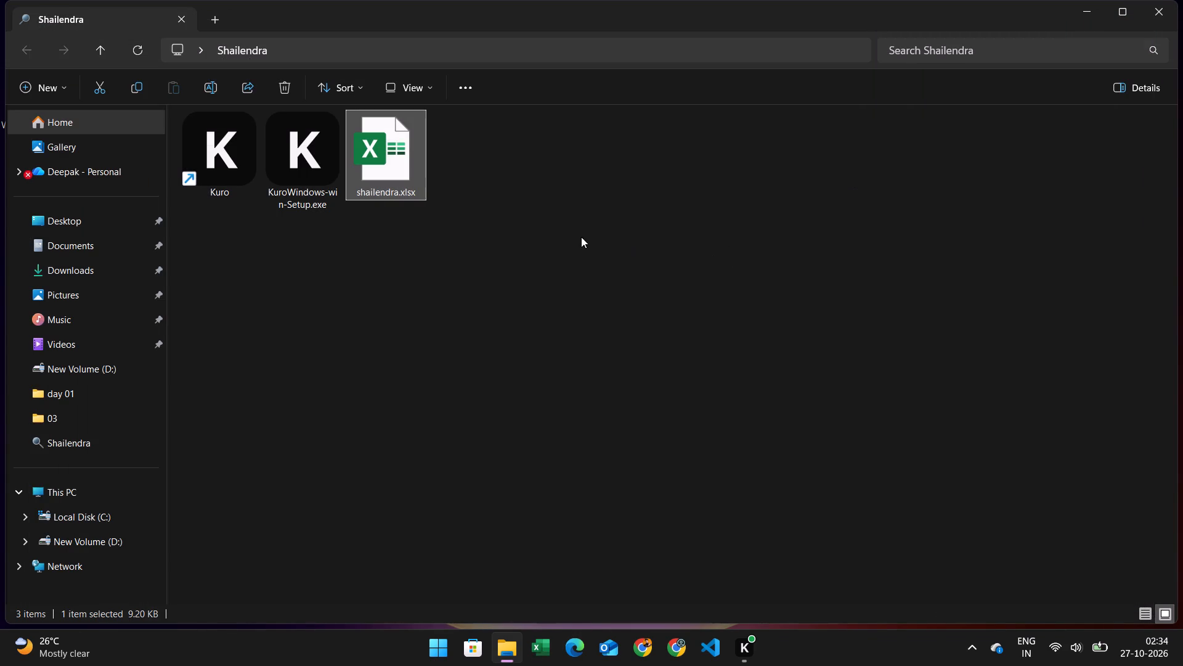
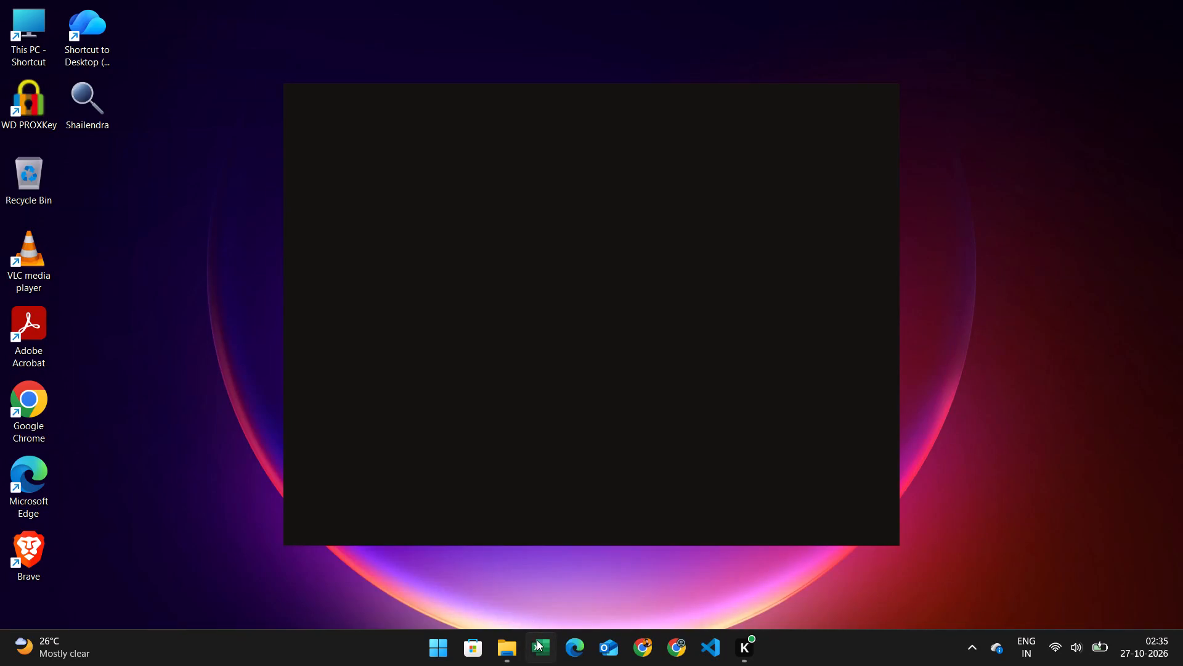
Launch Excel and open the recent shailendra.xlsx workbook stored in the OneDrive - Personal Desktop folder.
{"action": "left_click", "coordinate": [537, 640]}
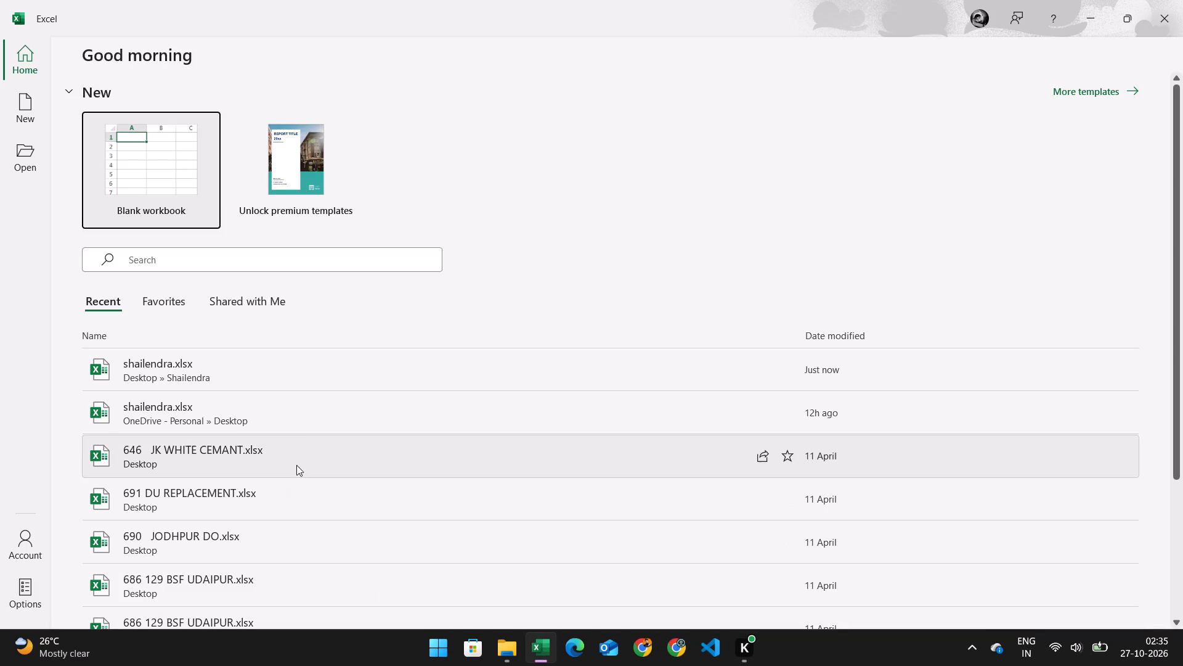
{"action": "double_click", "coordinate": [320, 413]}
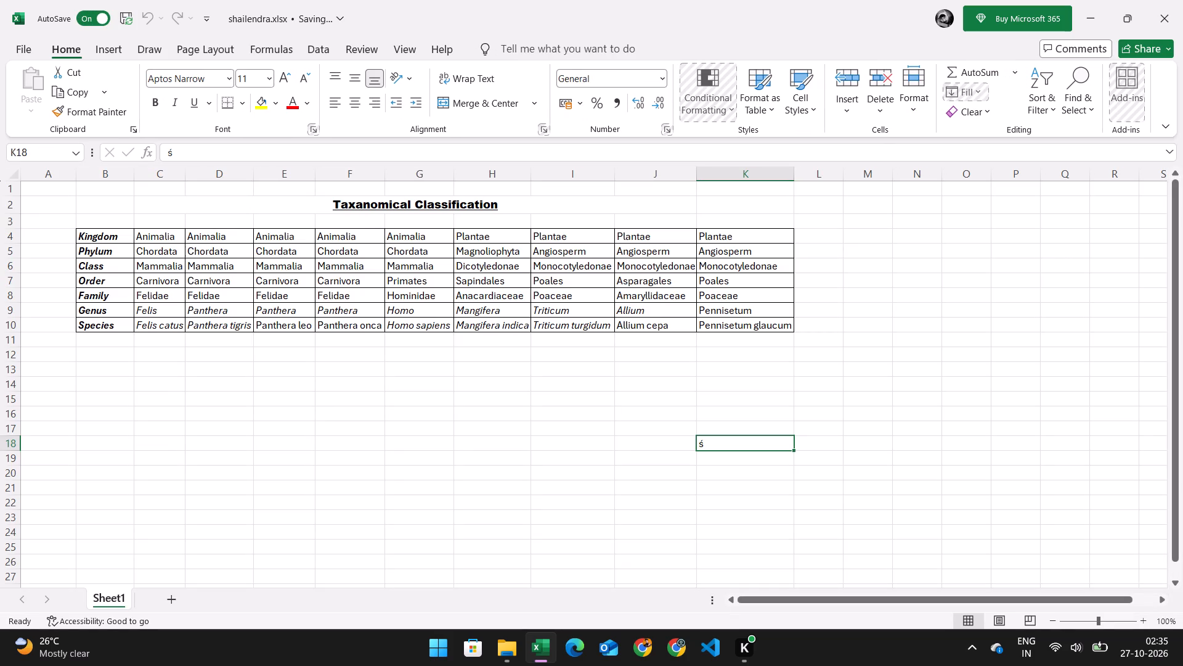
Delete the stray character from cell K18 below the classification table.
{"action": "double_click", "coordinate": [728, 446]}
{"action": "key", "text": "BackSpace"}
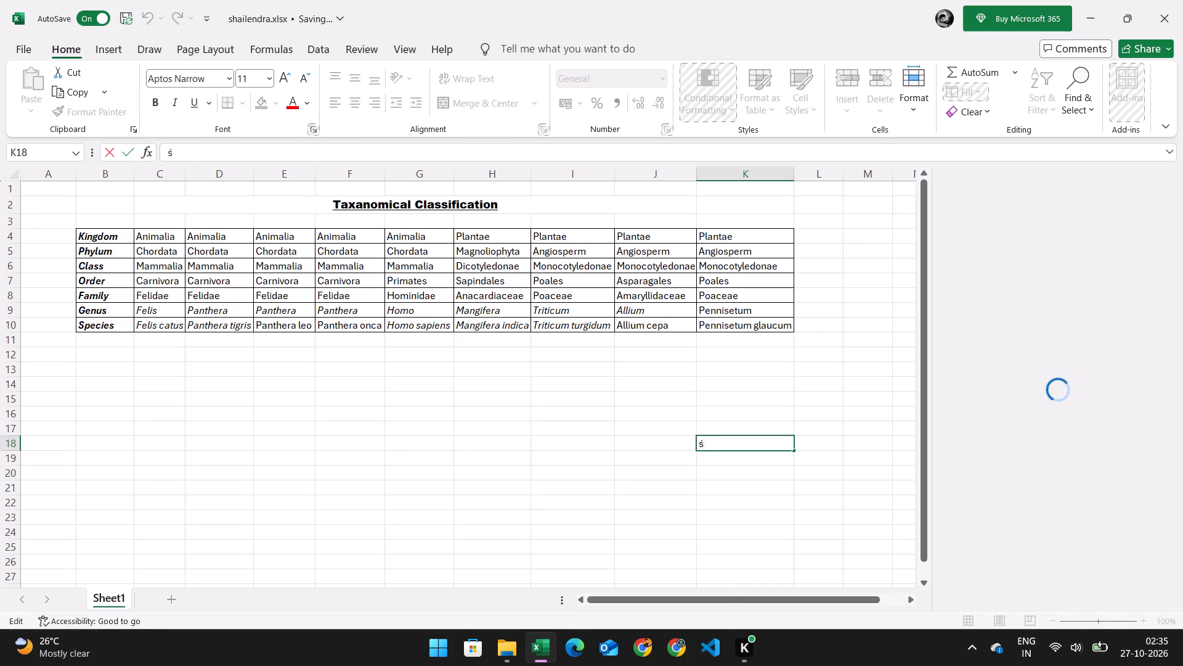
{"action": "left_click", "coordinate": [436, 432]}
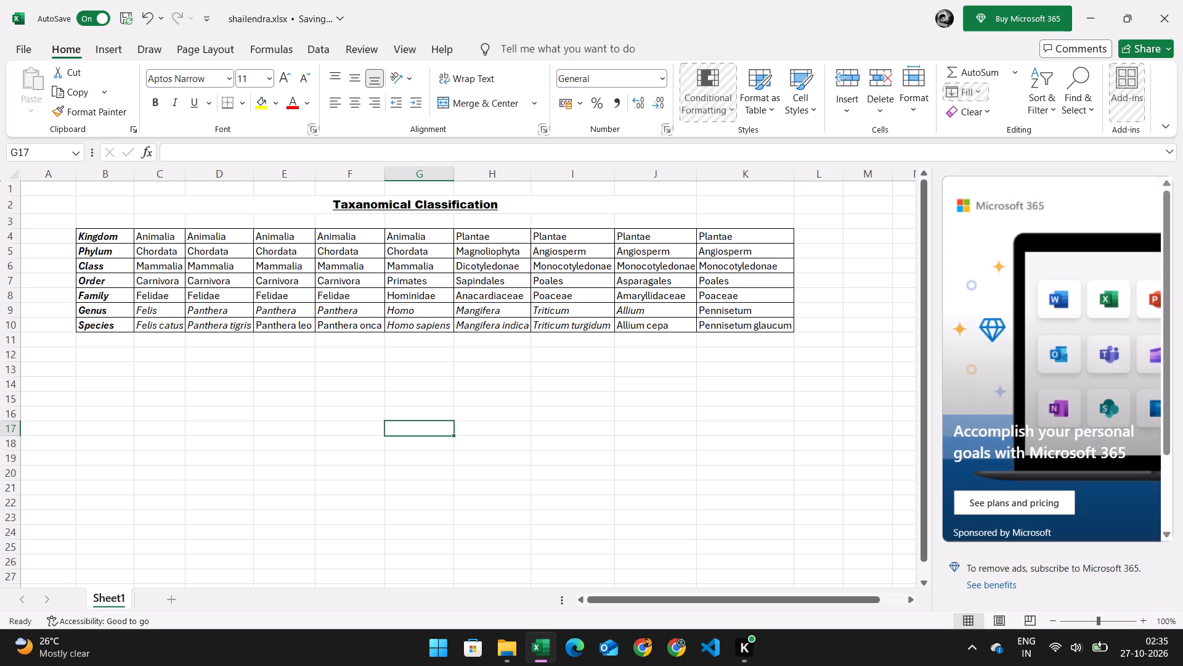
Enter the heading "Fungal" in cell G12 below the classification table.
{"action": "left_click", "coordinate": [435, 368]}
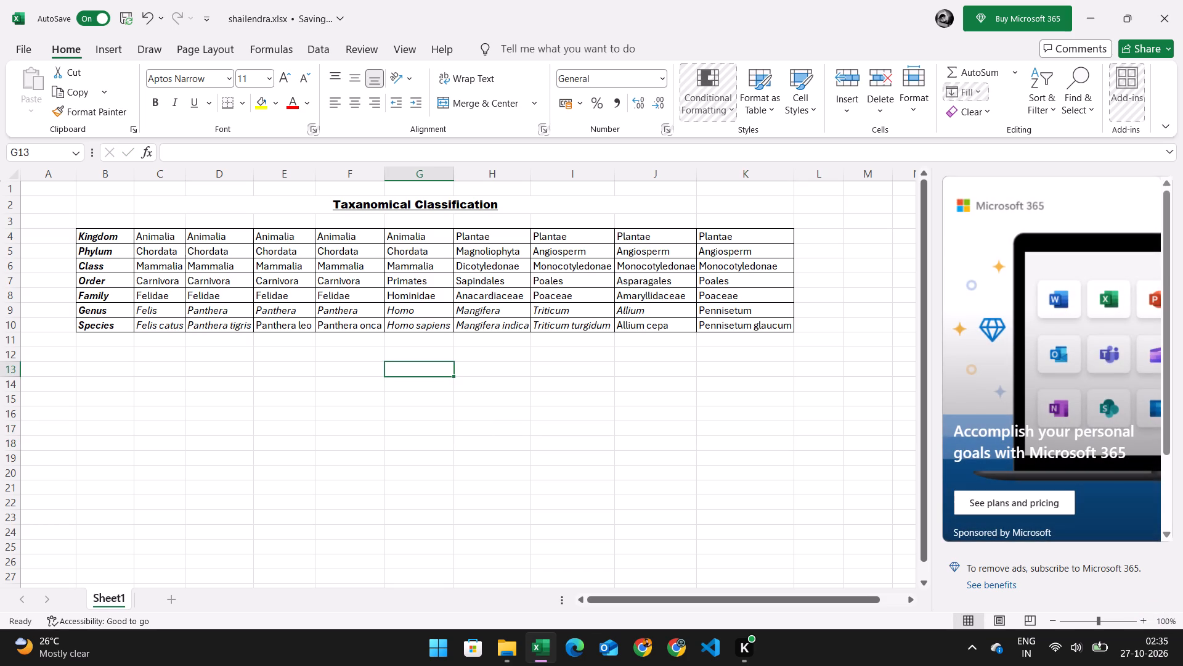
{"action": "left_click", "coordinate": [436, 356]}
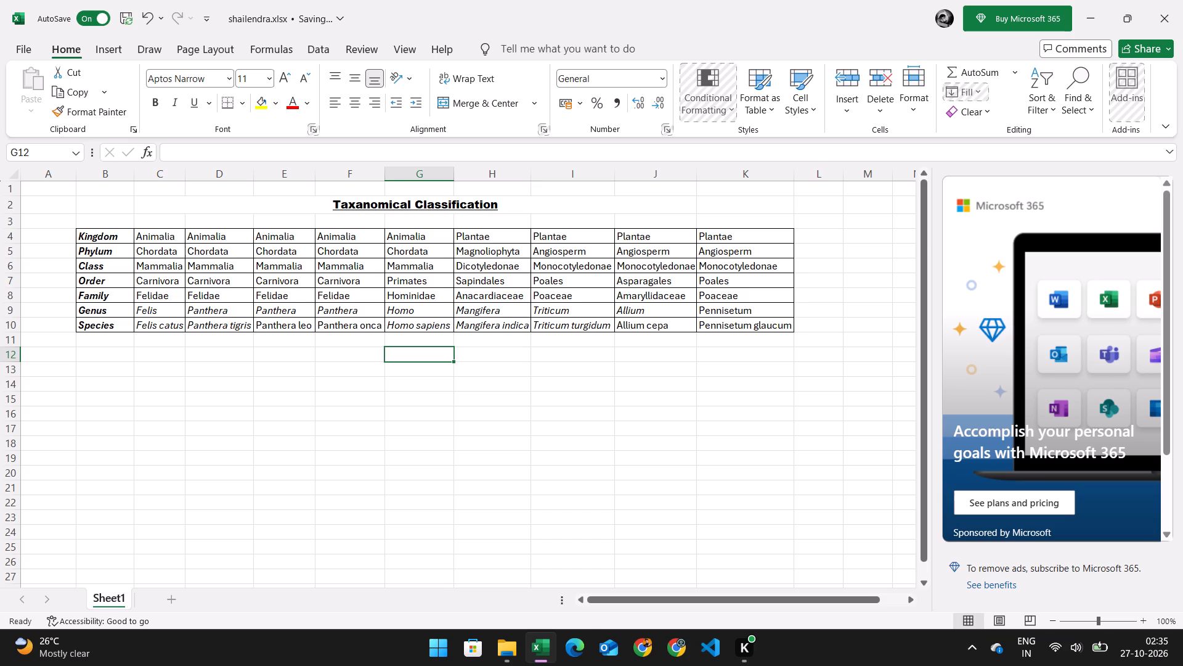
{"action": "type", "text": "Fu"}
{"action": "type", "text": "ngai"}
{"action": "key", "text": "BackSpace"}
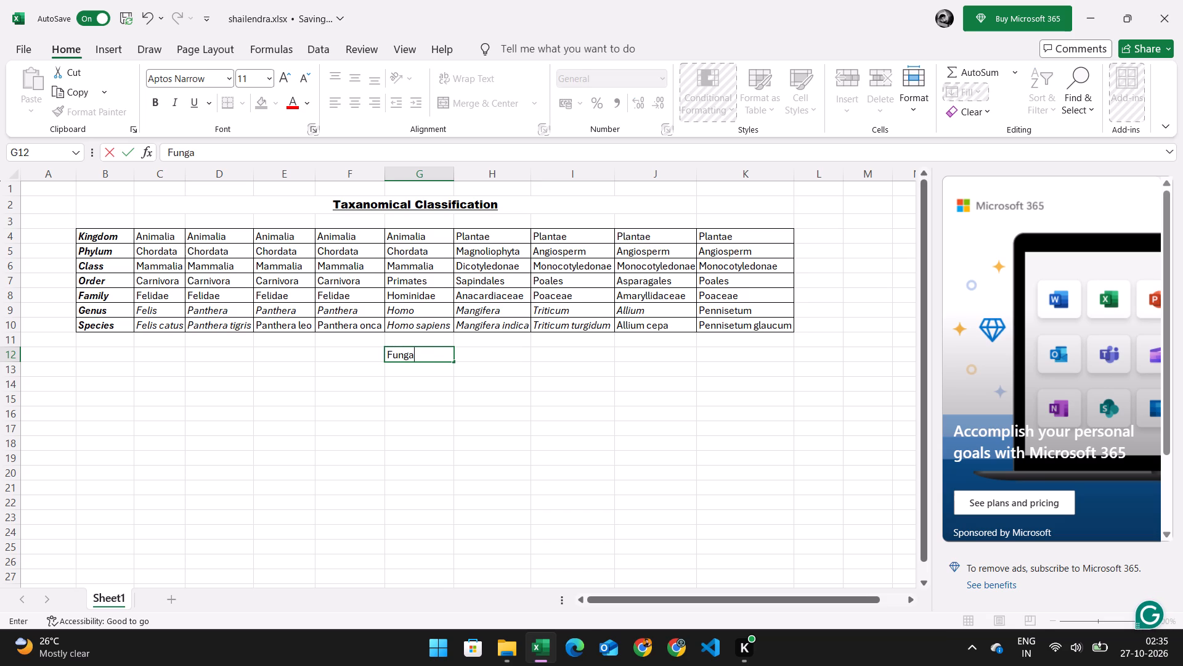
{"action": "key", "text": "l"}
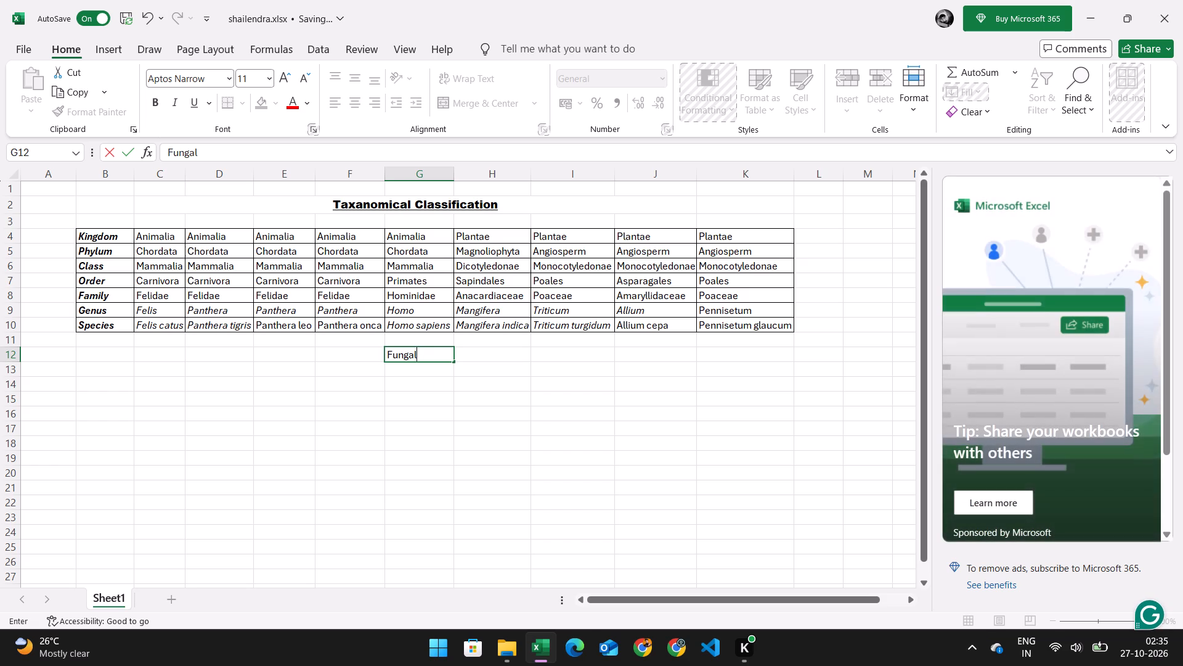
{"action": "left_click", "coordinate": [477, 366]}
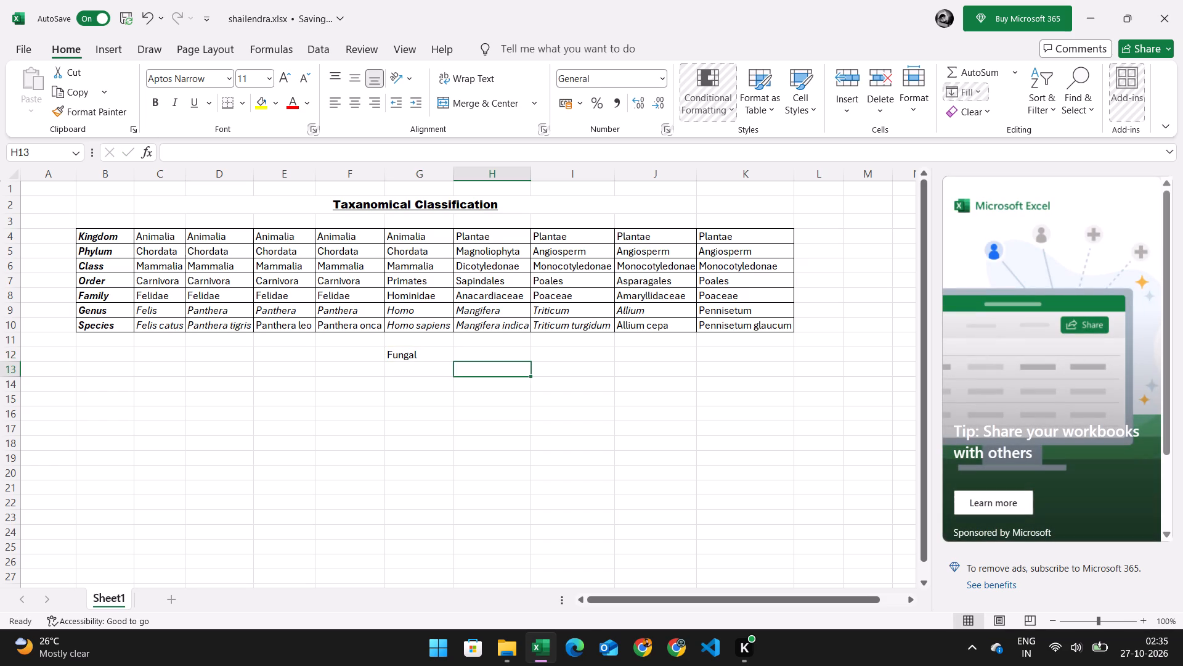
Make the Fungal heading in G12 bold and centre it horizontally.
{"action": "left_click", "coordinate": [436, 352]}
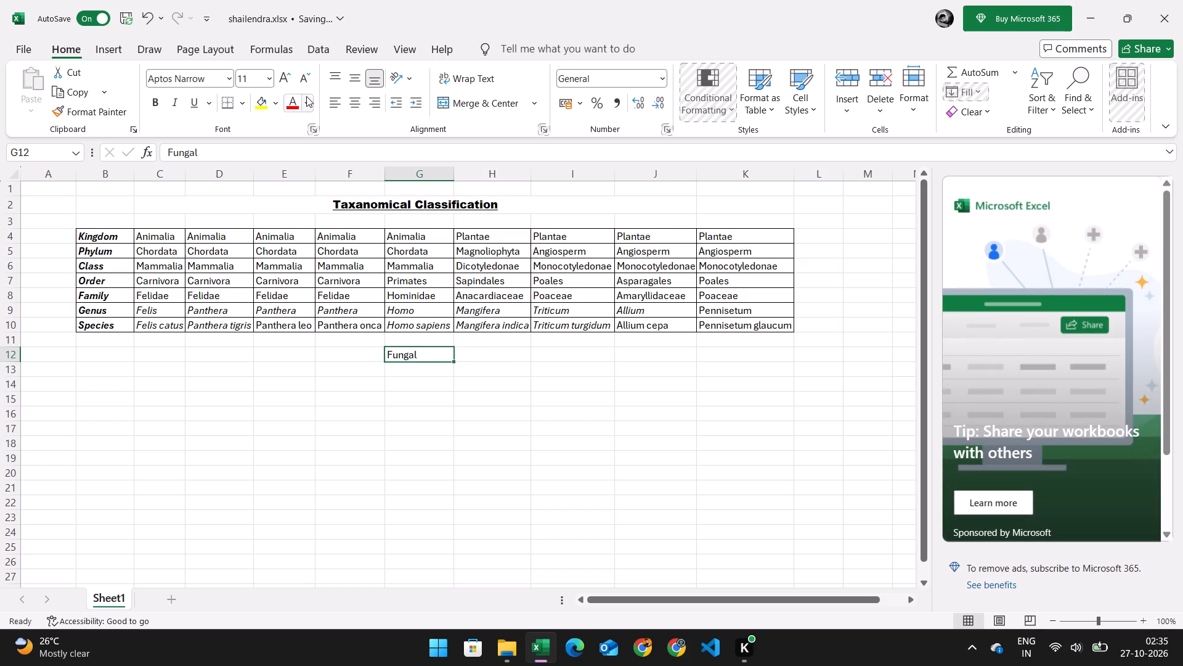
{"action": "left_click", "coordinate": [160, 106]}
{"action": "left_click", "coordinate": [349, 102]}
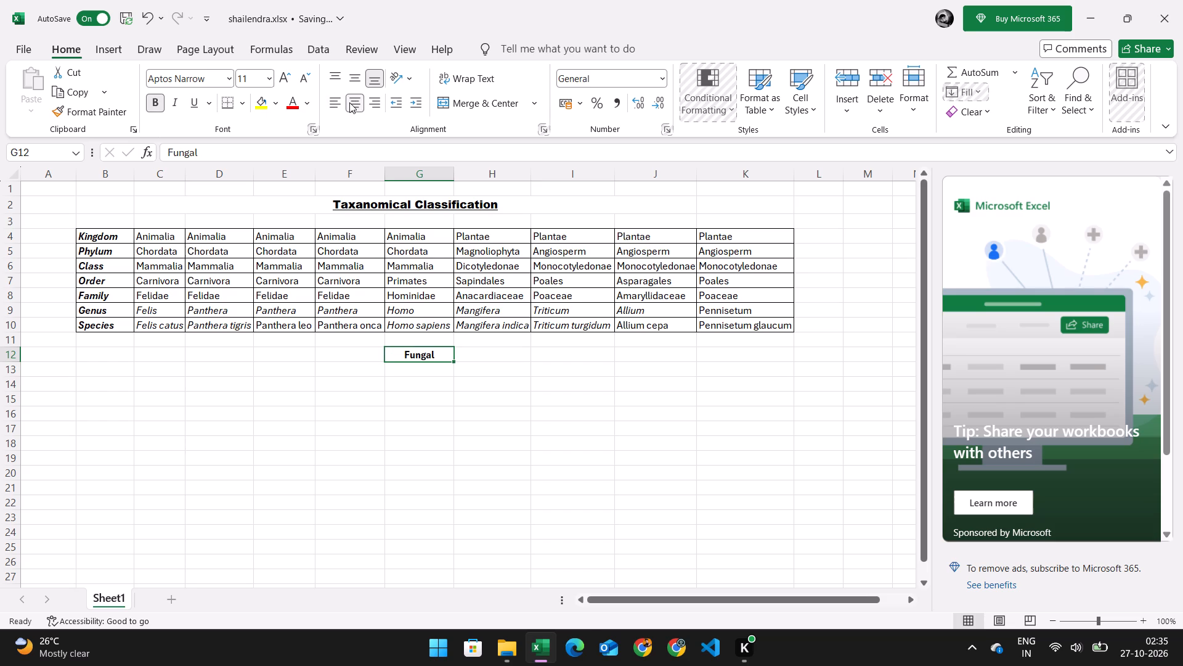
{"action": "left_click", "coordinate": [240, 104]}
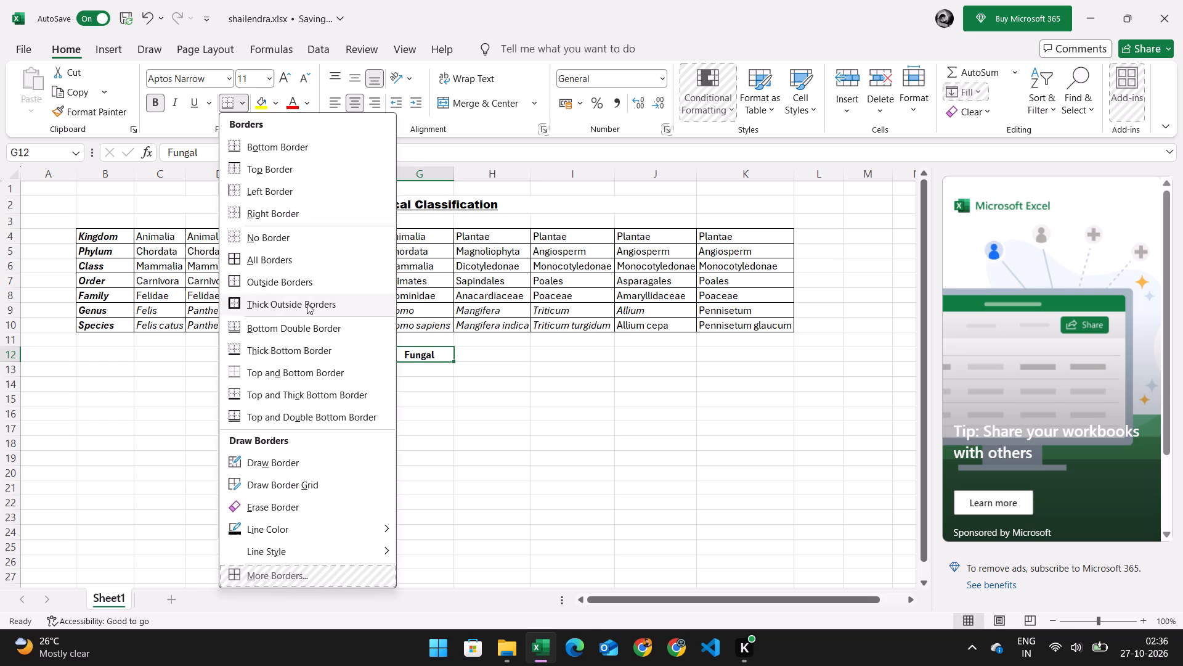
{"action": "left_click", "coordinate": [576, 371]}
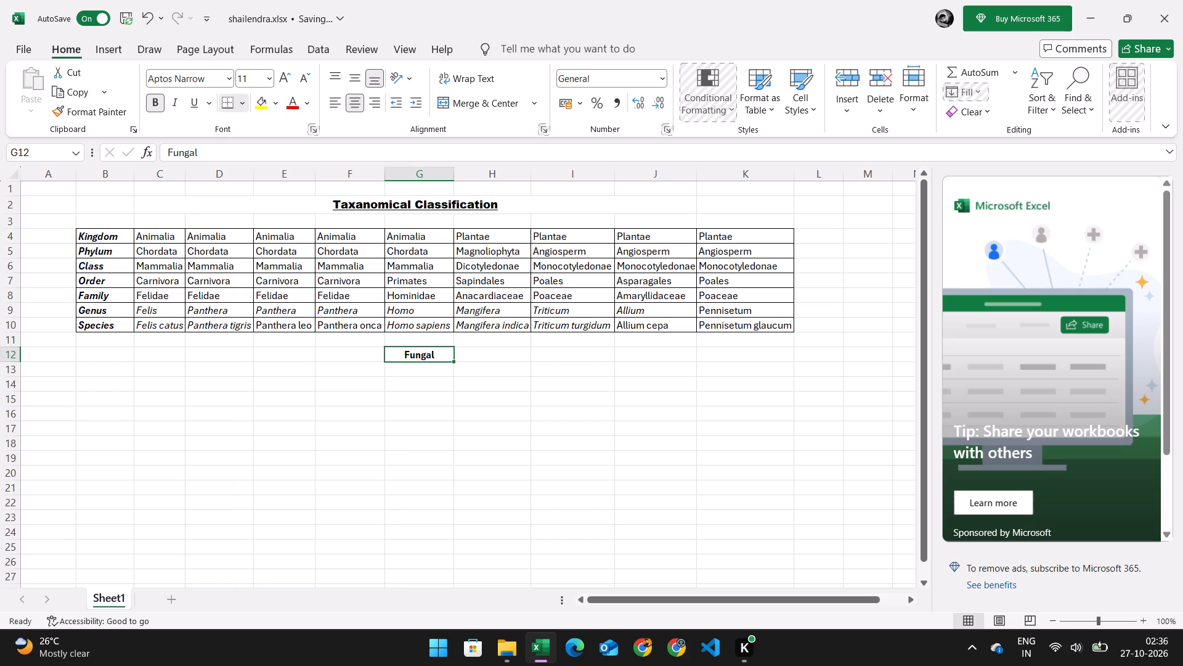
Apply outside borders to the merged Taxanomical Classification title cell in row 2.
{"action": "left_click", "coordinate": [518, 212]}
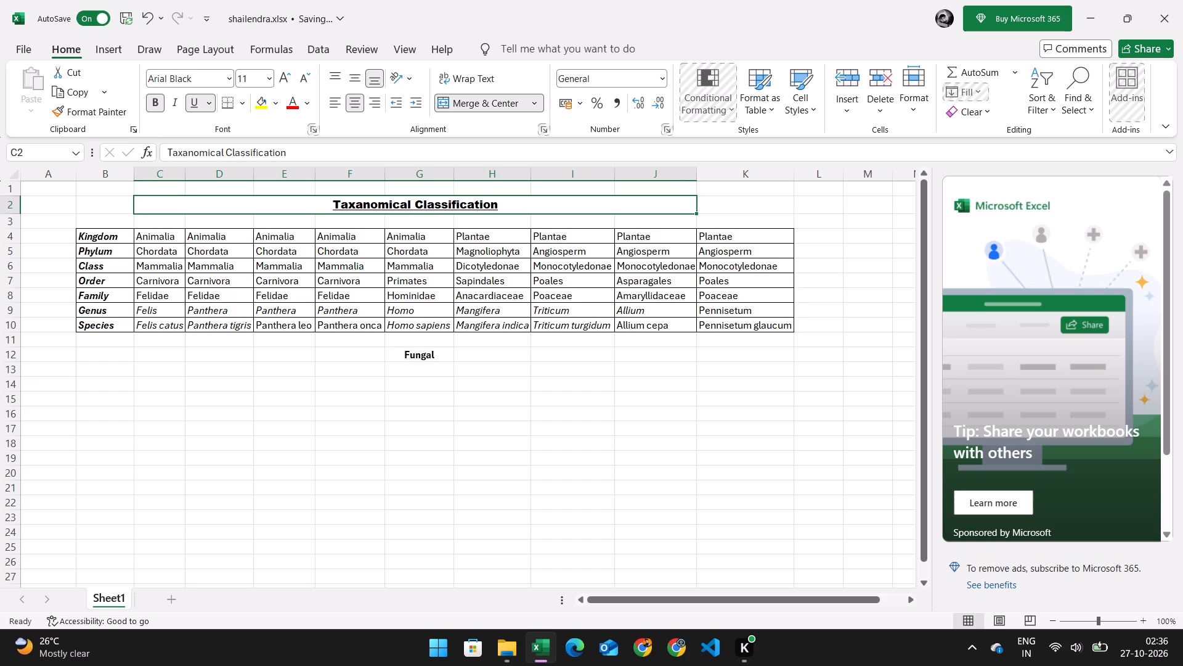
{"action": "left_click", "coordinate": [239, 103]}
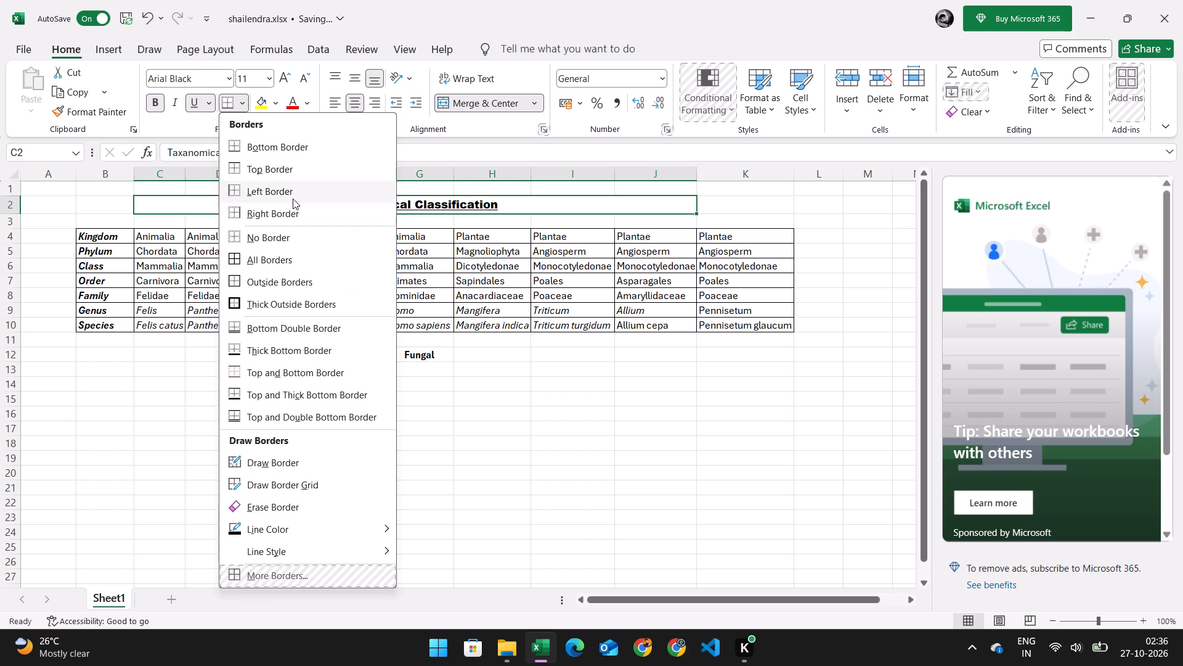
{"action": "left_click", "coordinate": [309, 281]}
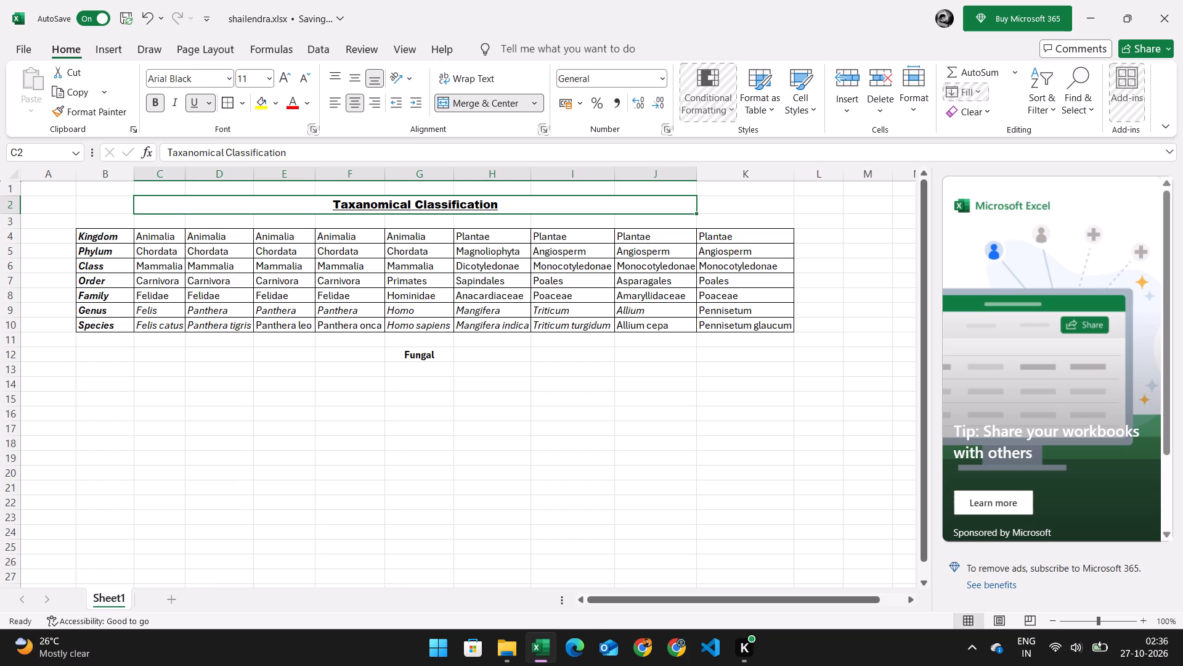
Apply the same outside borders to the Fungal heading cell G12.
{"action": "left_click", "coordinate": [471, 353]}
{"action": "left_click", "coordinate": [450, 351]}
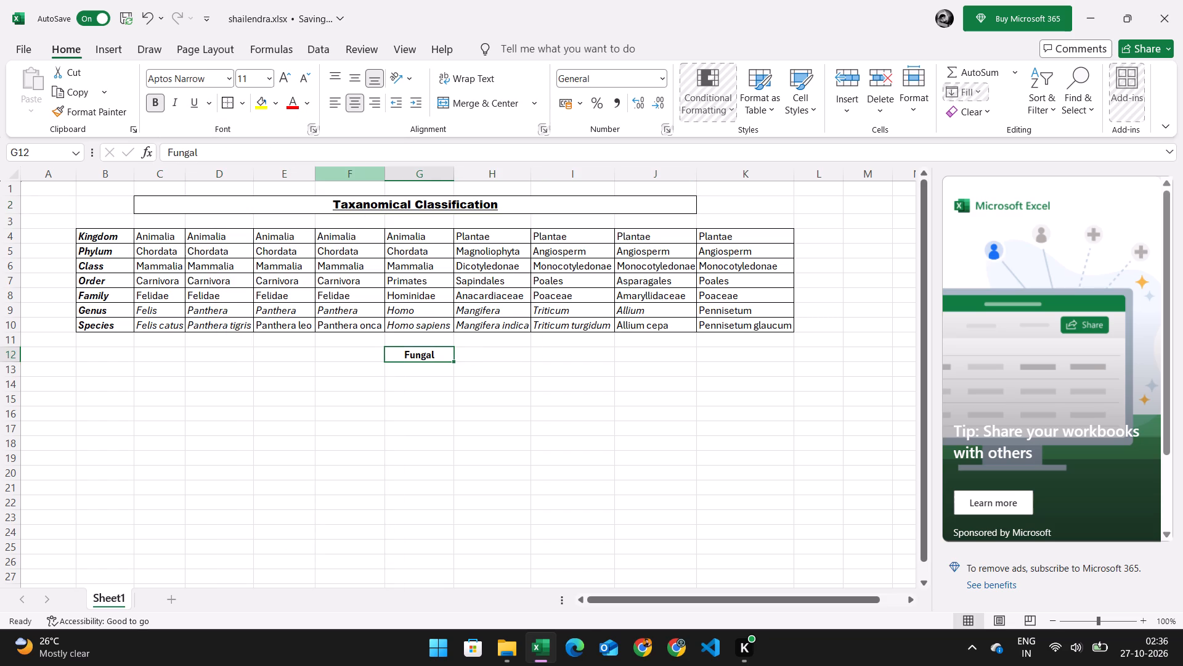
{"action": "left_click", "coordinate": [232, 106]}
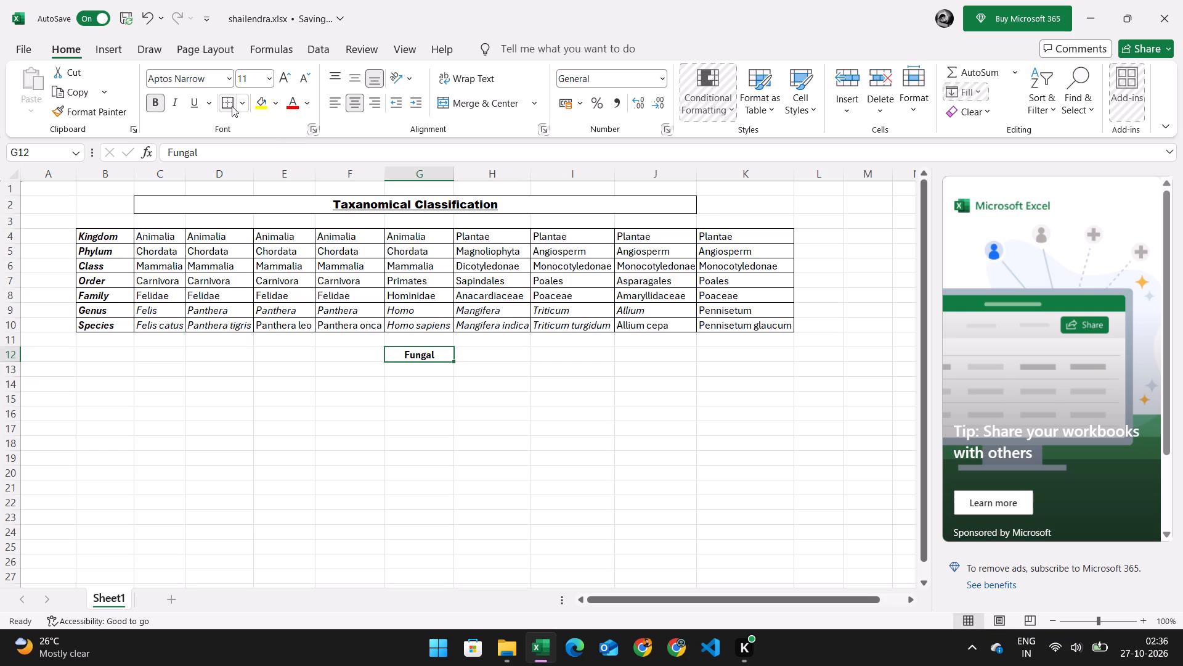
{"action": "left_click", "coordinate": [553, 392]}
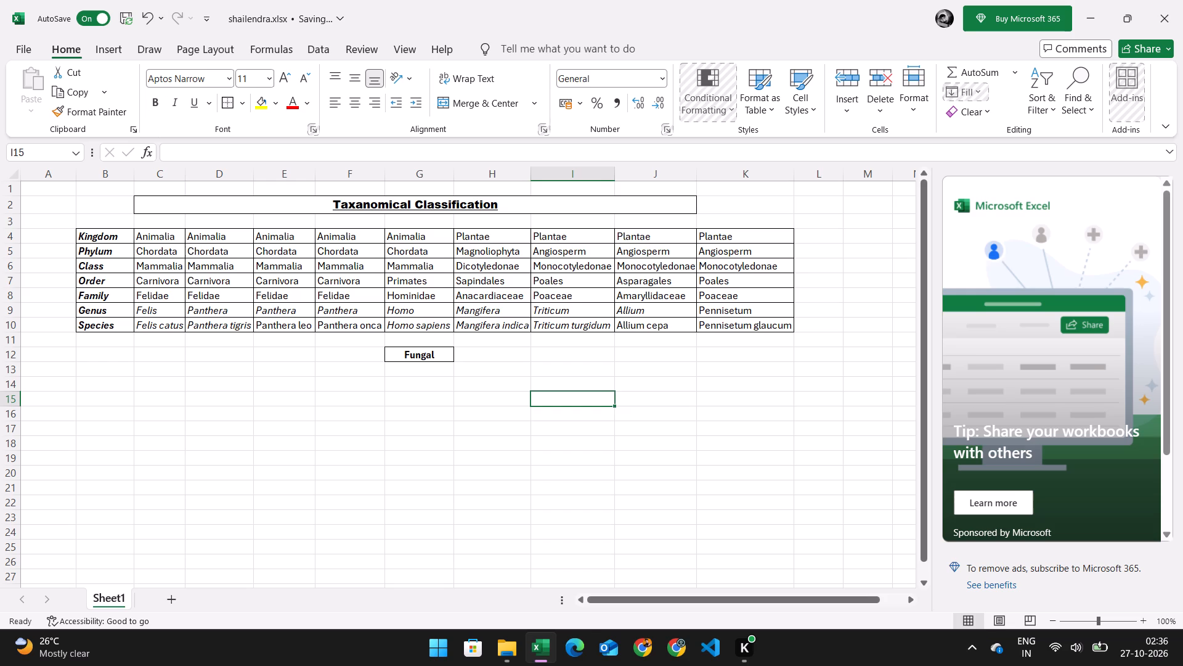
{"action": "left_click", "coordinate": [115, 389]}
{"action": "left_click", "coordinate": [115, 389]}
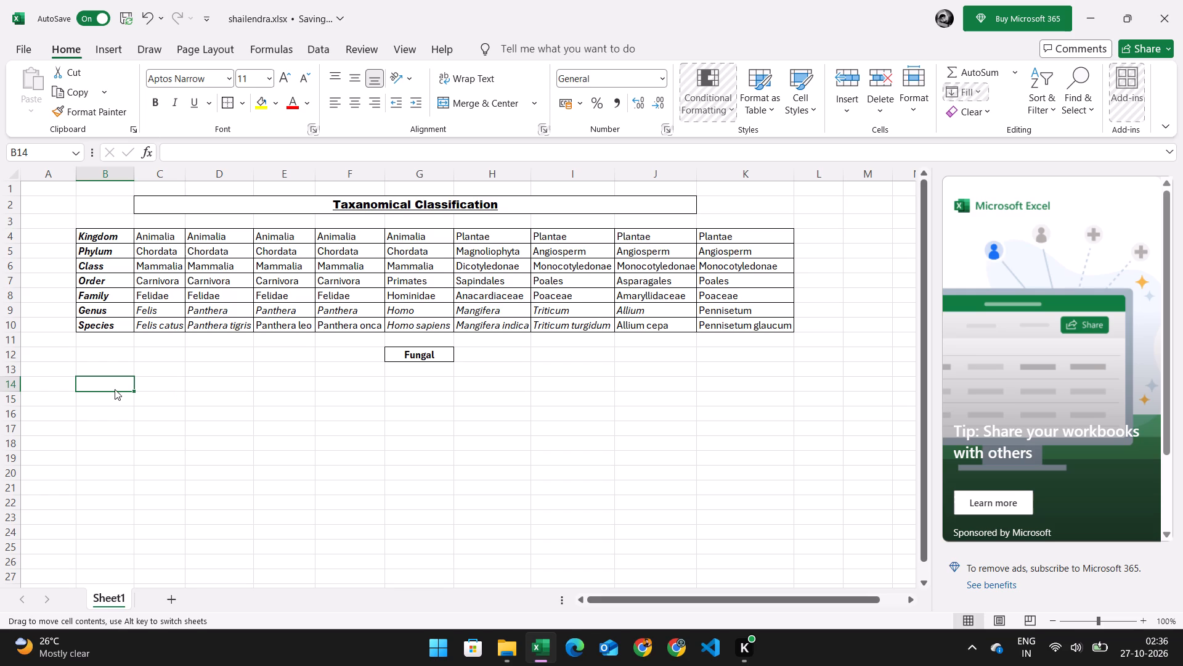
Underline the Fungal heading in G12 and set its font to Arial Black to match the title.
{"action": "left_click", "coordinate": [423, 355]}
{"action": "left_click", "coordinate": [198, 109]}
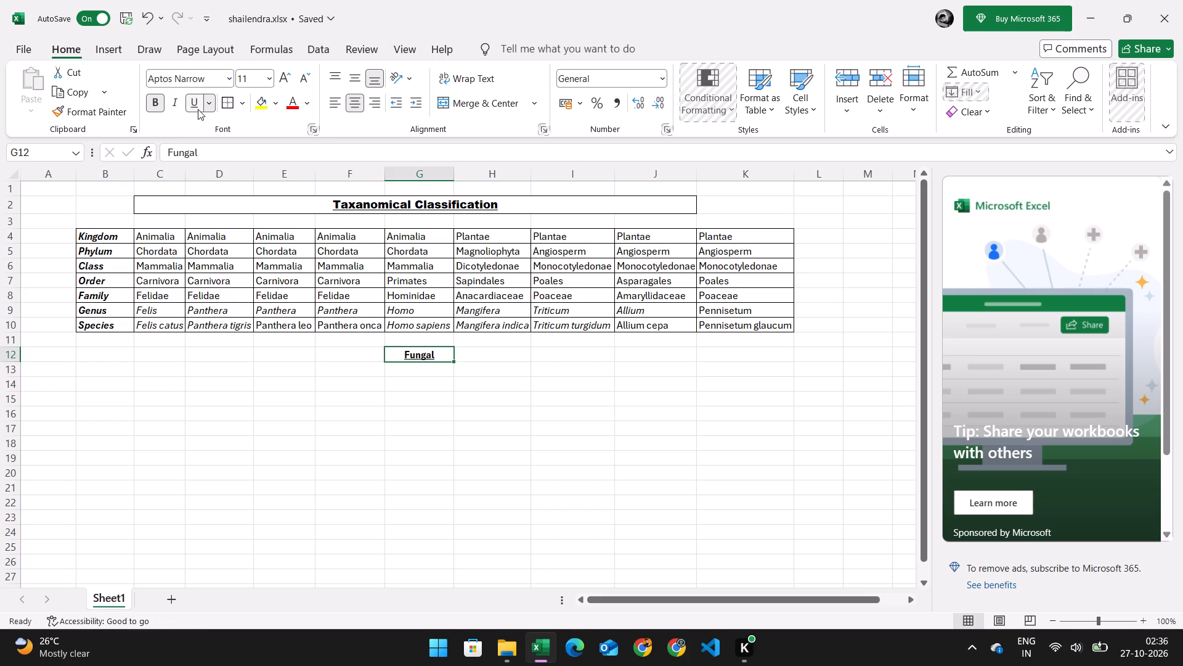
{"action": "left_click", "coordinate": [432, 200]}
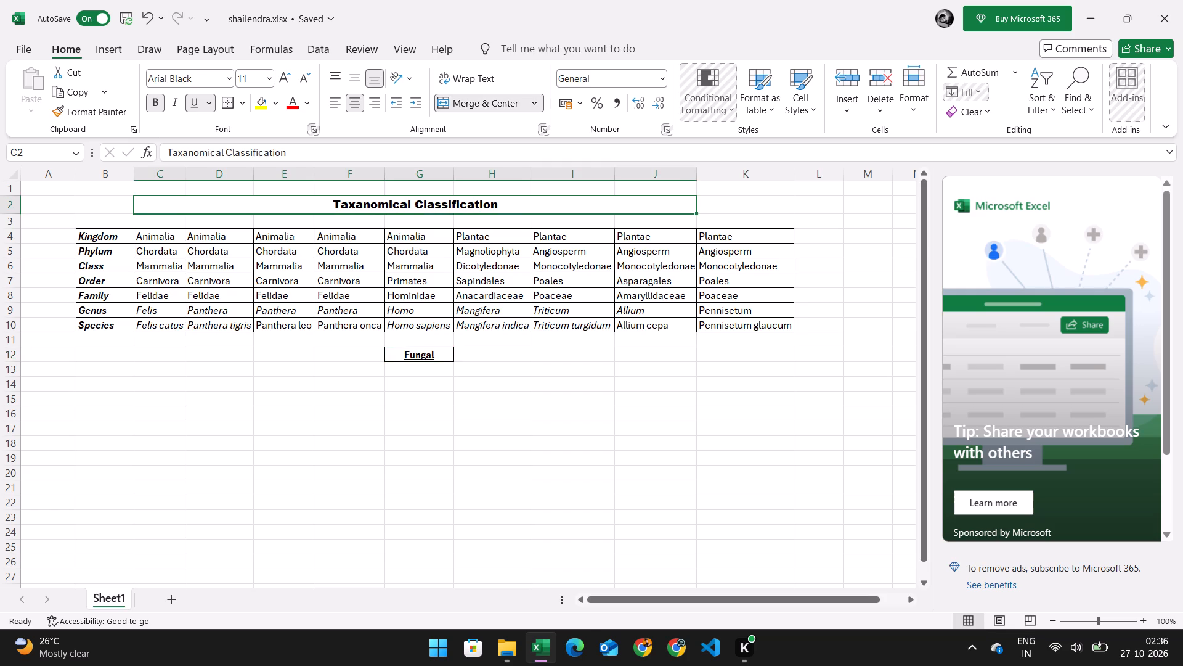
{"action": "left_click", "coordinate": [437, 353]}
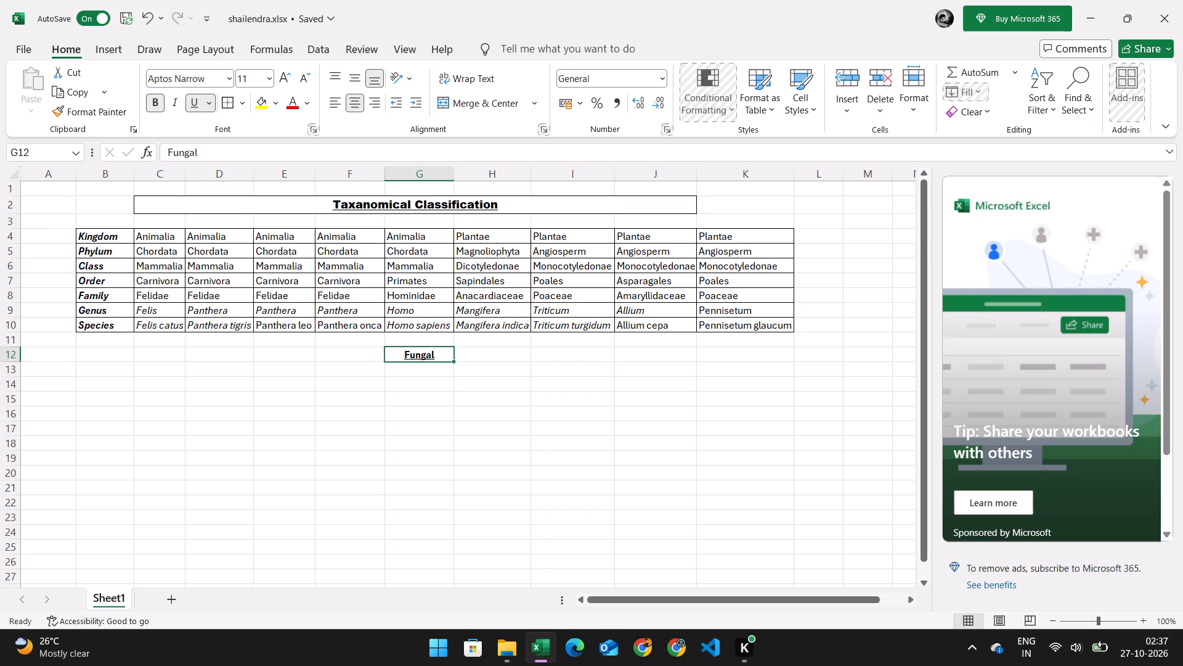
{"action": "left_click", "coordinate": [421, 354]}
{"action": "left_click", "coordinate": [360, 203]}
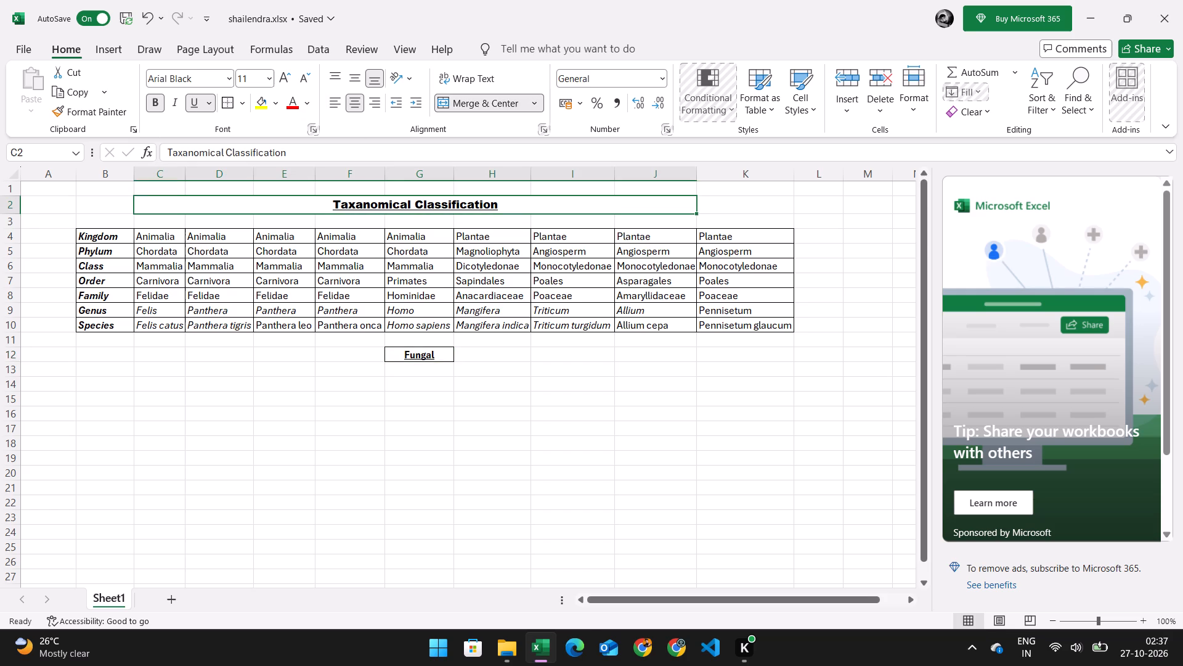
{"action": "left_click", "coordinate": [421, 360]}
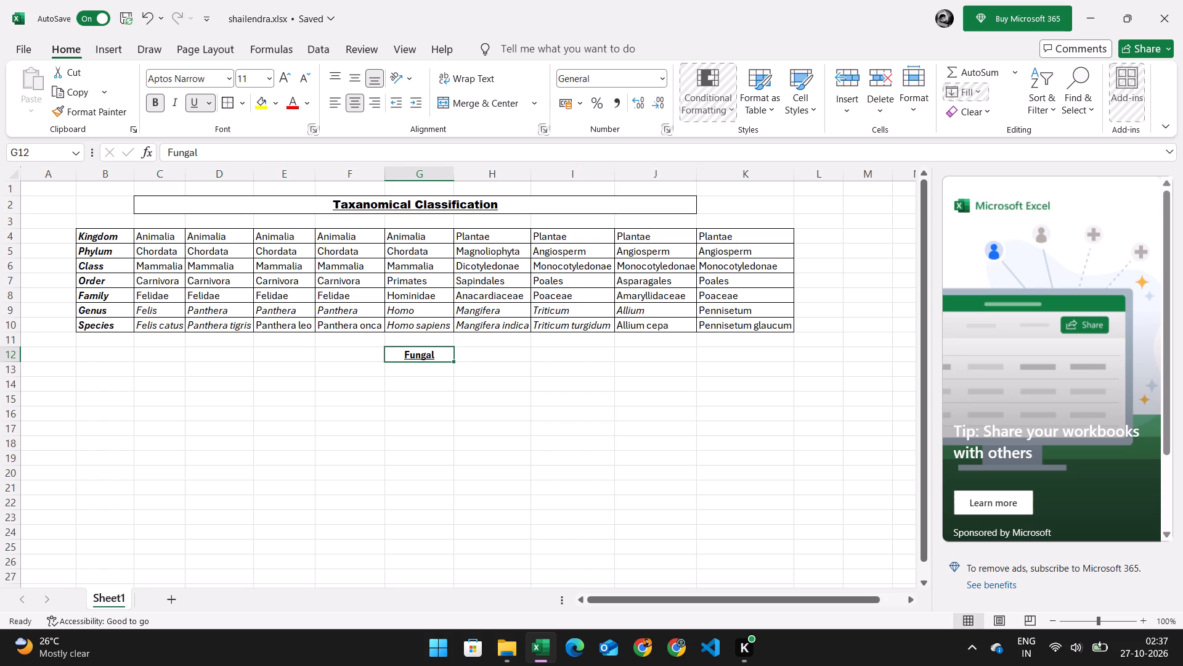
{"action": "left_click", "coordinate": [228, 83]}
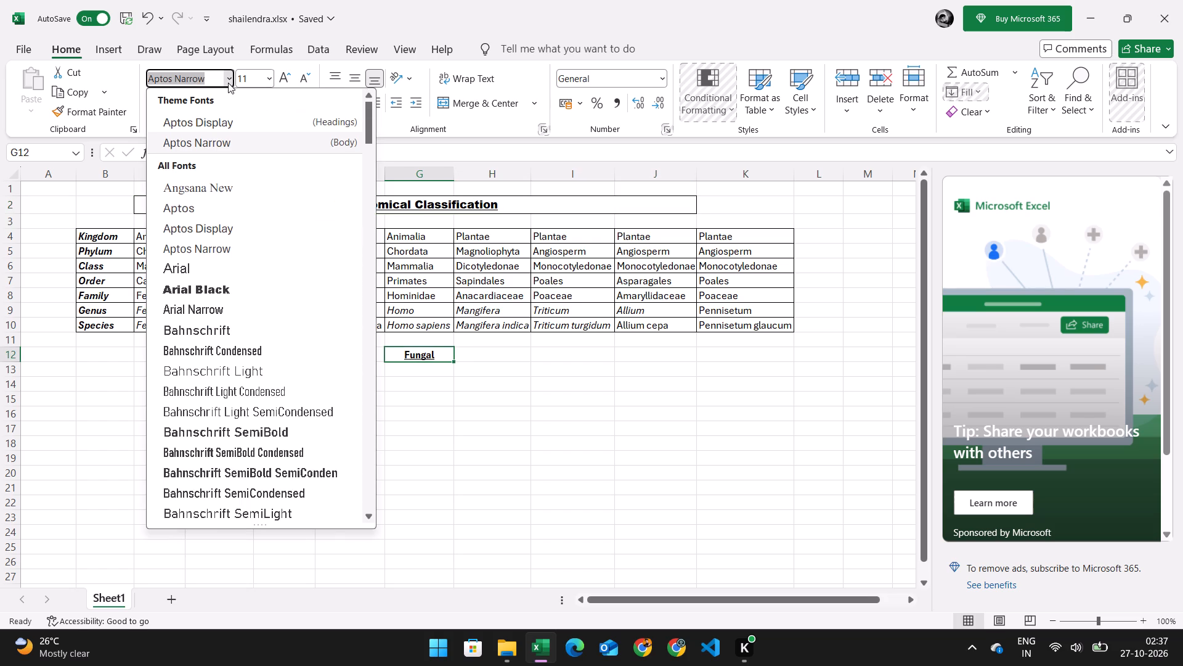
{"action": "left_click", "coordinate": [240, 282]}
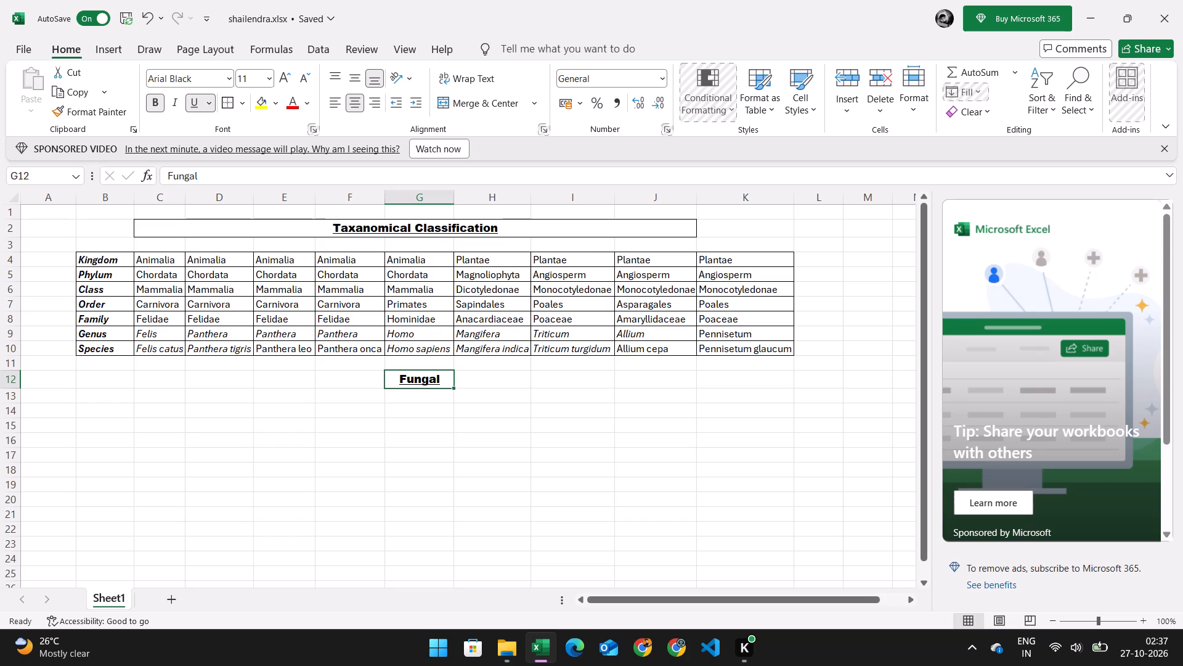
Select cell B14 below the Fungal heading.
{"action": "left_click", "coordinate": [108, 414]}
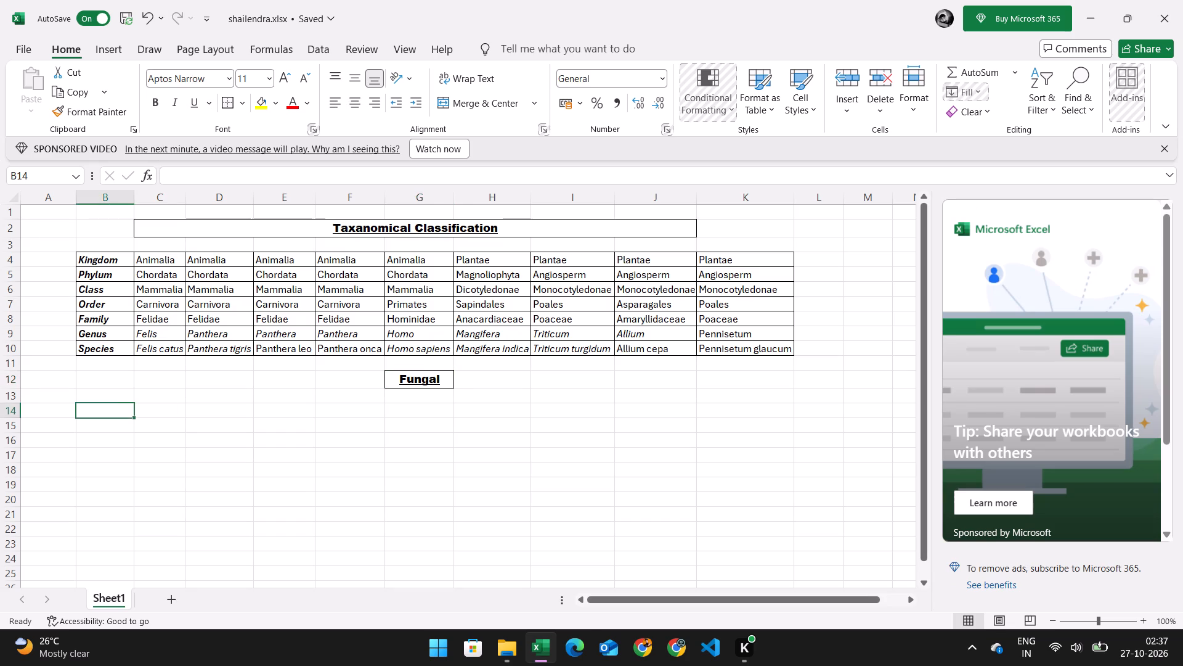
{"action": "left_click", "coordinate": [108, 414]}
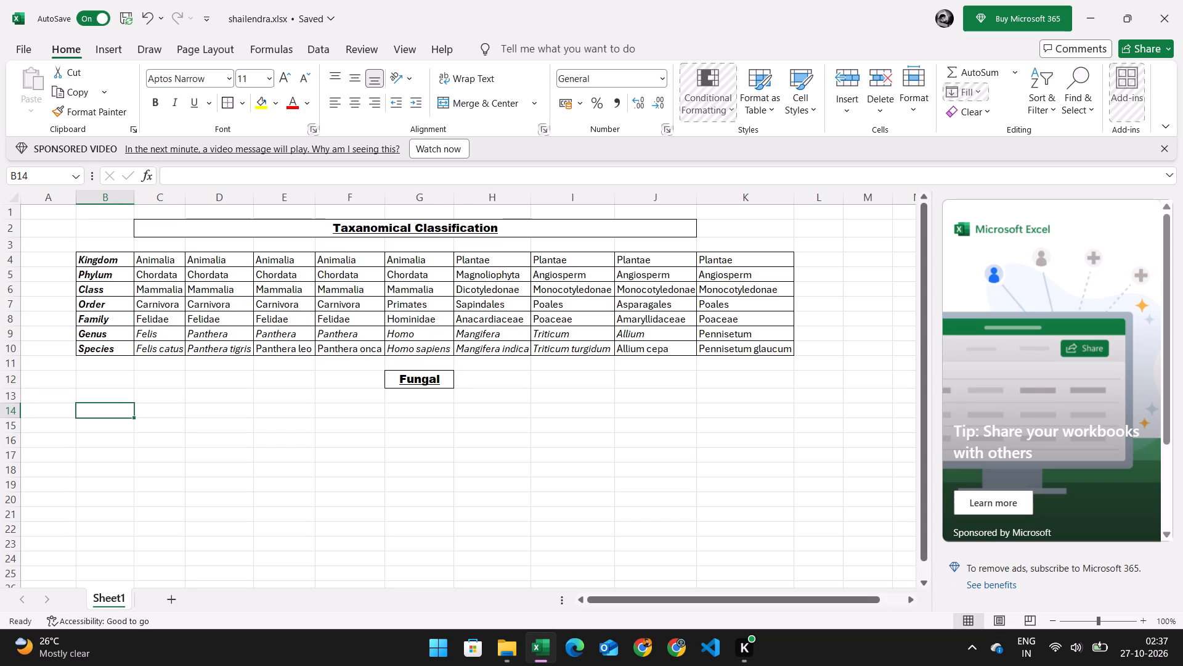
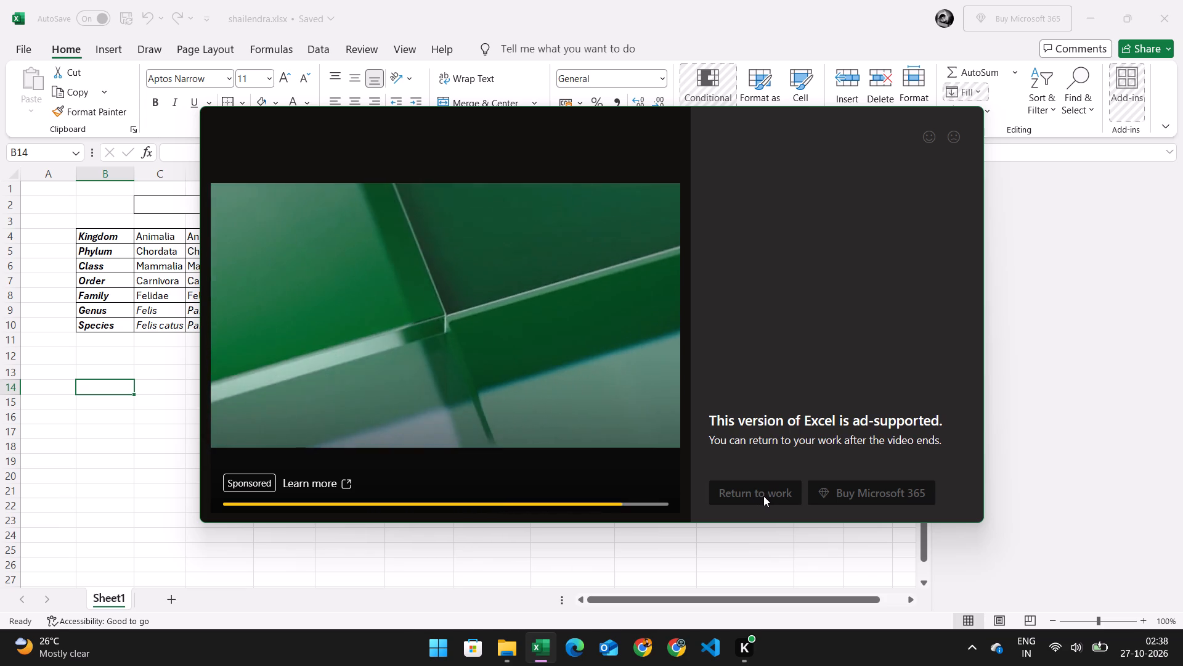
Dismiss the ad and enter Phycomycetes in cell B14 below the Fungal heading.
{"action": "left_click", "coordinate": [763, 496]}
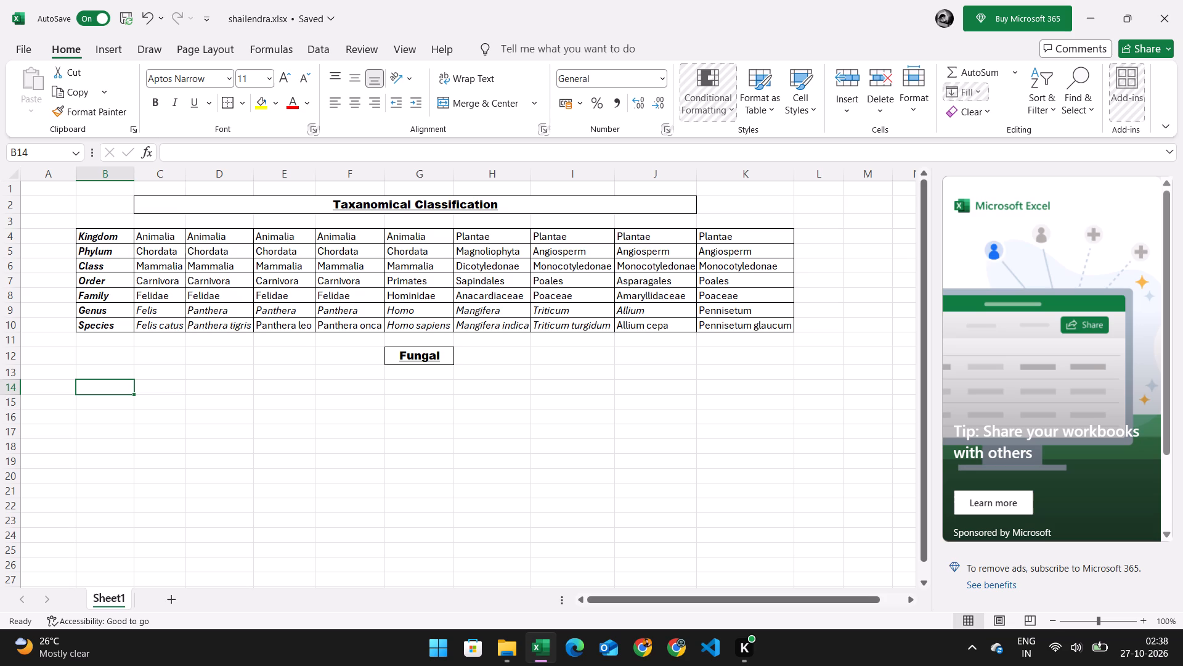
{"action": "type", "text": "Phy"}
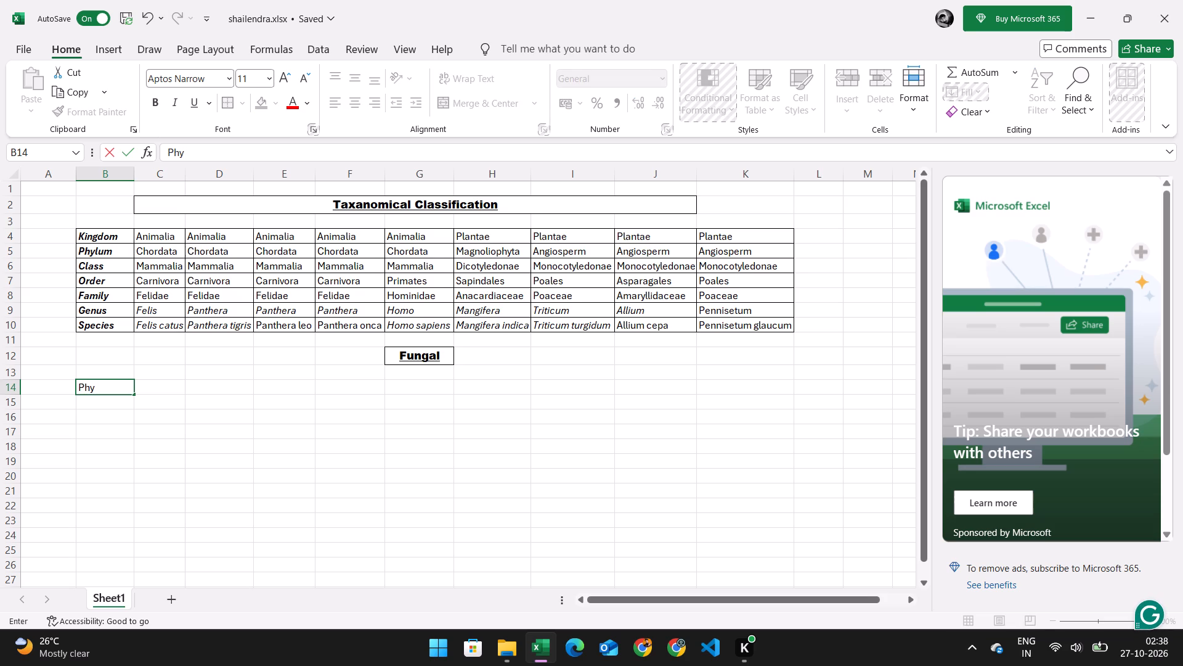
{"action": "type", "text": "com"}
{"action": "key", "text": "y"}
{"action": "type", "text": "cetes"}
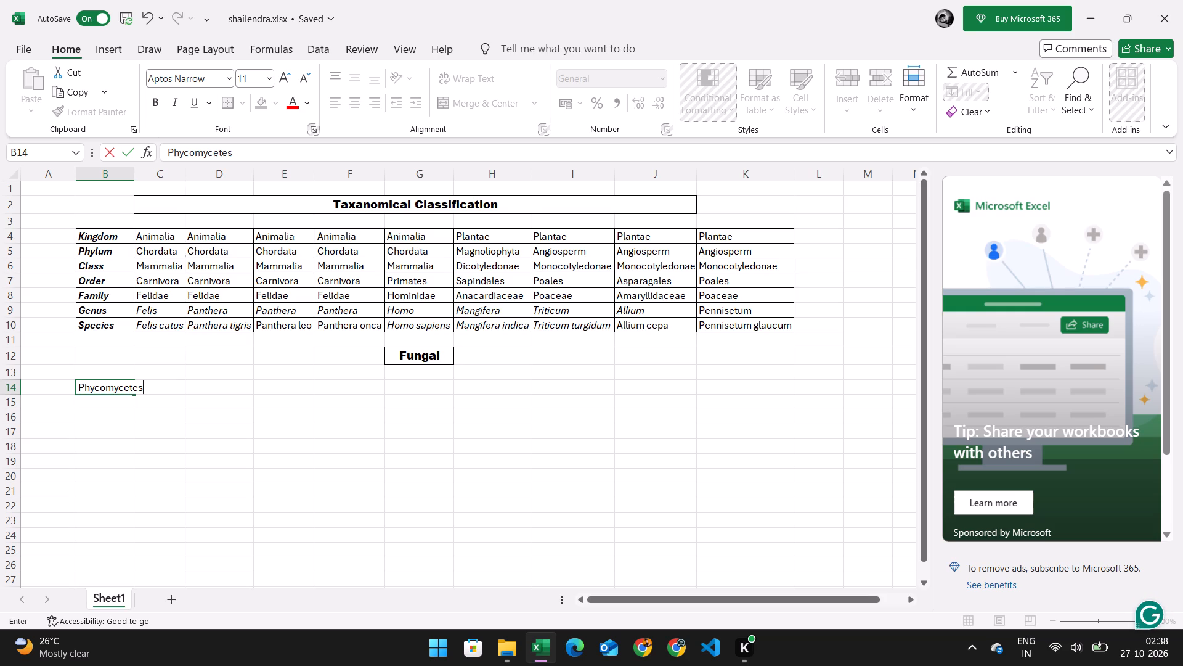
{"action": "left_click", "coordinate": [107, 388]}
{"action": "left_click", "coordinate": [105, 404]}
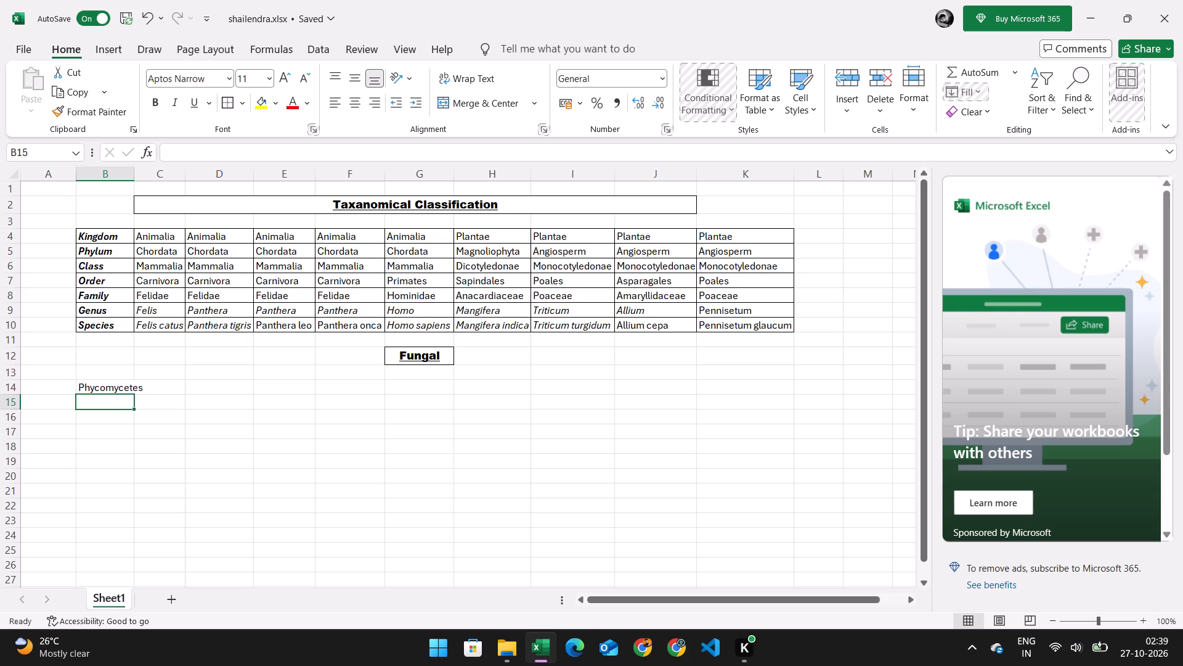
Enter Ascomycetes in cell B15 and Basidiomycetes in cell B16.
{"action": "key", "text": "shift+a"}
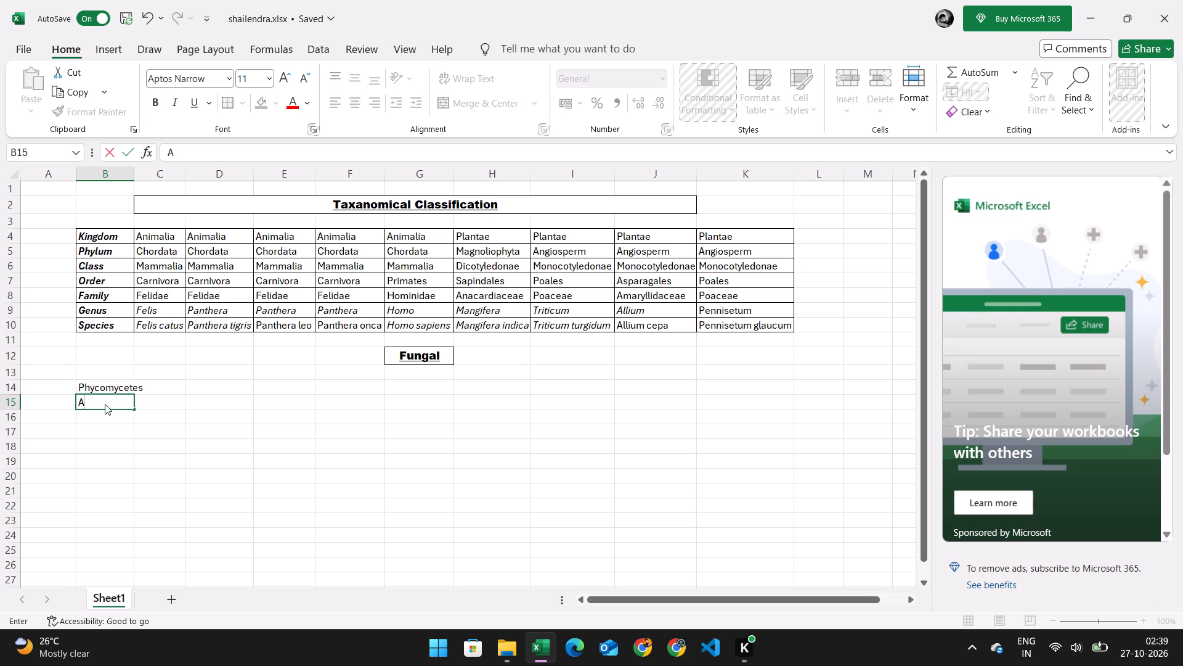
{"action": "type", "text": "sco"}
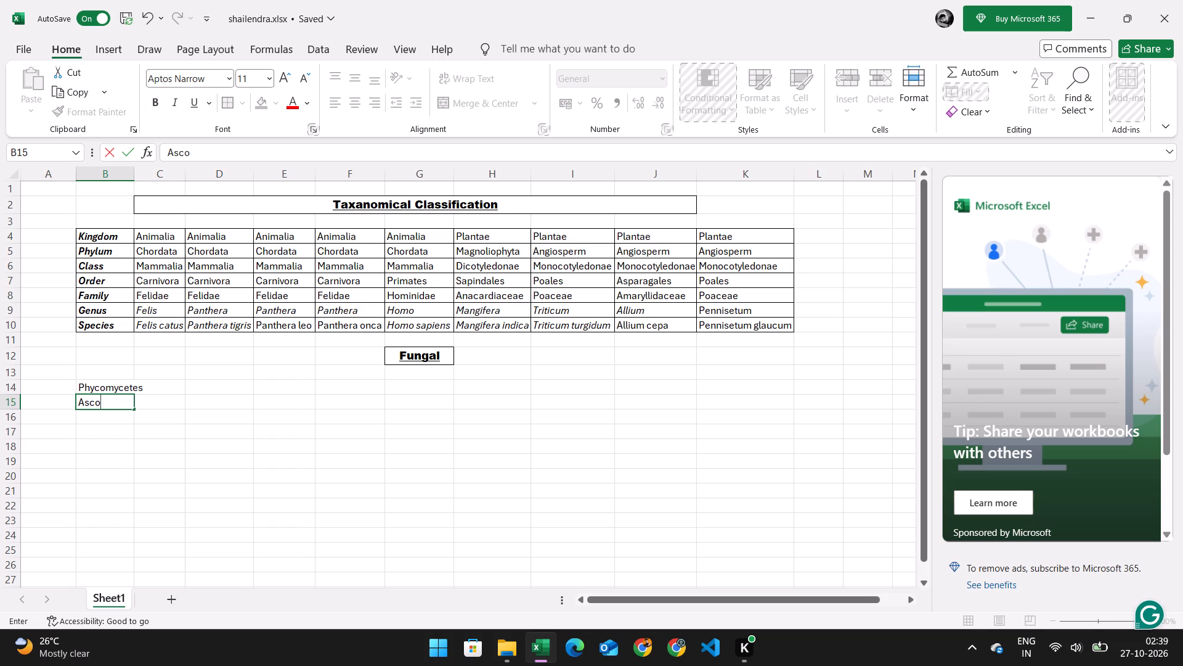
{"action": "type", "text": "mycetes"}
{"action": "key", "text": "Return"}
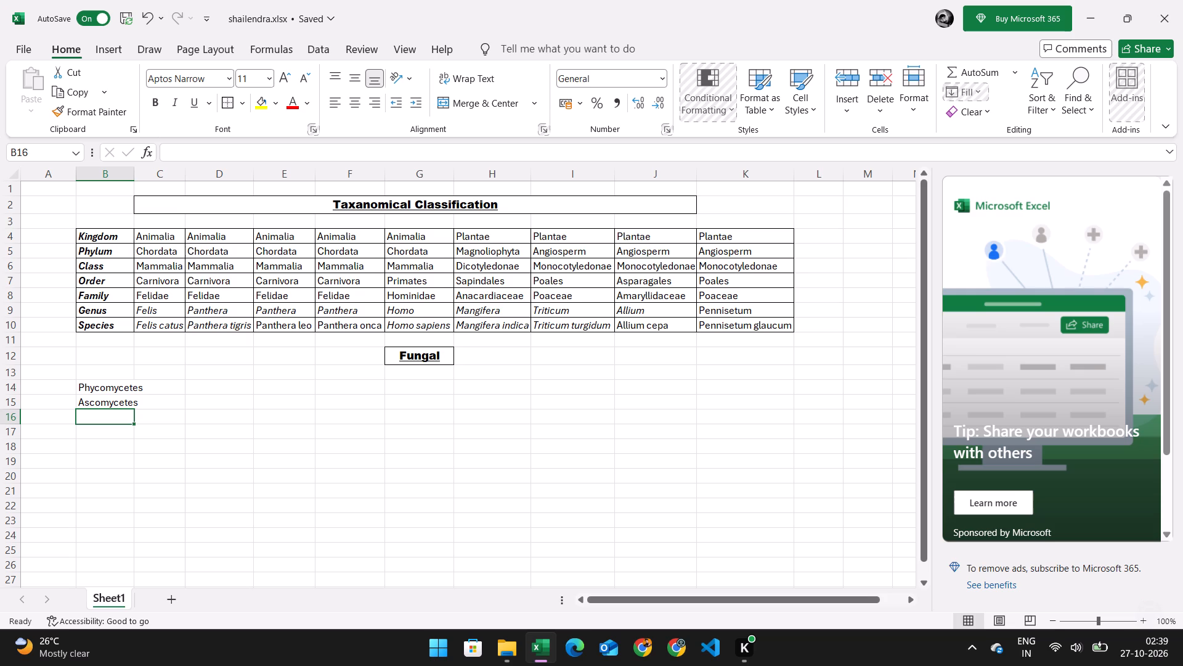
{"action": "type", "text": "Bas"}
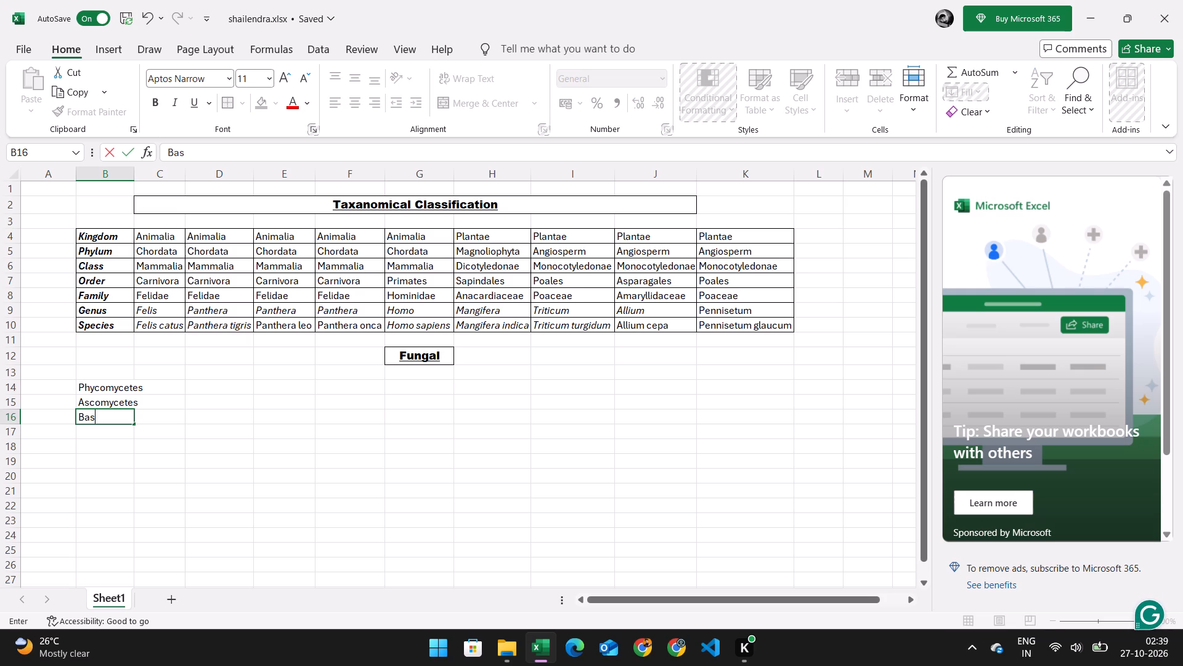
{"action": "key", "text": "i"}
{"action": "type", "text": "dio"}
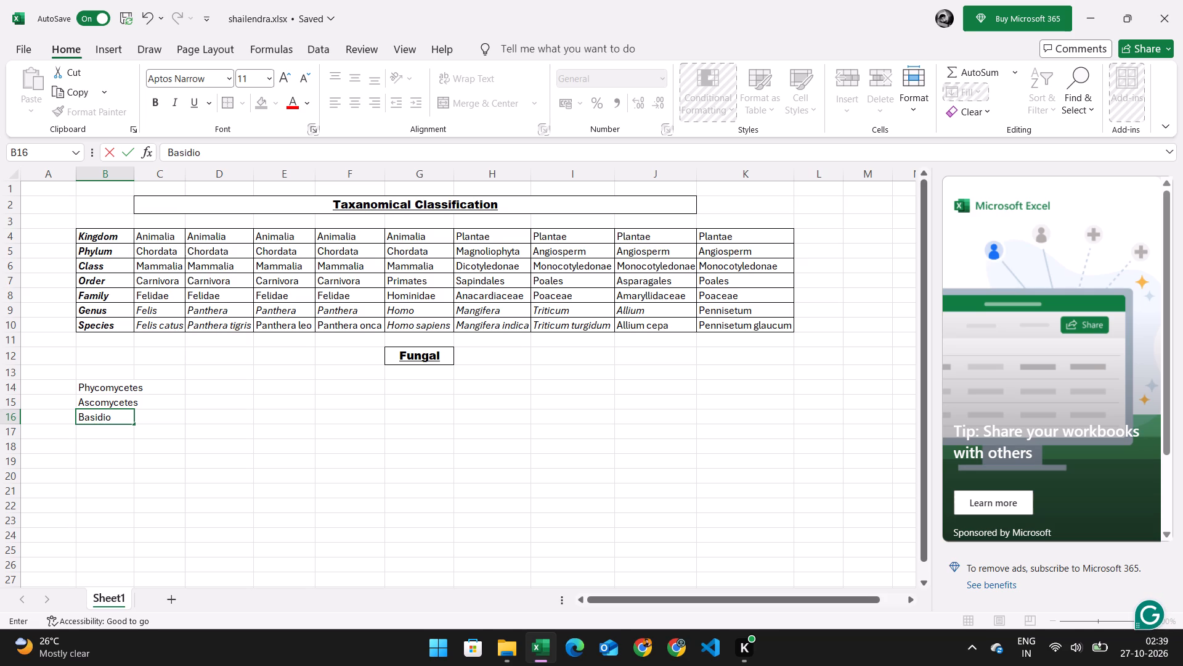
{"action": "type", "text": "mycetes"}
{"action": "key", "text": "Return"}
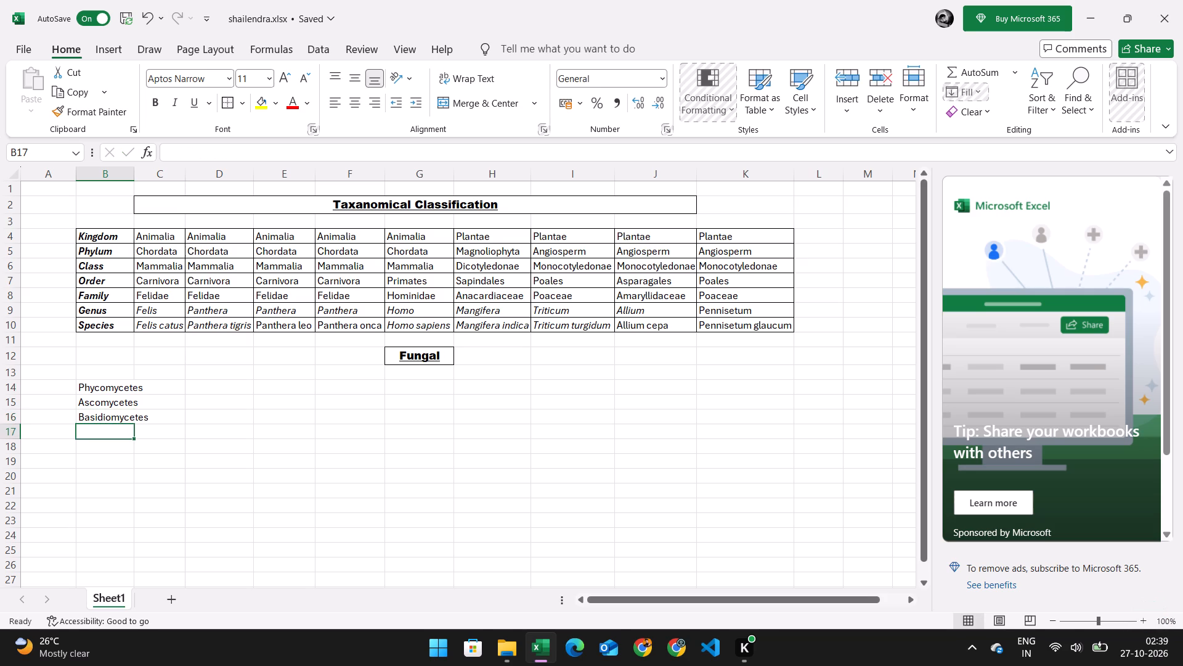
Enter Deutremycetes in cell B17, starting with a capital letter, as the last fungal class in the list.
{"action": "type", "text": "deu"}
{"action": "type", "text": "tro"}
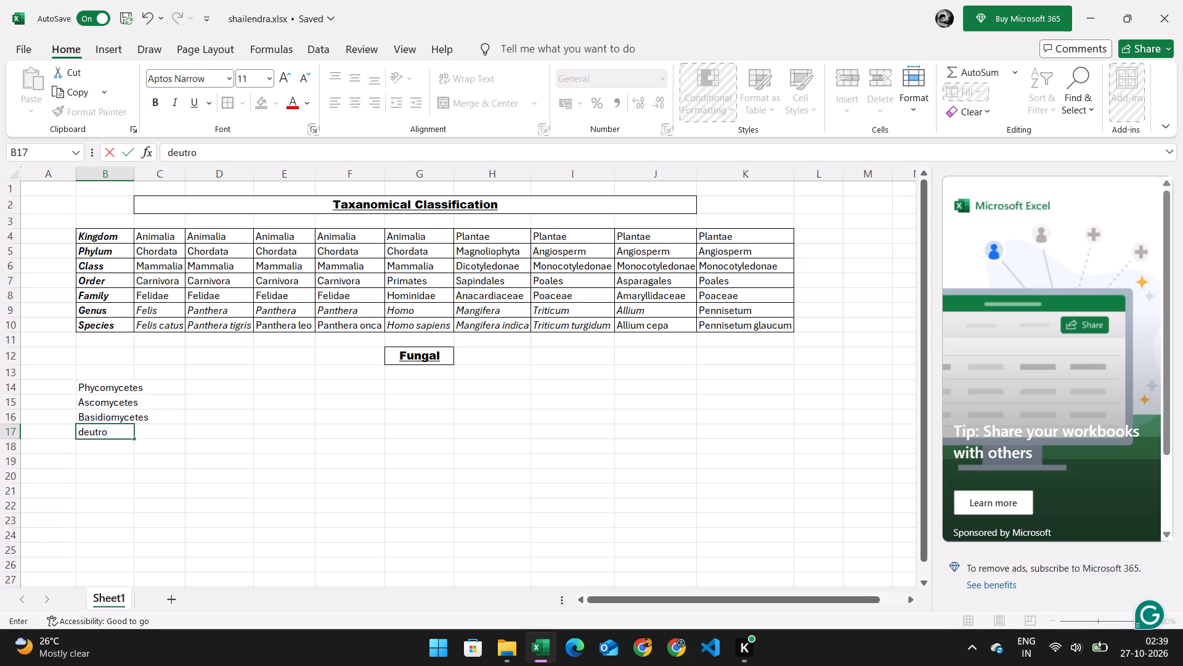
{"action": "key", "text": "backslash"}
{"action": "key", "text": "BackSpace"}
{"action": "key", "text": "BackSpace"}
{"action": "key", "text": "BackSpace"}
{"action": "key", "text": "BackSpace"}
{"action": "key", "text": "BackSpace"}
{"action": "key", "text": "BackSpace"}
{"action": "key", "text": "BackSpace"}
{"action": "key", "text": "shift+d"}
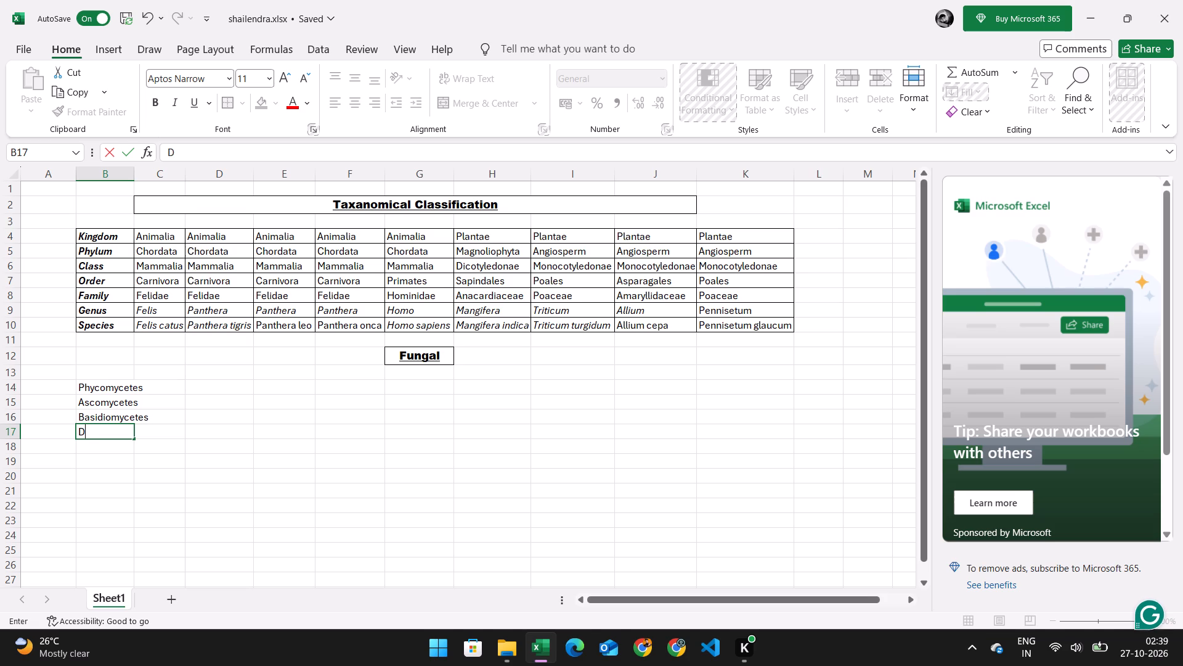
{"action": "key", "text": "e"}
{"action": "type", "text": "utre"}
{"action": "type", "text": "mycetes"}
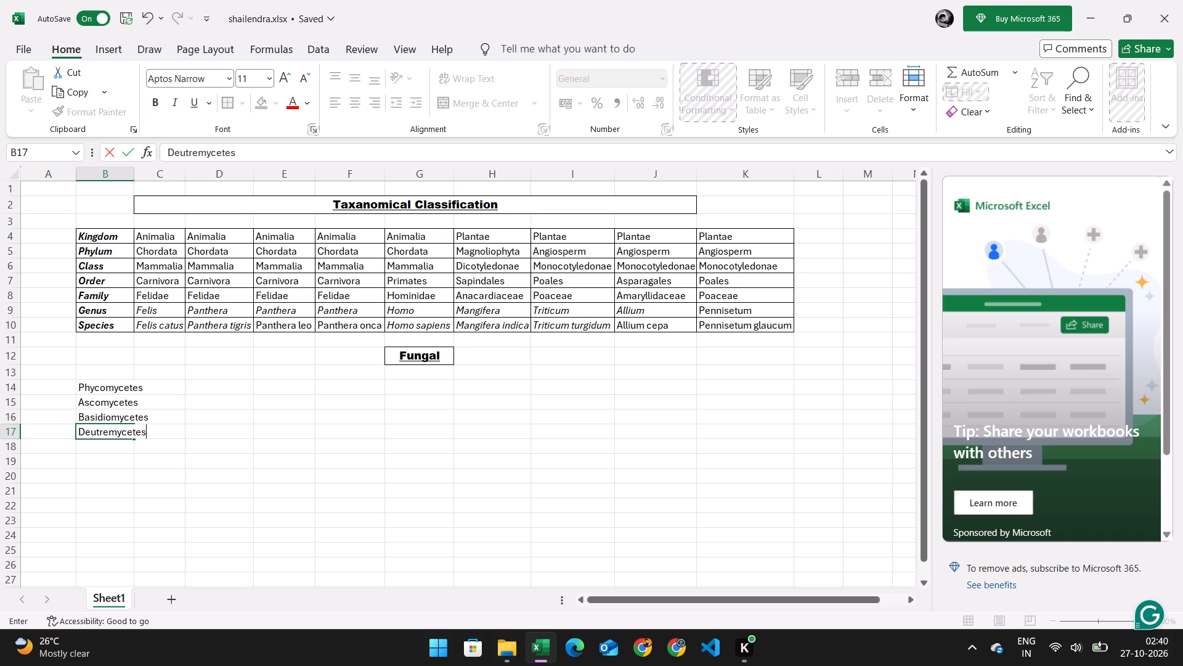
{"action": "key", "text": "Return"}
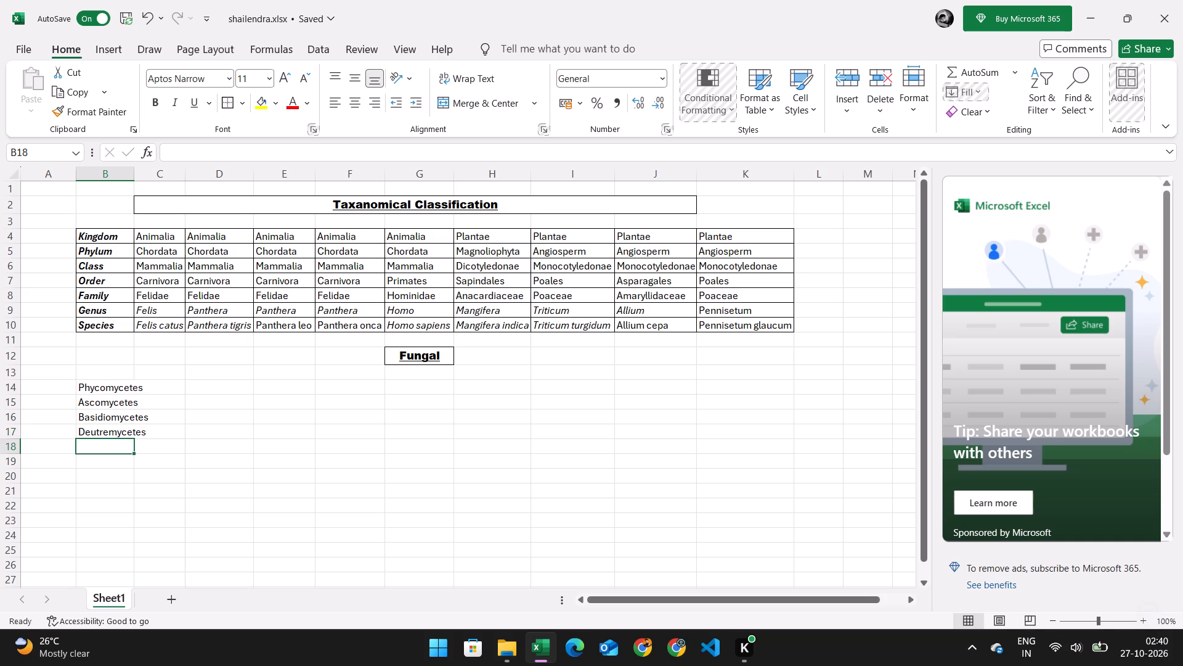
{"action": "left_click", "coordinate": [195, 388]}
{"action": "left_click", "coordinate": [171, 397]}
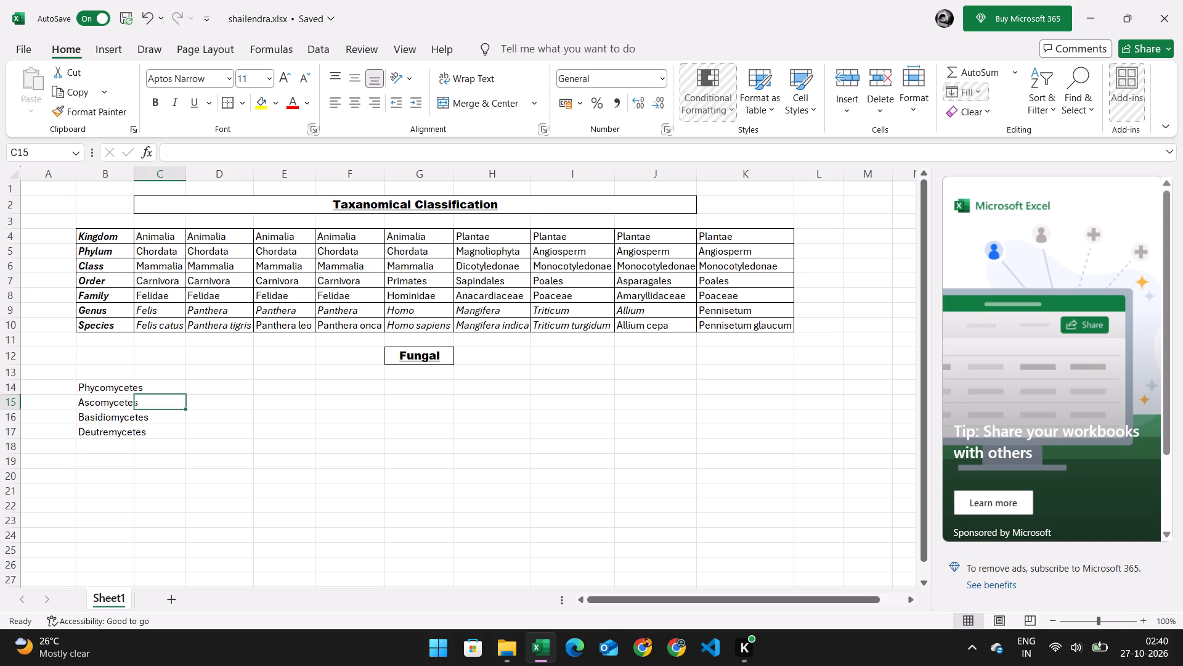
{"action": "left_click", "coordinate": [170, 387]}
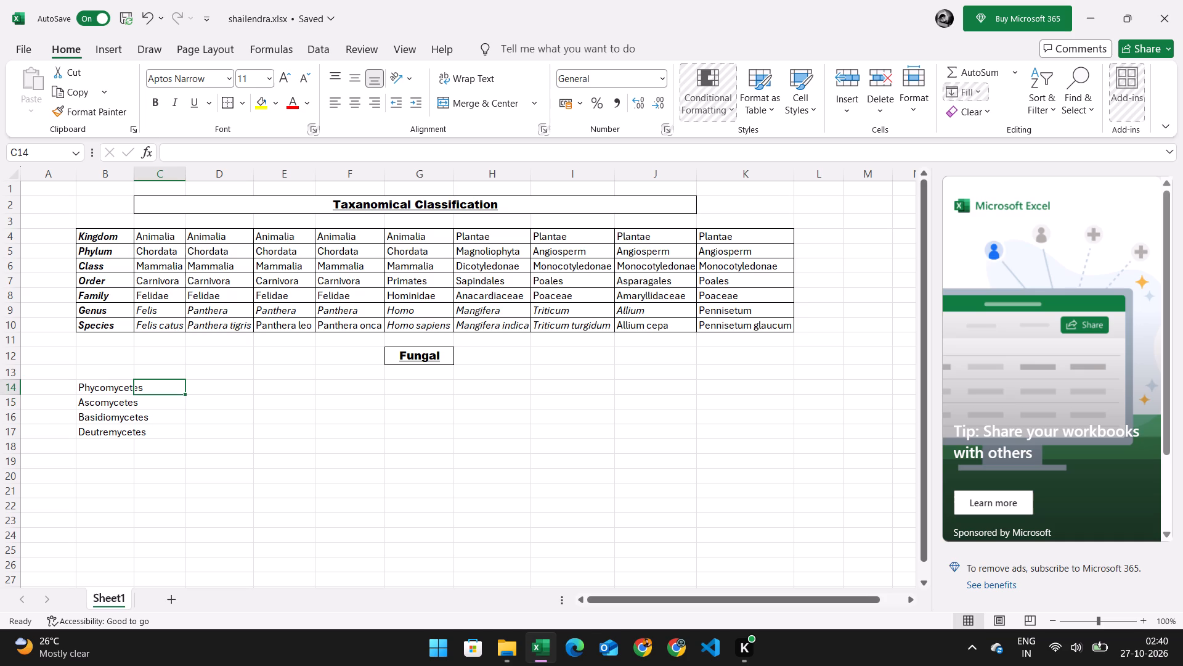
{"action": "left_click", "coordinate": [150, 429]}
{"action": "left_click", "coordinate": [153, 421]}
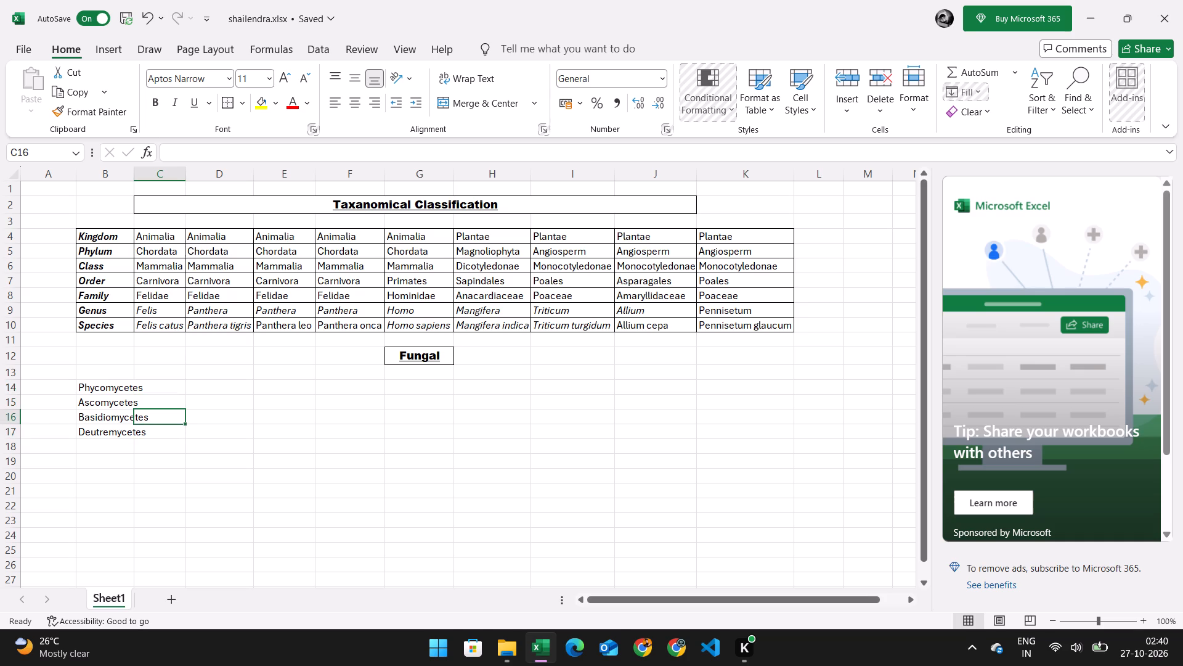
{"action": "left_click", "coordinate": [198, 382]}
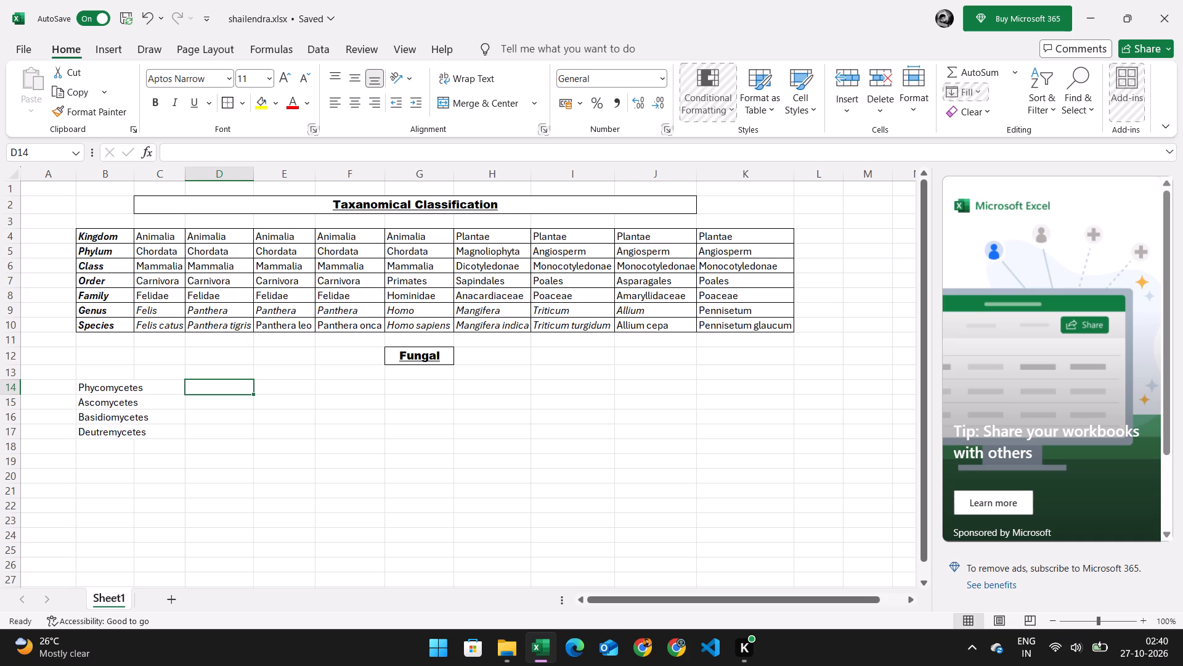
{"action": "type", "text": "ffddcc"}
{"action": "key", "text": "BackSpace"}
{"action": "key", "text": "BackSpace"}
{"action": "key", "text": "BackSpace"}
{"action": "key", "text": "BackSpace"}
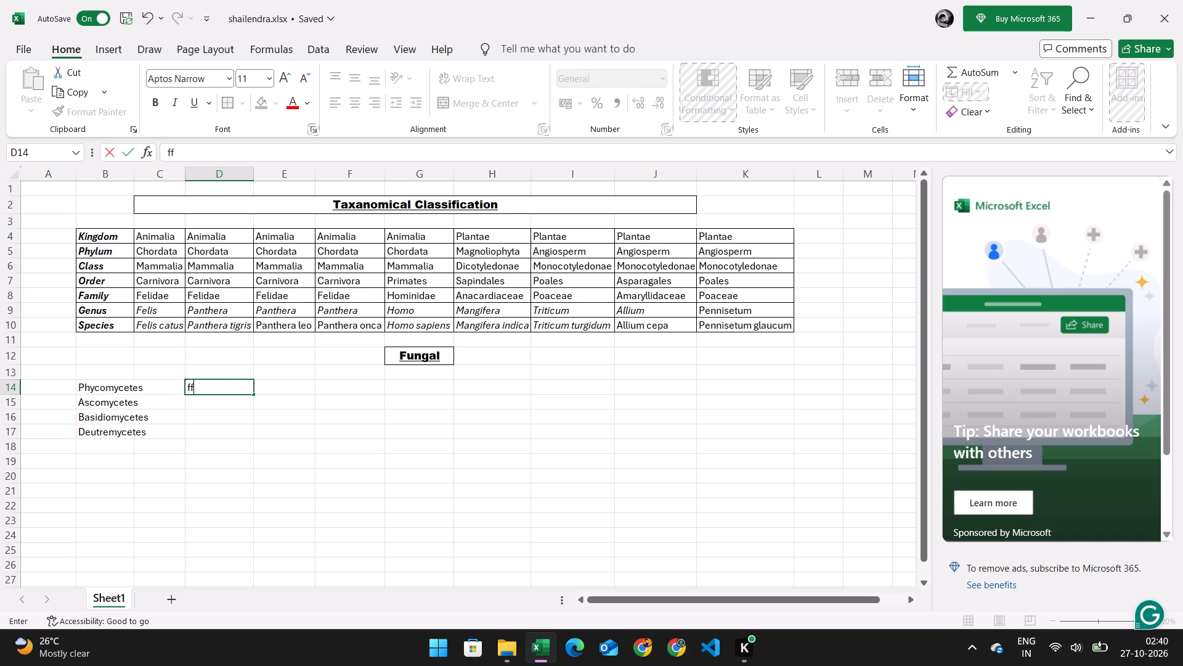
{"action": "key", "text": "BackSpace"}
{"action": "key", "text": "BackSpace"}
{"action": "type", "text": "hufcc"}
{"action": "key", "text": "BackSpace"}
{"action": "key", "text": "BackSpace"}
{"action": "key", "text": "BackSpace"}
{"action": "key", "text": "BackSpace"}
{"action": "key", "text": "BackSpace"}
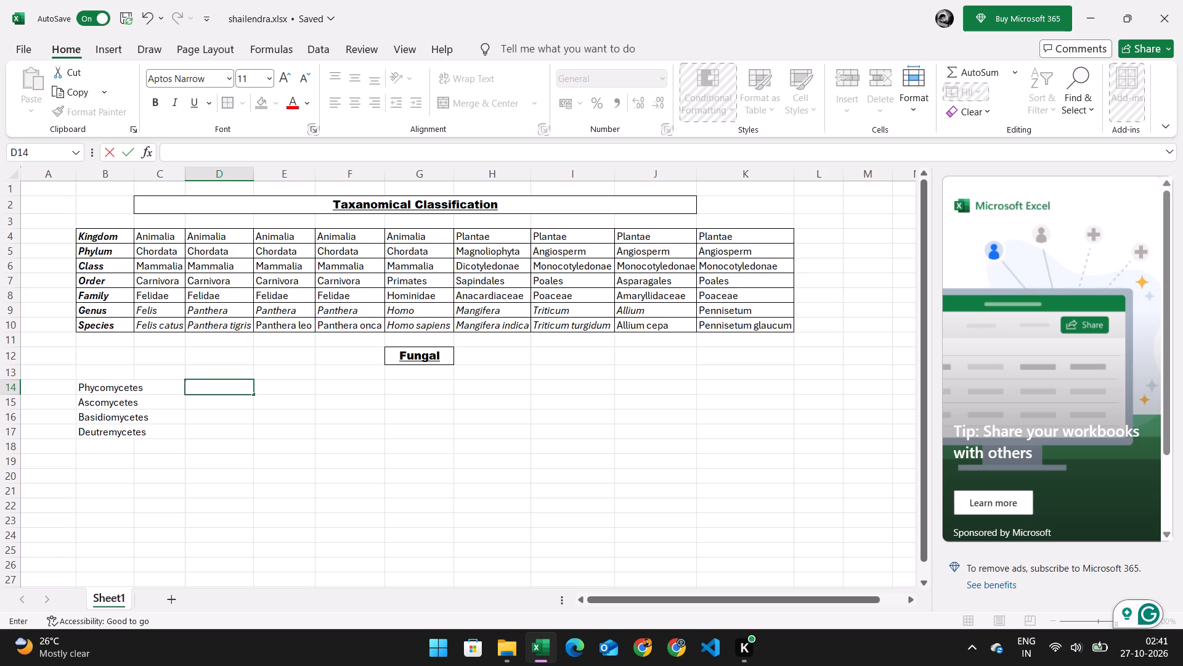
Move the Fungal block B12:G17, with its heading and class names, down to B31:G36.
{"action": "left_click_drag", "start_coordinate": [124, 361], "coordinate": [395, 422]}
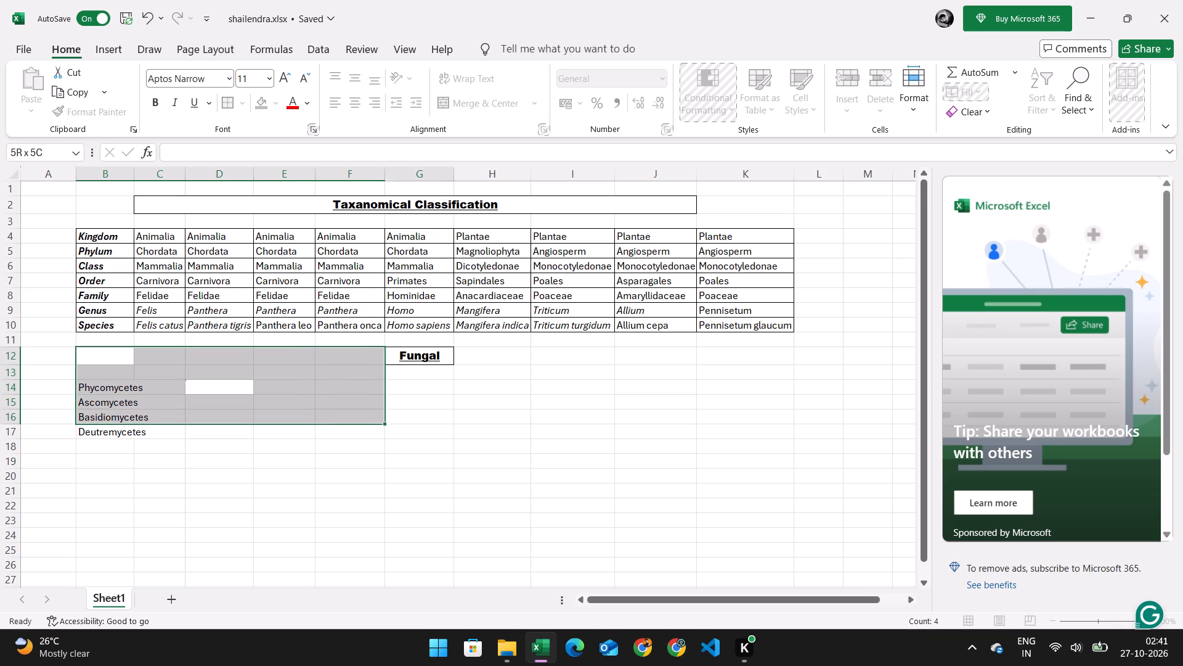
{"action": "left_click_drag", "start_coordinate": [395, 422], "coordinate": [405, 438]}
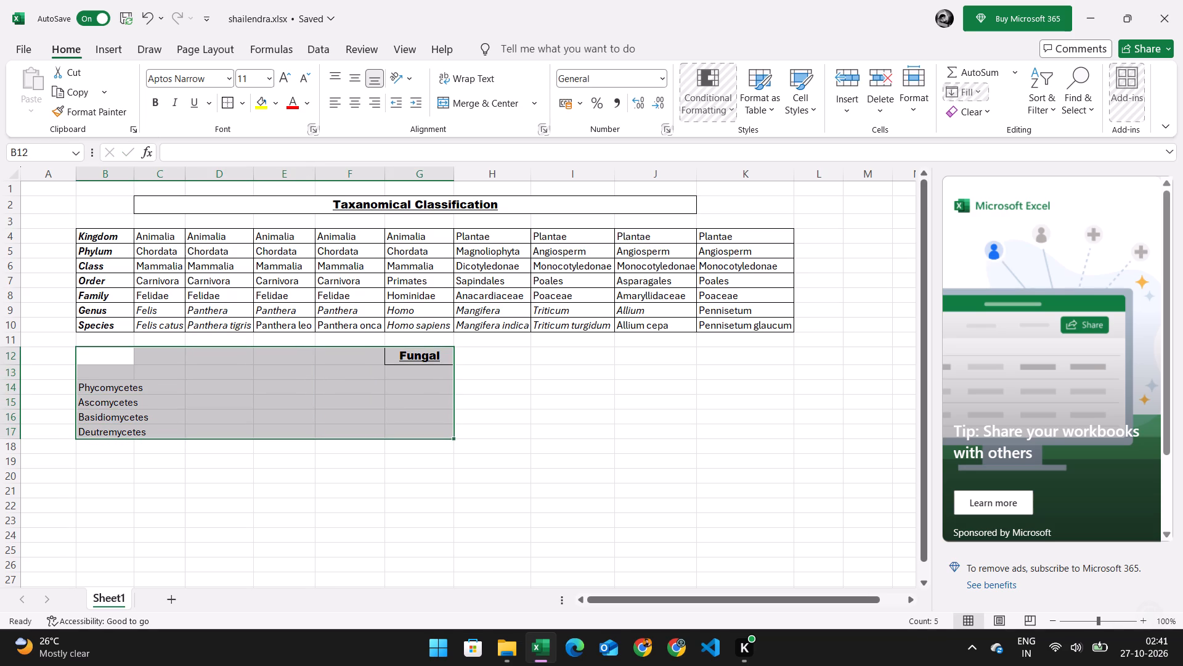
{"action": "left_click_drag", "start_coordinate": [455, 372], "coordinate": [476, 554]}
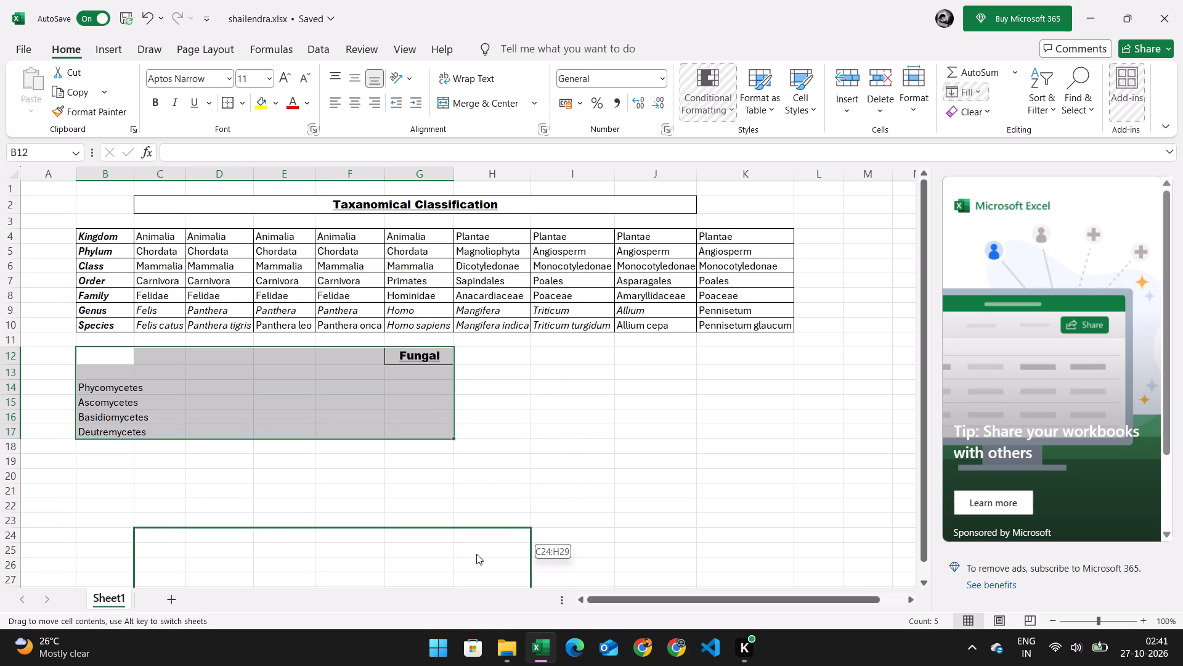
{"action": "left_click_drag", "start_coordinate": [476, 554], "coordinate": [457, 500]}
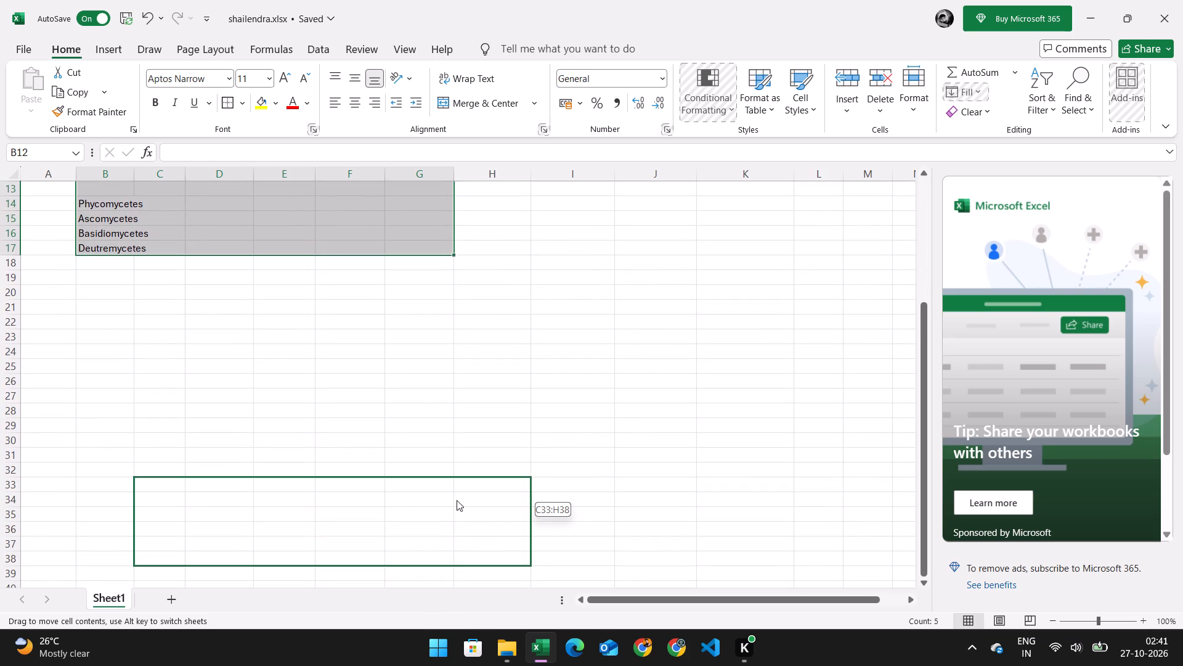
{"action": "left_click_drag", "start_coordinate": [457, 500], "coordinate": [446, 463]}
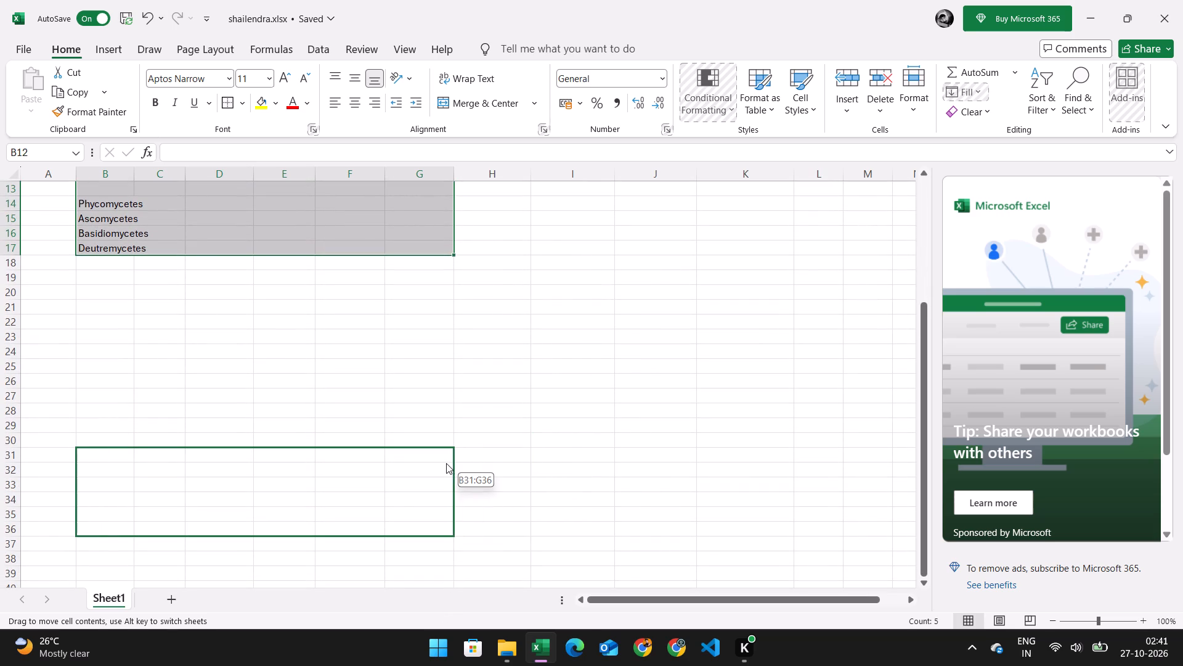
{"action": "left_click_drag", "start_coordinate": [446, 463], "coordinate": [445, 463]}
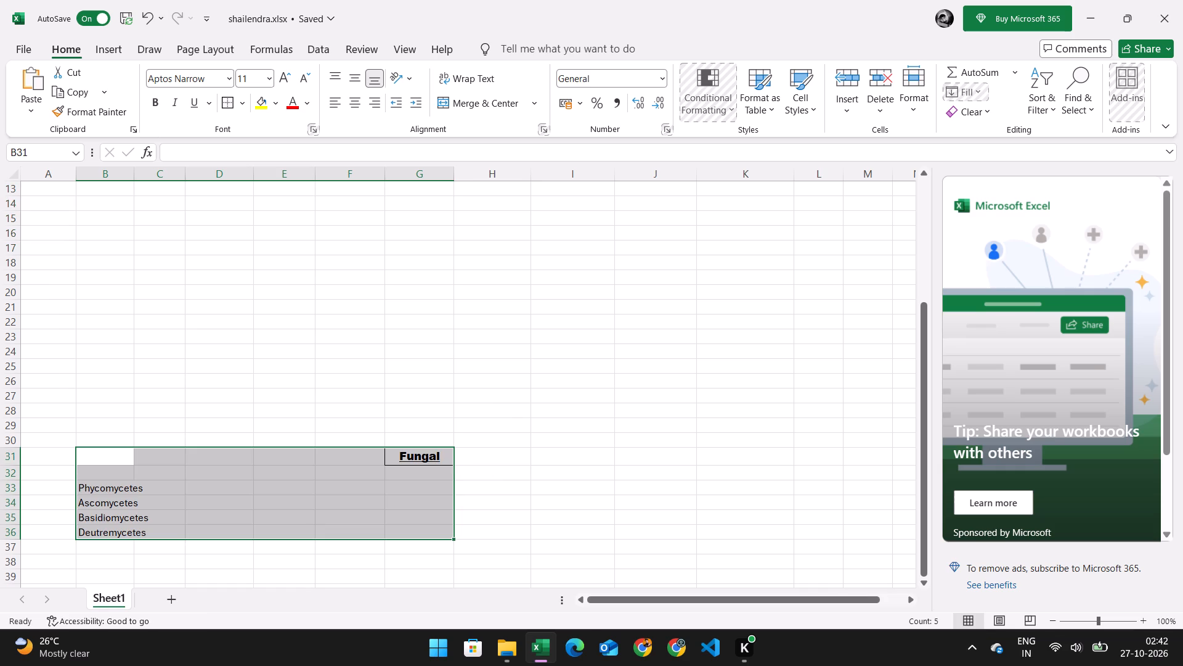
Enter the heading Morphology in cell G13, below the main classification table.
{"action": "scroll", "coordinate": [445, 461], "scroll_direction": "up", "scroll_amount": 2}
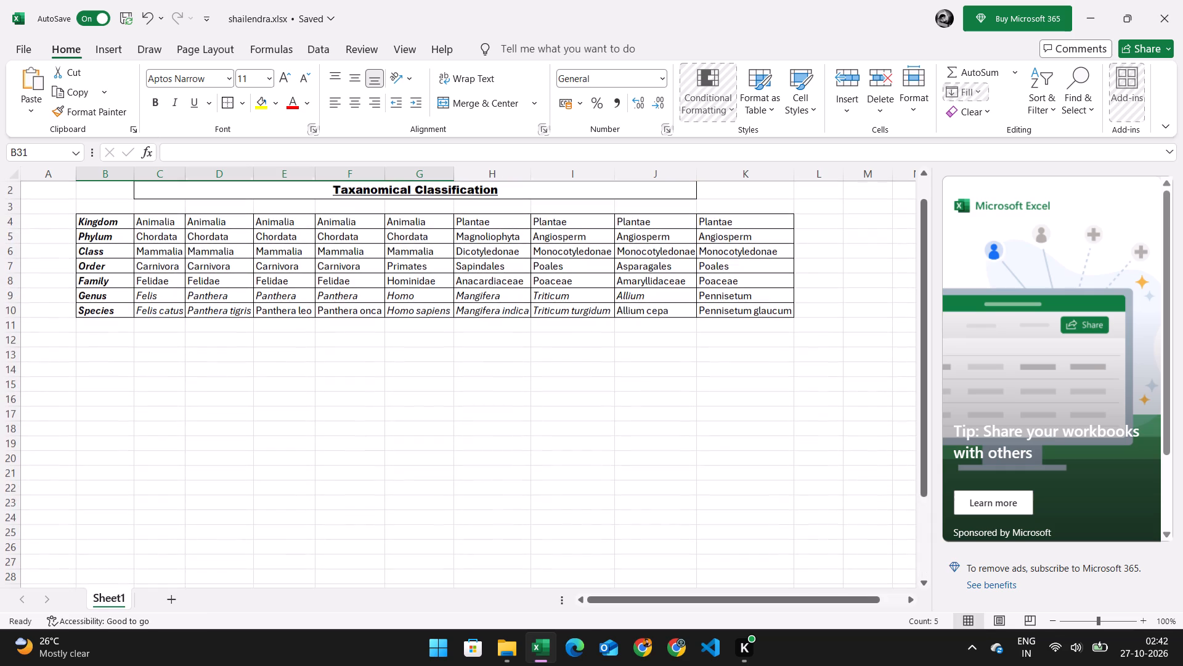
{"action": "left_click", "coordinate": [428, 356]}
{"action": "left_click", "coordinate": [421, 343]}
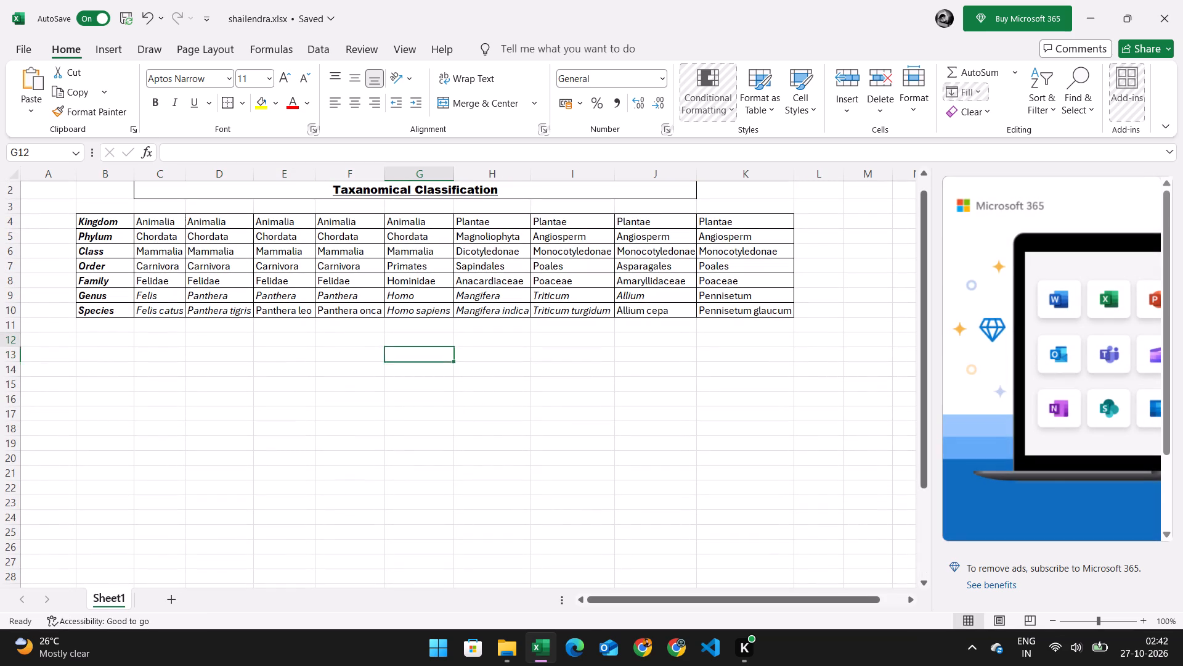
{"action": "left_click", "coordinate": [421, 351]}
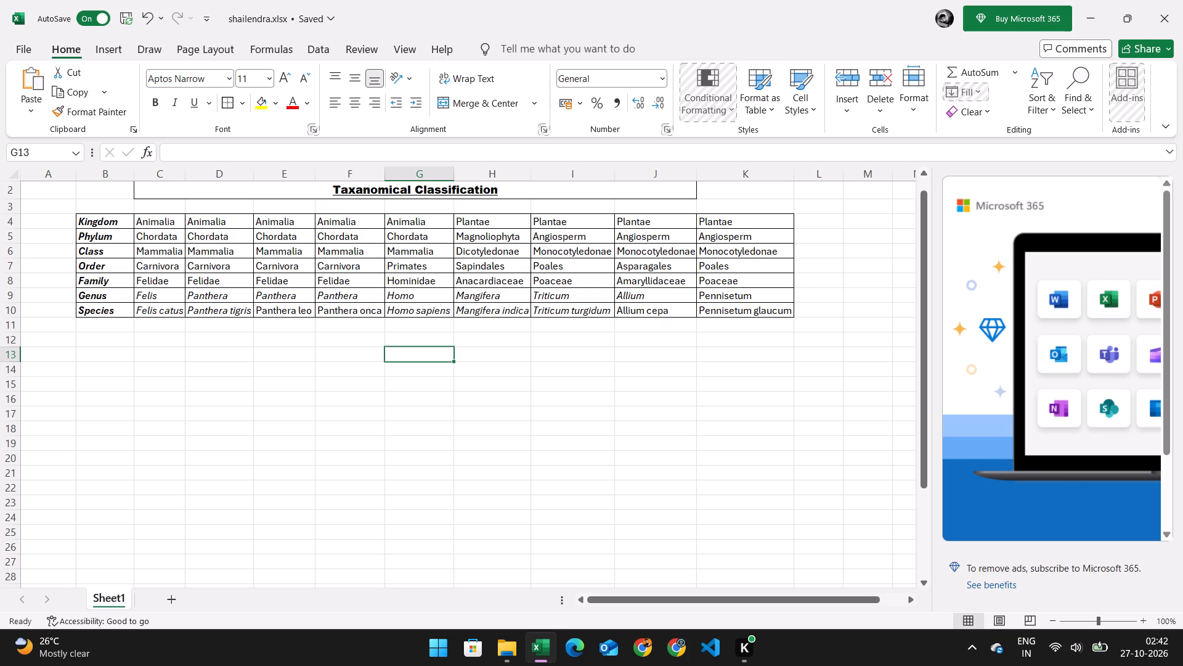
{"action": "type", "text": "Mor"}
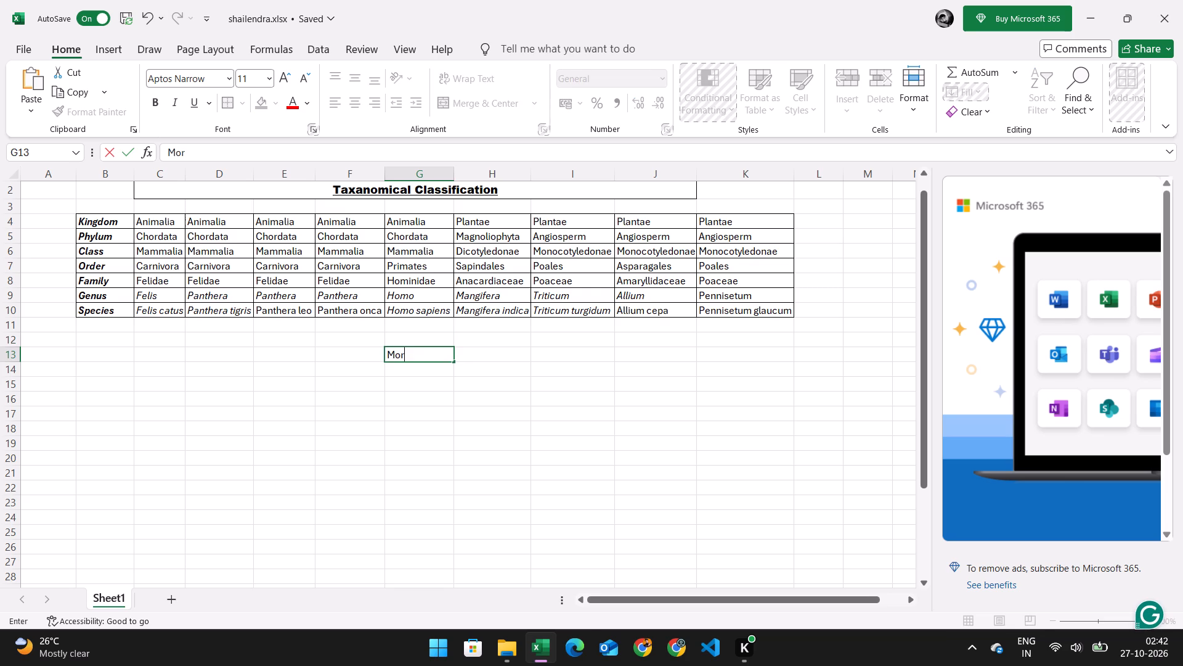
{"action": "type", "text": "phology"}
{"action": "left_click_drag", "start_coordinate": [498, 360], "coordinate": [431, 351]}
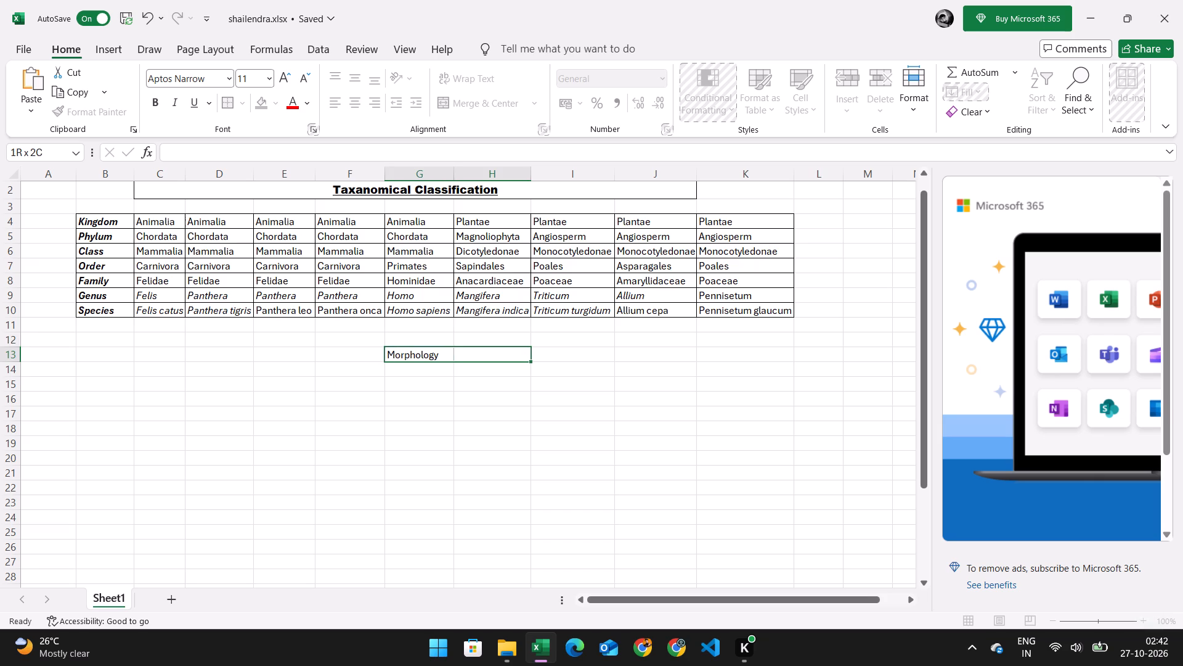
Center the Morphology heading in its cell and set its font to Arial Black.
{"action": "left_click_drag", "start_coordinate": [431, 351], "coordinate": [439, 354]}
{"action": "left_click", "coordinate": [439, 354]}
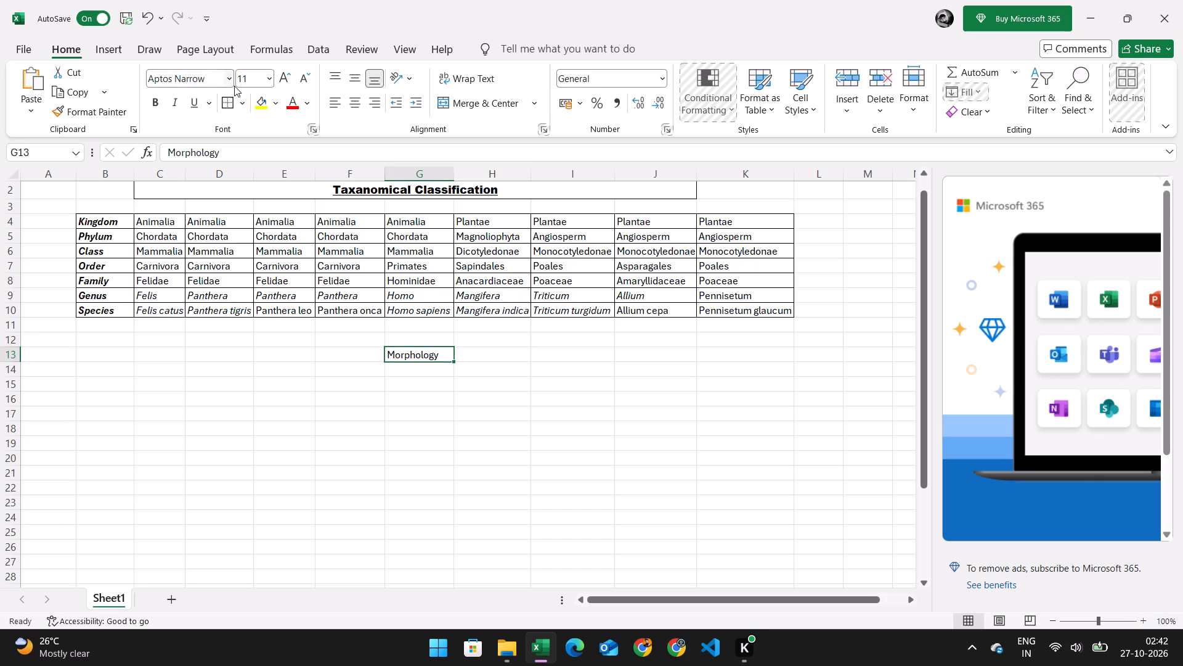
{"action": "left_click", "coordinate": [350, 99]}
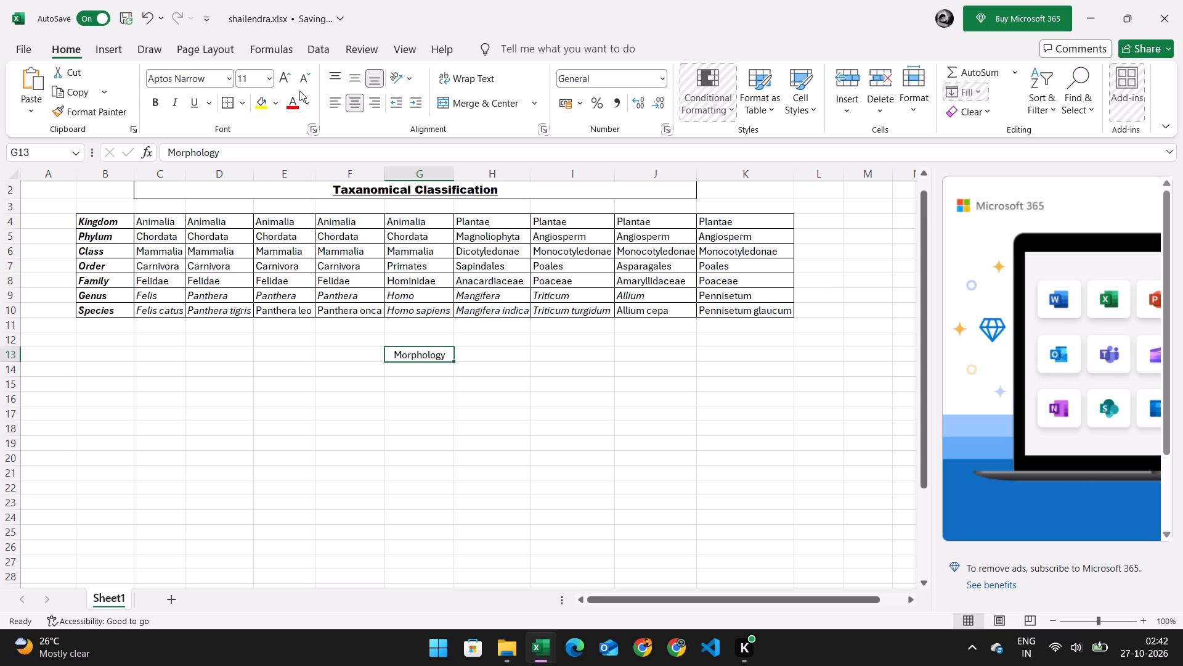
{"action": "left_click", "coordinate": [233, 78]}
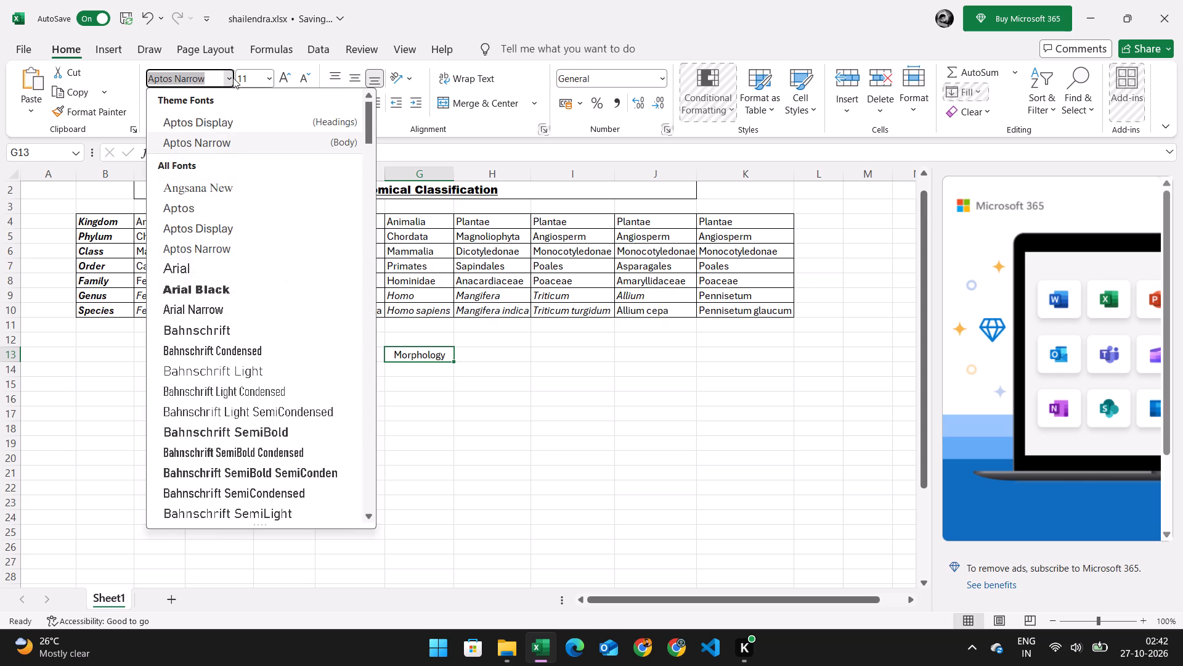
{"action": "left_click", "coordinate": [245, 295]}
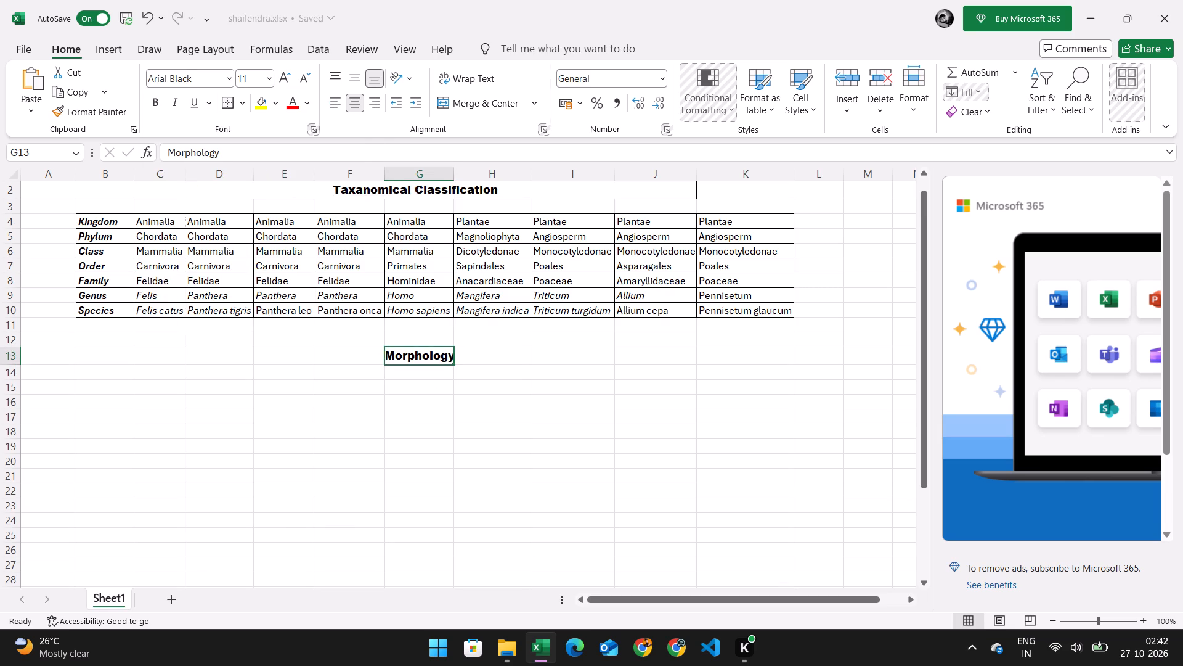
Widen column G slightly to a width of about 12.22 so the Morphology heading fits.
{"action": "left_click", "coordinate": [430, 403]}
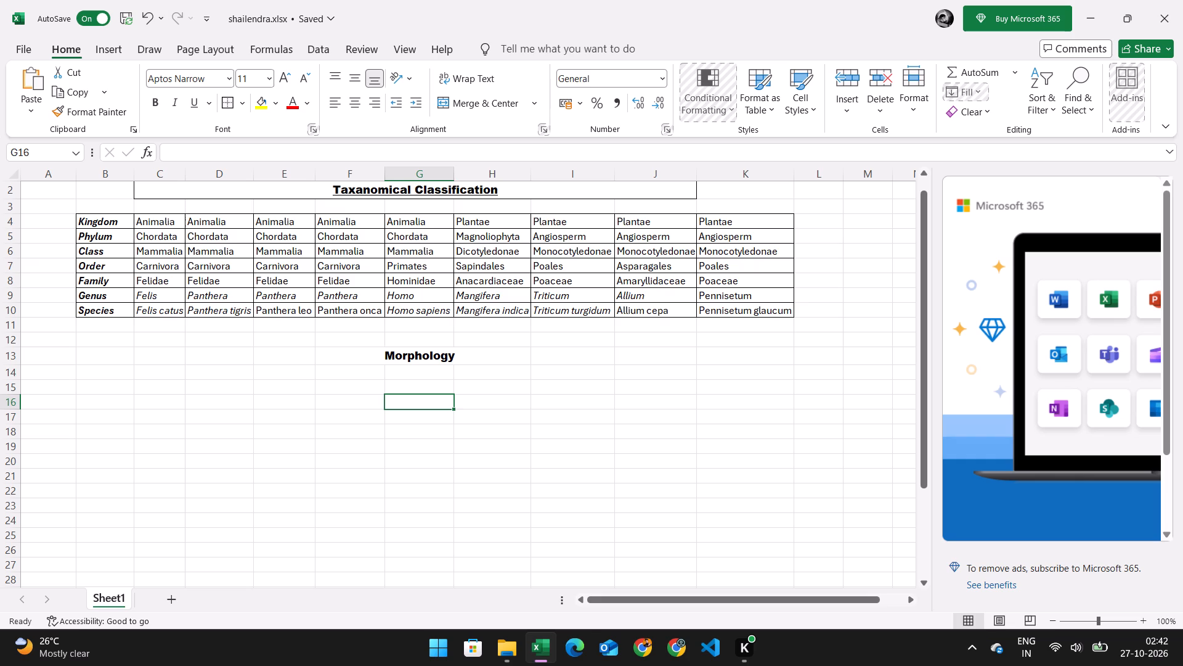
{"action": "left_click_drag", "start_coordinate": [454, 178], "coordinate": [457, 173]}
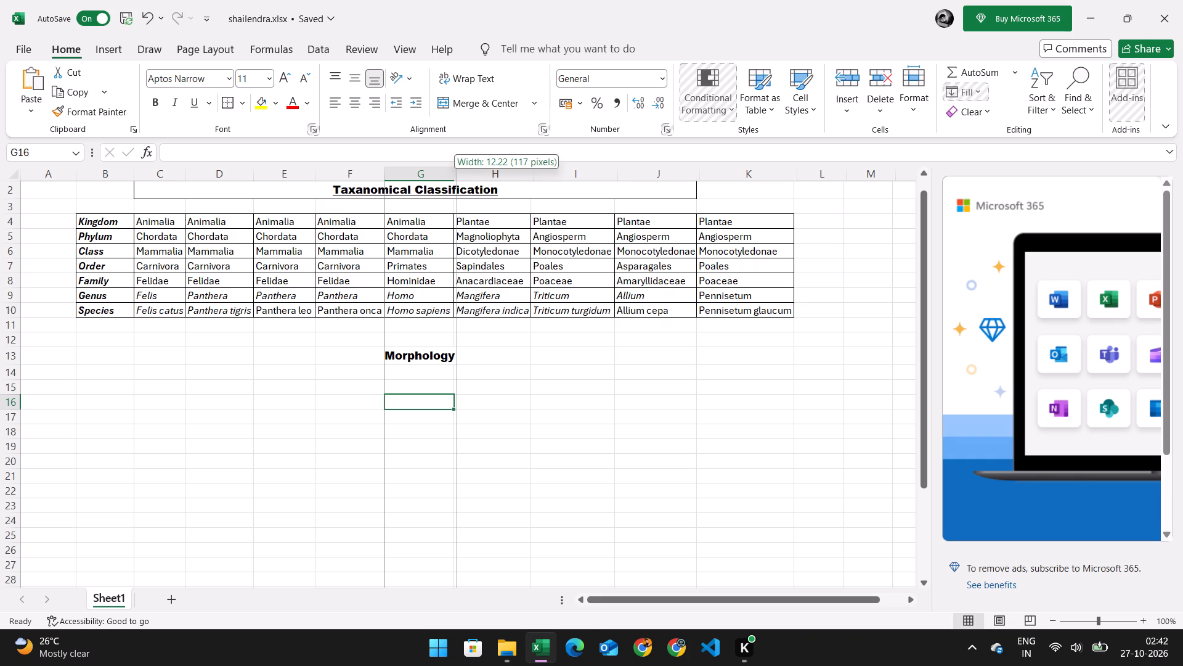
{"action": "left_click_drag", "start_coordinate": [457, 173], "coordinate": [457, 173]}
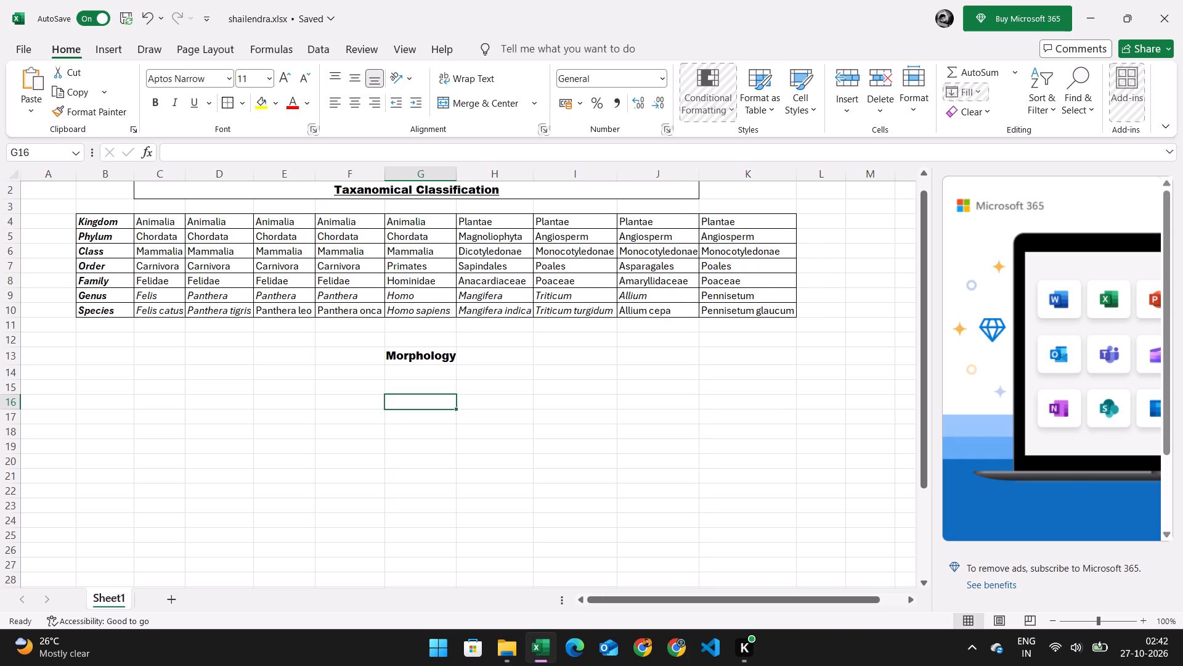
Add borders around the Morphology heading cell G13.
{"action": "left_click", "coordinate": [431, 353]}
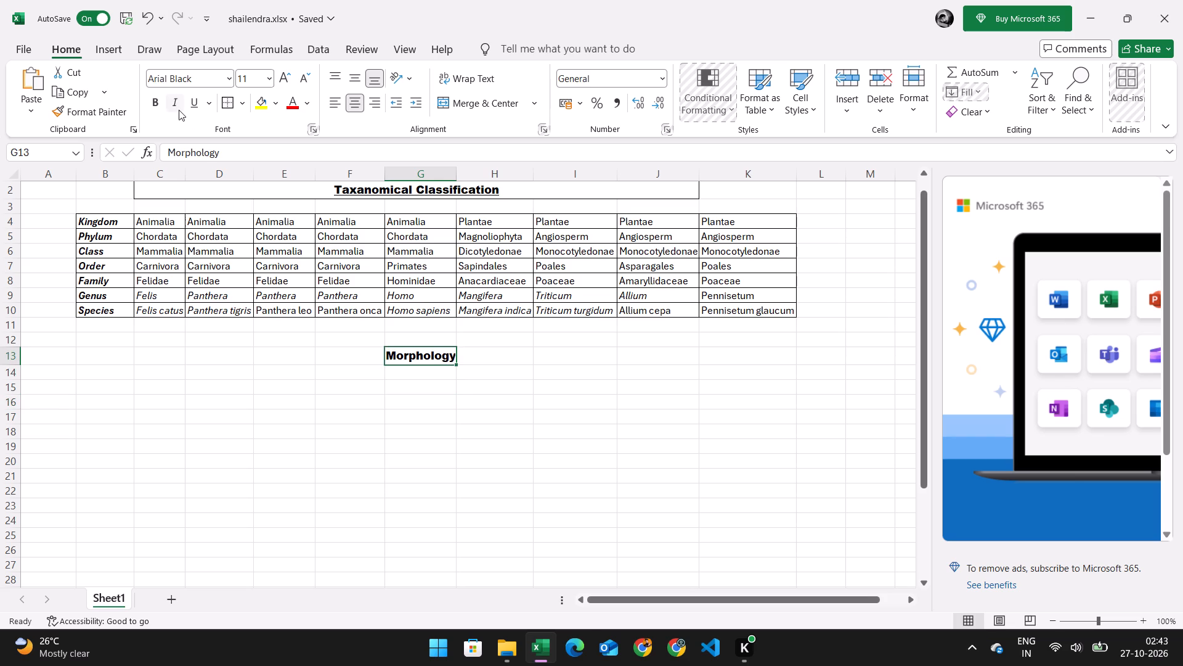
{"action": "left_click", "coordinate": [229, 102]}
{"action": "left_click", "coordinate": [117, 393]}
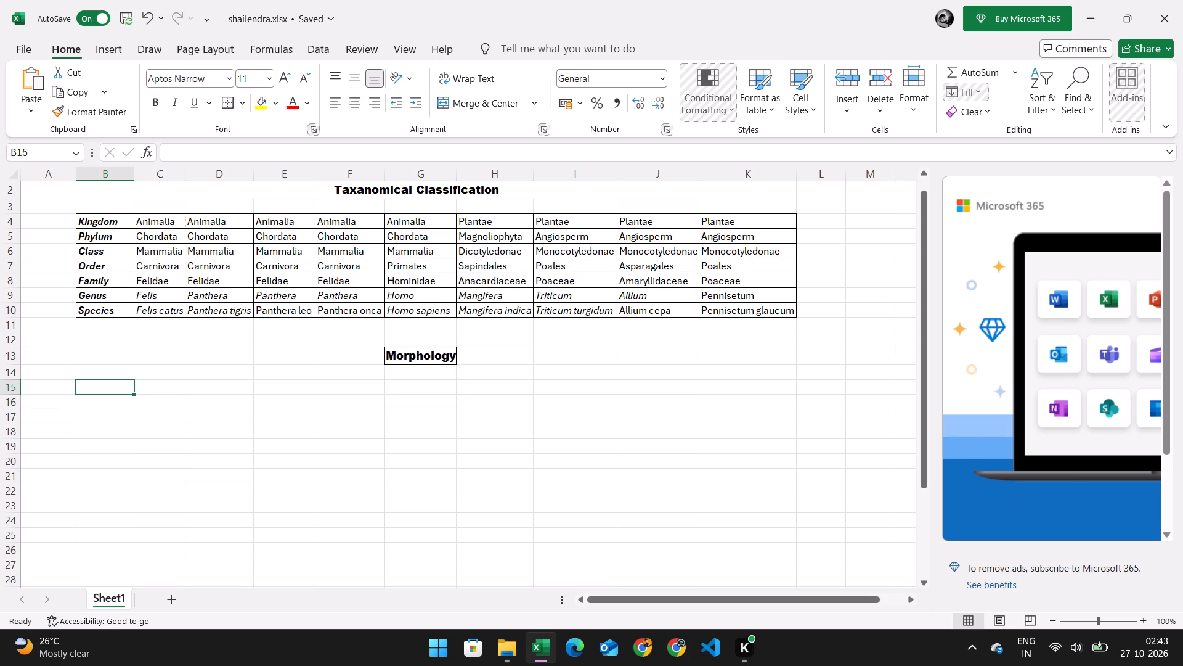
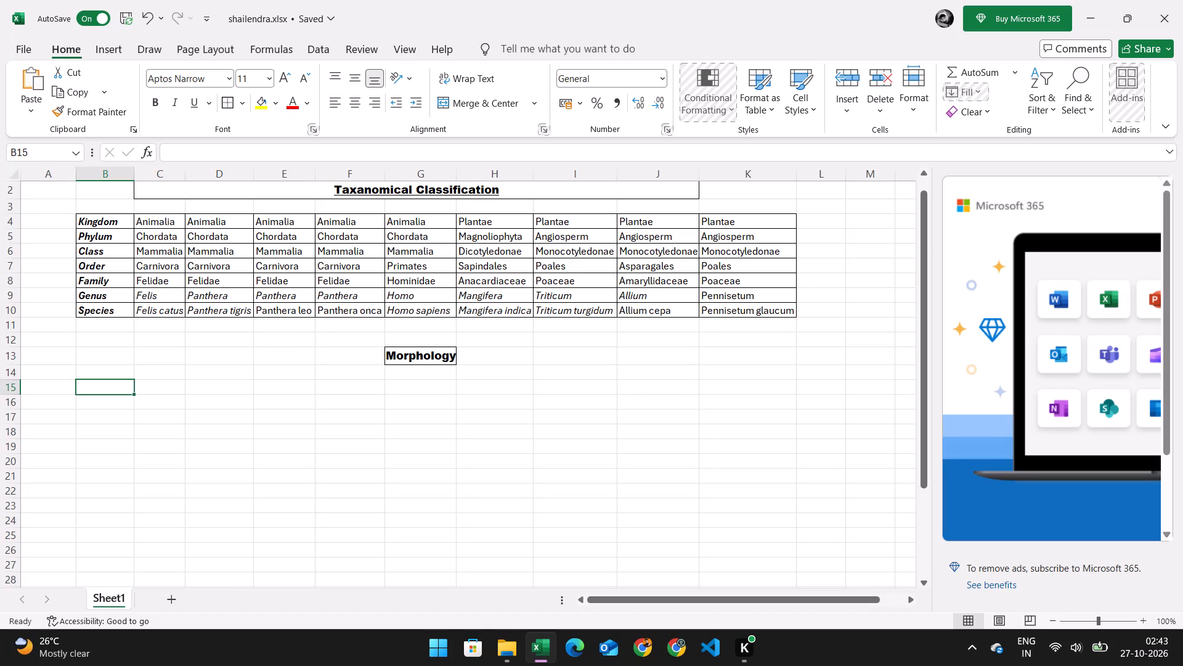
Enter the row label Character in cell B15, below the Morphology heading.
{"action": "left_click", "coordinate": [114, 376]}
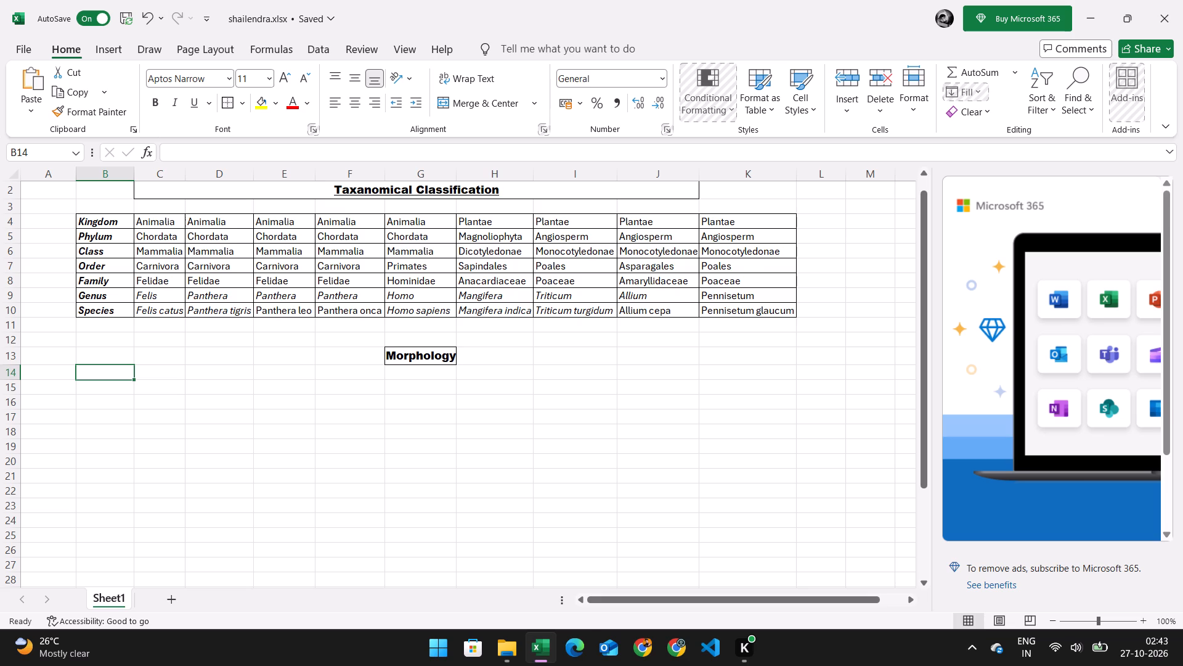
{"action": "left_click", "coordinate": [118, 399]}
{"action": "left_click", "coordinate": [117, 390]}
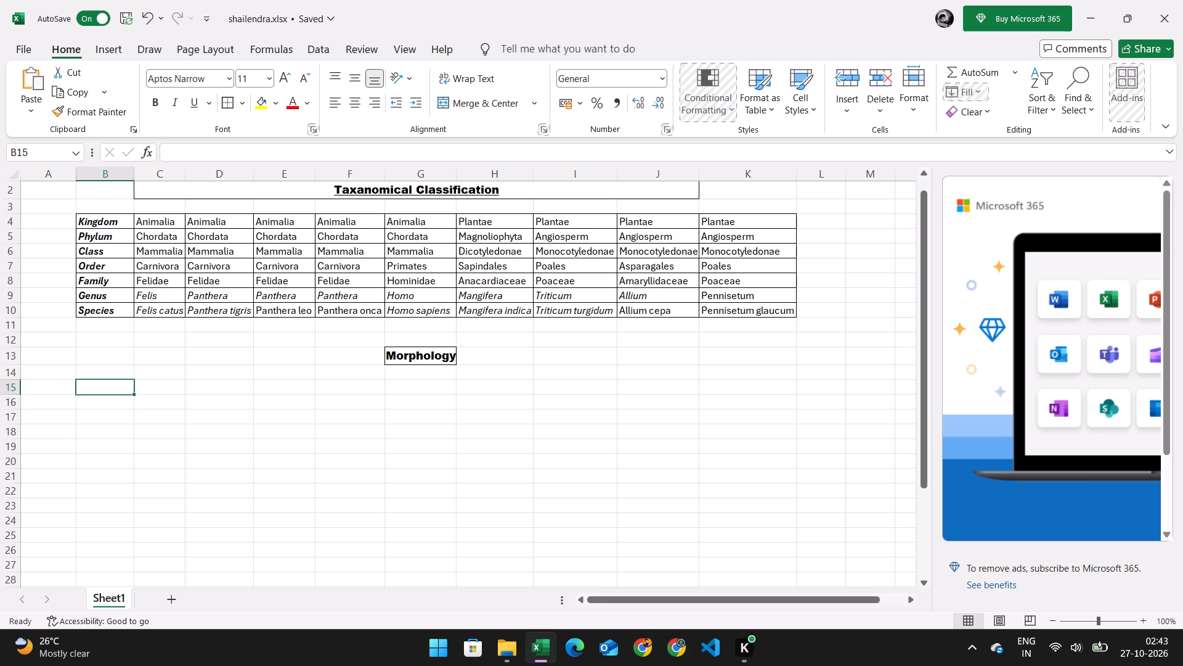
{"action": "type", "text": "Characy"}
{"action": "key", "text": "BackSpace"}
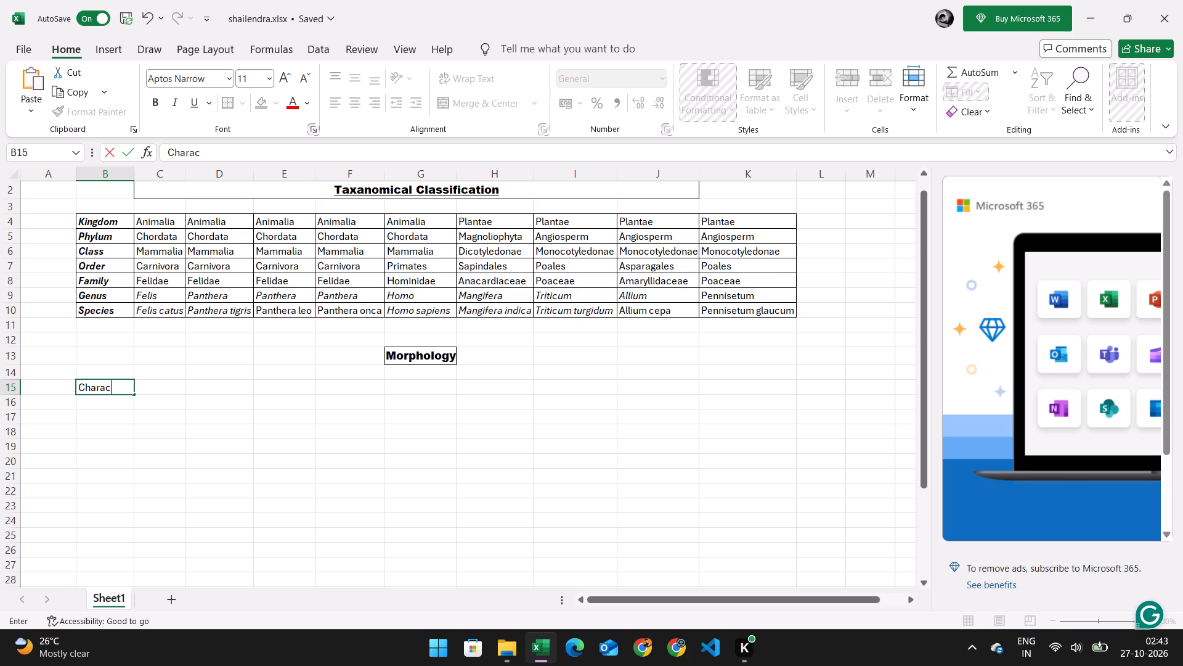
{"action": "type", "text": "ter"}
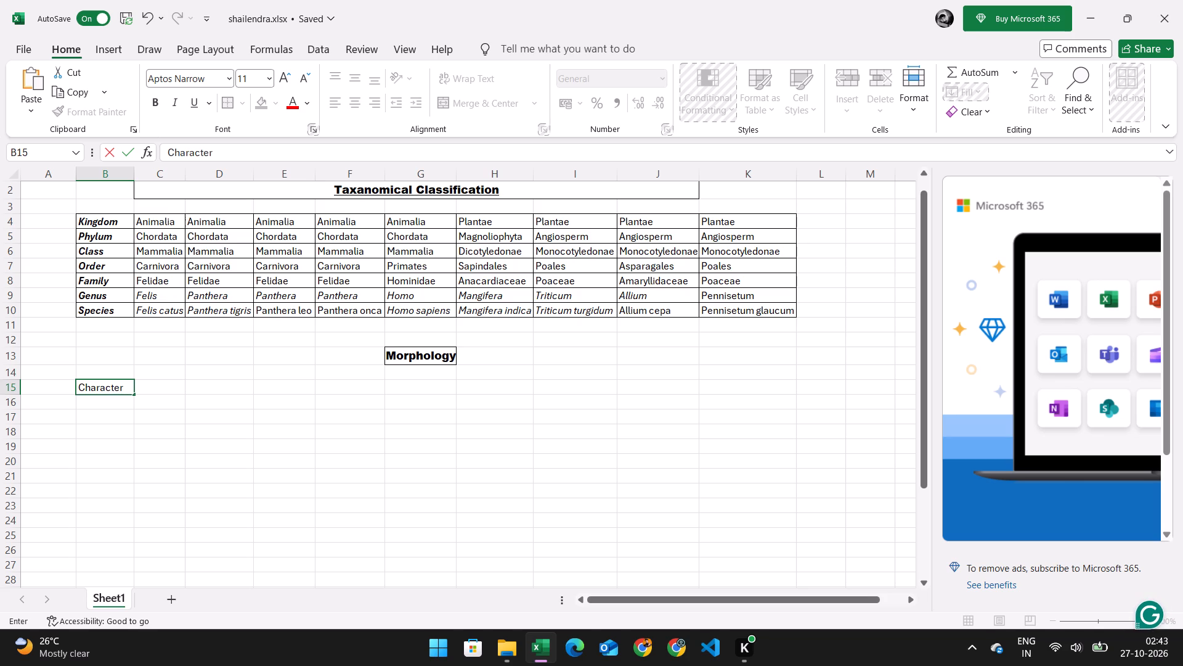
Enter the row label Dicot/Monocot in cell B16, directly under Character.
{"action": "left_click", "coordinate": [122, 406]}
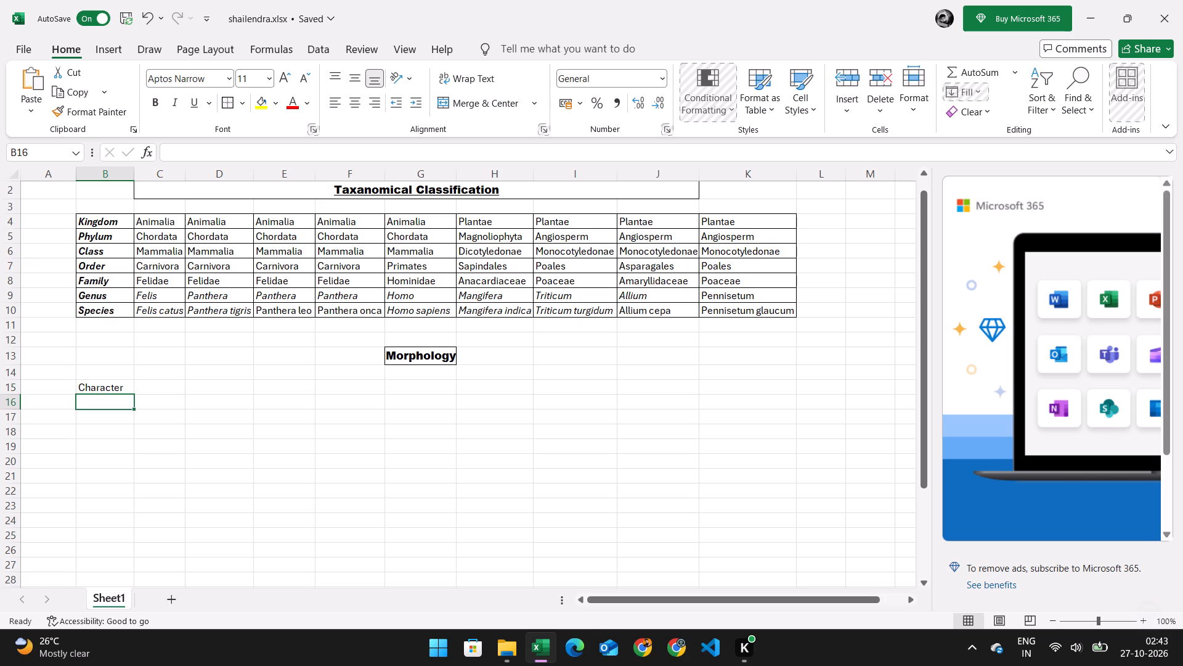
{"action": "type", "text": "dicot"}
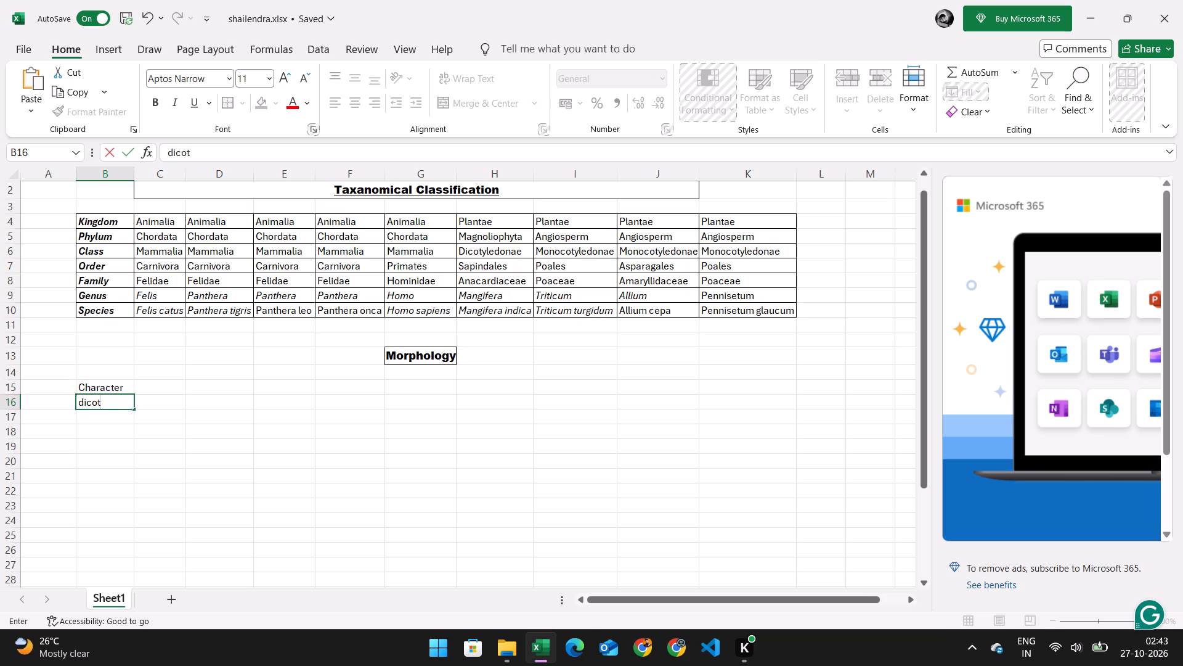
{"action": "key", "text": "BackSpace"}
{"action": "key", "text": "BackSpace"}
{"action": "key", "text": "BackSpace"}
{"action": "key", "text": "BackSpace"}
{"action": "key", "text": "BackSpace"}
{"action": "type", "text": "Dicot"}
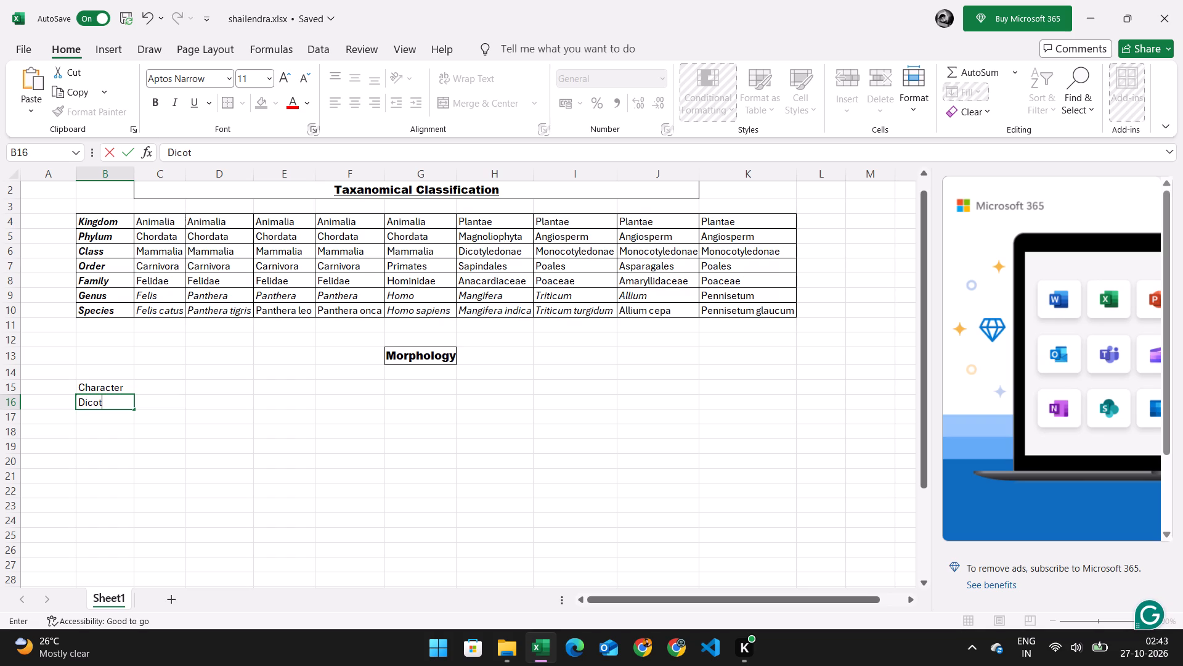
{"action": "key", "text": "space"}
{"action": "type", "text": "or"}
{"action": "key", "text": "BackSpace"}
{"action": "key", "text": "BackSpace"}
{"action": "key", "text": "BackSpace"}
{"action": "key", "text": "slash"}
{"action": "type", "text": "Monocot"}
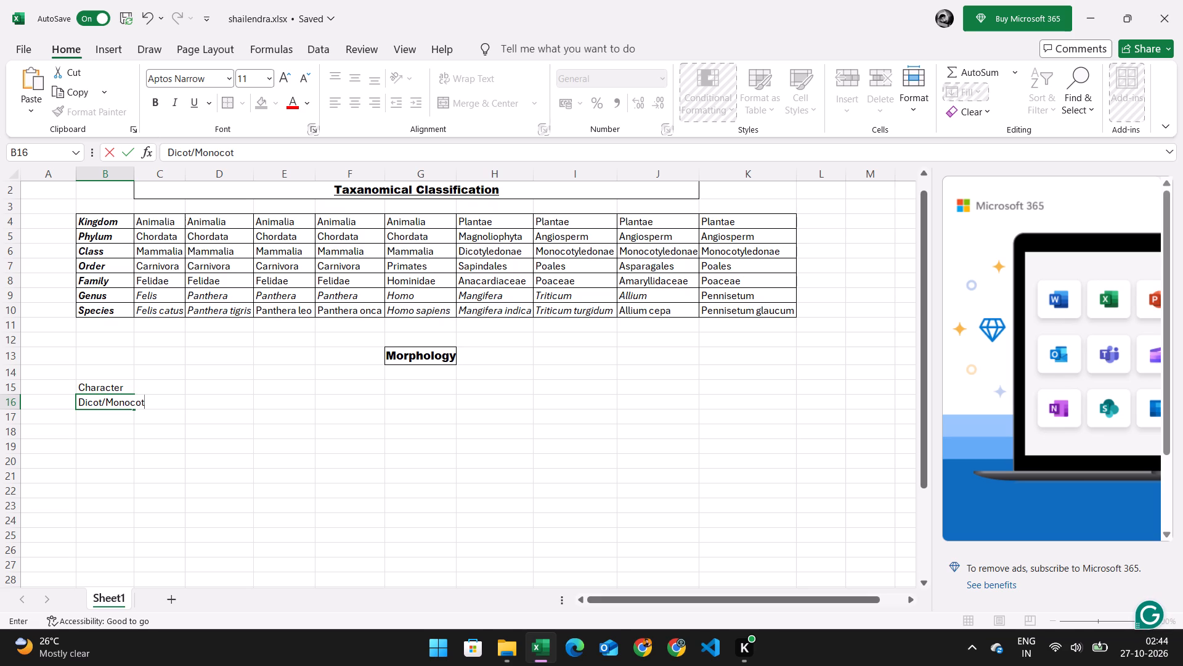
Add the row labels Inflorescence in cell B17 and Symmetry in cell B18.
{"action": "left_click", "coordinate": [113, 421]}
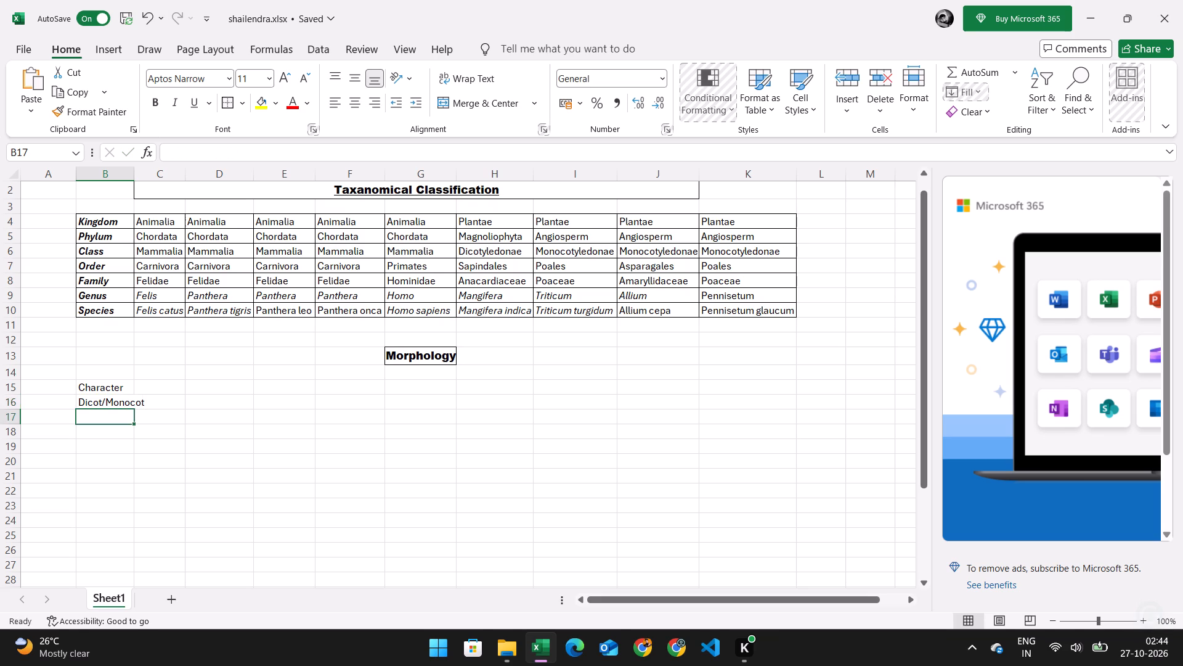
{"action": "type", "text": "Inflo"}
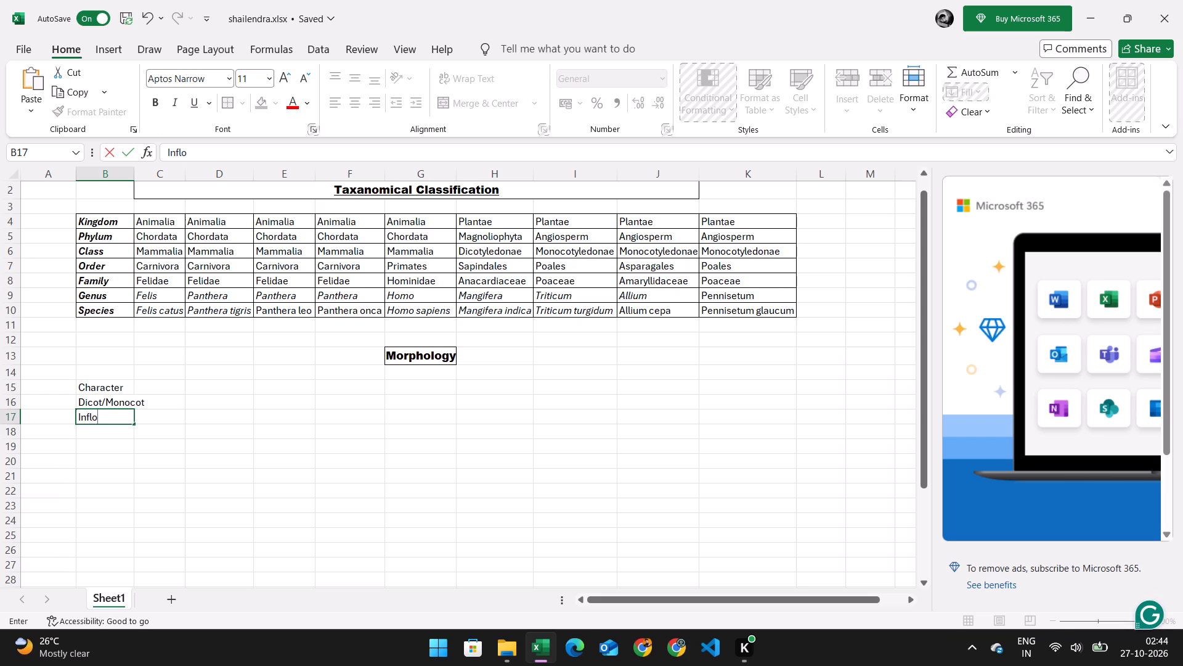
{"action": "type", "text": "res"}
{"action": "type", "text": "ce"}
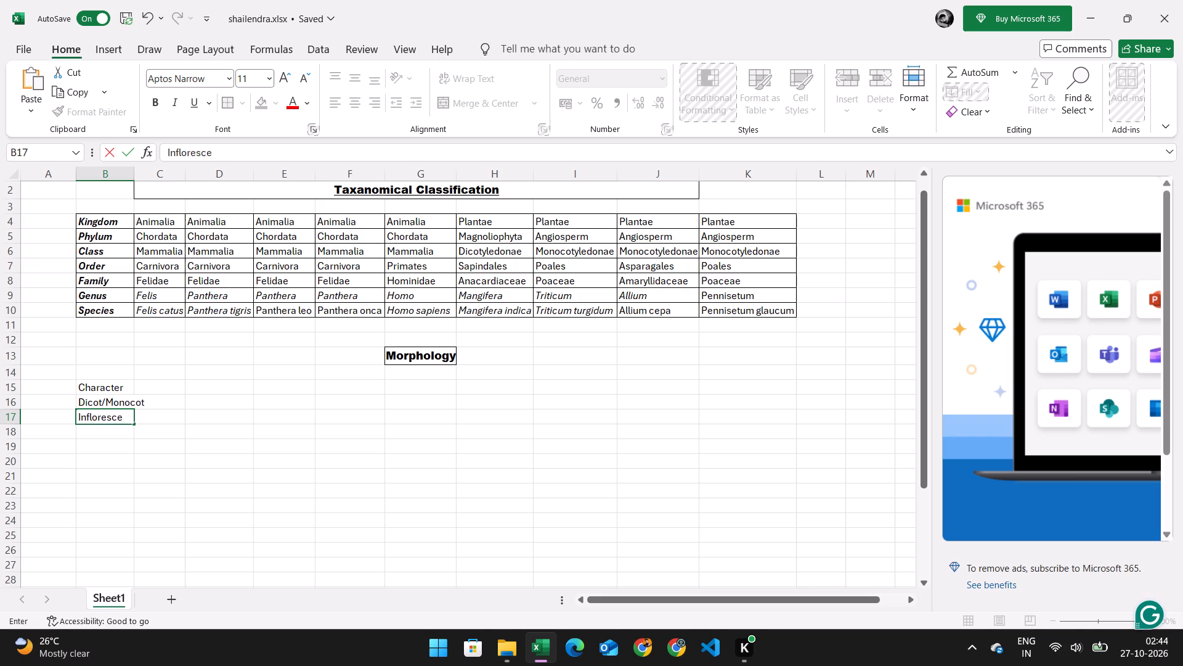
{"action": "type", "text": "nce"}
{"action": "left_click", "coordinate": [111, 441]}
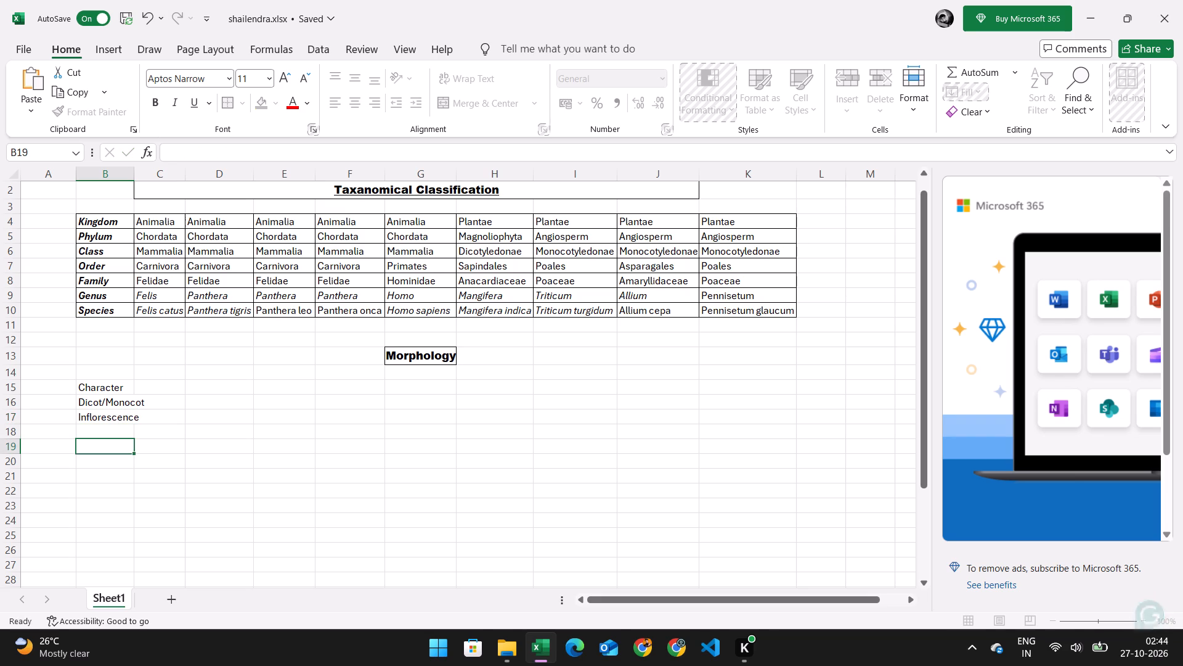
{"action": "left_click", "coordinate": [111, 430]}
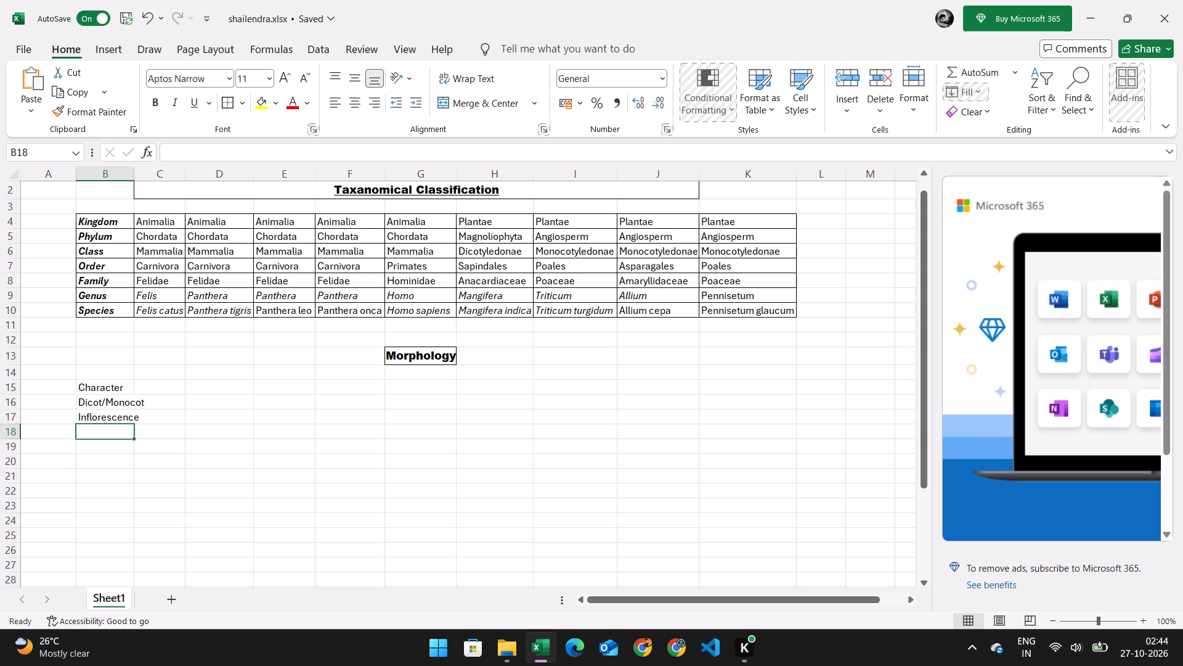
{"action": "type", "text": "Symm"}
{"action": "type", "text": "etry"}
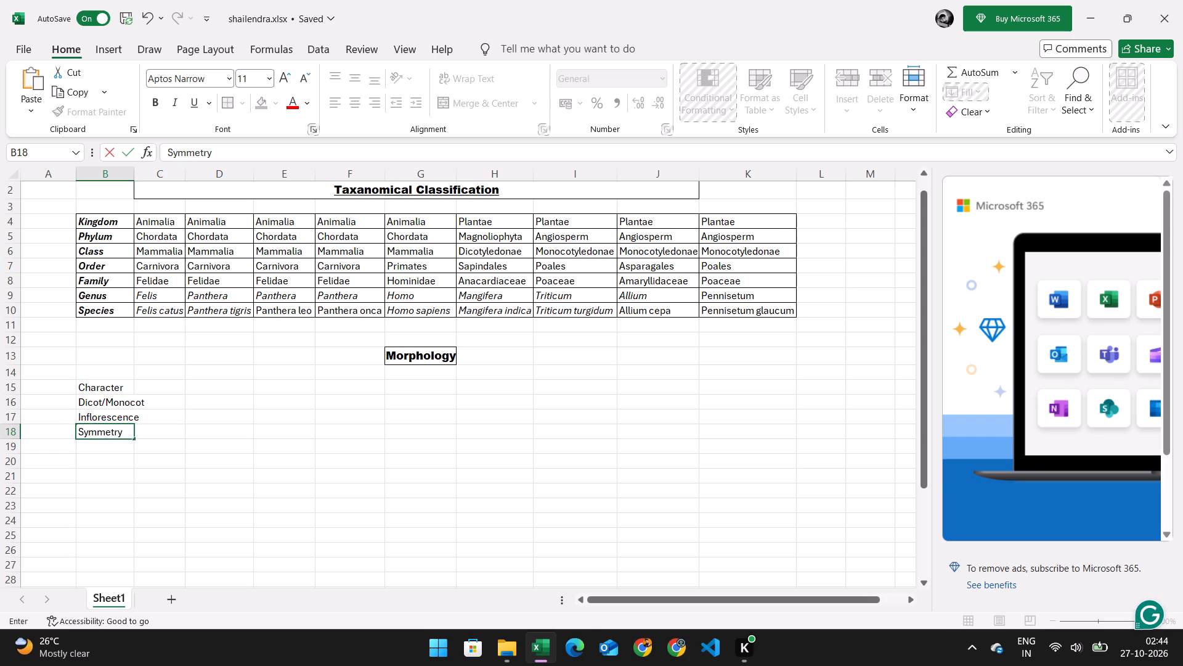
Enter the row label Bisexual/Unisexual in cell B19, under Symmetry.
{"action": "left_click", "coordinate": [113, 452]}
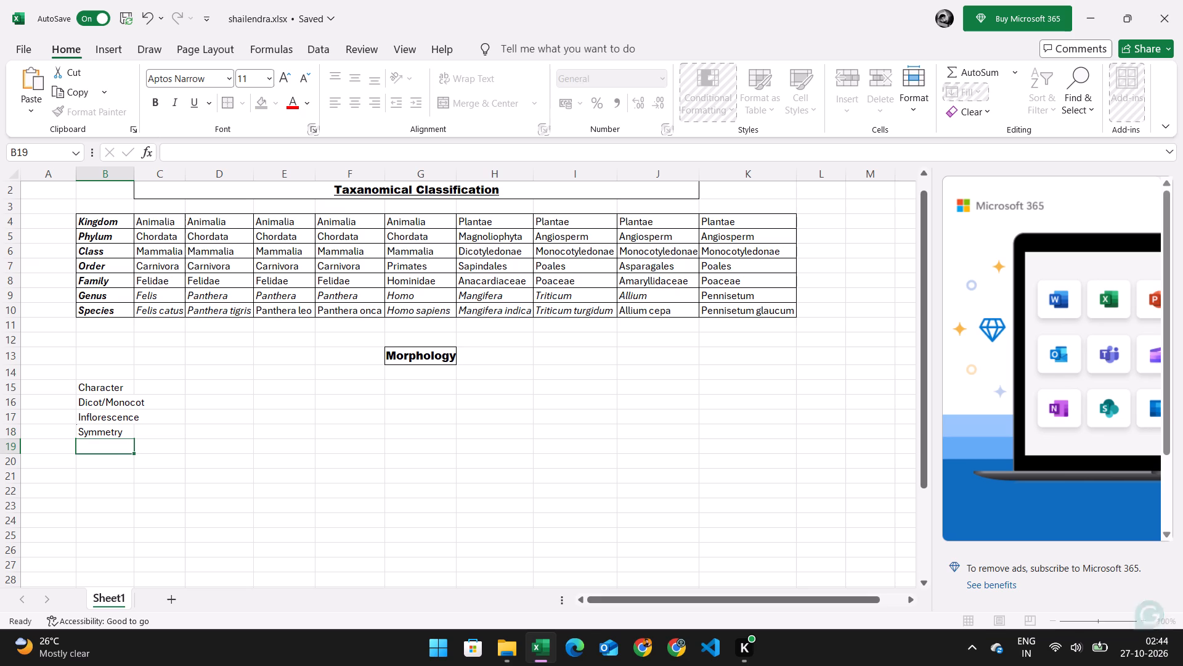
{"action": "type", "text": "Bi"}
{"action": "type", "text": "sexual"}
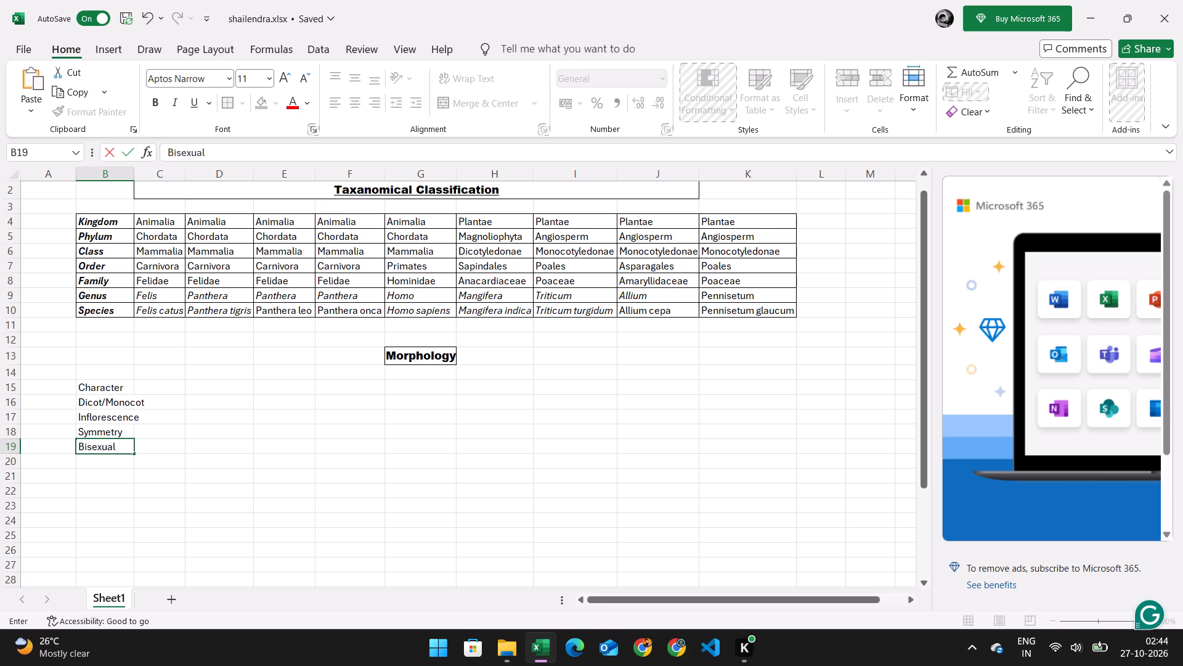
{"action": "key", "text": "slash"}
{"action": "type", "text": "Unisexual"}
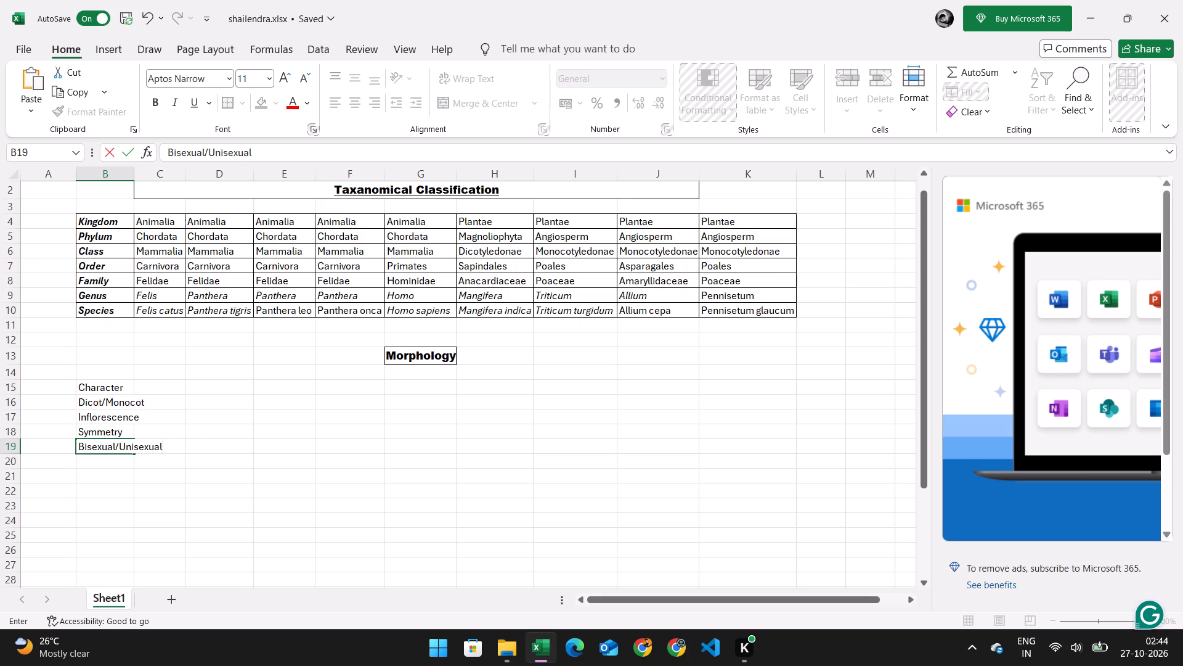
Add the row labels Ovary in cell B20 and Flower in cell B21.
{"action": "left_click", "coordinate": [106, 462]}
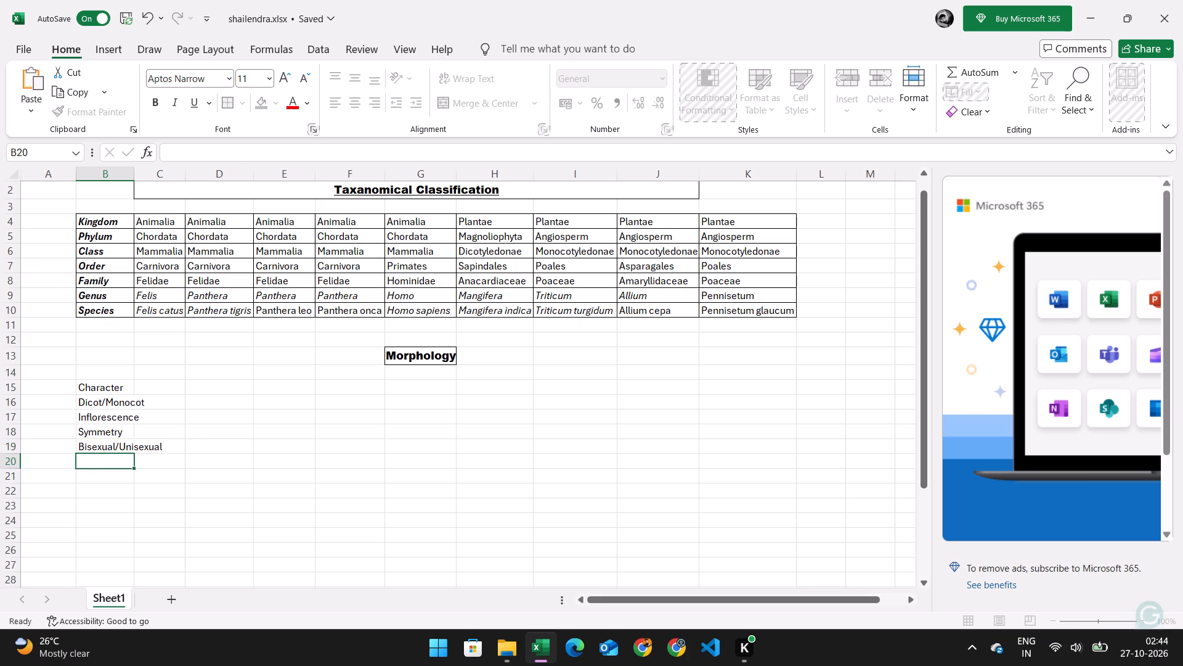
{"action": "type", "text": "Ovary"}
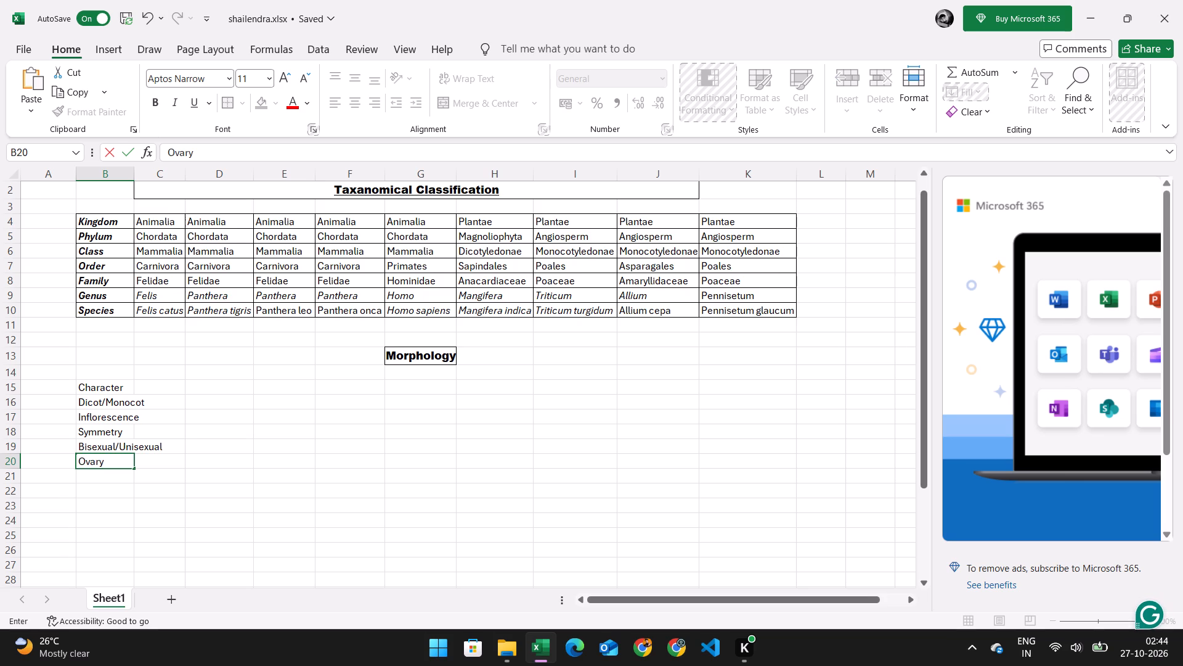
{"action": "key", "text": "Return"}
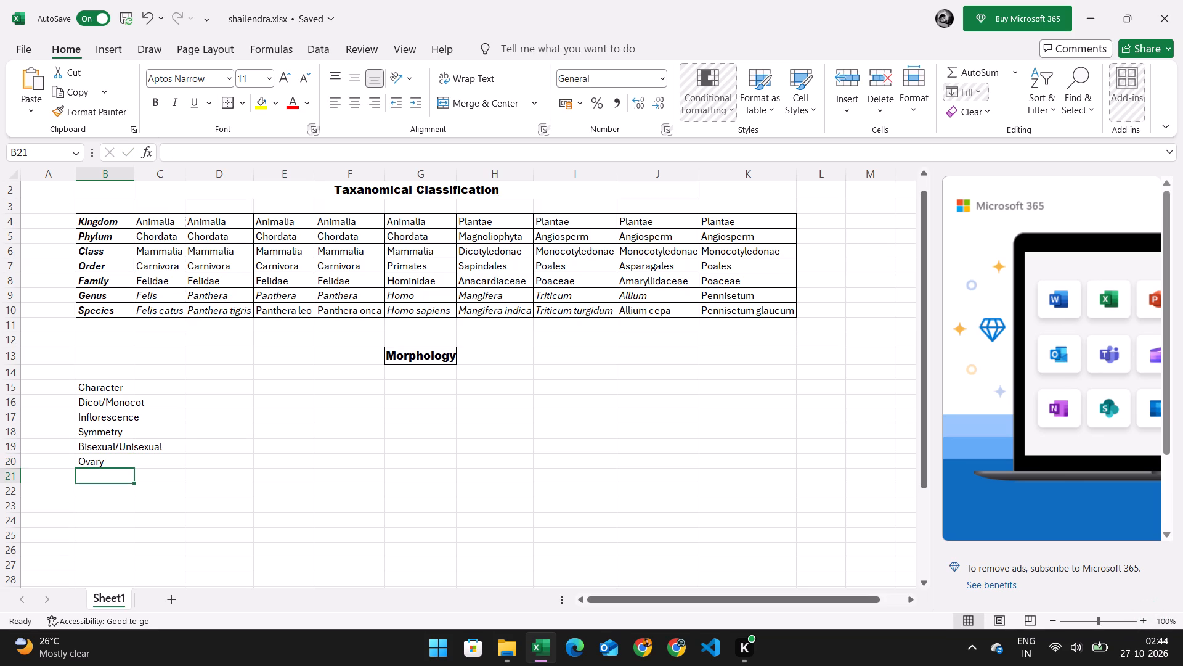
{"action": "type", "text": "lower"}
{"action": "key", "text": "Left"}
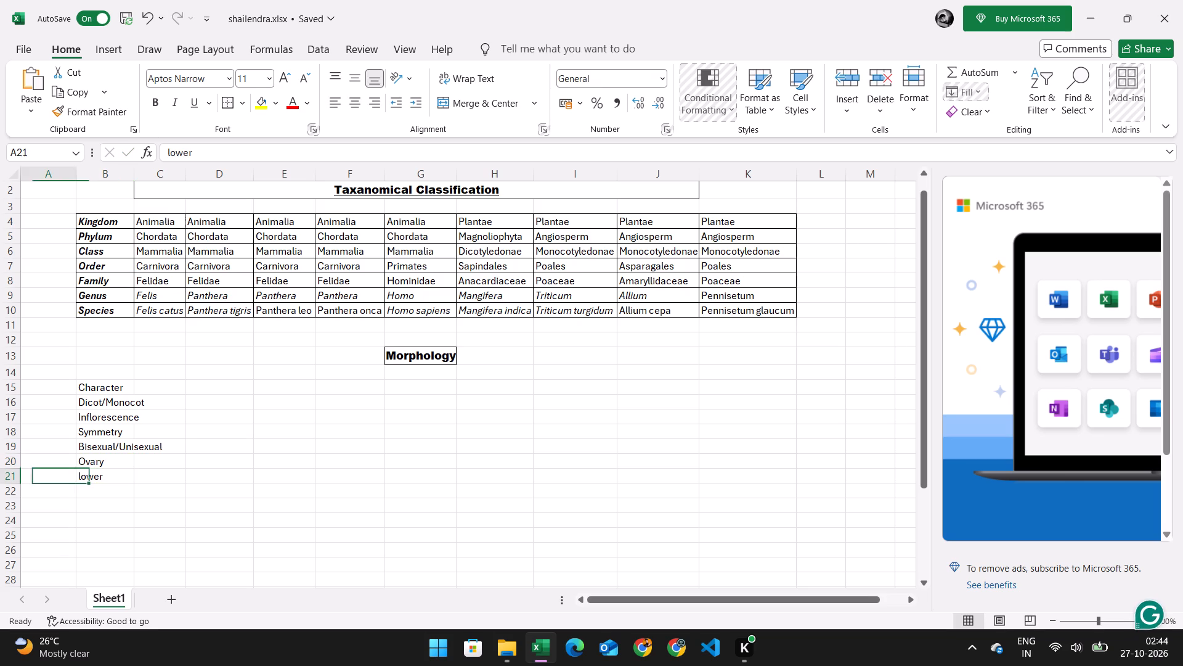
{"action": "key", "text": "Right"}
{"action": "type", "text": "Flower"}
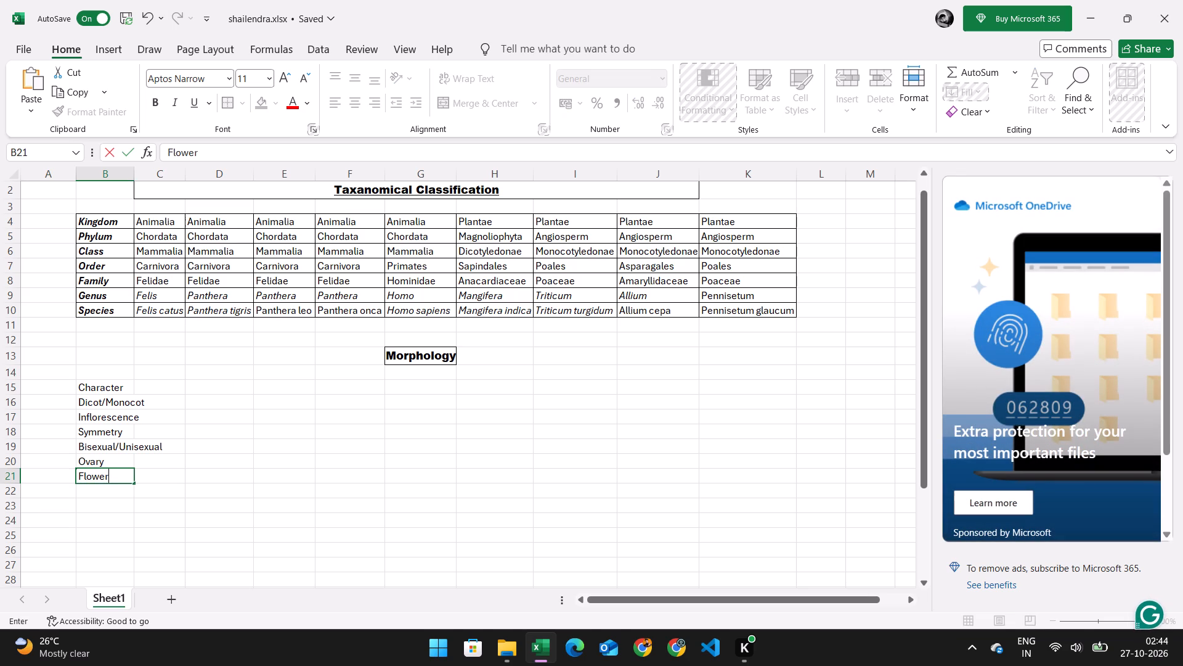
{"action": "key", "text": "Return"}
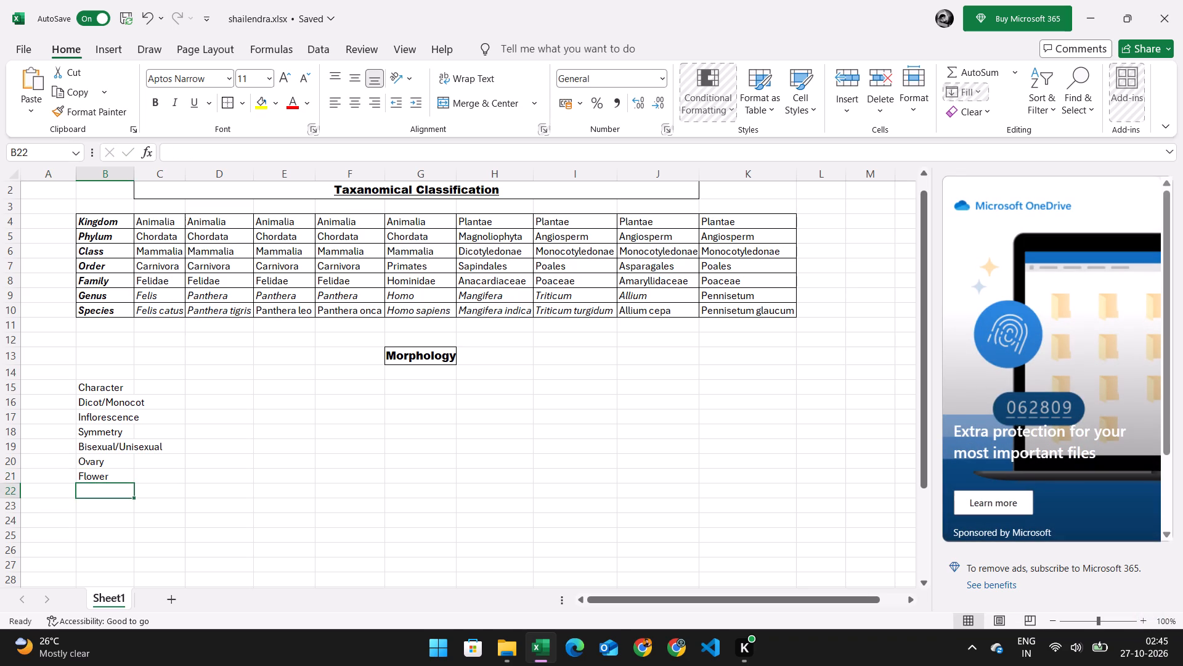
Enter the row label Floral appendage in cell B22, under Flower.
{"action": "type", "text": "Flora;l"}
{"action": "key", "text": "BackSpace"}
{"action": "key", "text": "BackSpace"}
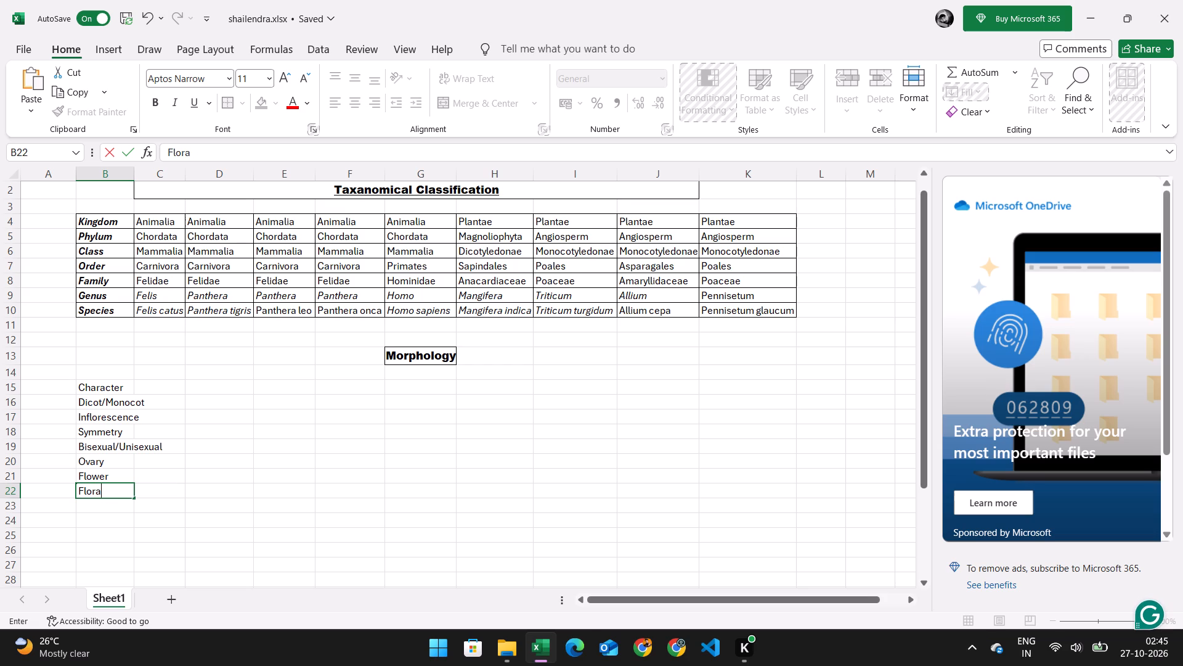
{"action": "type", "text": "l"}
{"action": "key", "text": "space"}
{"action": "key", "text": "a"}
{"action": "type", "text": "ppen"}
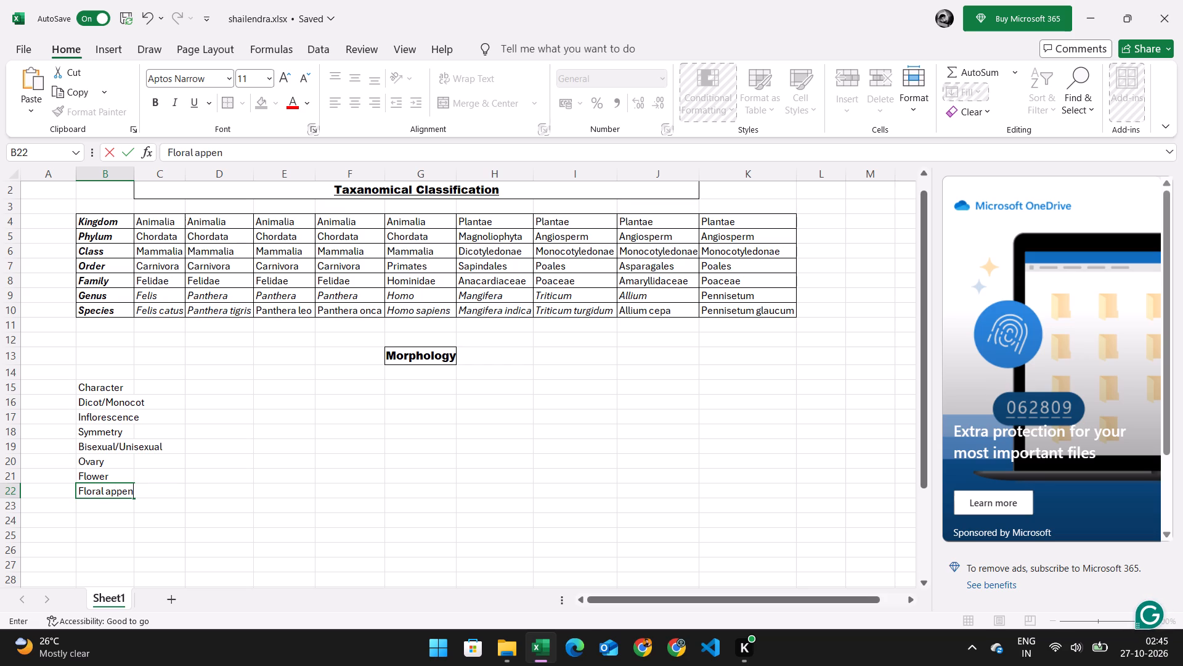
{"action": "type", "text": "dage"}
{"action": "key", "text": "Return"}
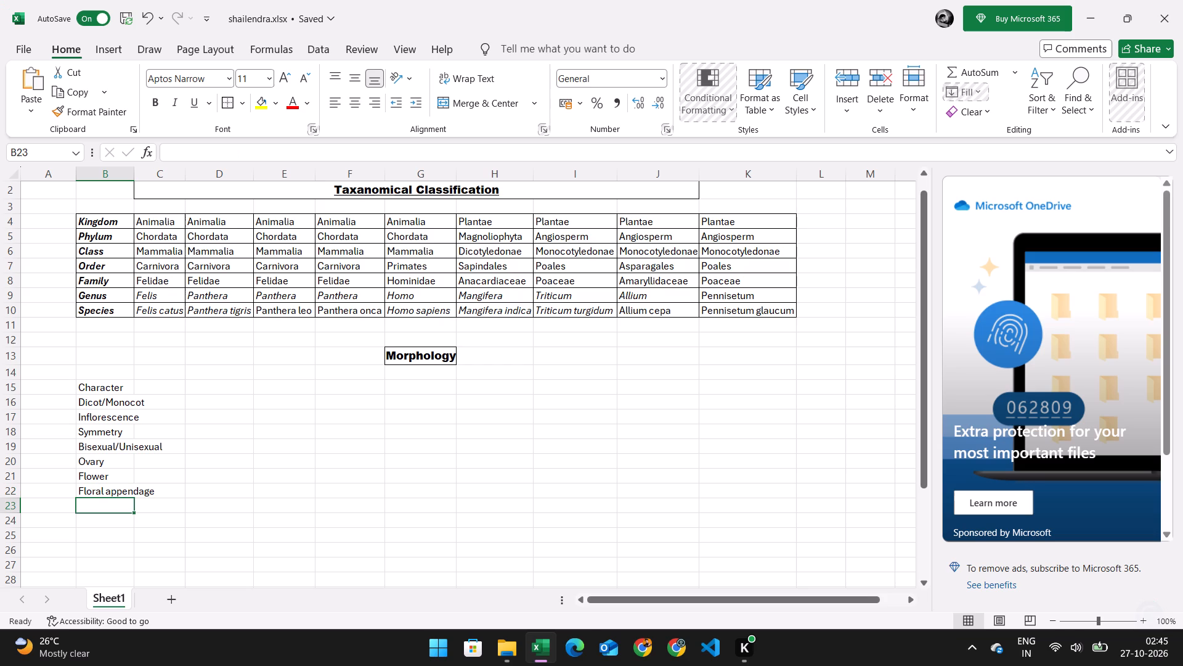
Enter the row label Seed in cell B23, under Floral appendage.
{"action": "type", "text": "Seed"}
{"action": "key", "text": "Return"}
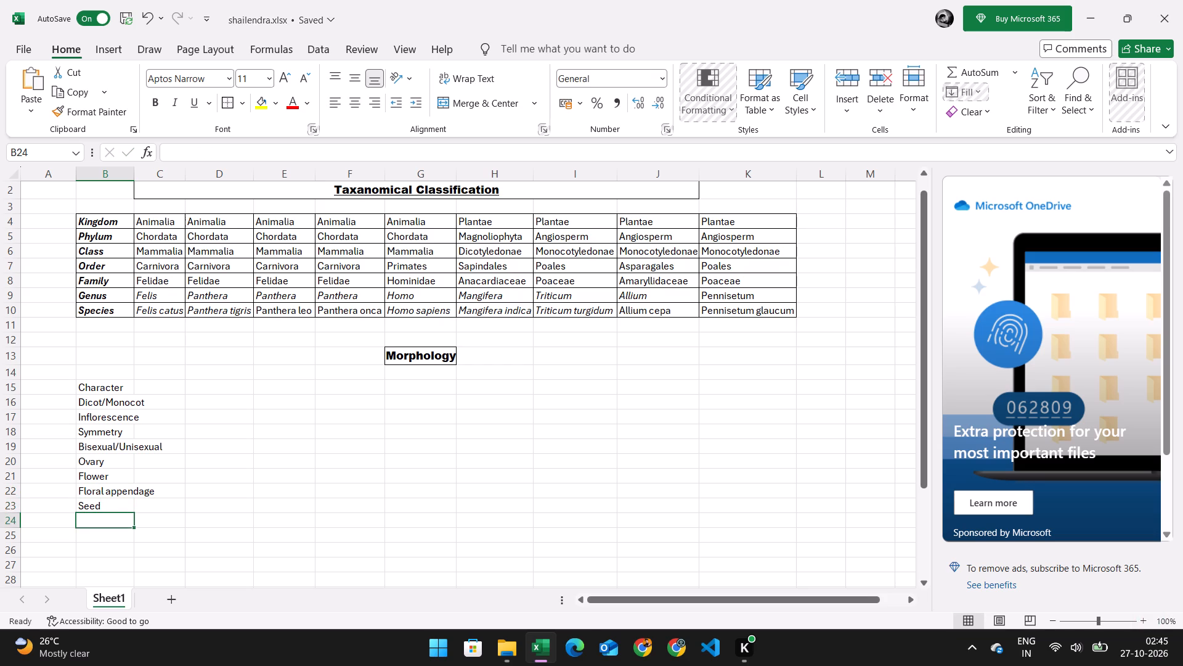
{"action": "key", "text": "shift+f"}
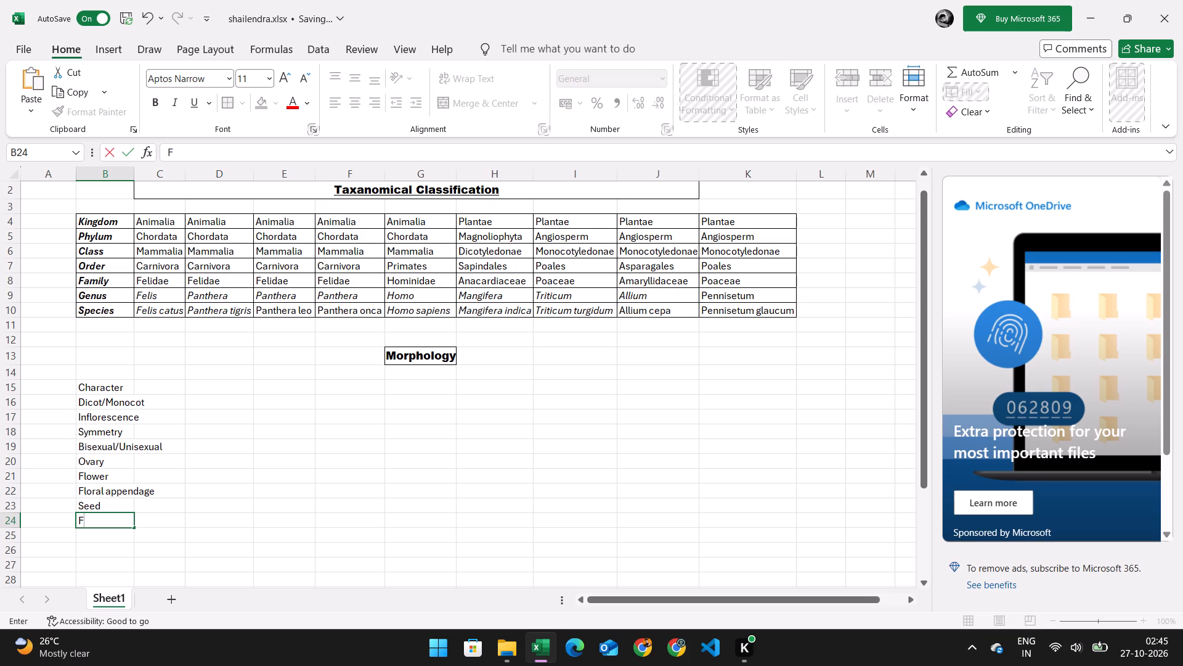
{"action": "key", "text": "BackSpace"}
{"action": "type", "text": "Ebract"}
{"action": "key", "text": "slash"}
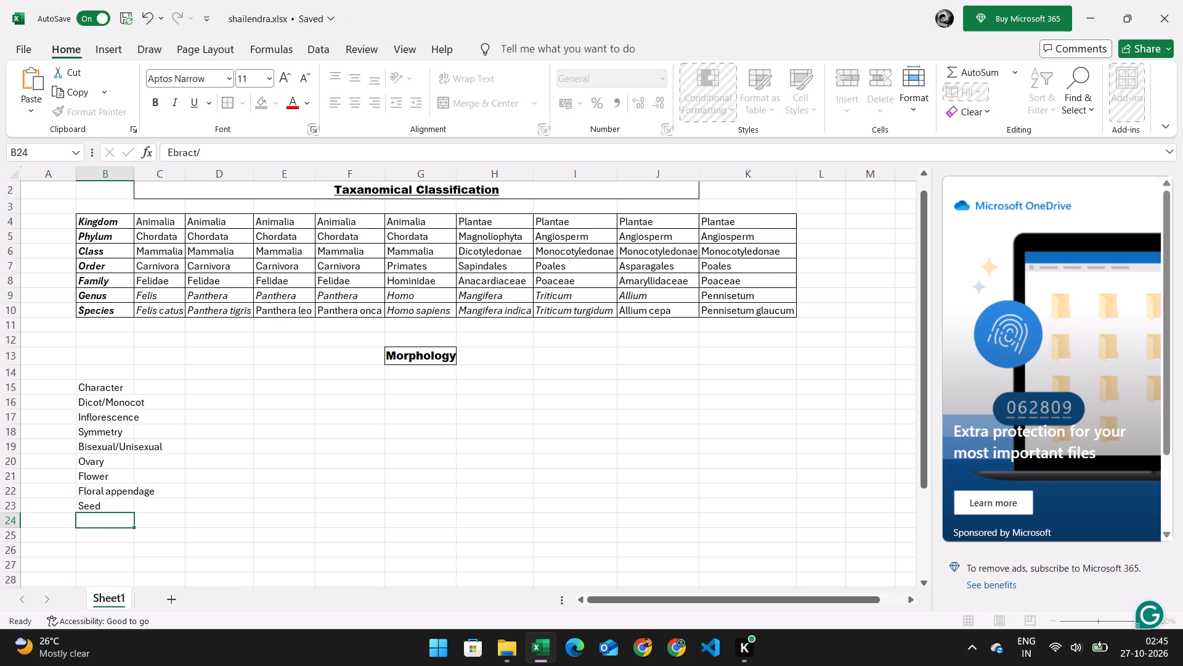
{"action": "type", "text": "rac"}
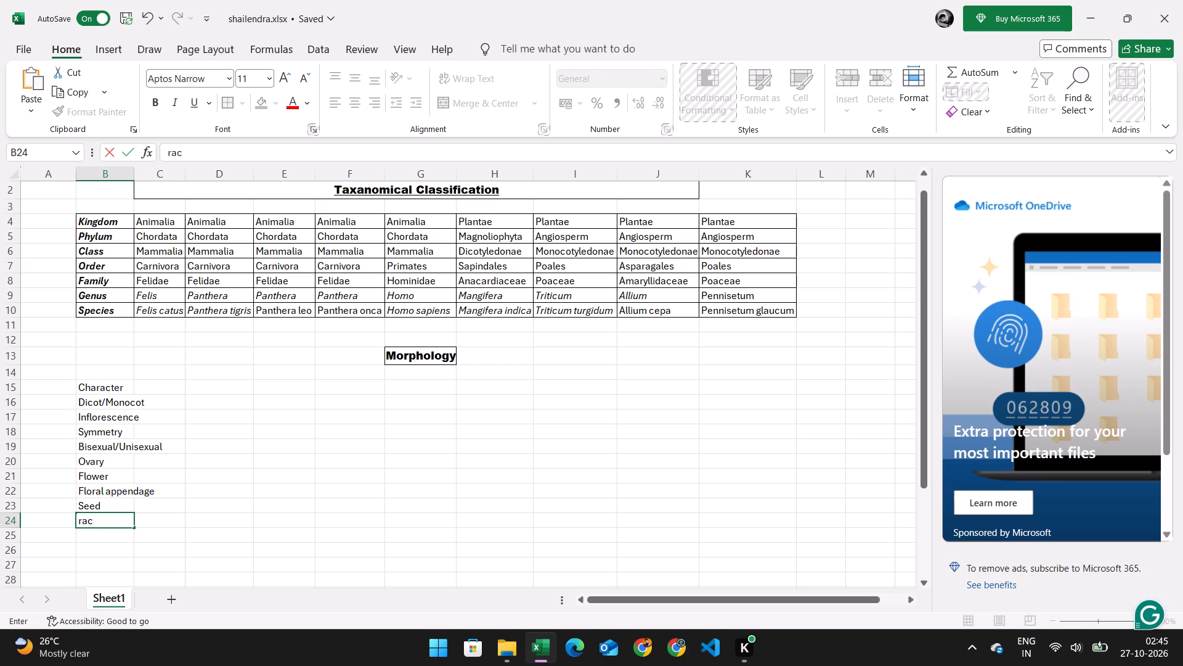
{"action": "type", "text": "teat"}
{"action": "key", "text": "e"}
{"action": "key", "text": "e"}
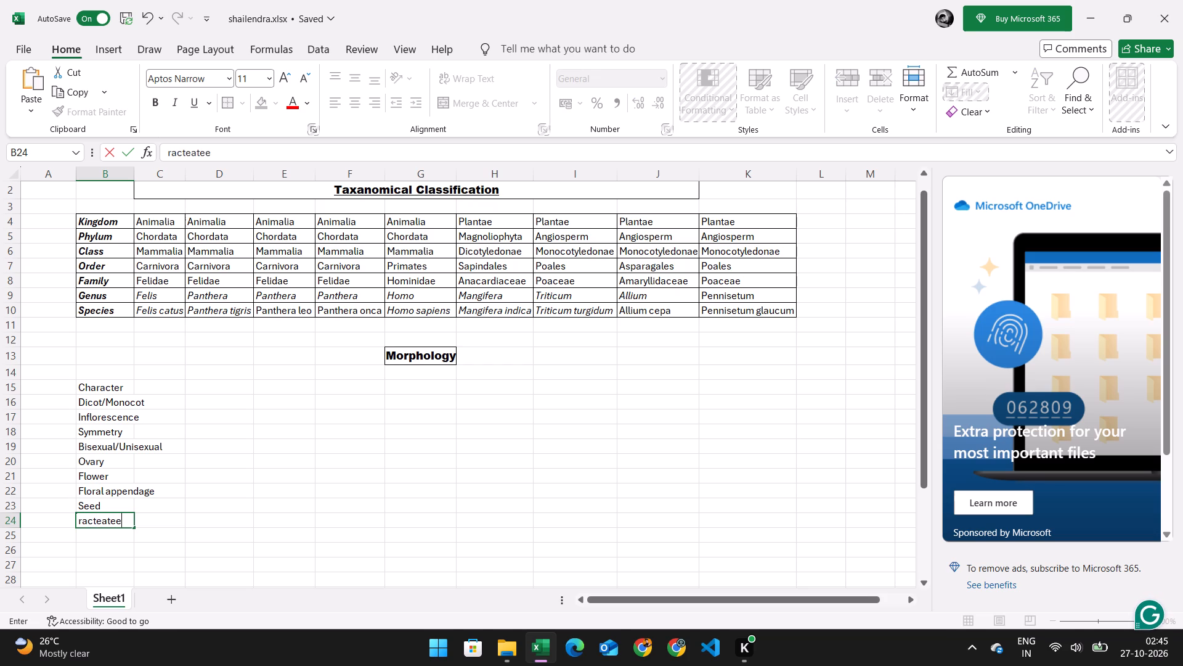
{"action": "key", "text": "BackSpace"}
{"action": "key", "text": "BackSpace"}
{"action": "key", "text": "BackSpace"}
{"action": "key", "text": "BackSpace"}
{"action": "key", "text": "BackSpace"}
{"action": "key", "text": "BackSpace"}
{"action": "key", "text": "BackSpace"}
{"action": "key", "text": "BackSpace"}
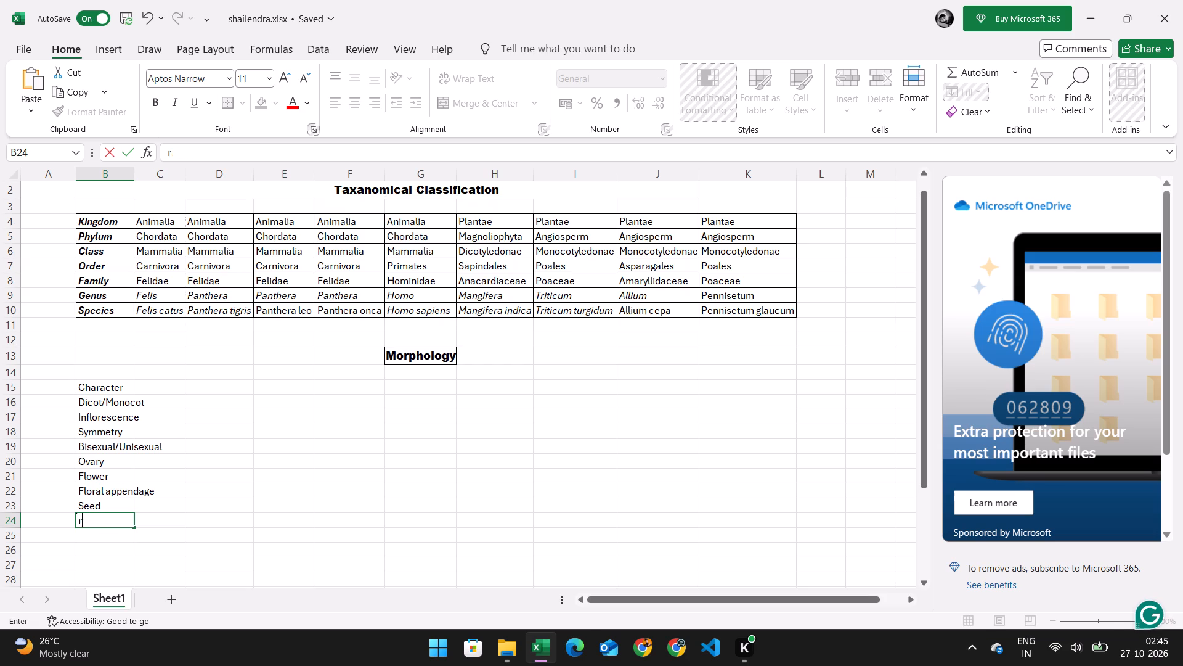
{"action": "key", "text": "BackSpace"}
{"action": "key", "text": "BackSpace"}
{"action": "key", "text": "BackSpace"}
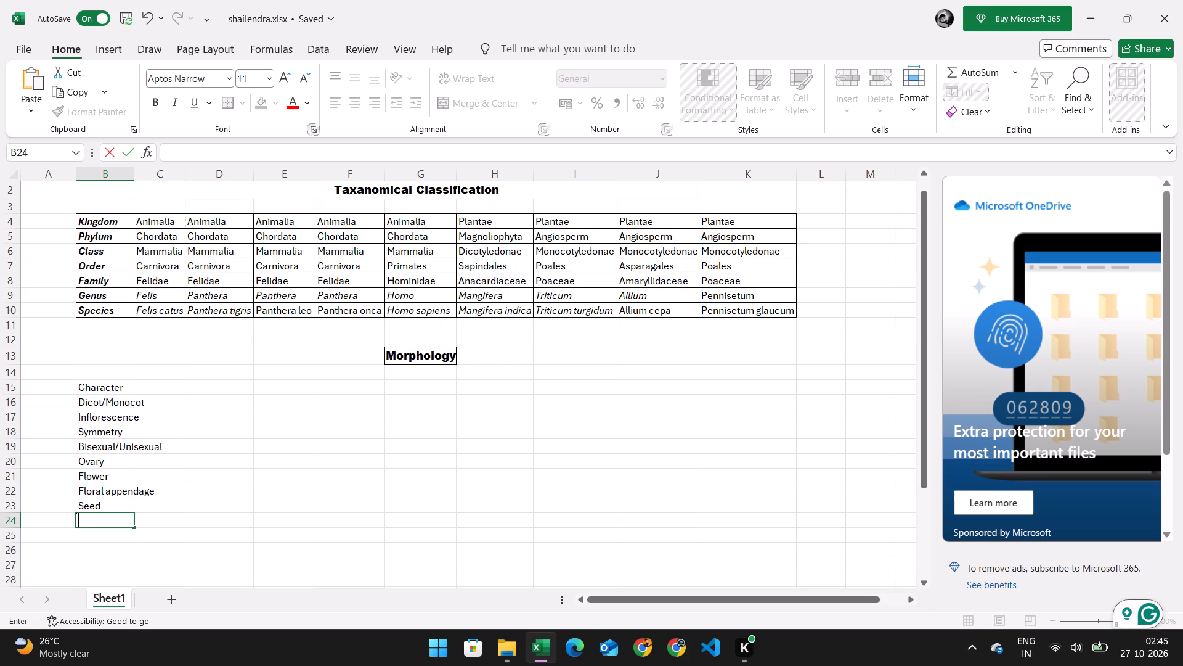
Enter the row label Ebracteate/Bracteate in cell B24, under Seed.
{"action": "key", "text": "shift+e"}
{"action": "type", "text": "bract"}
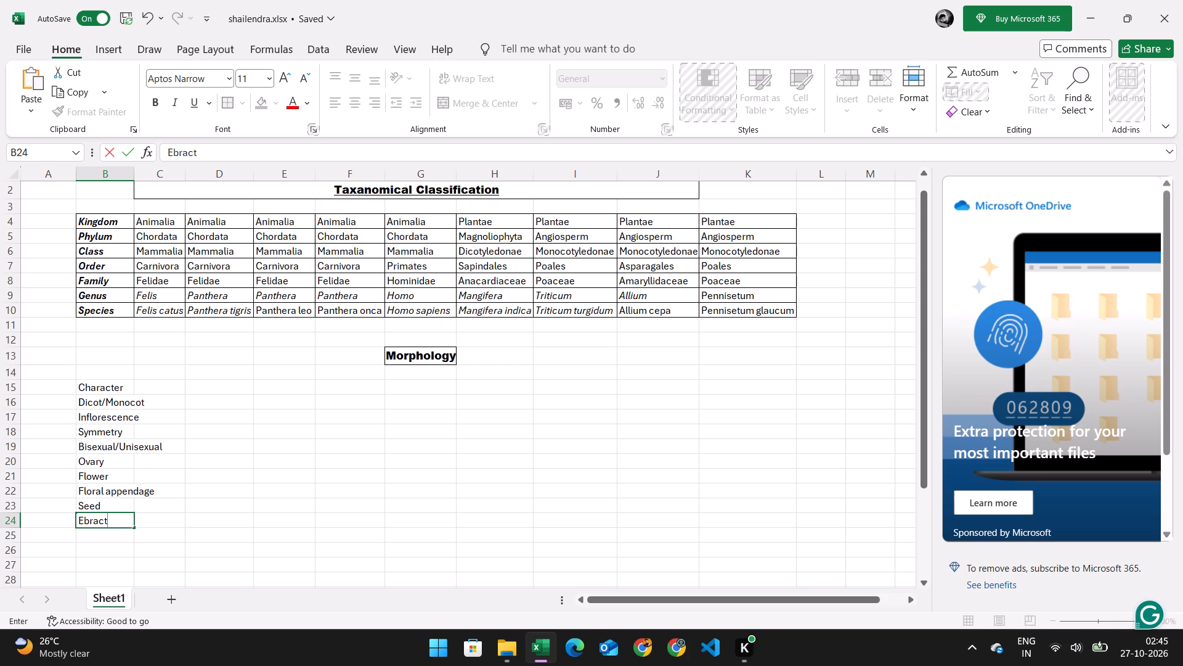
{"action": "key", "text": "slash"}
{"action": "type", "text": "Brac"}
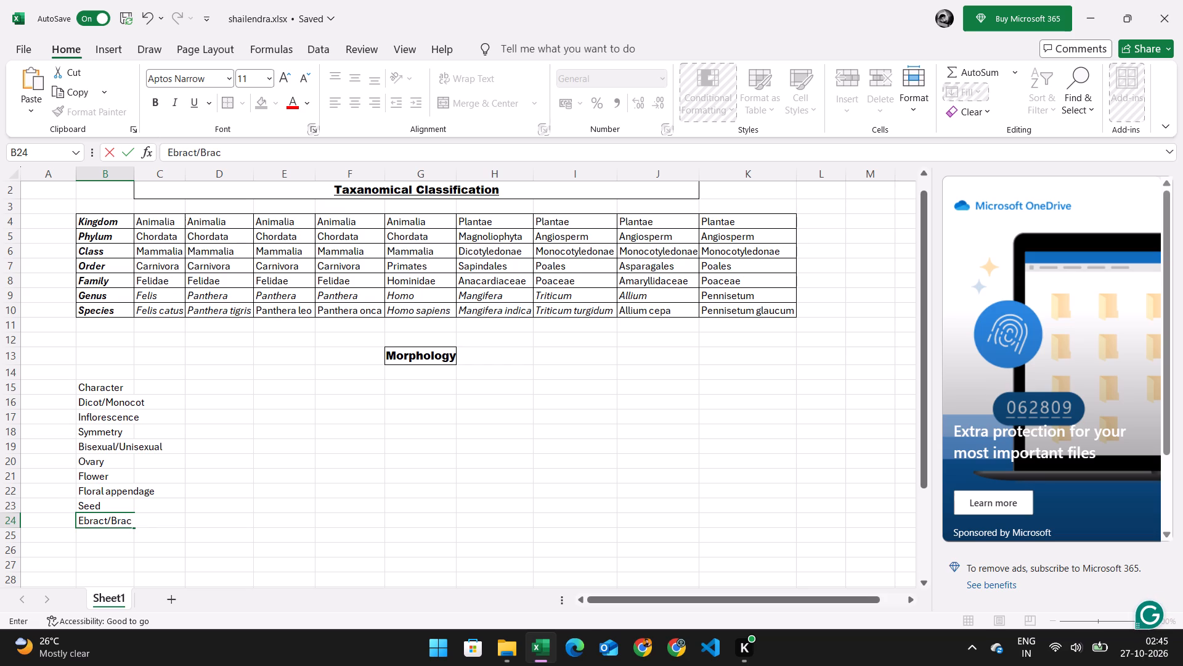
{"action": "type", "text": "teate"}
{"action": "left_click", "coordinate": [110, 520]}
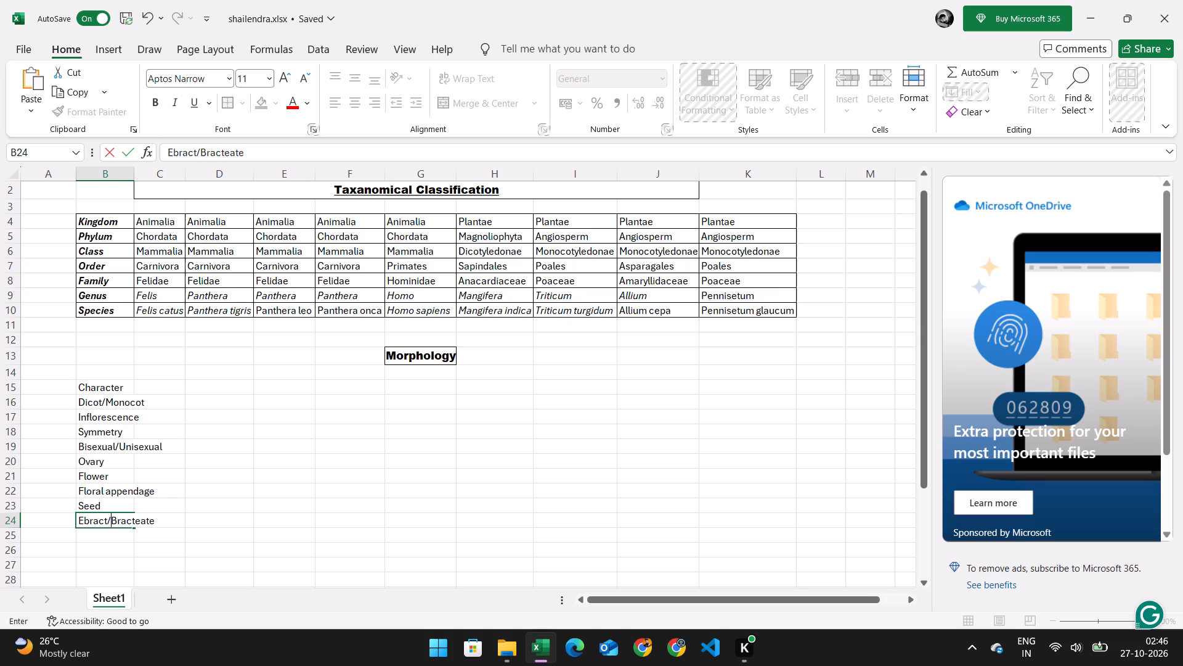
{"action": "key", "text": "Left"}
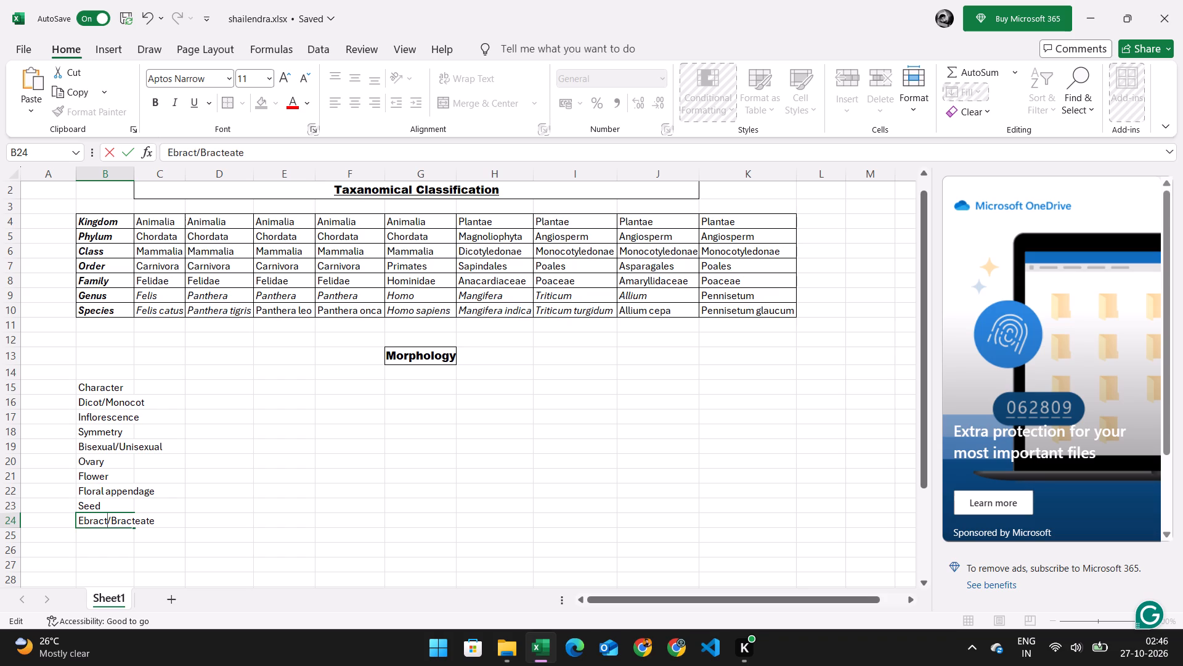
{"action": "type", "text": "eate"}
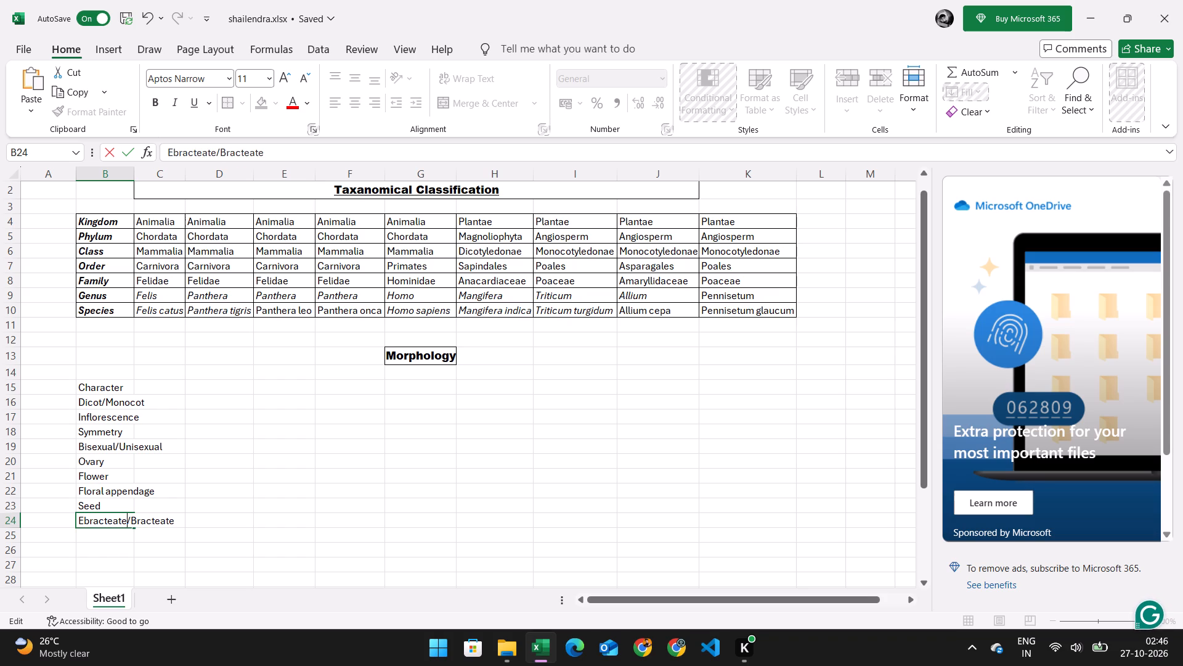
Add the row labels Placentation in cell B25 and Fruit in cell B26.
{"action": "left_click", "coordinate": [105, 537]}
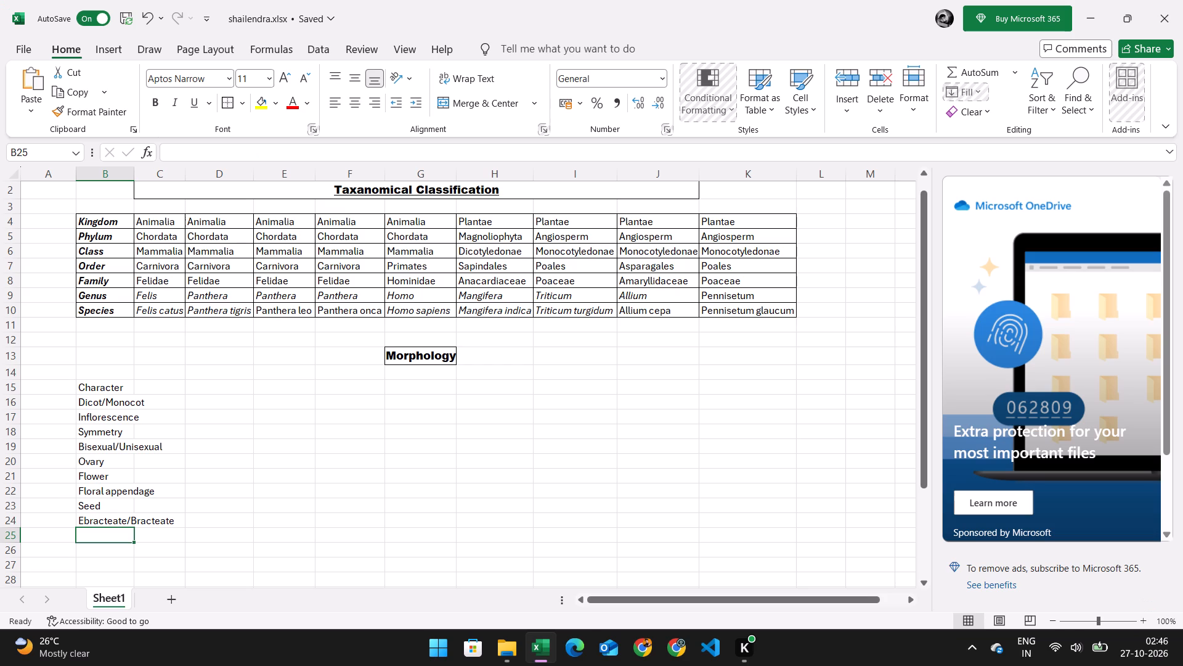
{"action": "type", "text": "Plan"}
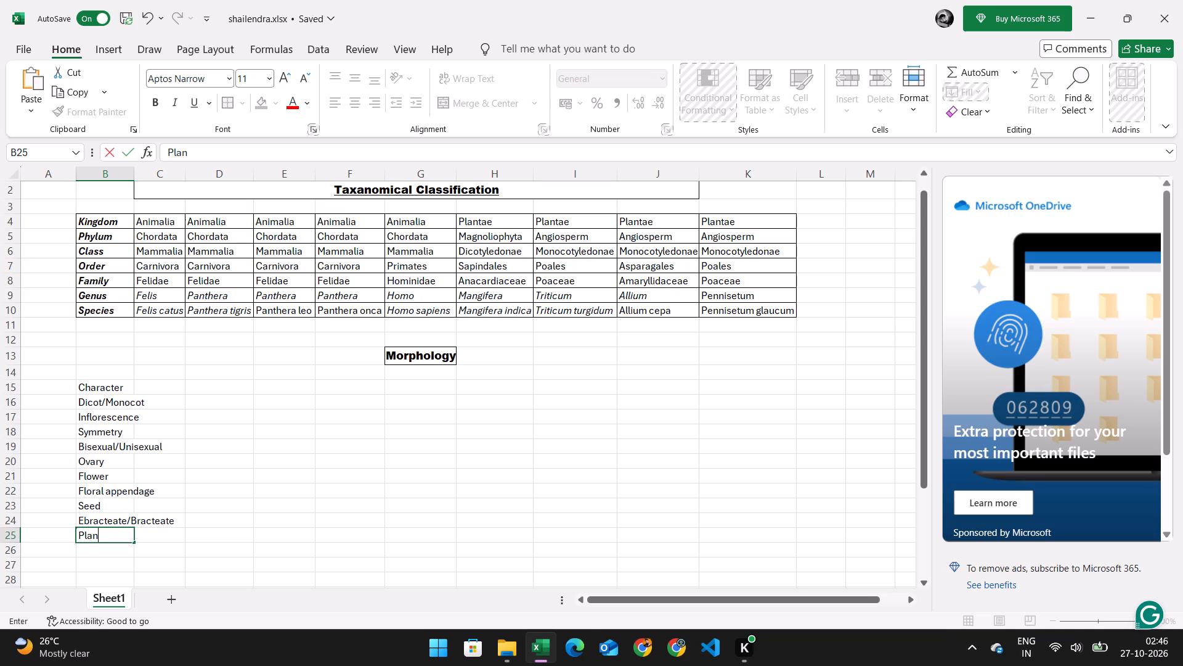
{"action": "key", "text": "BackSpace"}
{"action": "type", "text": "centation"}
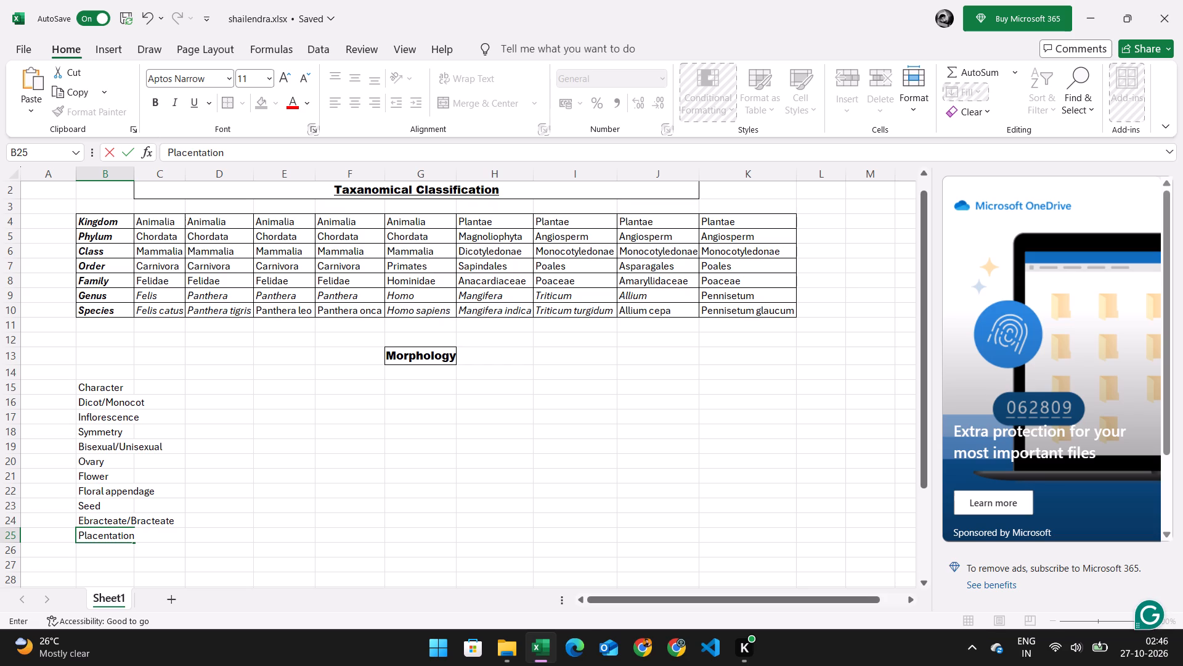
{"action": "left_click", "coordinate": [121, 547]}
{"action": "key", "text": "shift+f"}
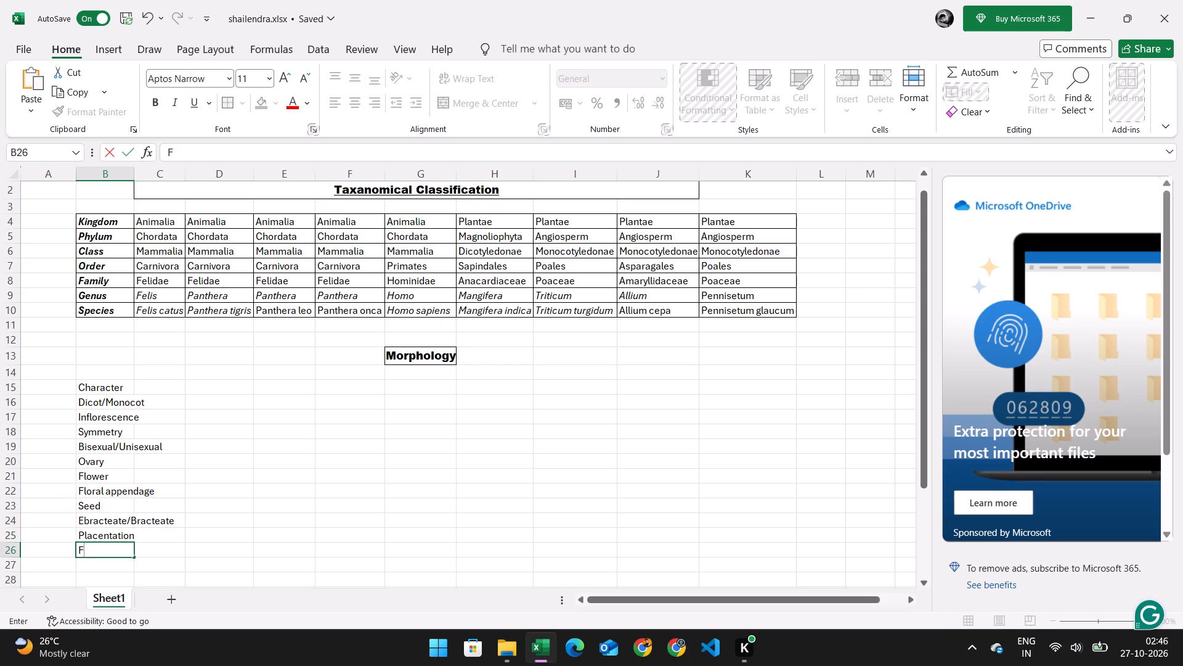
{"action": "type", "text": "ruit"}
{"action": "left_click", "coordinate": [237, 389]}
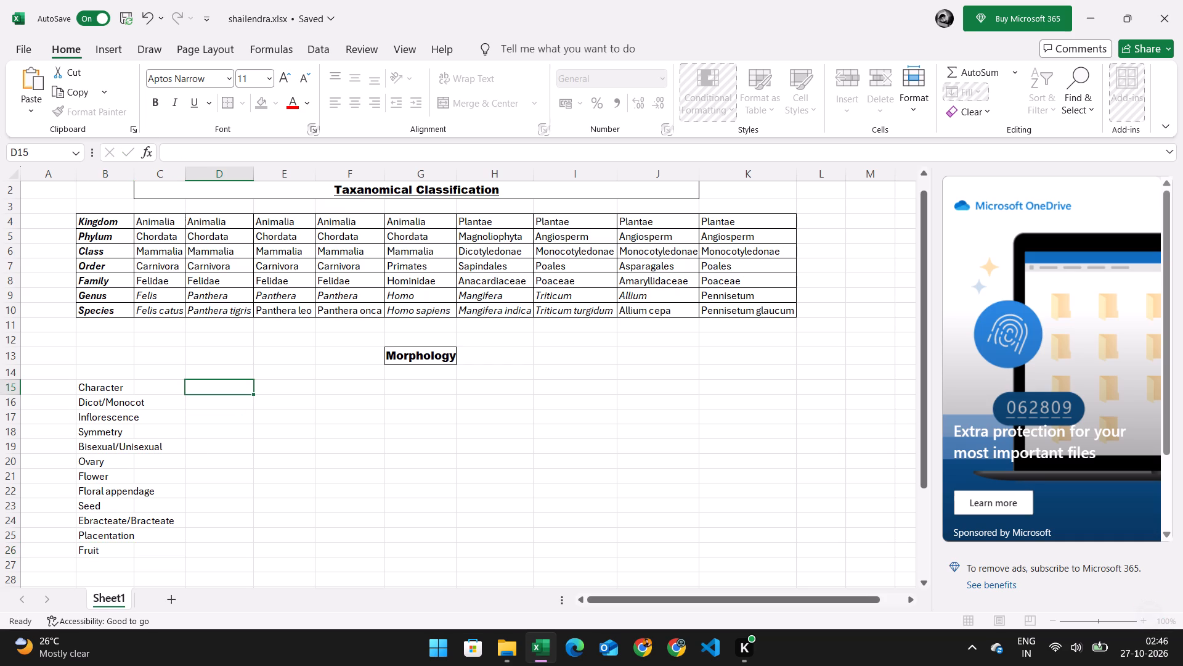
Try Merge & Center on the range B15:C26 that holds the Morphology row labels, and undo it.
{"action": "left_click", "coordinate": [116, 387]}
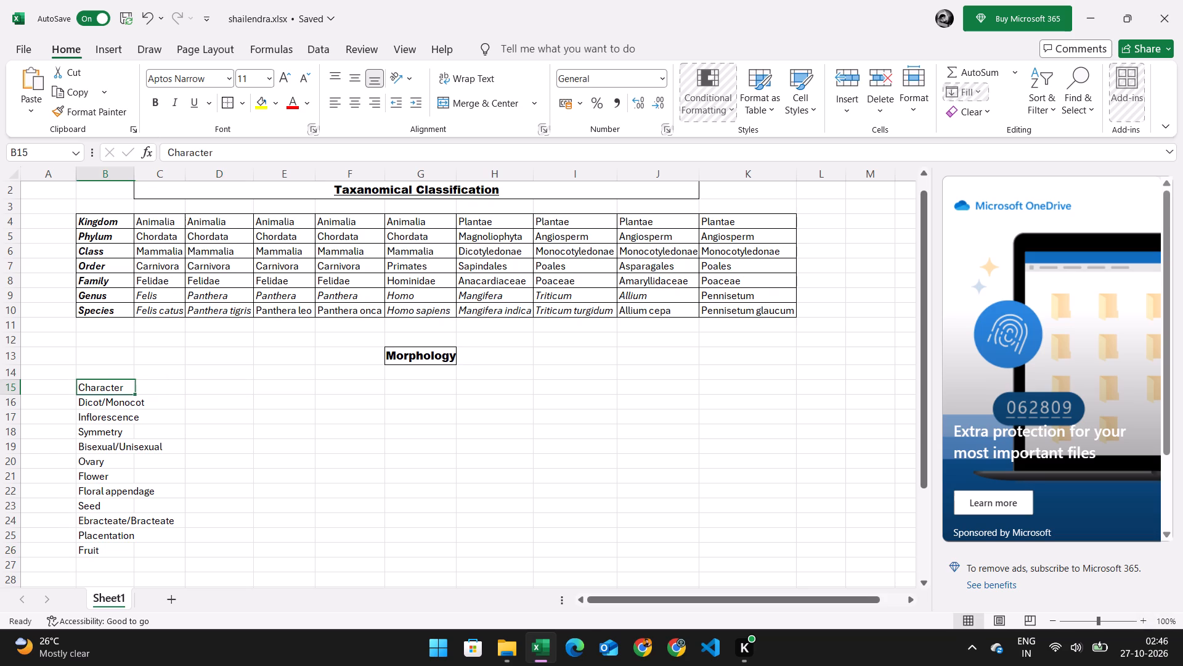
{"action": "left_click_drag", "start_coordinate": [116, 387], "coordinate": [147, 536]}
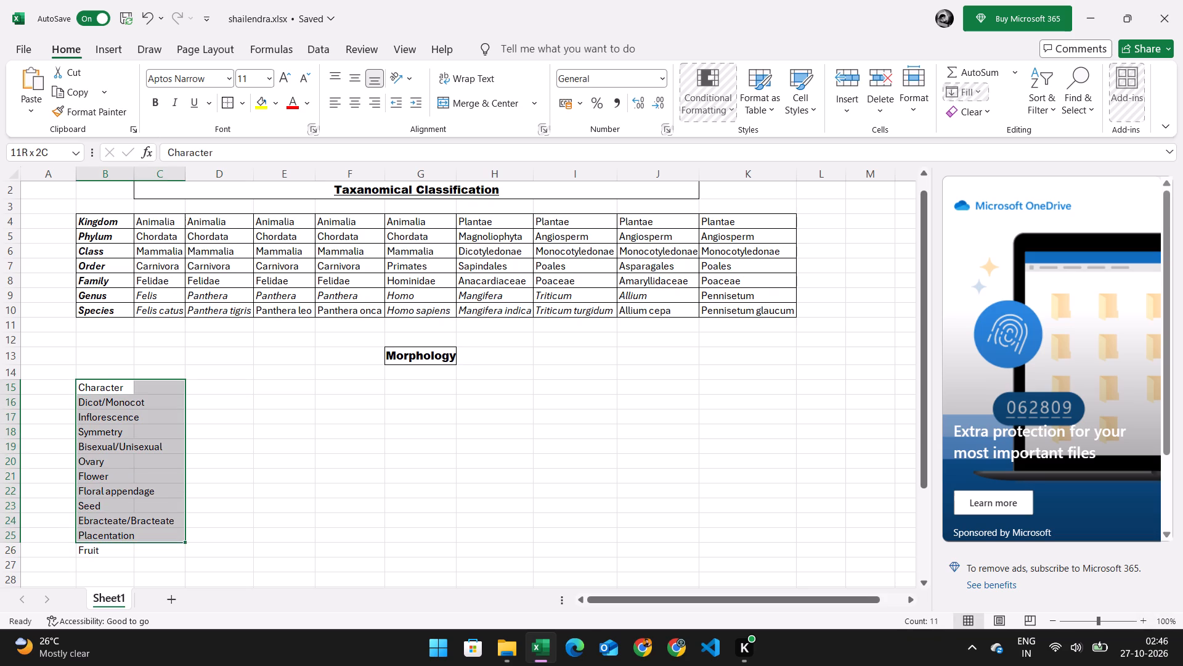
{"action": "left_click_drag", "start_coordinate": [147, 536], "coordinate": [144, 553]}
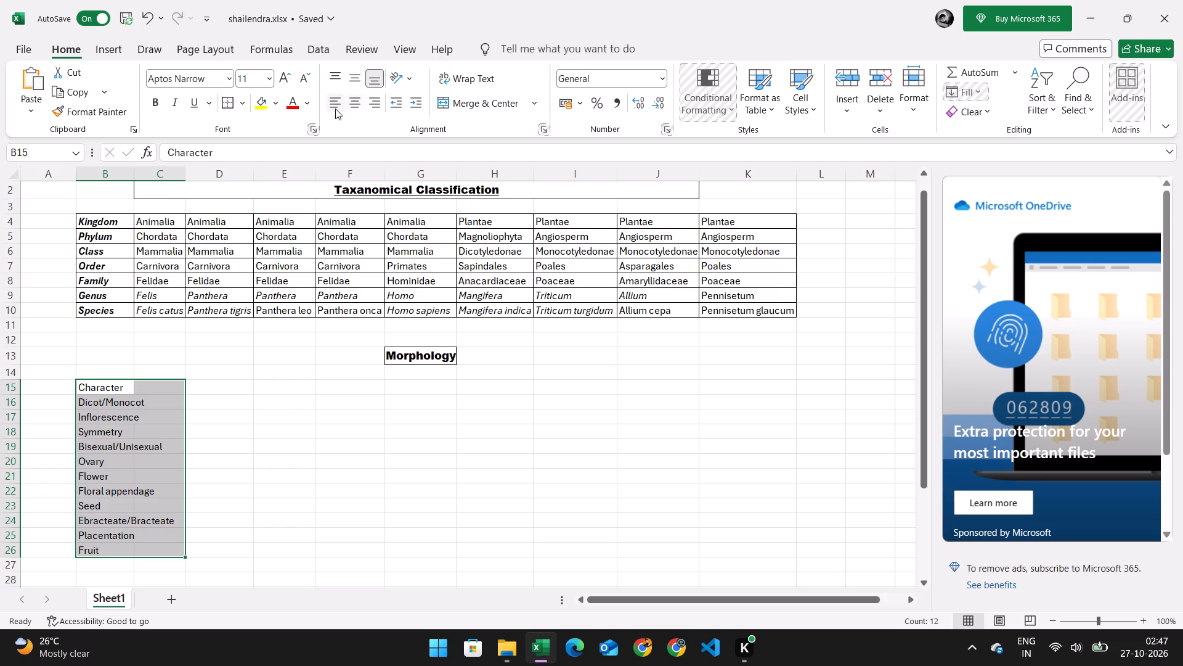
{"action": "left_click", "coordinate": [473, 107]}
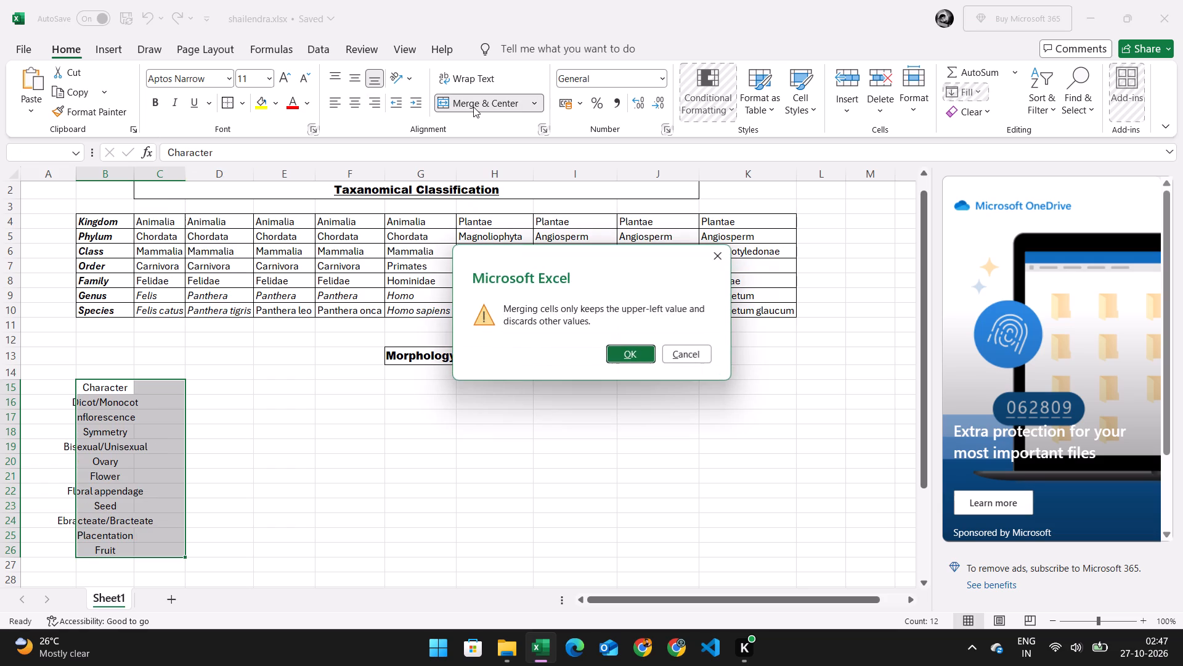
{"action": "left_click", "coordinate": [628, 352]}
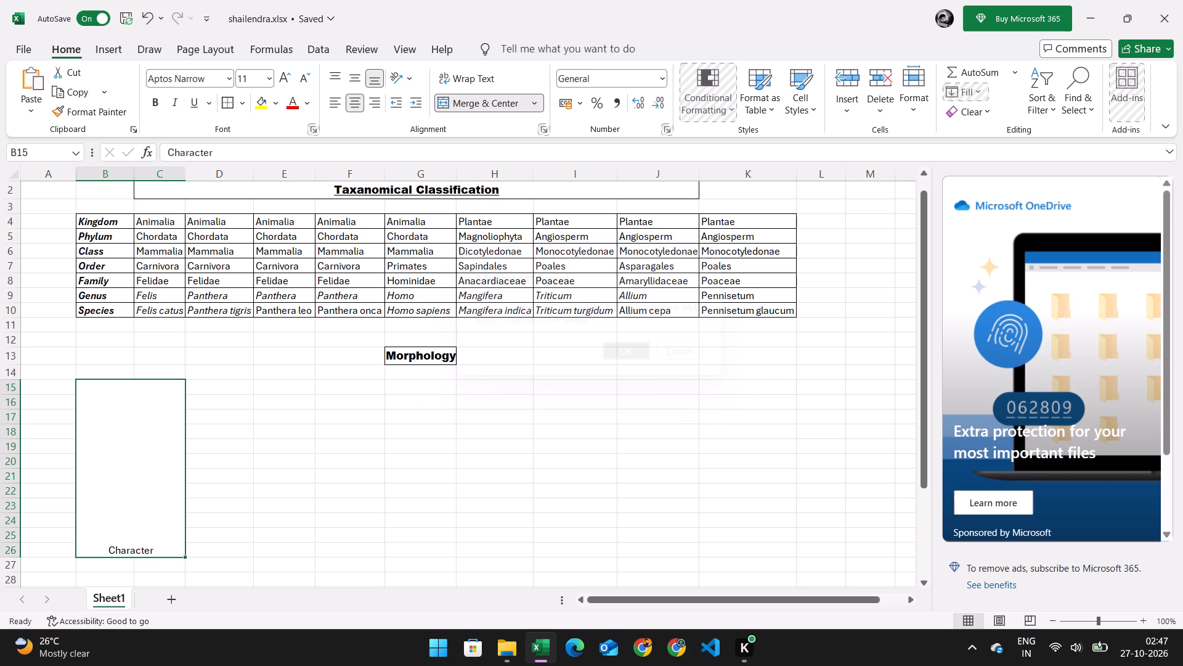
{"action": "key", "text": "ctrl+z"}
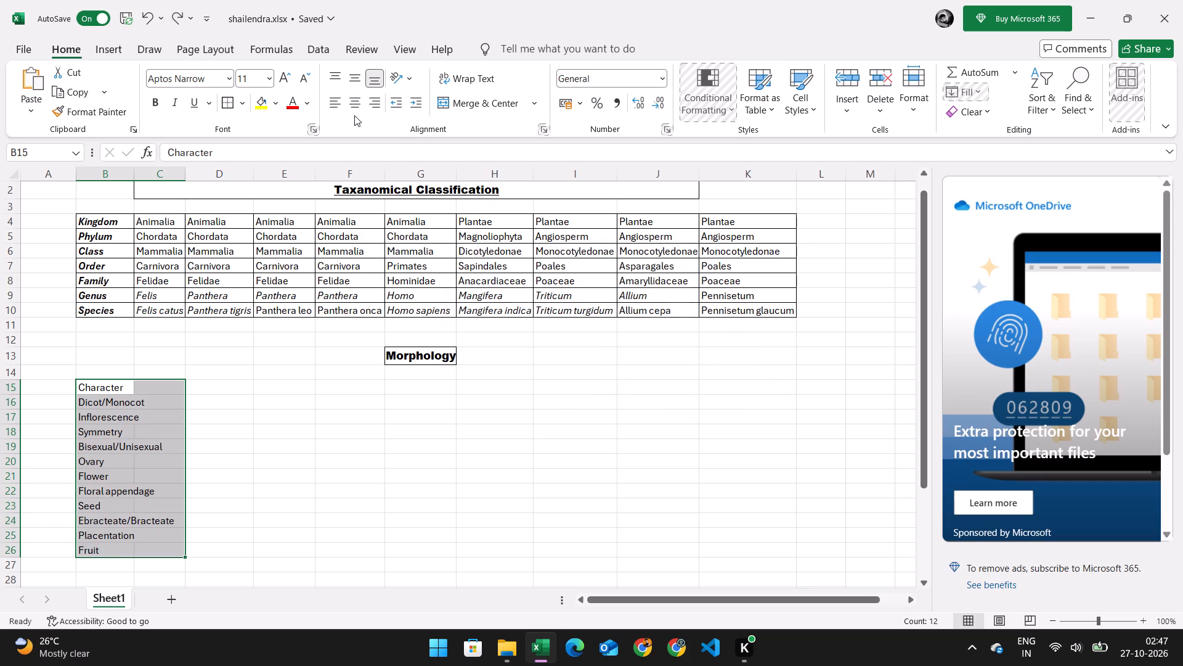
Merge the range B15:C26 across, so that each Morphology row label spans columns B and C on its own row.
{"action": "left_click", "coordinate": [536, 109]}
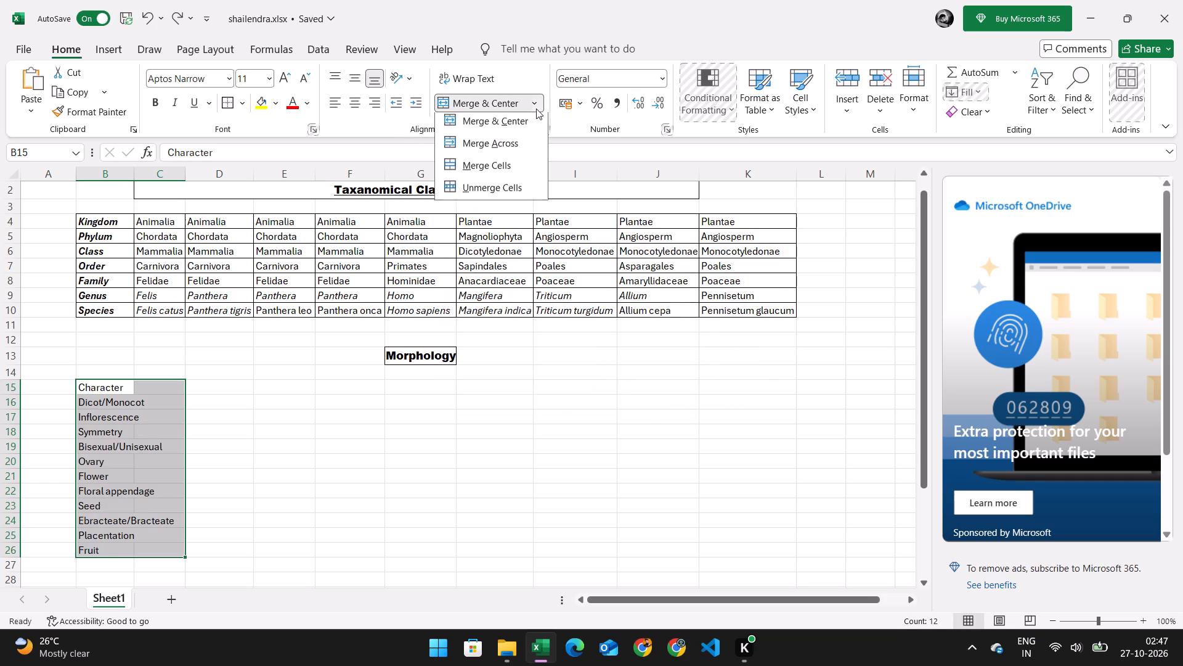
{"action": "left_click", "coordinate": [520, 143]}
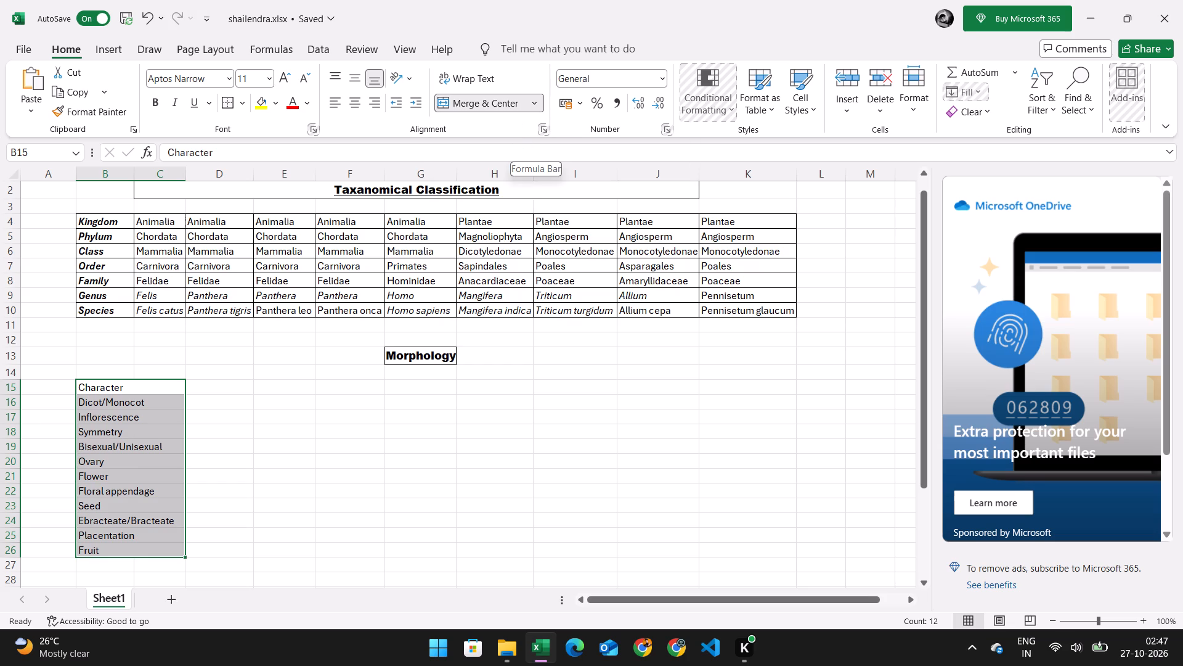
Enter the column heading Brassicaceae in cell D15, beside Character.
{"action": "left_click", "coordinate": [231, 384]}
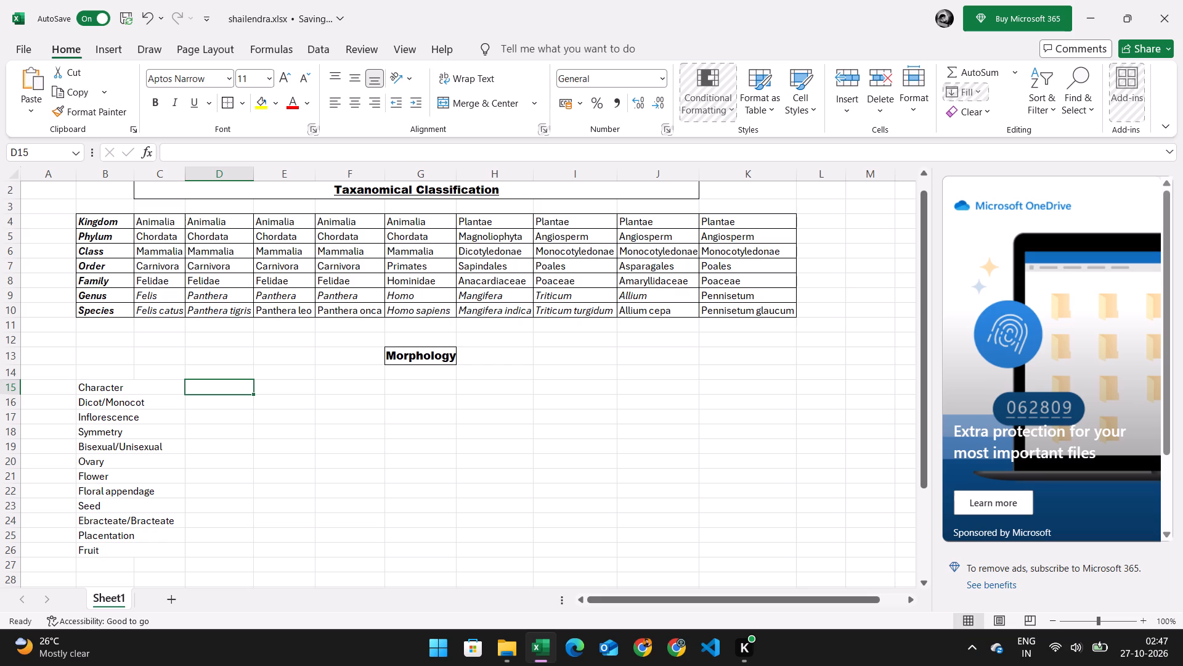
{"action": "type", "text": "Bra"}
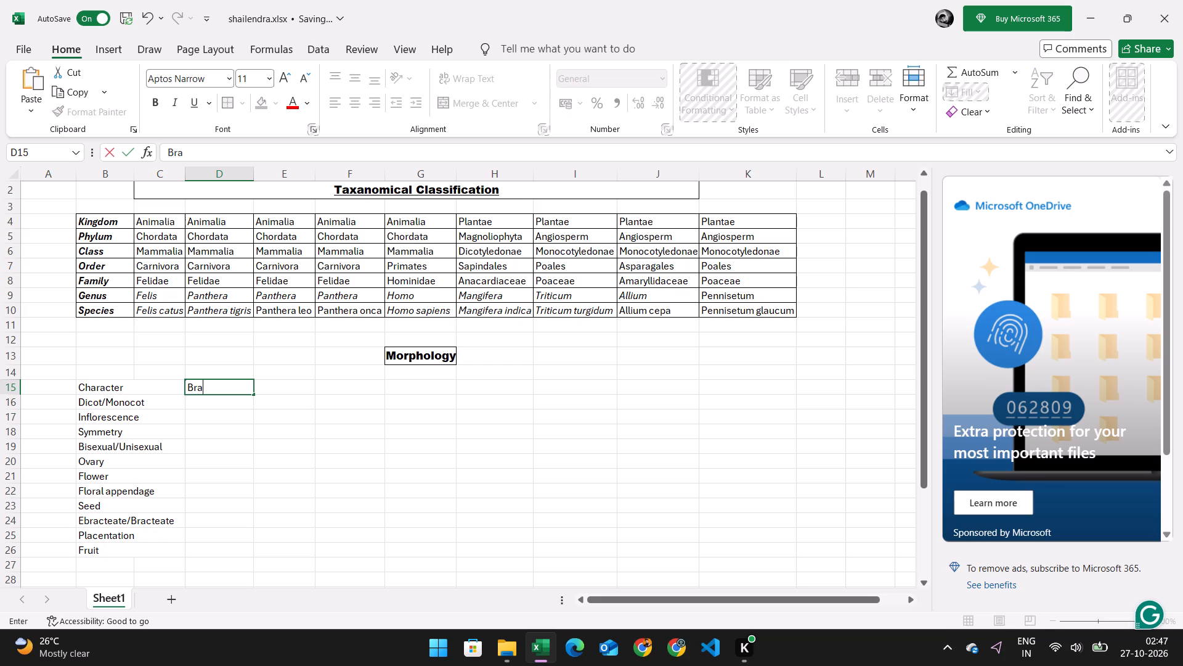
{"action": "type", "text": "ssi"}
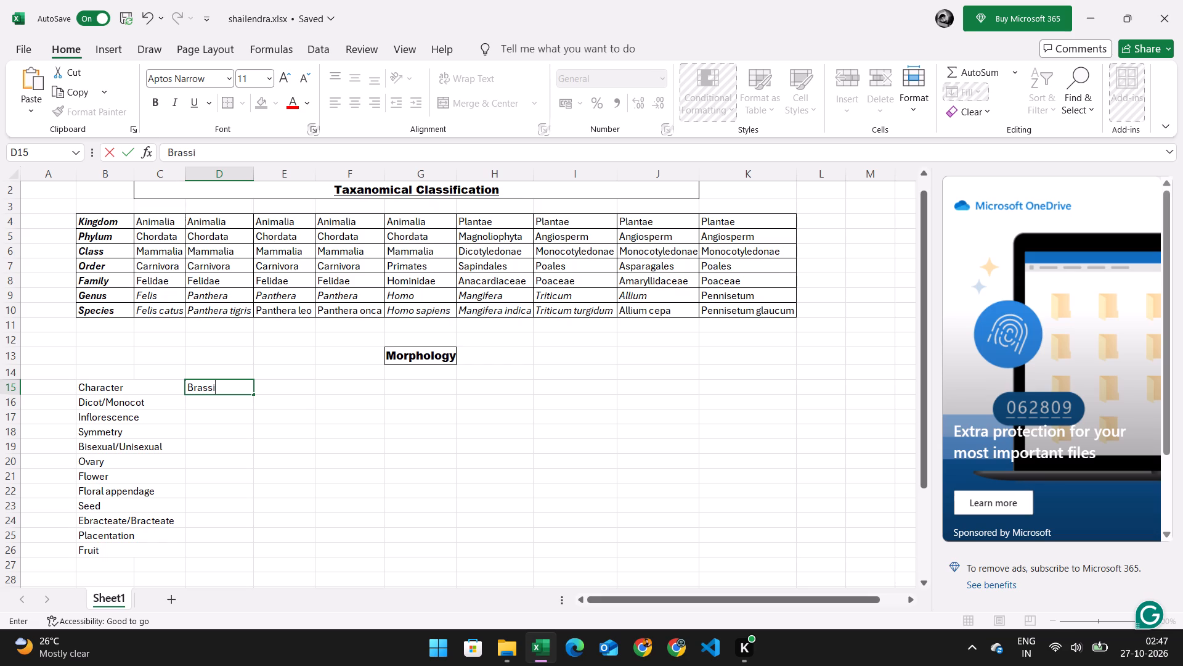
{"action": "type", "text": "ca"}
{"action": "type", "text": "ceae"}
Add the family column headings Fabaceae, Solanaceae and Liliaceae in cells E15, F15 and G15 of the Morphology table.
{"action": "left_click", "coordinate": [271, 386]}
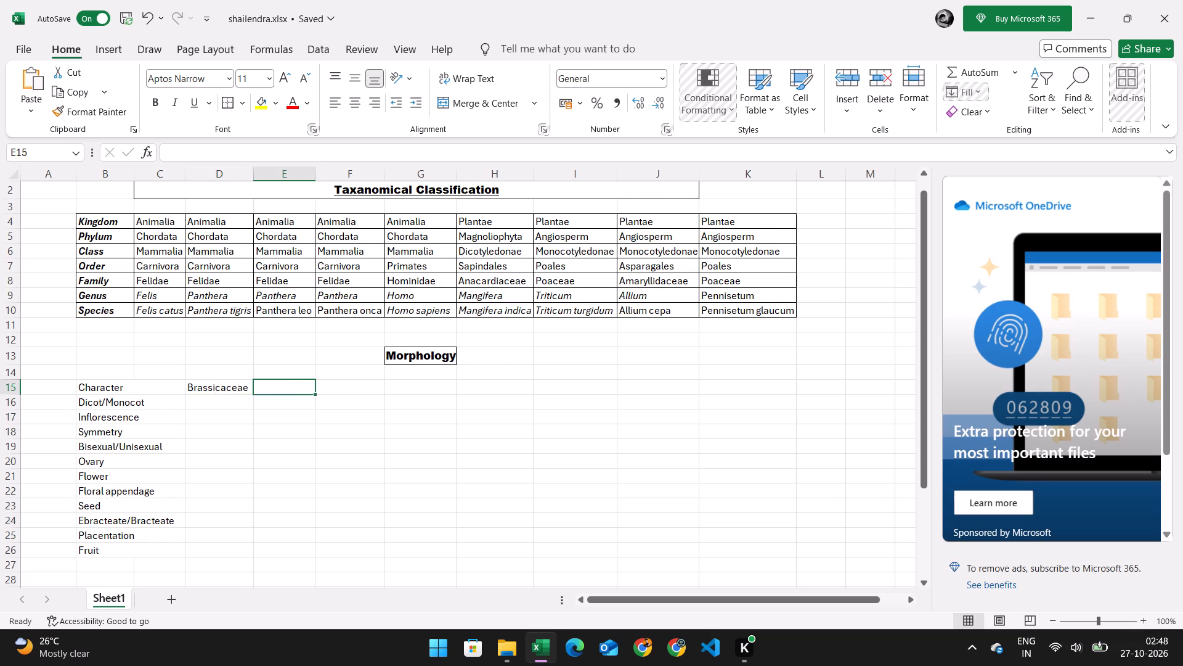
{"action": "key", "text": "a"}
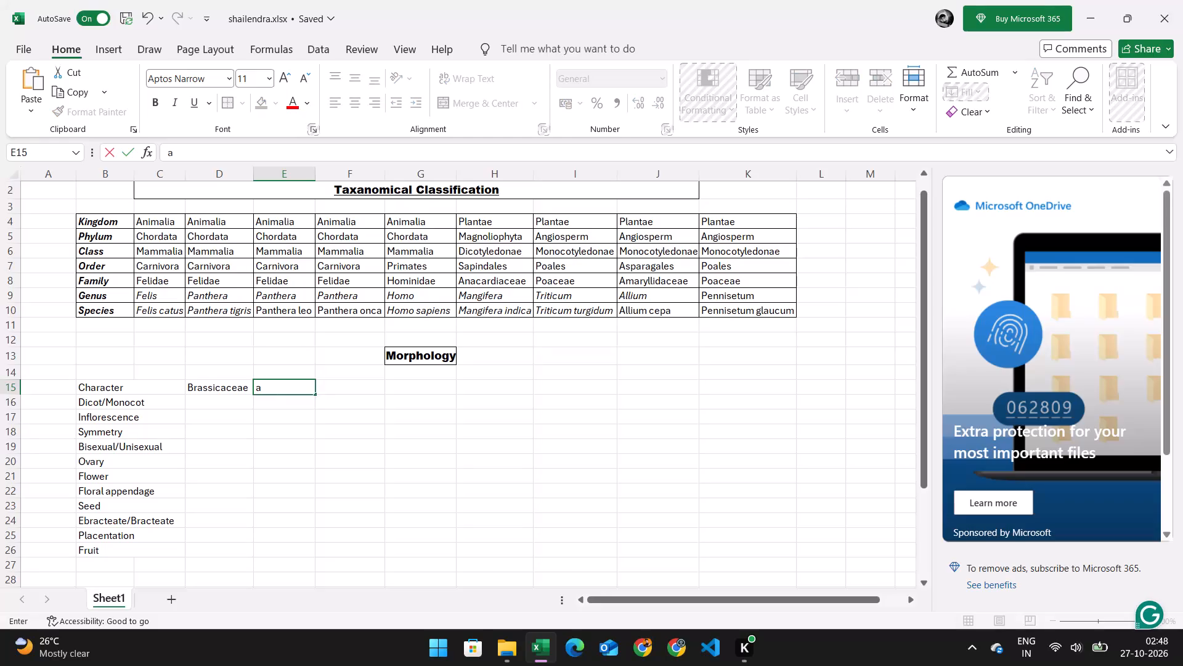
{"action": "type", "text": "baceae"}
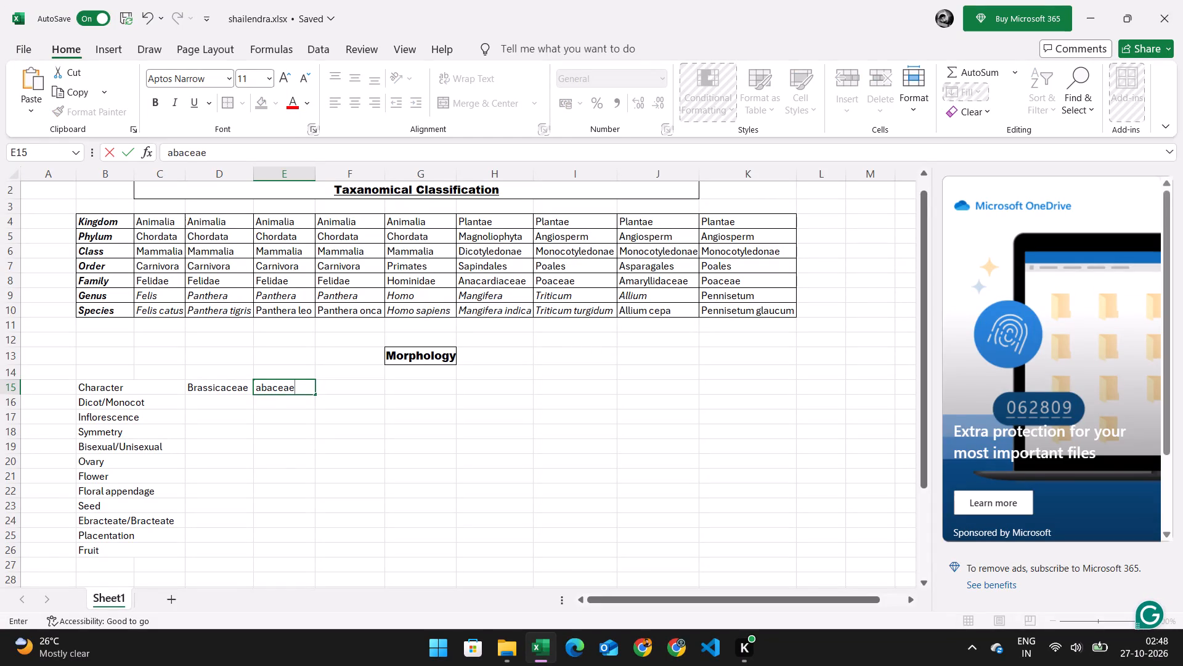
{"action": "left_click", "coordinate": [258, 386]}
{"action": "key", "text": "shift+f"}
{"action": "left_click", "coordinate": [325, 384]}
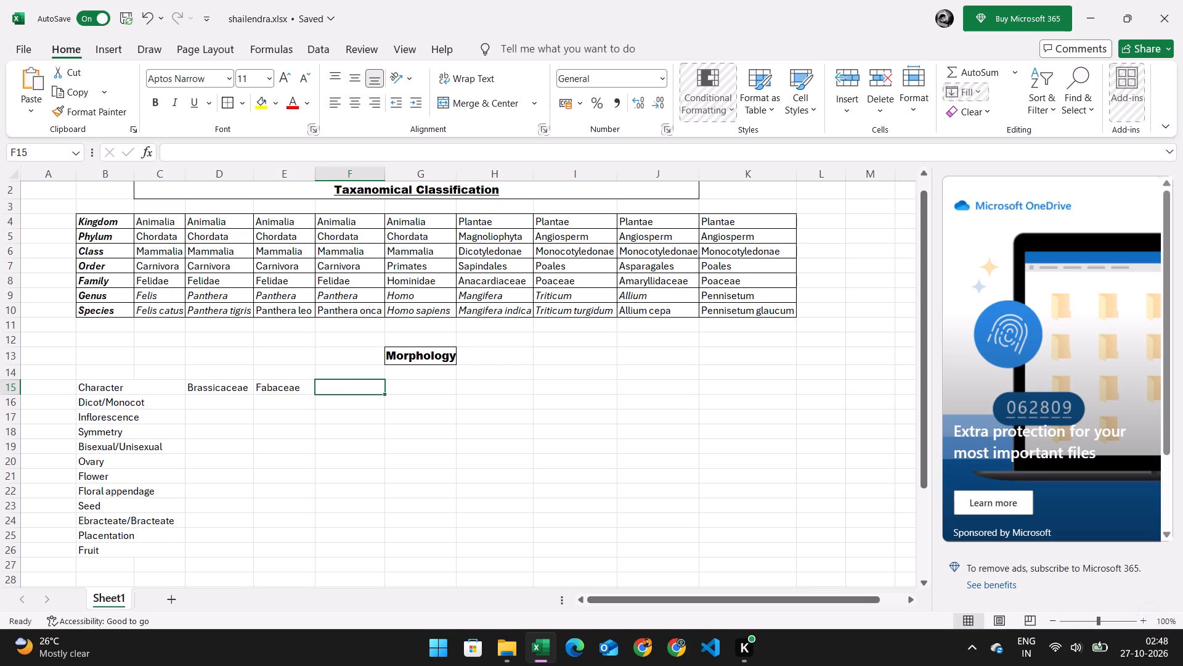
{"action": "type", "text": "Sola"}
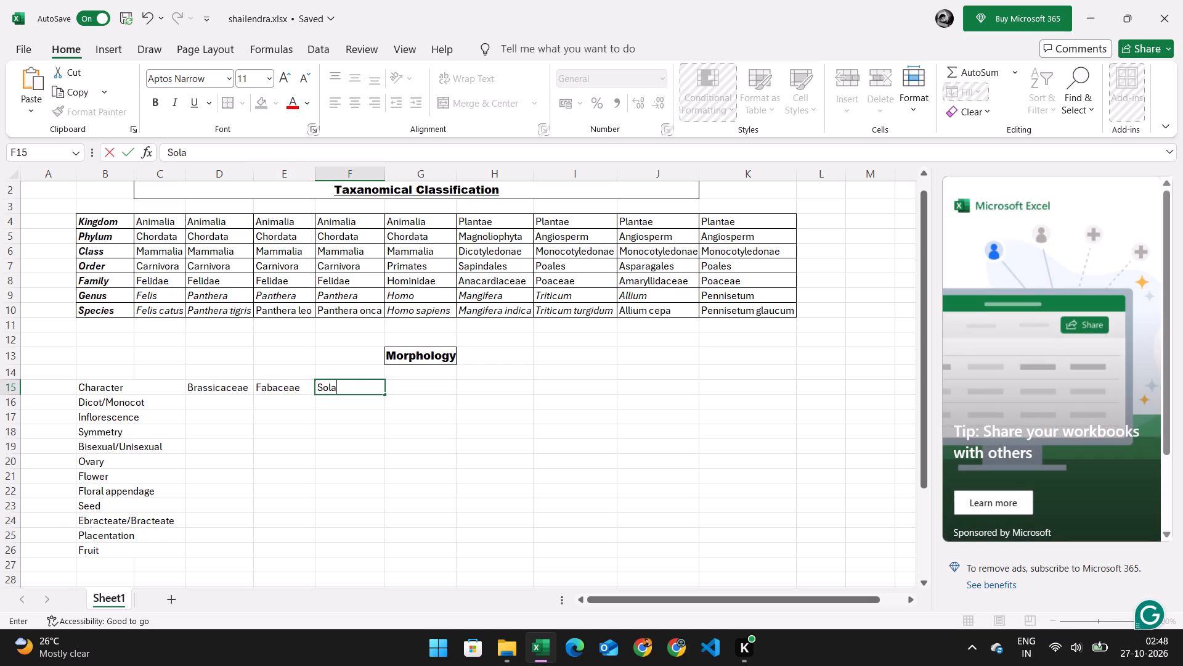
{"action": "type", "text": "naceae"}
{"action": "left_click", "coordinate": [411, 390]}
{"action": "type", "text": "Li"}
{"action": "type", "text": "liaceae"}
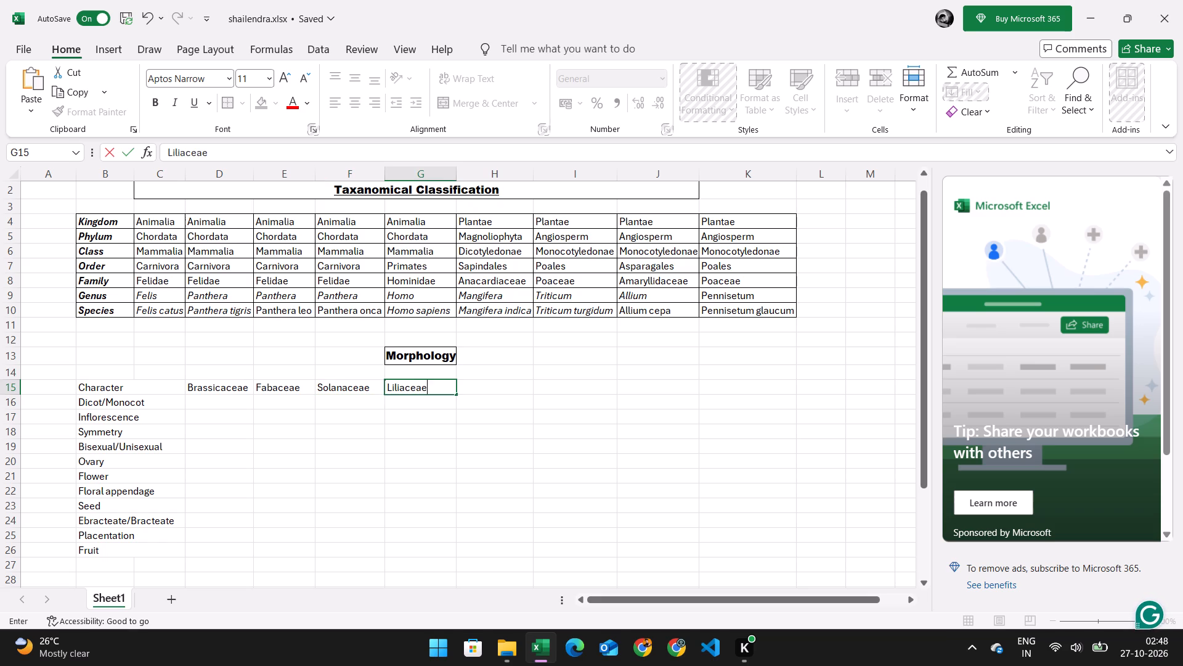
Add the family column headings Poaceae, Malvaceae and Asteraceae in cells H15, I15 and J15.
{"action": "left_click", "coordinate": [479, 385]}
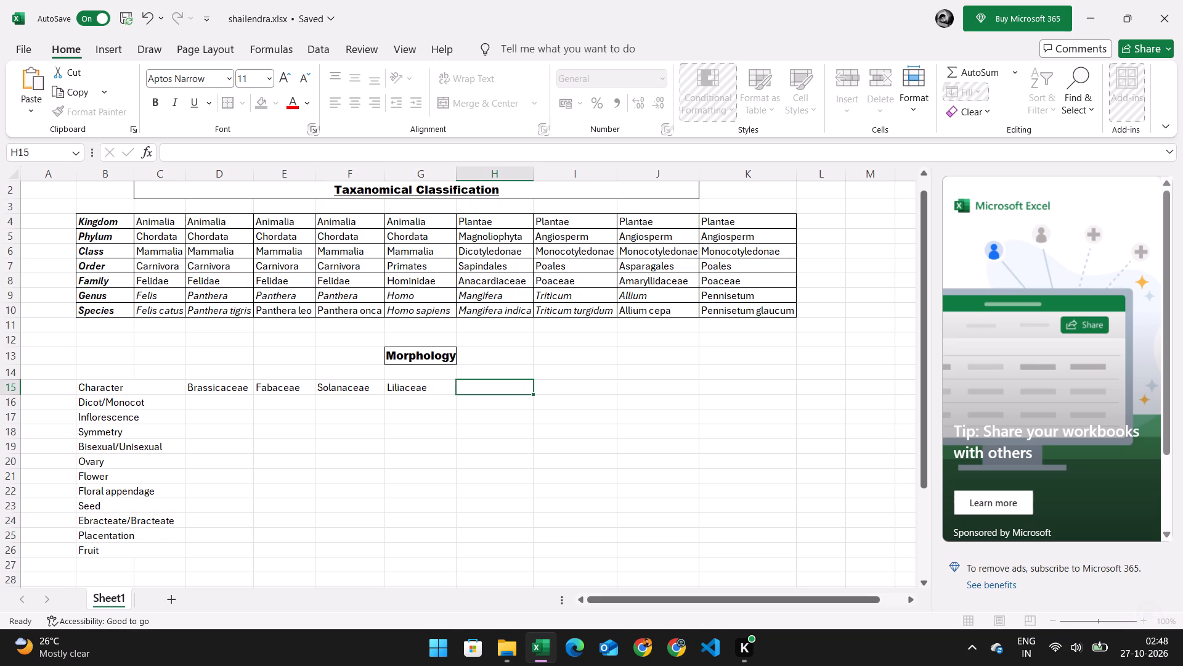
{"action": "type", "text": "Po"}
{"action": "type", "text": "aceae"}
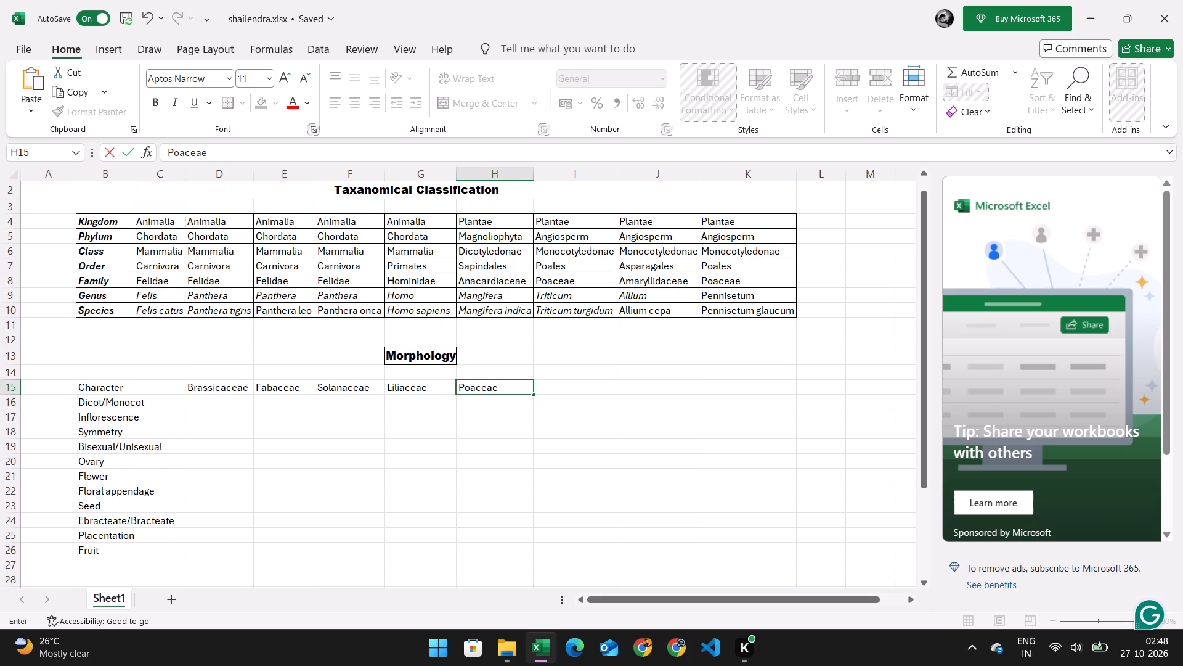
{"action": "left_click", "coordinate": [554, 392]}
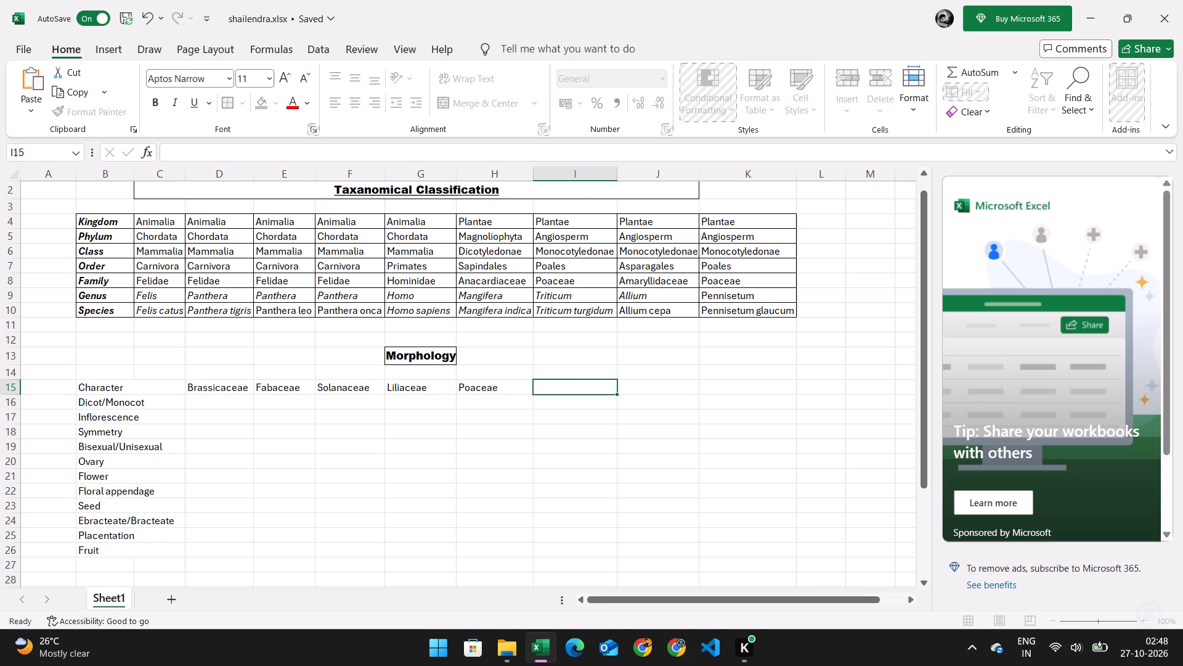
{"action": "type", "text": "Mal"}
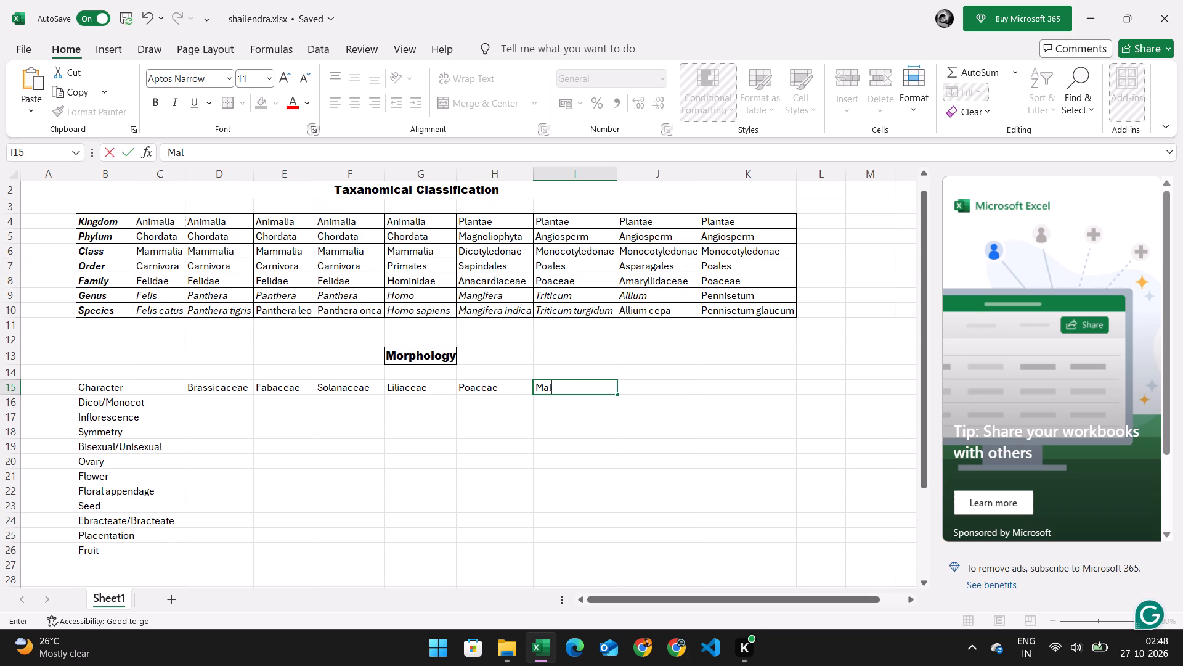
{"action": "type", "text": "vaceae"}
{"action": "left_click", "coordinate": [655, 388]}
{"action": "key", "text": "shift+a"}
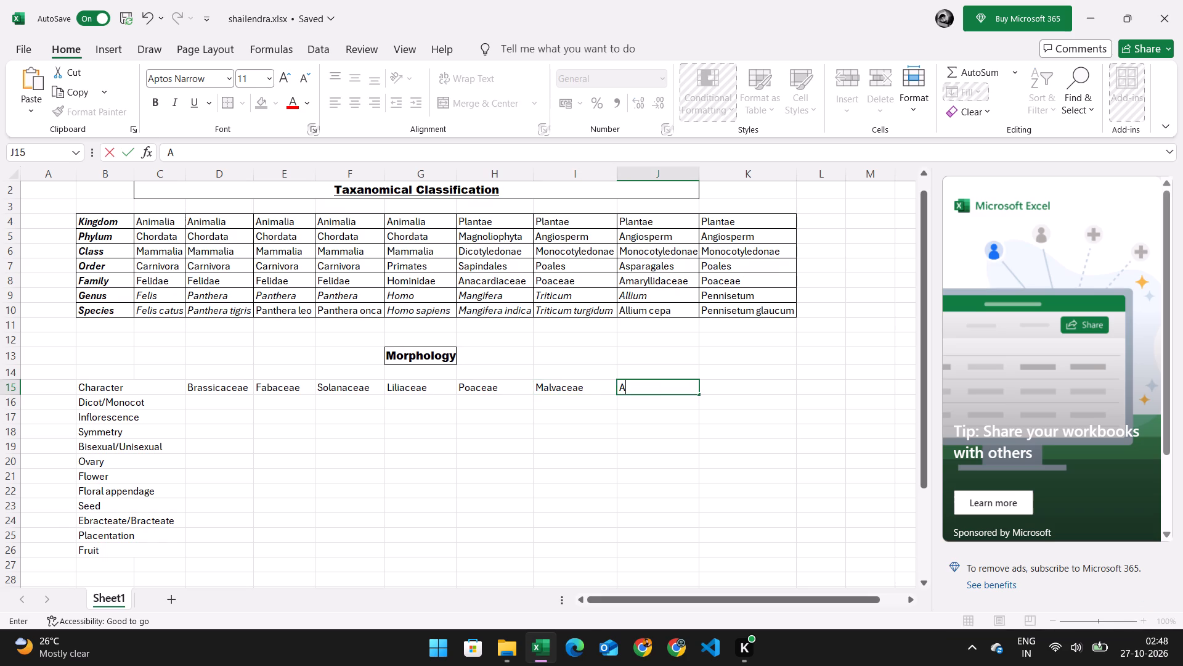
{"action": "type", "text": "st"}
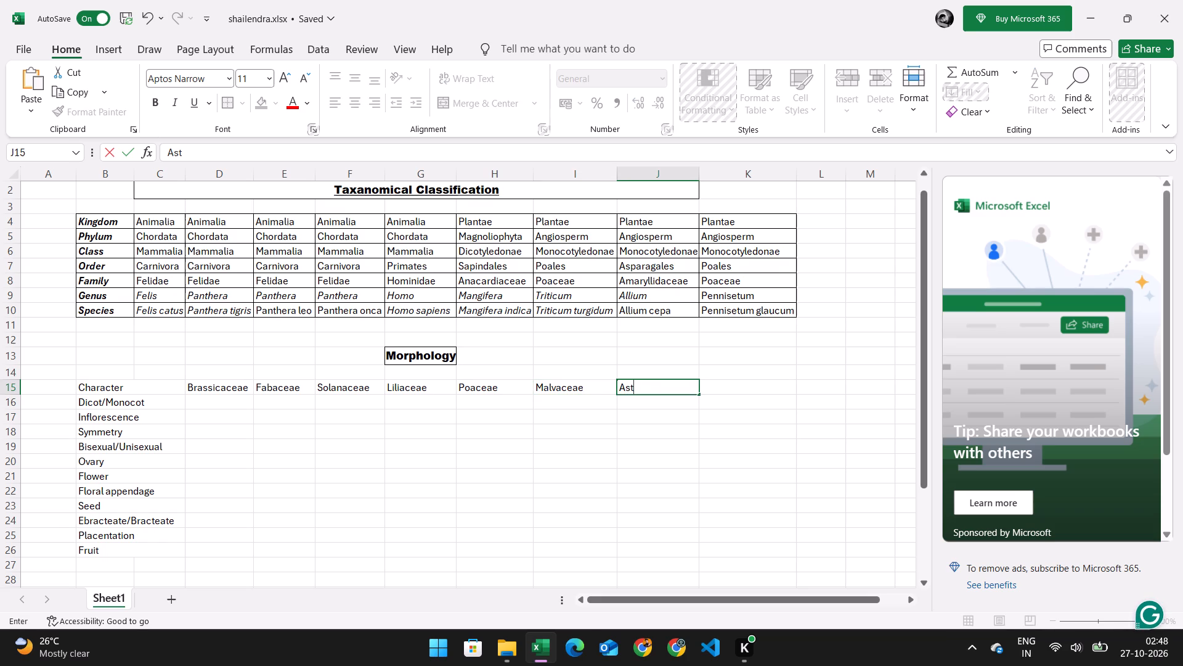
{"action": "type", "text": "er"}
{"action": "type", "text": "aceae"}
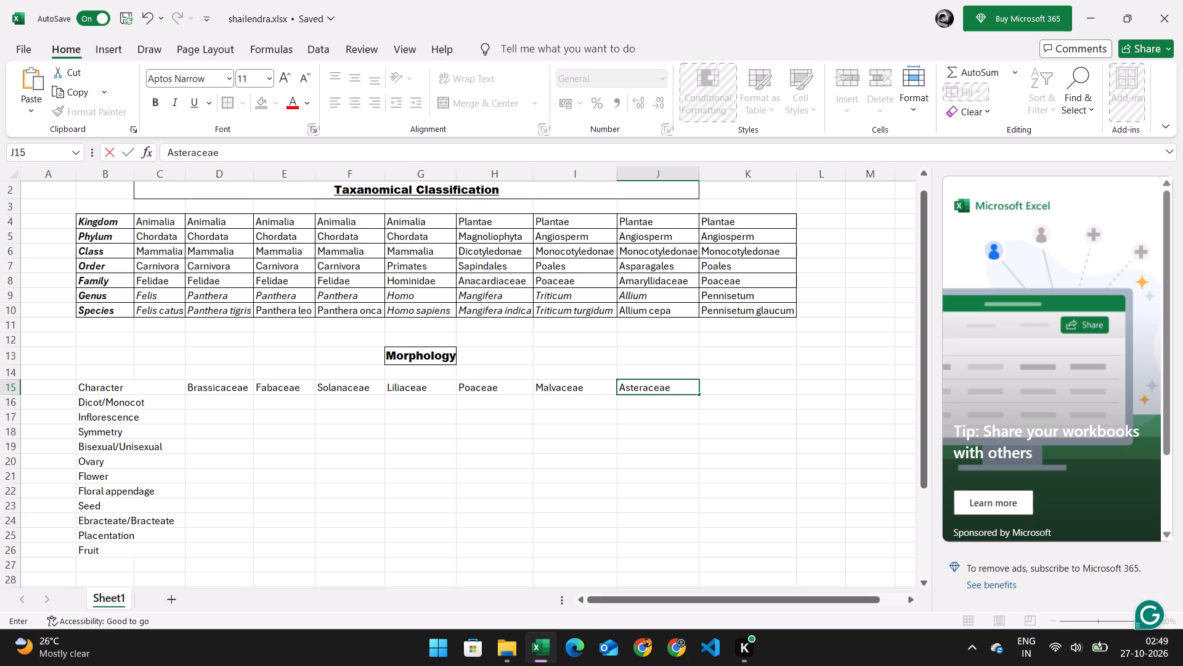
Extend the Poaceae heading in cell H15 so that it reads Poaceae(Grass).
{"action": "left_click", "coordinate": [497, 386]}
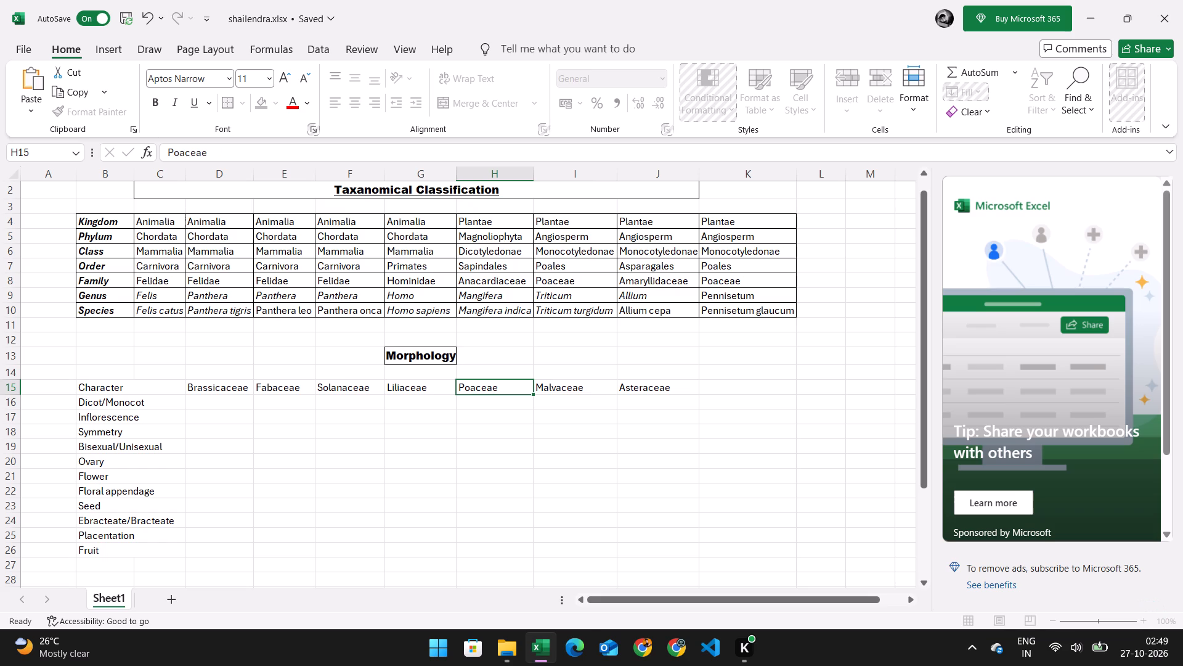
{"action": "left_click", "coordinate": [510, 386]}
{"action": "double_click", "coordinate": [510, 386]}
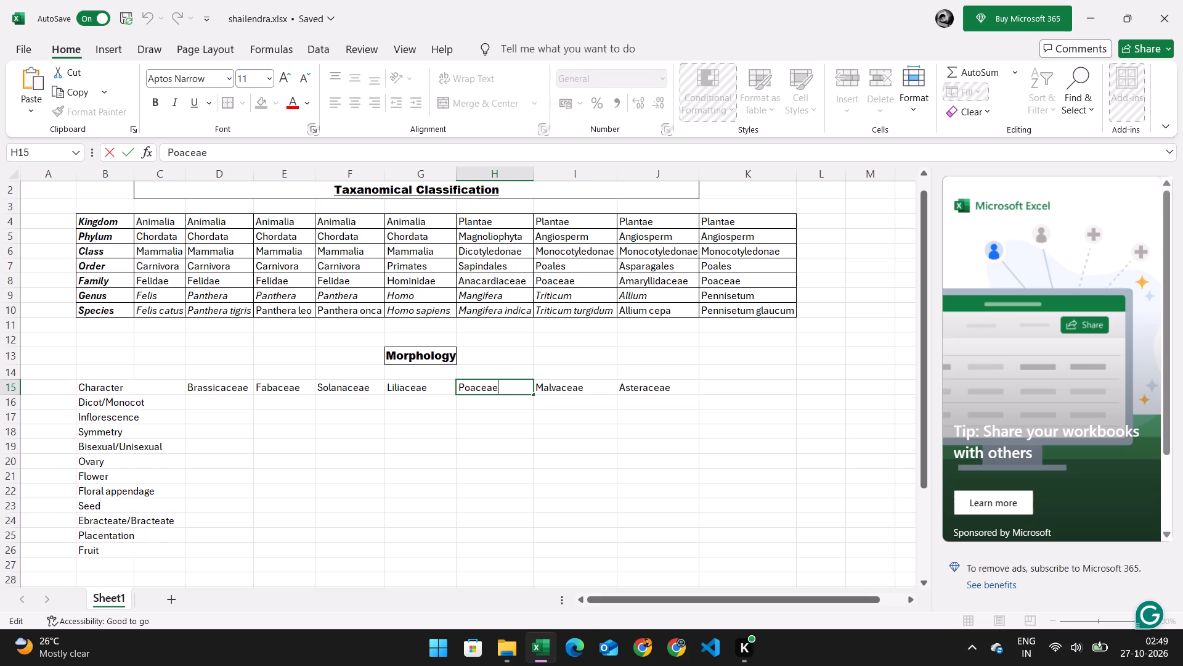
{"action": "key", "text": "shift+parenleft"}
{"action": "type", "text": "Graas"}
{"action": "key", "text": "BackSpace"}
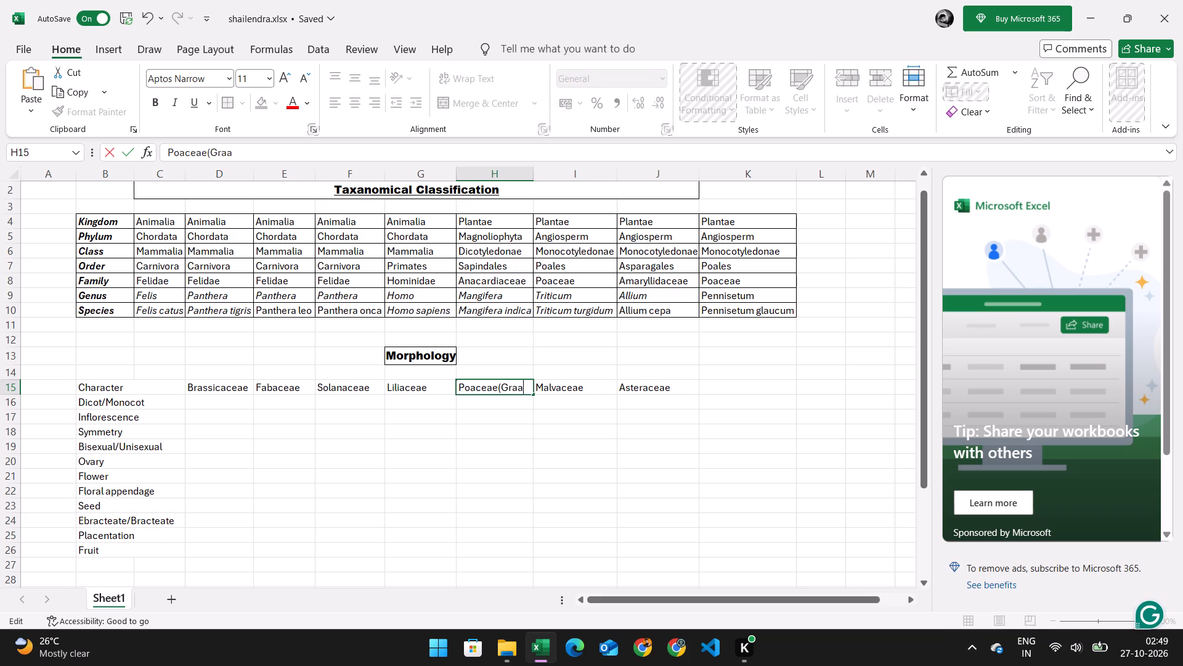
{"action": "key", "text": "BackSpace"}
{"action": "type", "text": "ss"}
{"action": "key", "text": "shift+parenright"}
{"action": "left_click", "coordinate": [527, 408]}
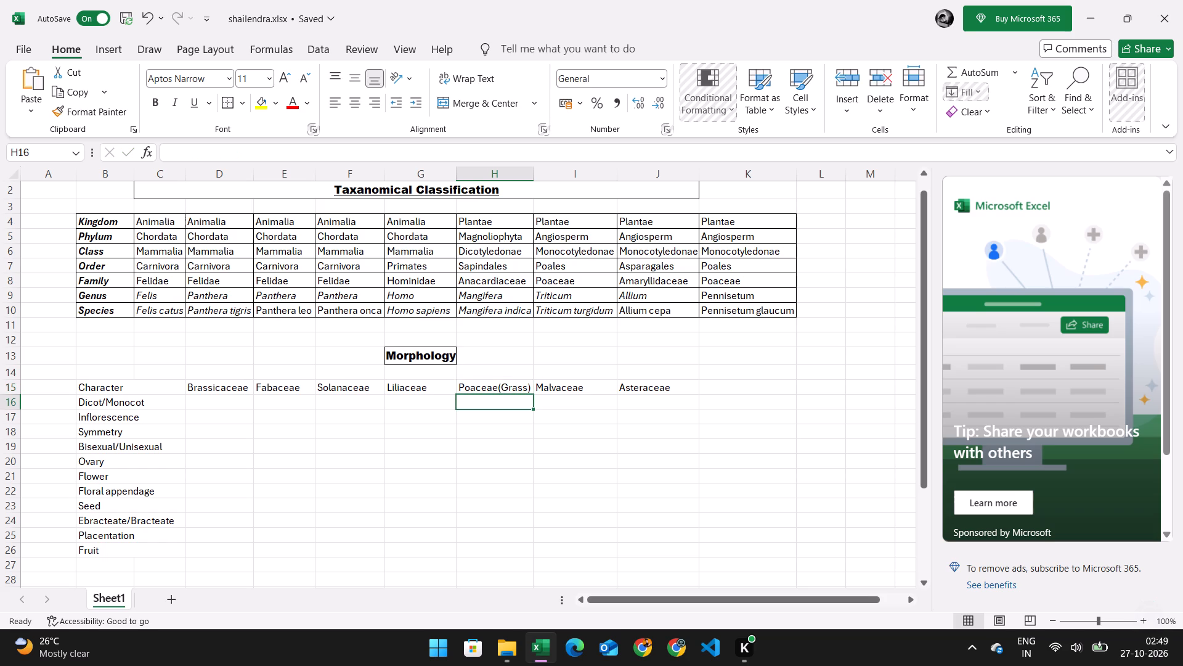
Fill in Dicot in the Dicot/Monocot row for Brassicaceae, Fabaceae and Solanaceae, cells D16 to F16.
{"action": "left_click", "coordinate": [253, 408]}
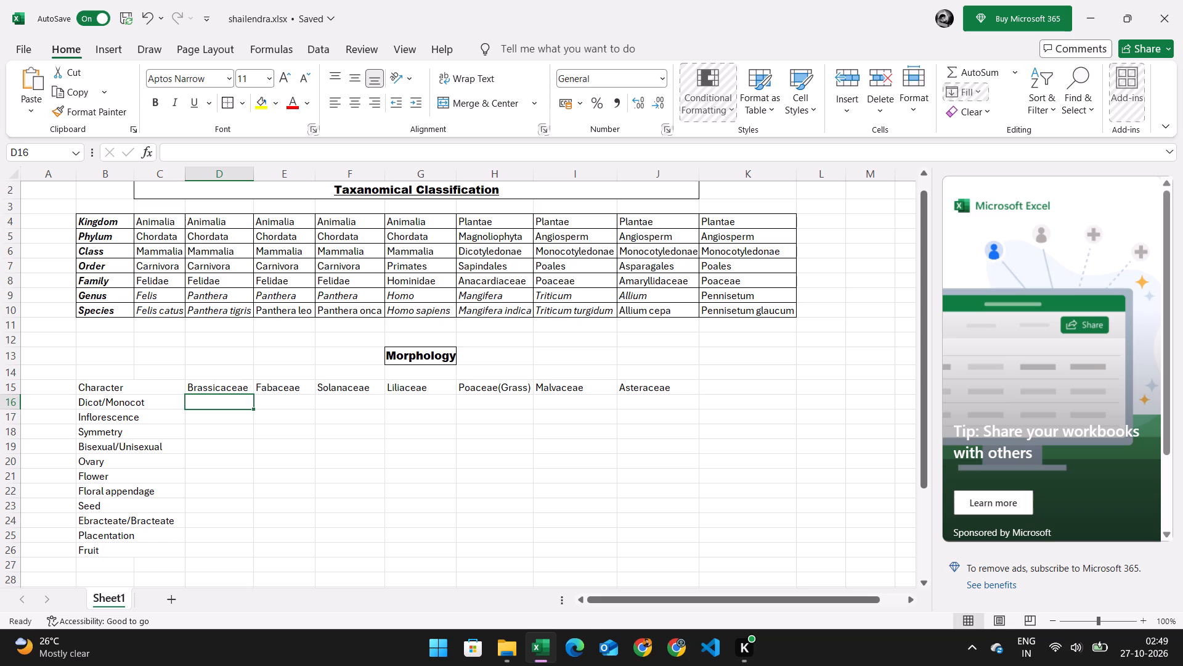
{"action": "type", "text": "Dicot"}
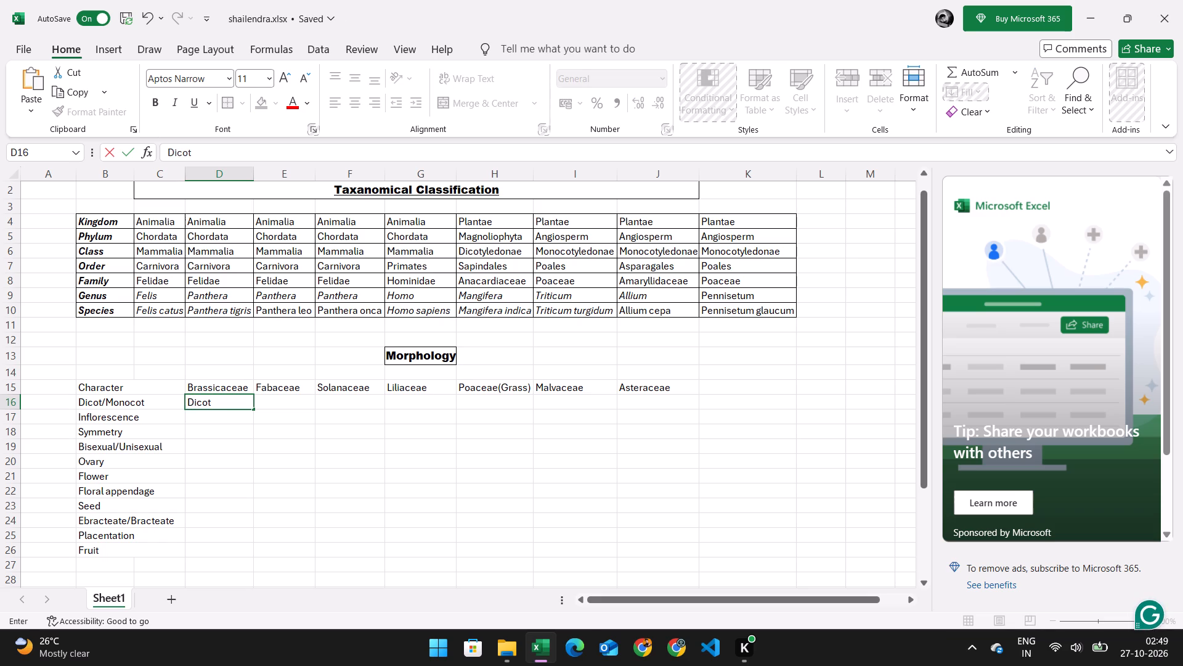
{"action": "key", "text": "Right"}
{"action": "type", "text": "Dicotr"}
{"action": "key", "text": "BackSpace"}
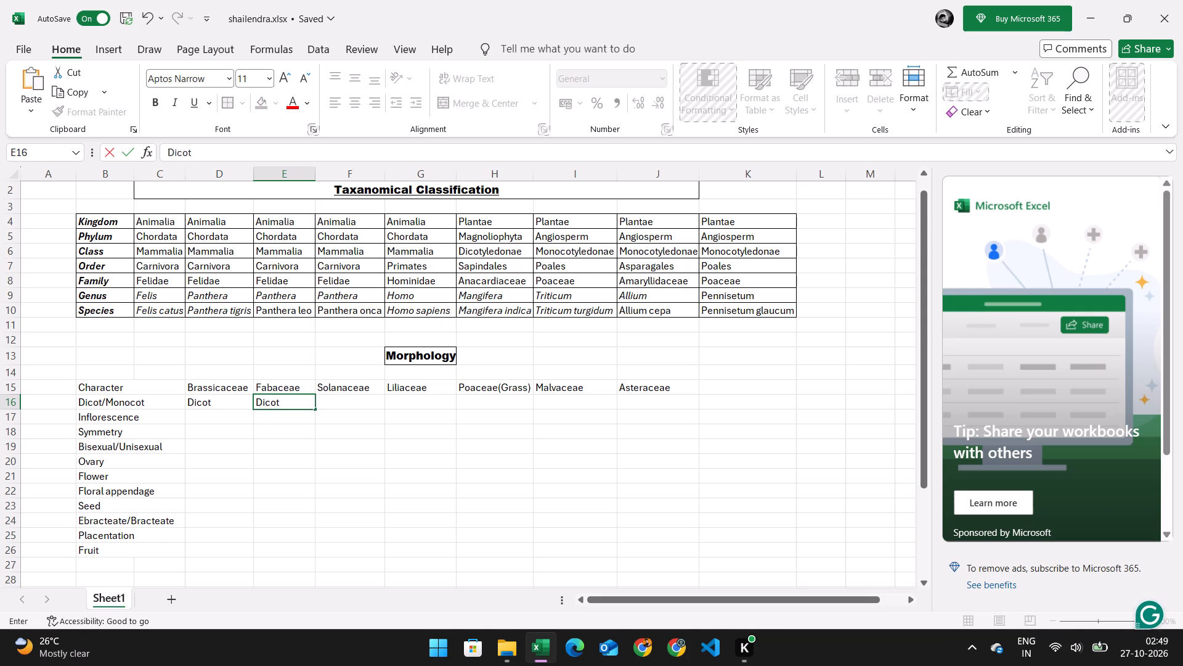
{"action": "key", "text": "Right"}
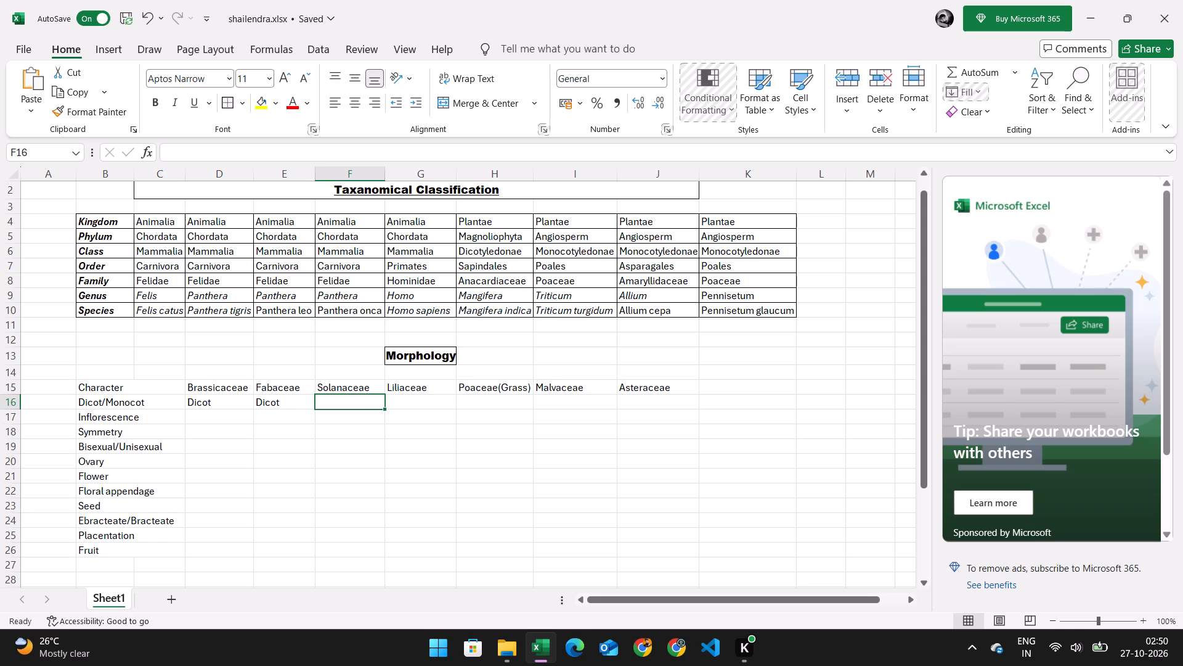
{"action": "type", "text": "Dicot"}
{"action": "key", "text": "Right"}
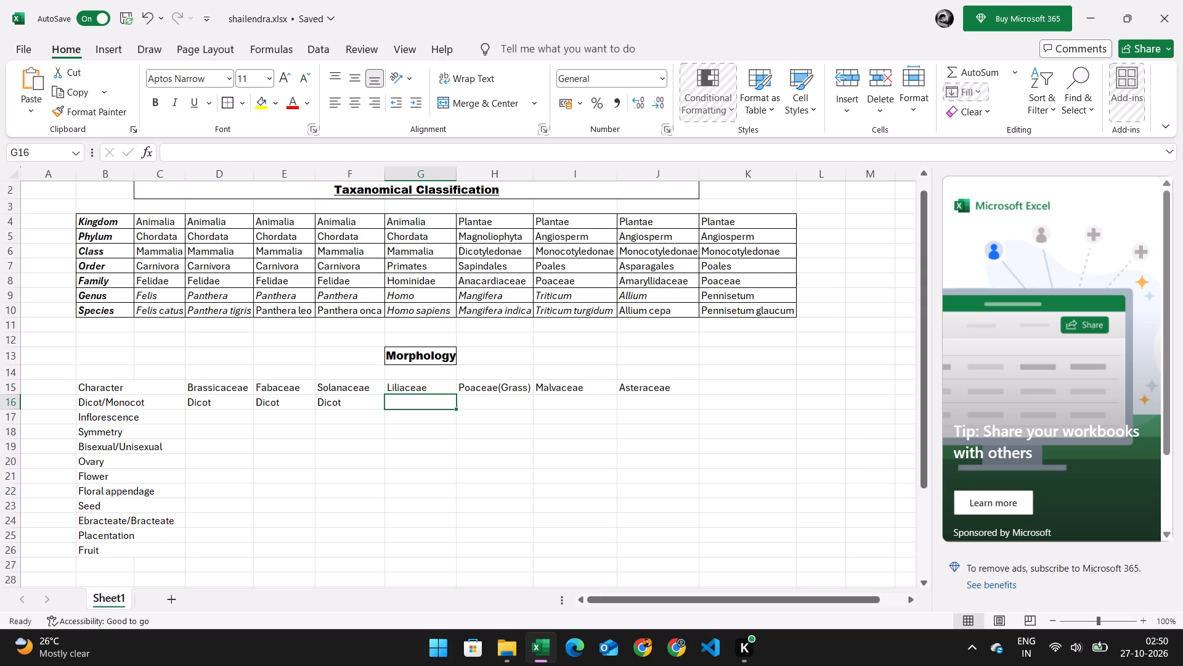
Enter Monocot, with a capital M, for Liliaceae in cell G16 of the Dicot/Monocot row.
{"action": "type", "text": "monocot"}
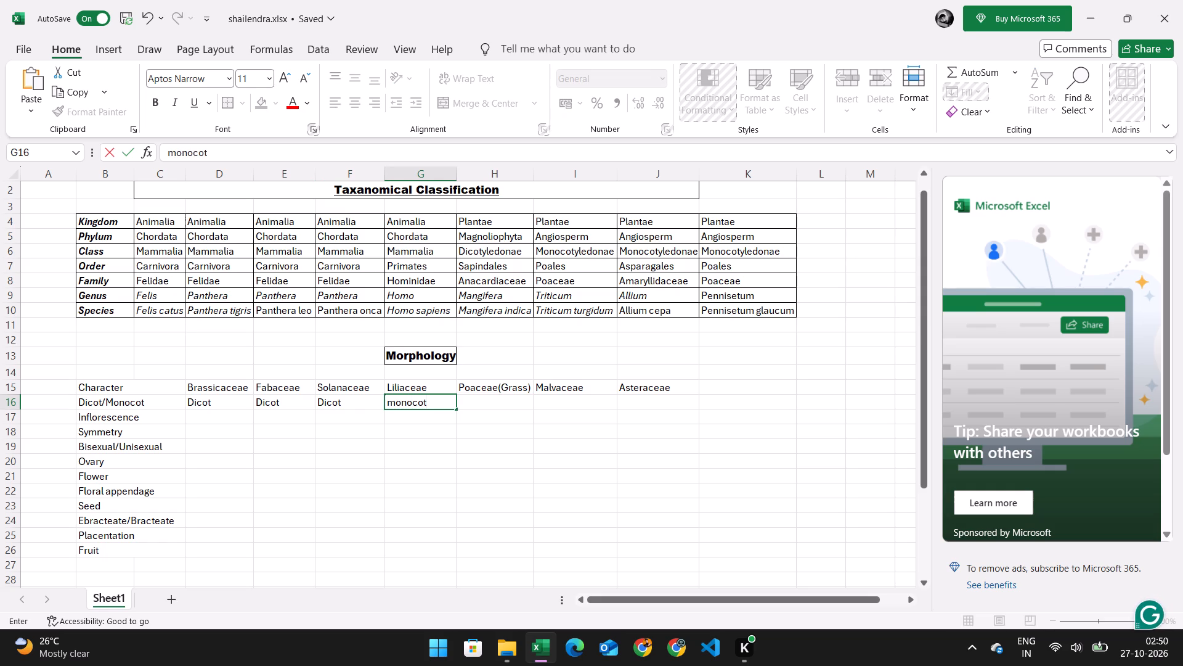
{"action": "key", "text": "BackSpace"}
{"action": "key", "text": "BackSpace"}
{"action": "key", "text": "BackSpace"}
{"action": "key", "text": "BackSpace"}
{"action": "key", "text": "BackSpace"}
{"action": "key", "text": "BackSpace"}
{"action": "key", "text": "BackSpace"}
{"action": "type", "text": "Monocot"}
{"action": "key", "text": "Right"}
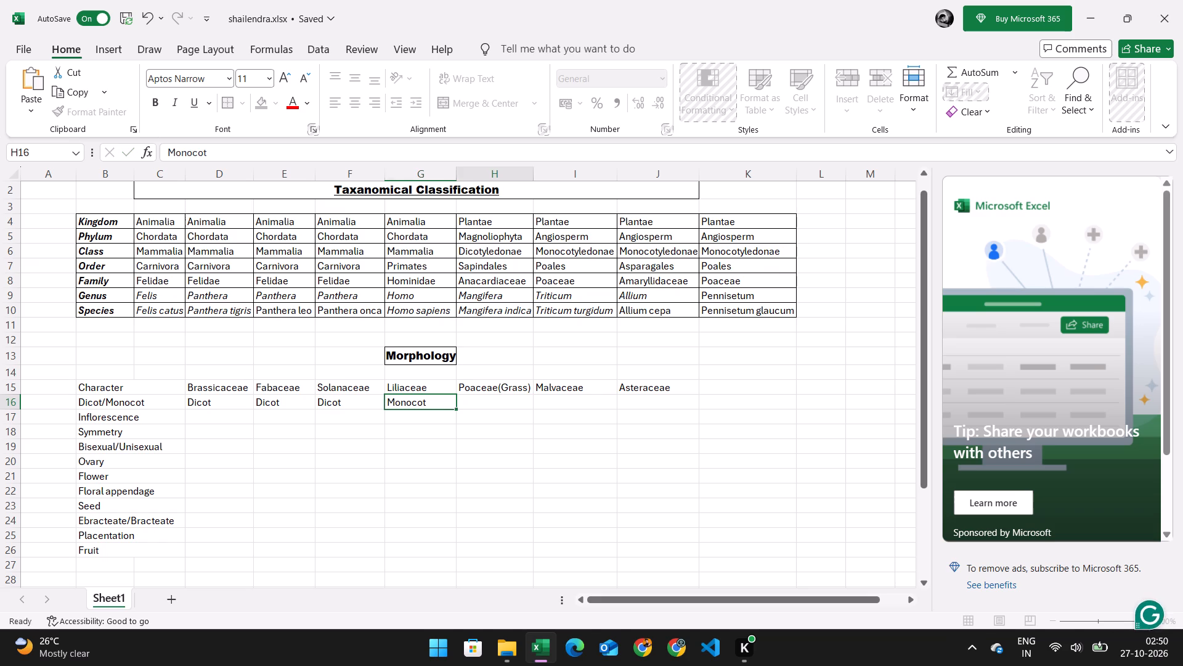
Complete the Dicot/Monocot row with Monocot for Poaceae(Grass) in H16 and Dicot for Malvaceae and Asteraceae in I16 and J16.
{"action": "type", "text": "Mpono"}
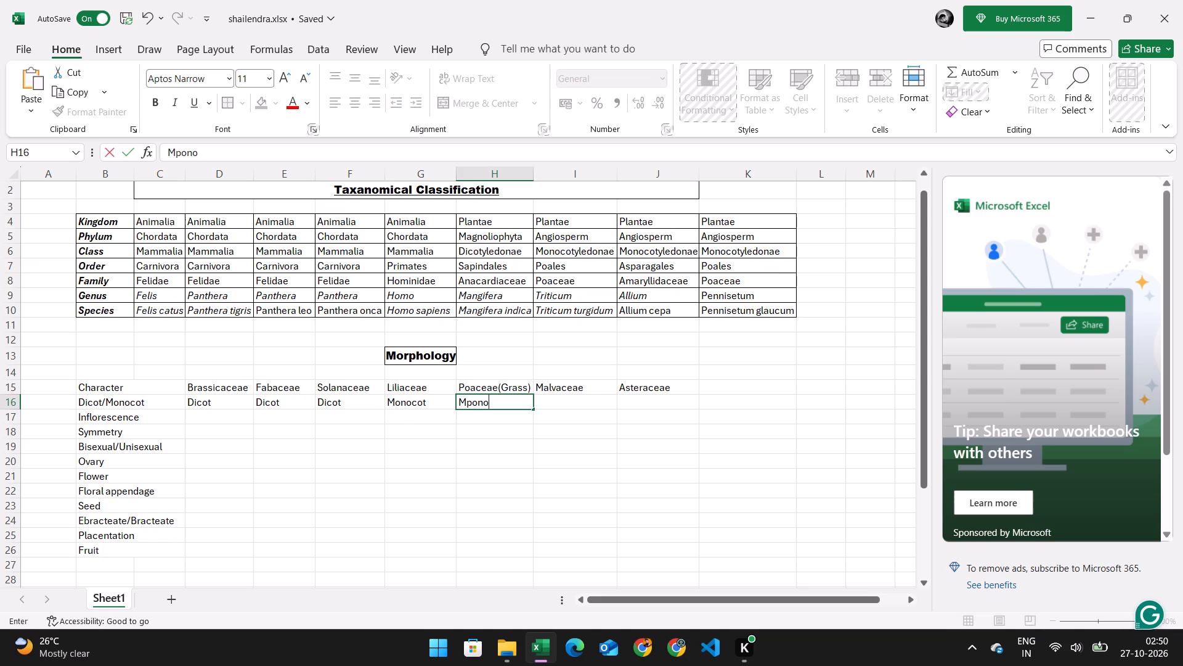
{"action": "type", "text": "cot"}
{"action": "key", "text": "Left"}
{"action": "key", "text": "Right"}
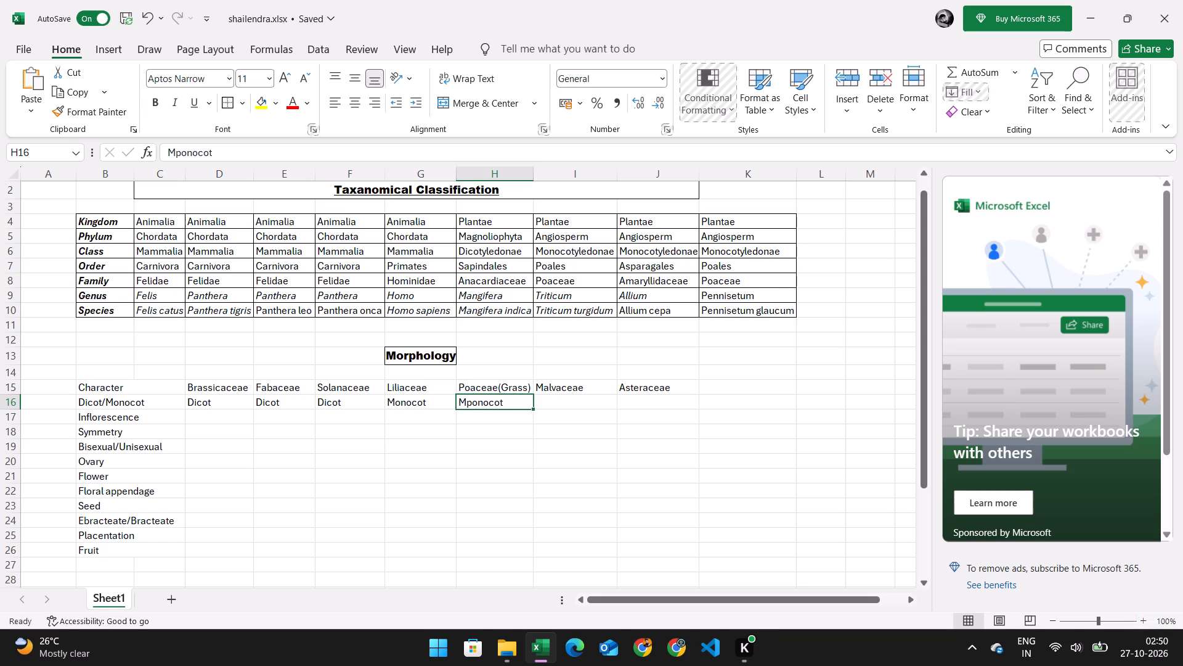
{"action": "type", "text": "Monocot"}
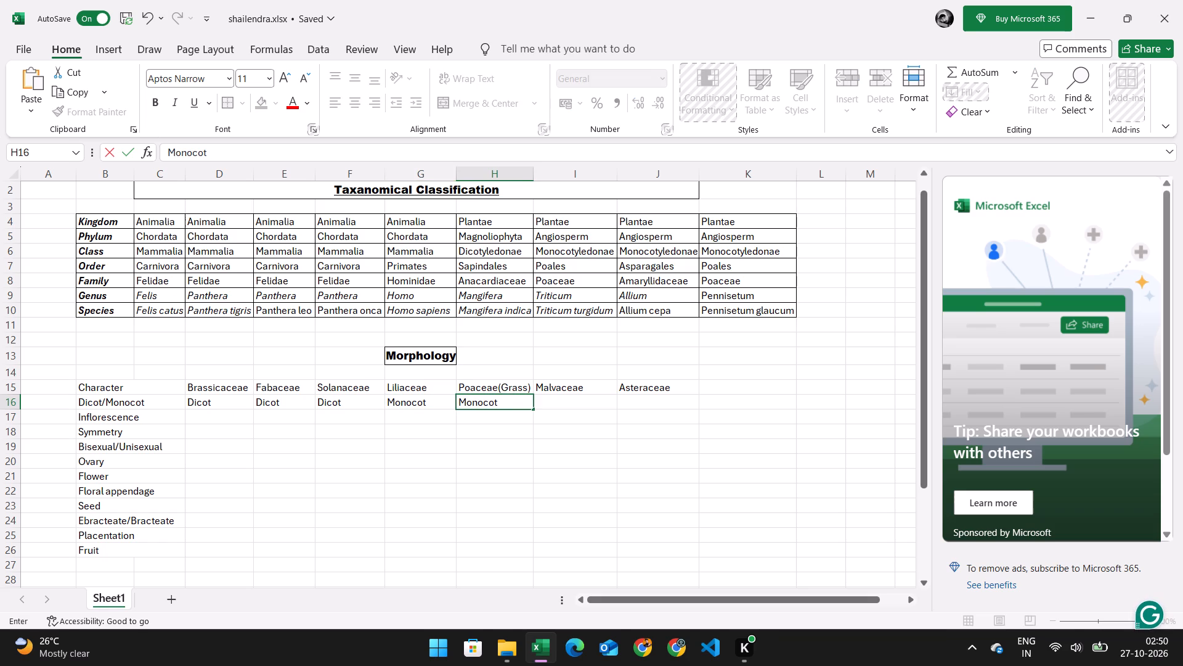
{"action": "key", "text": "Right"}
{"action": "key", "text": "shift+d"}
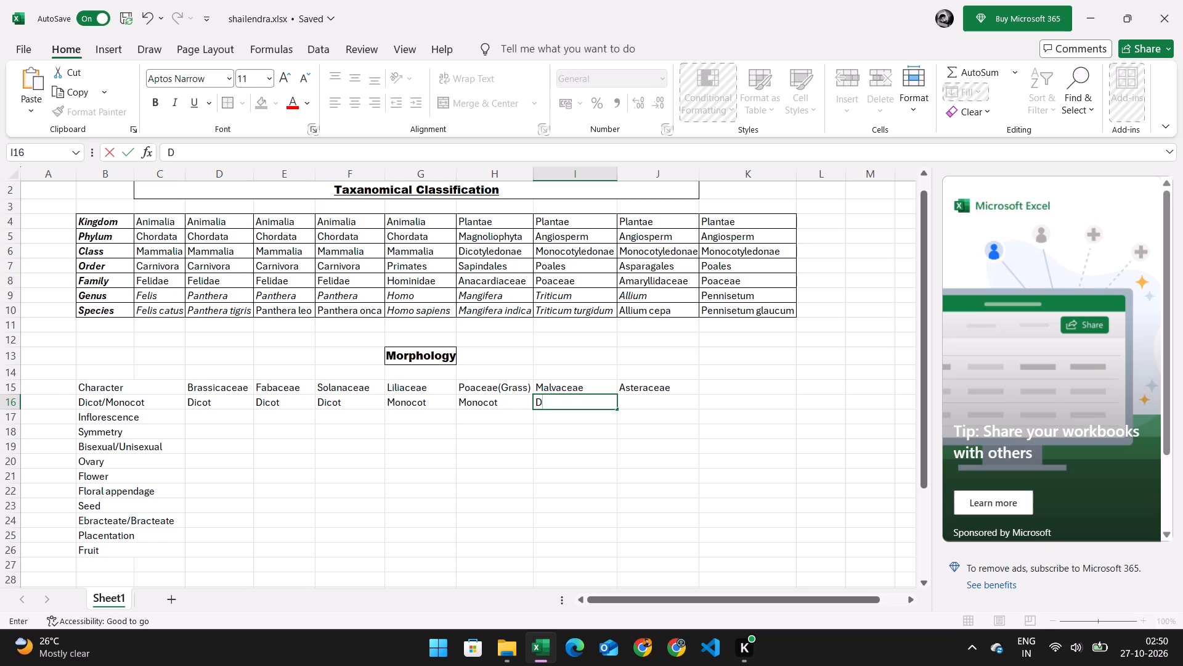
{"action": "type", "text": "icot"}
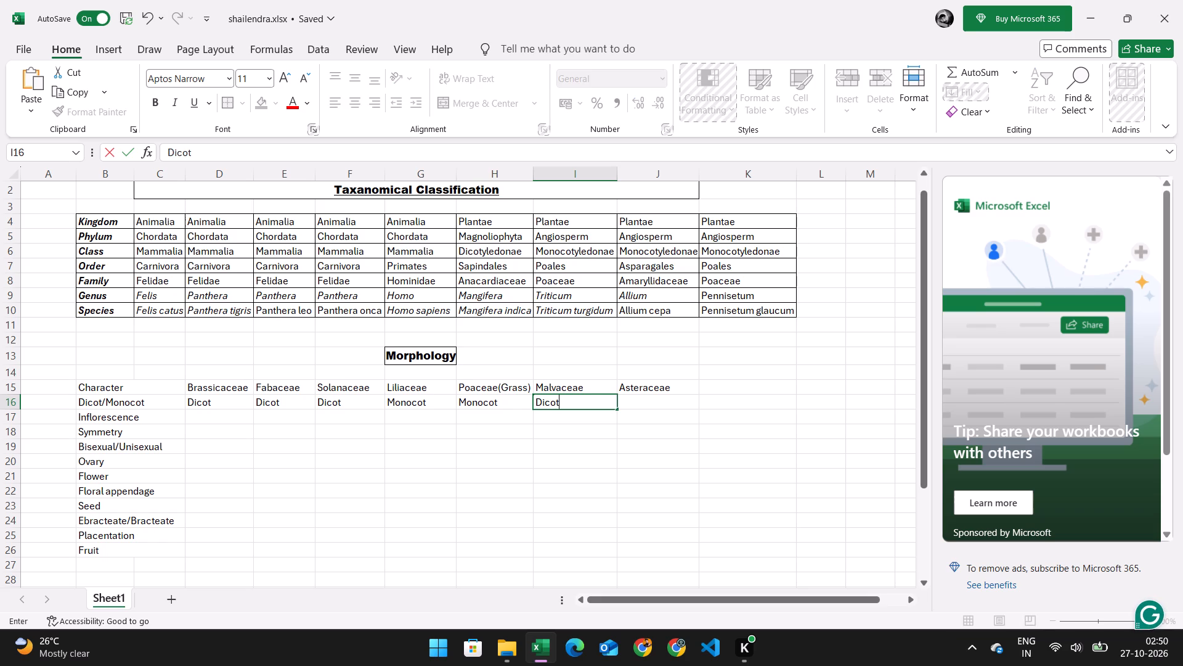
{"action": "key", "text": "Right"}
{"action": "type", "text": "Dicot"}
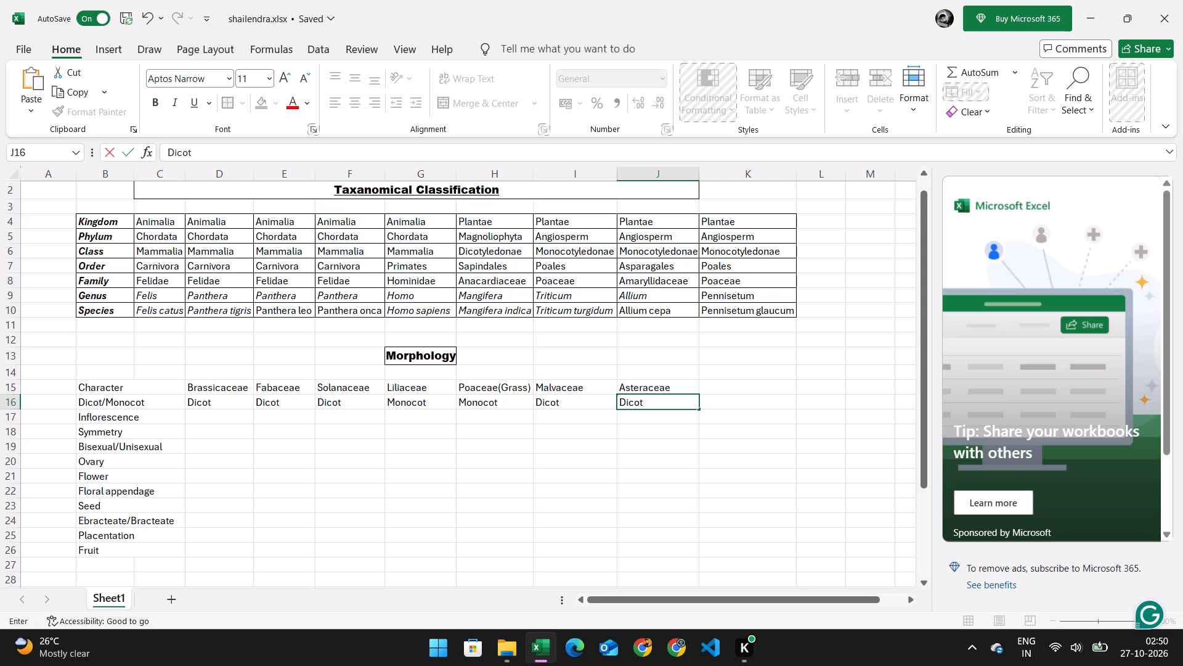
Move the character labels Inflorescence through Fruit down one row into B18:C27, accepting that merged cells are unmerged.
{"action": "left_click", "coordinate": [89, 420]}
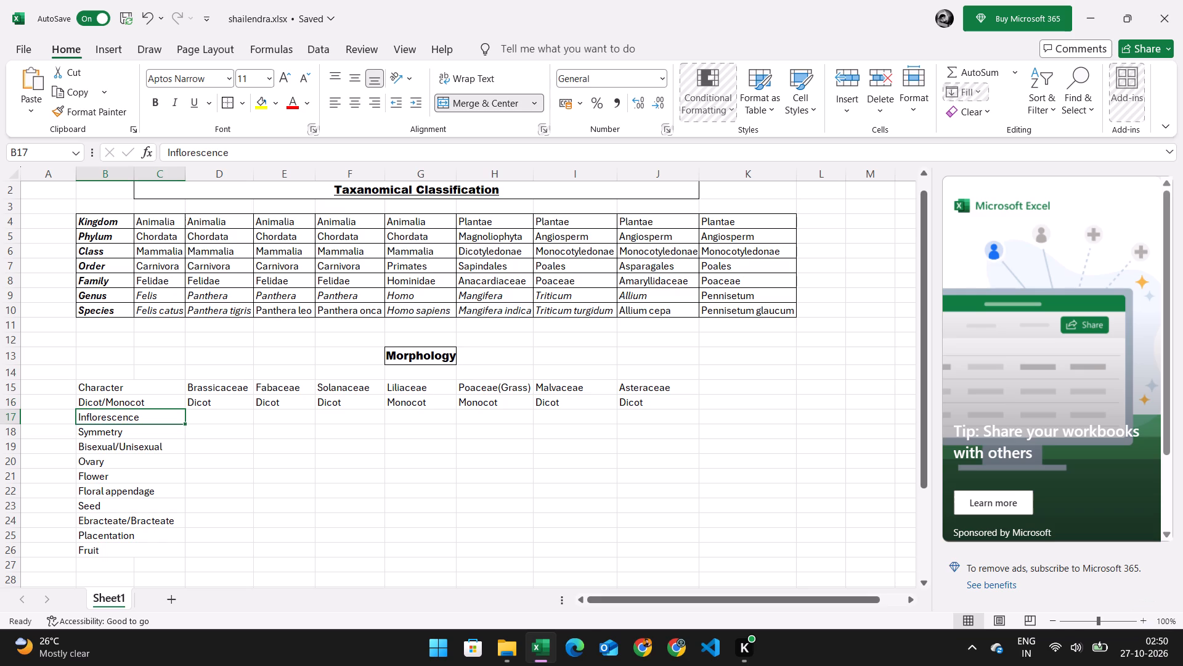
{"action": "left_click_drag", "start_coordinate": [89, 420], "coordinate": [124, 545]}
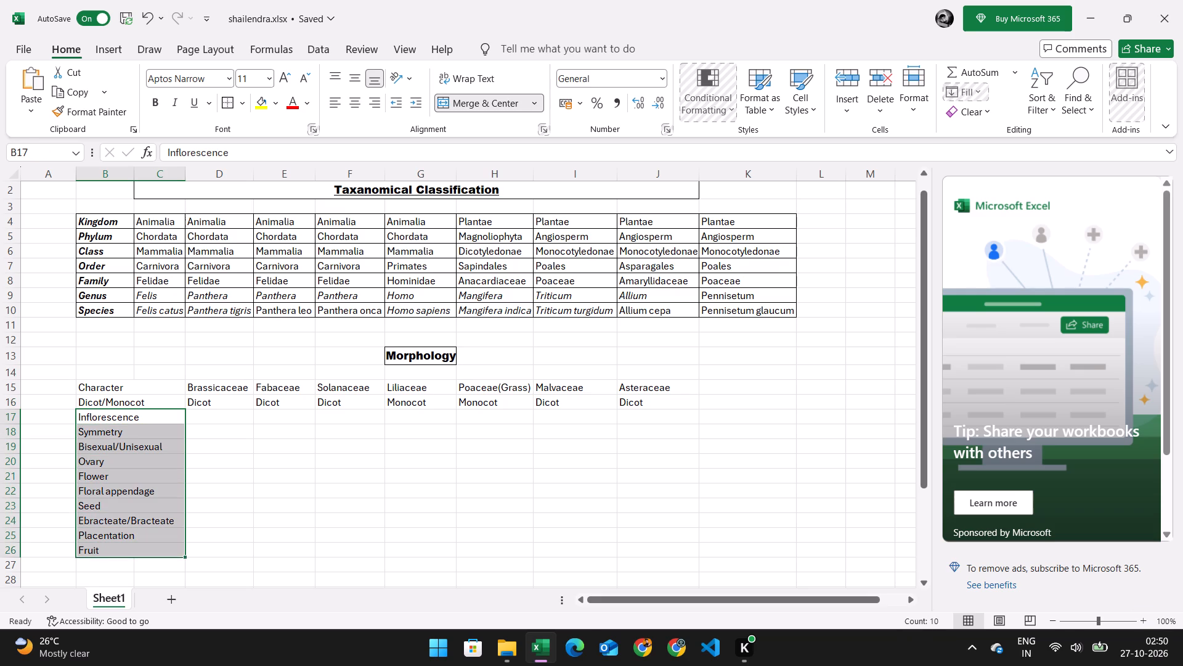
{"action": "left_click_drag", "start_coordinate": [187, 482], "coordinate": [168, 493]}
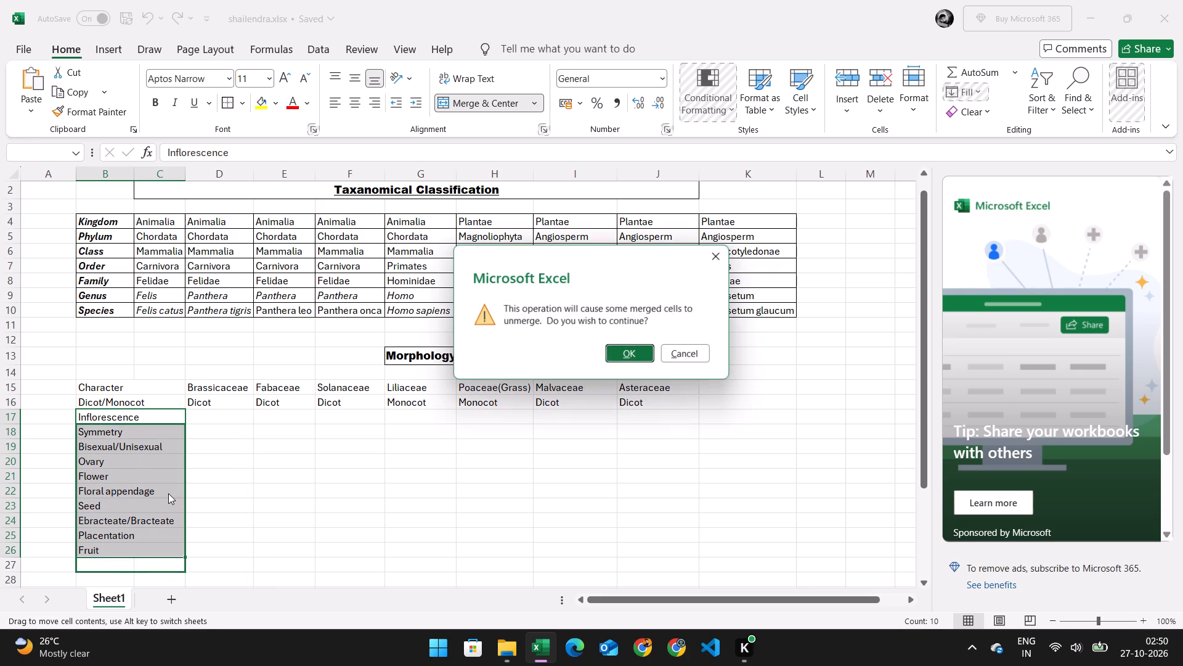
{"action": "left_click", "coordinate": [628, 359]}
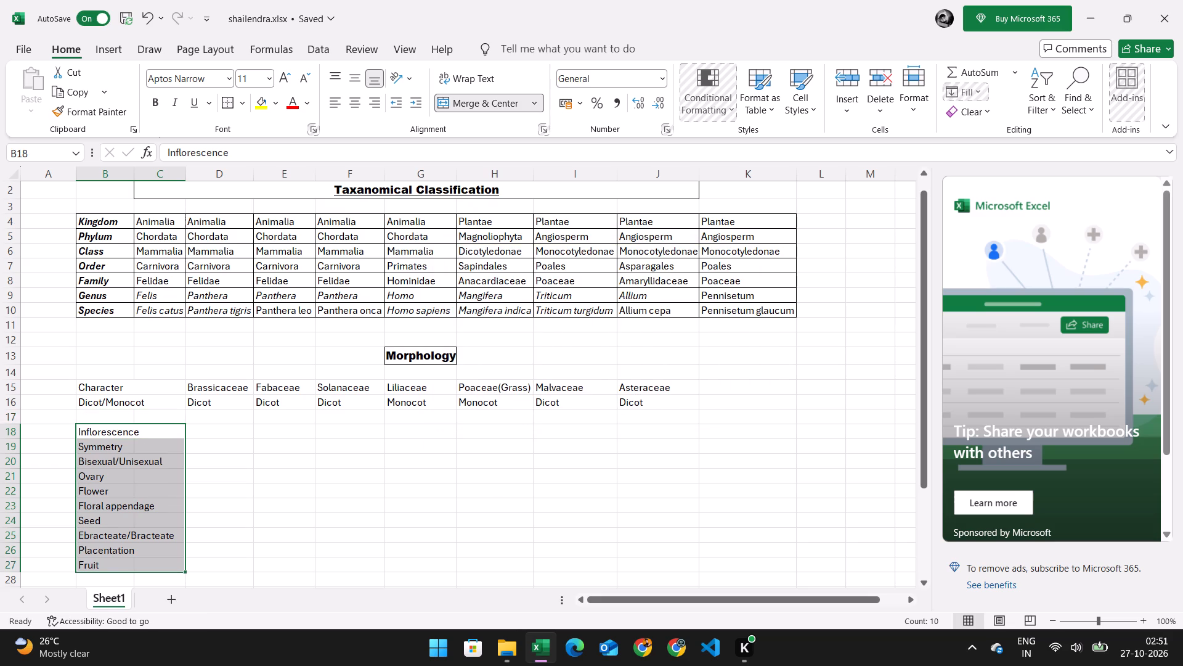
Add the row label Example in cell B17, below Dicot/Monocot.
{"action": "left_click", "coordinate": [115, 425]}
{"action": "left_click", "coordinate": [115, 420]}
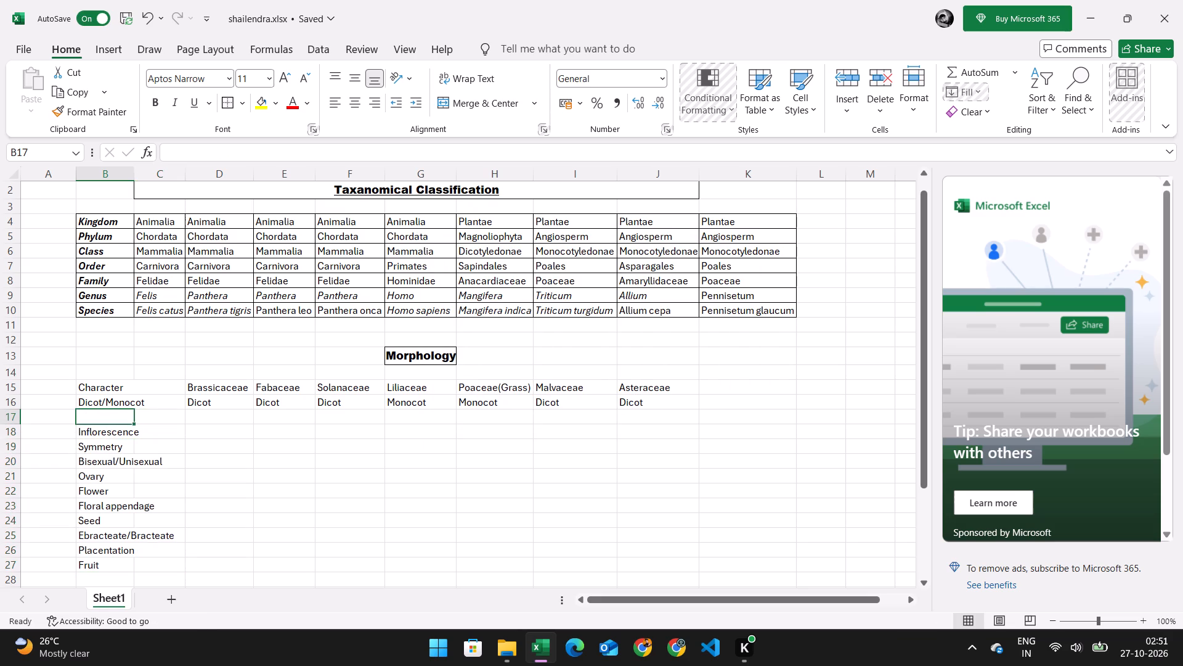
{"action": "type", "text": "Example"}
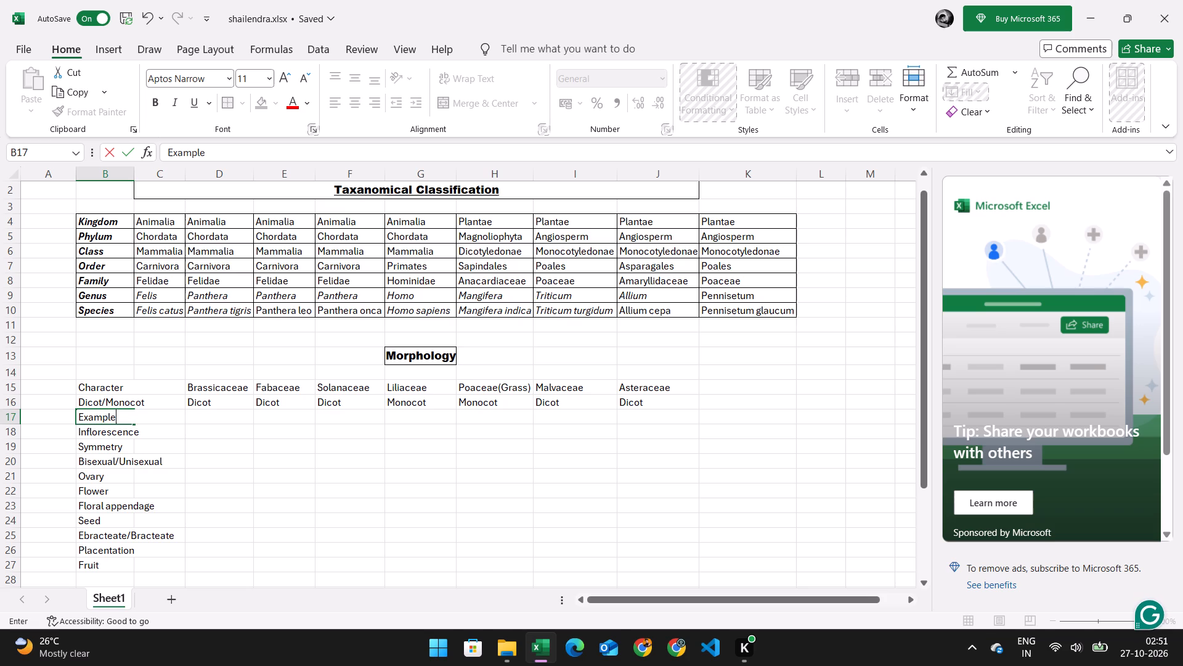
{"action": "left_click", "coordinate": [269, 486]}
Apply Merge Across to the character label cells B15:C27, from Character down to Fruit.
{"action": "scroll", "coordinate": [99, 388], "scroll_direction": "down", "scroll_amount": 1}
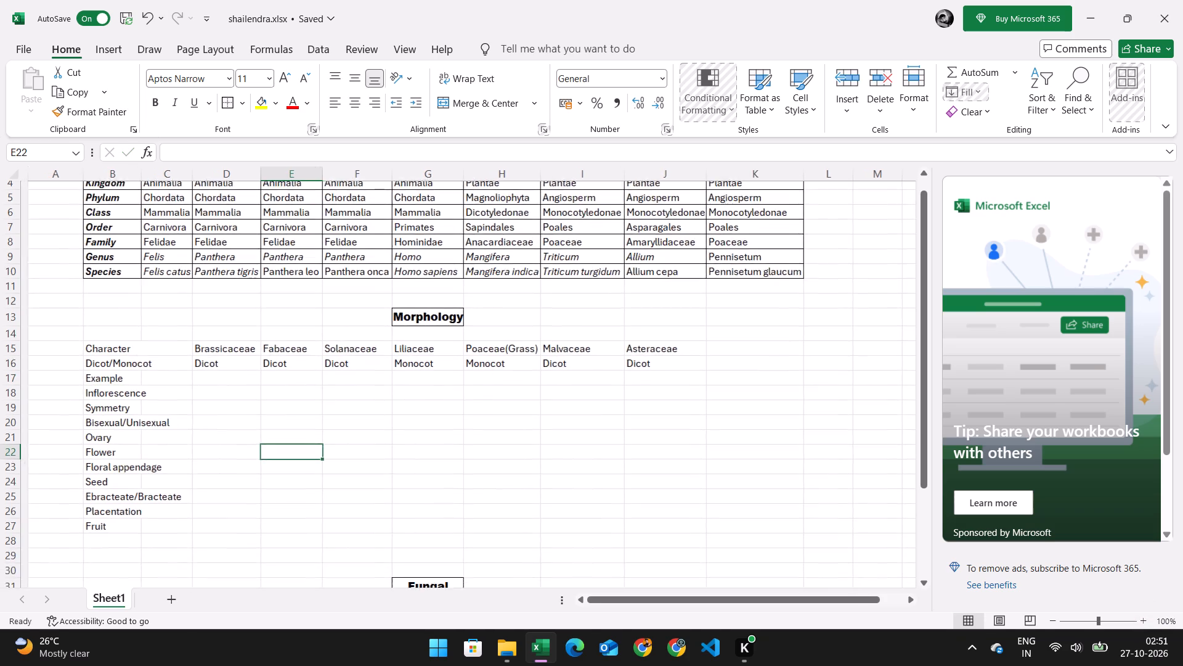
{"action": "scroll", "coordinate": [99, 388], "scroll_direction": "down", "scroll_amount": 1}
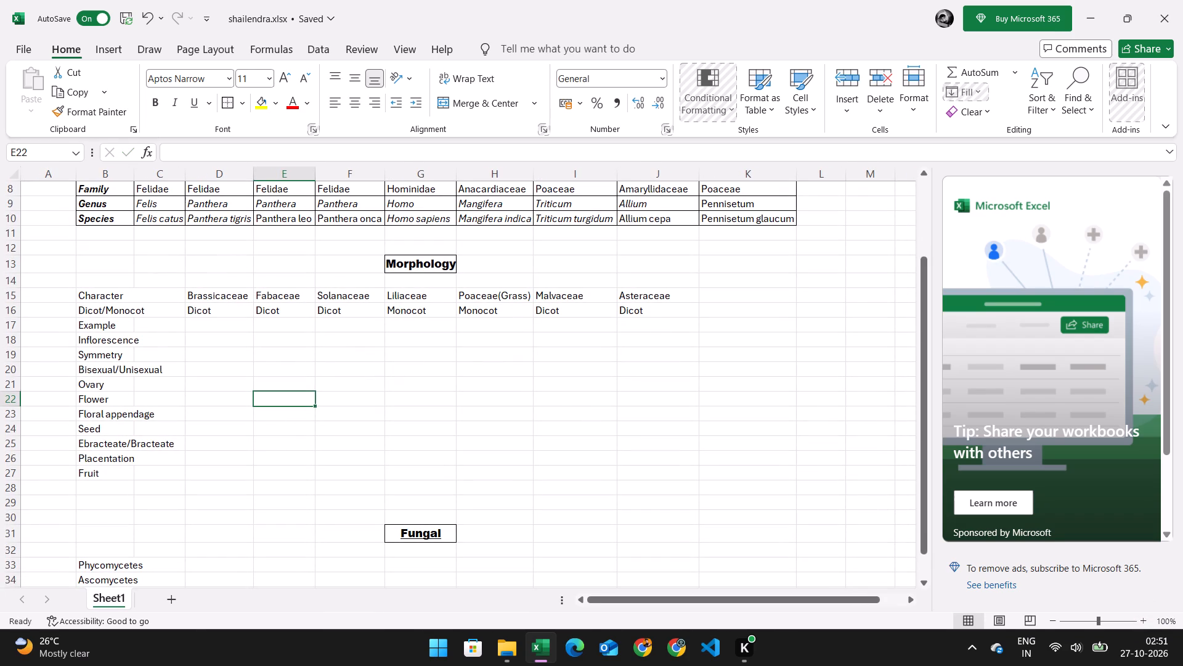
{"action": "left_click", "coordinate": [91, 304]}
{"action": "left_click", "coordinate": [91, 298]}
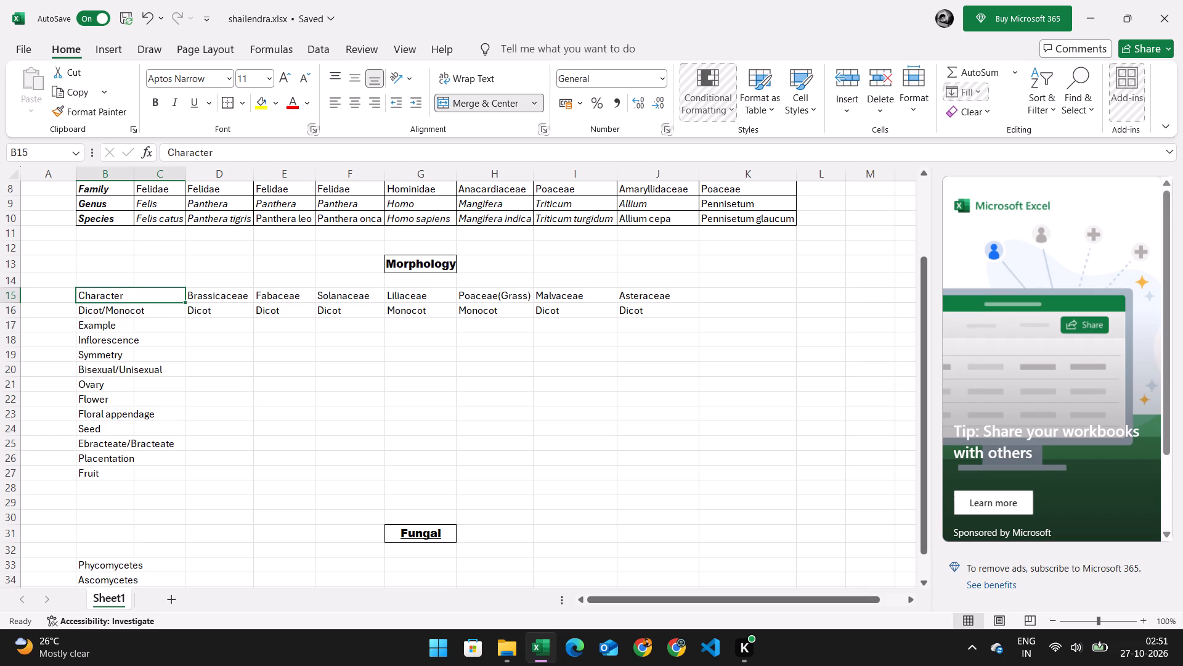
{"action": "left_click_drag", "start_coordinate": [91, 298], "coordinate": [107, 463]}
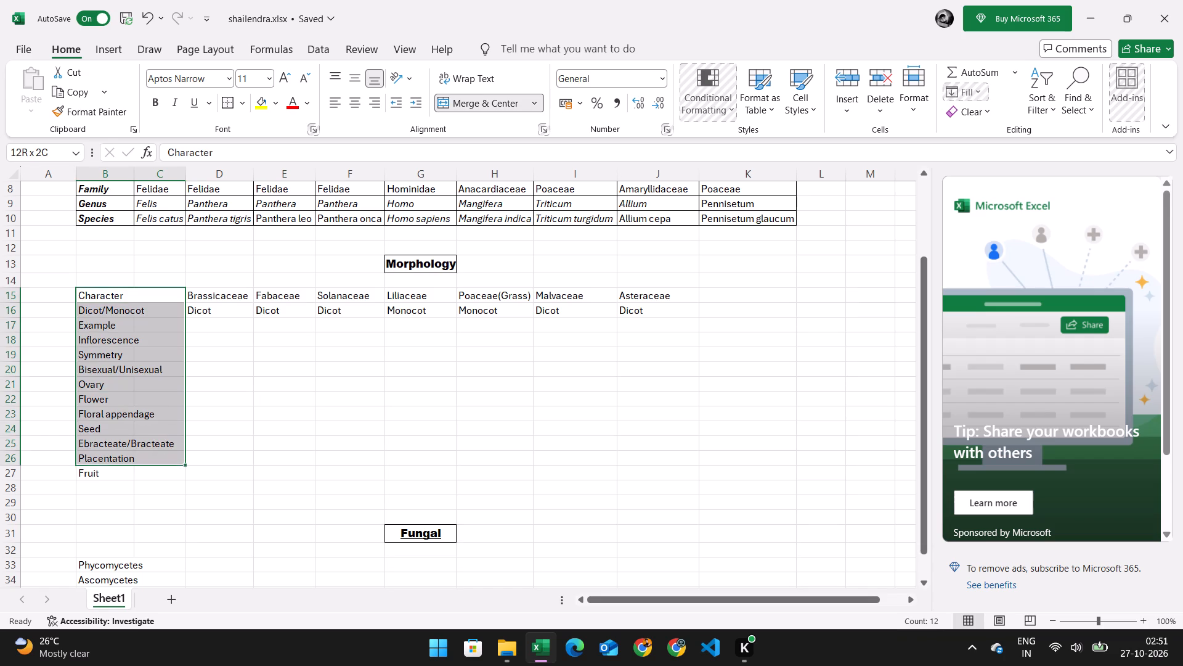
{"action": "left_click_drag", "start_coordinate": [107, 463], "coordinate": [107, 480]}
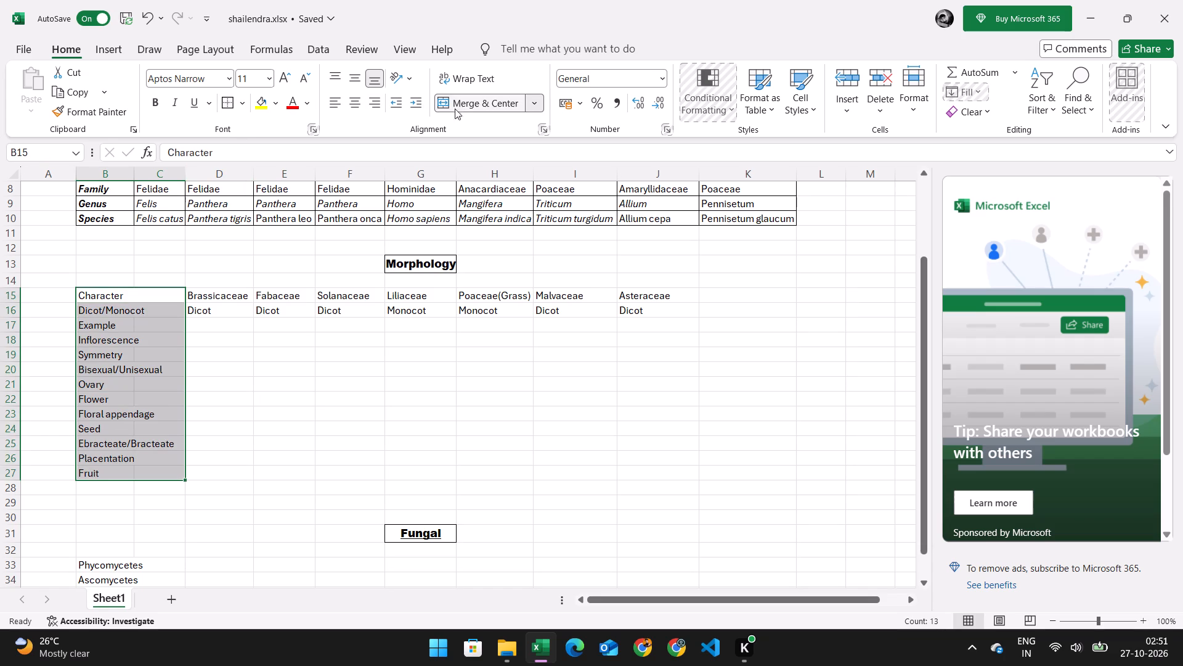
{"action": "left_click", "coordinate": [540, 105]}
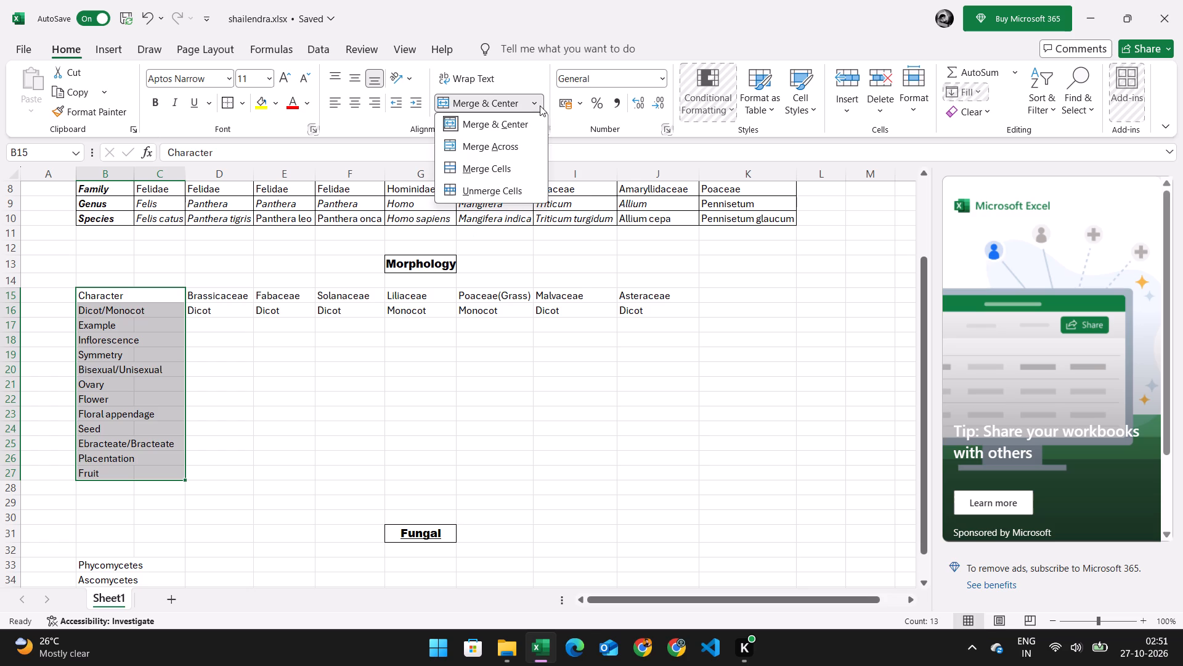
{"action": "left_click", "coordinate": [511, 149]}
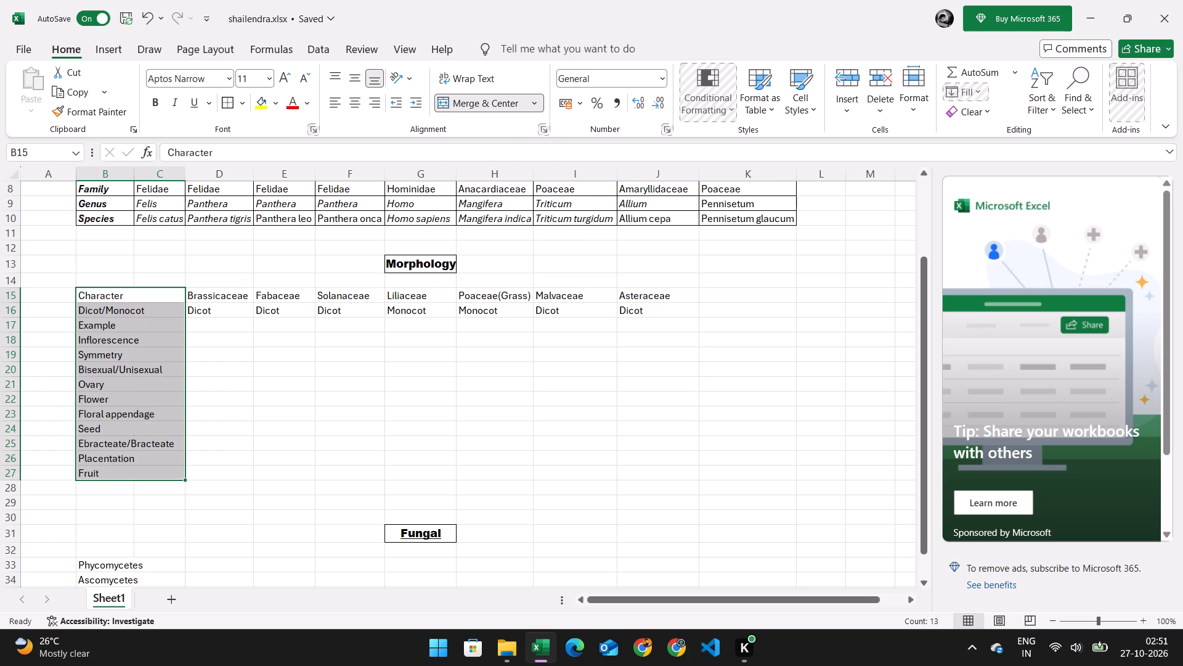
{"action": "left_click", "coordinate": [258, 397]}
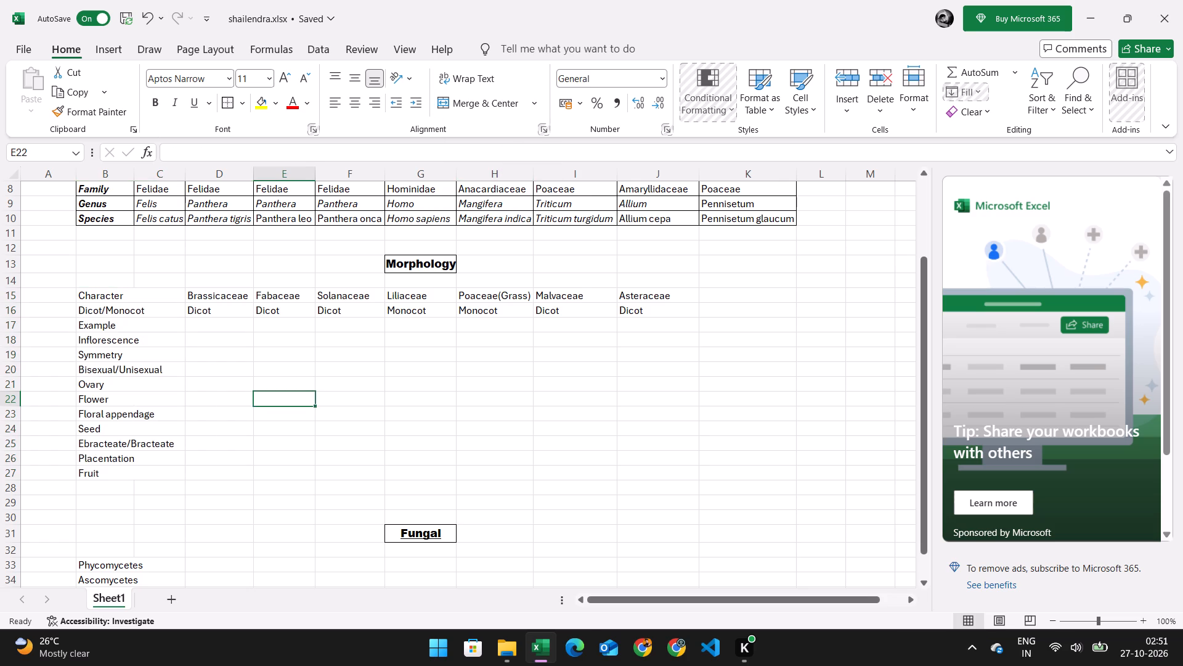
Enter Cabbage/Mustard as the Brassicaceae example in cell D17, with a slash between the two names.
{"action": "left_click", "coordinate": [220, 330]}
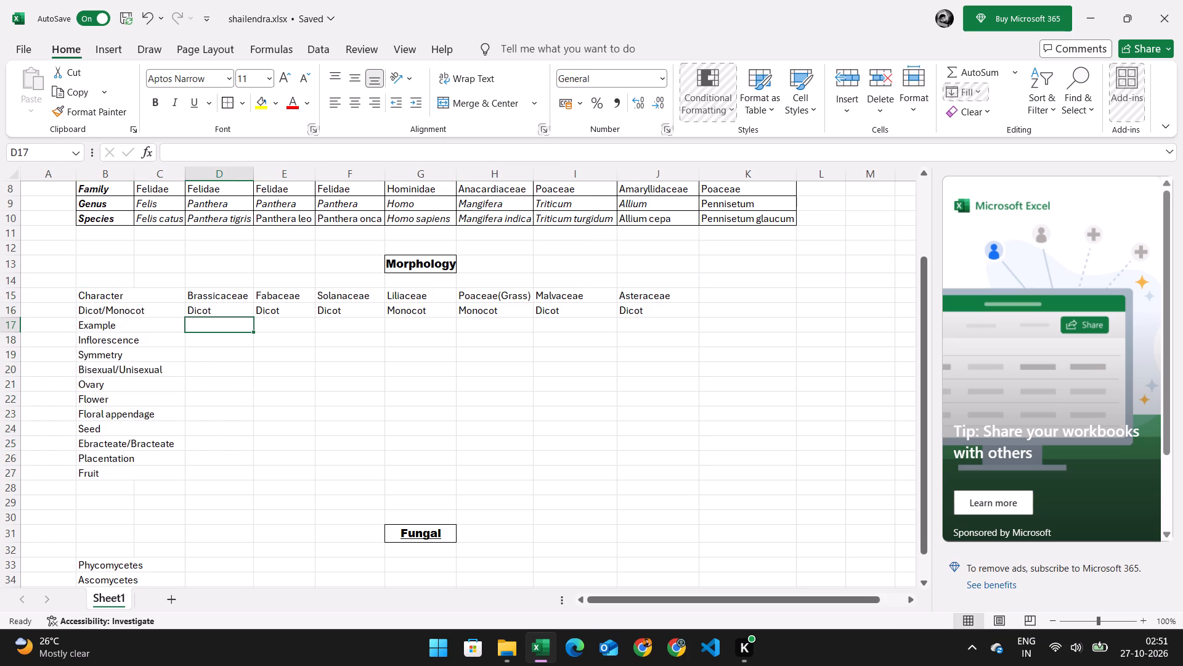
{"action": "type", "text": "Cabbage"}
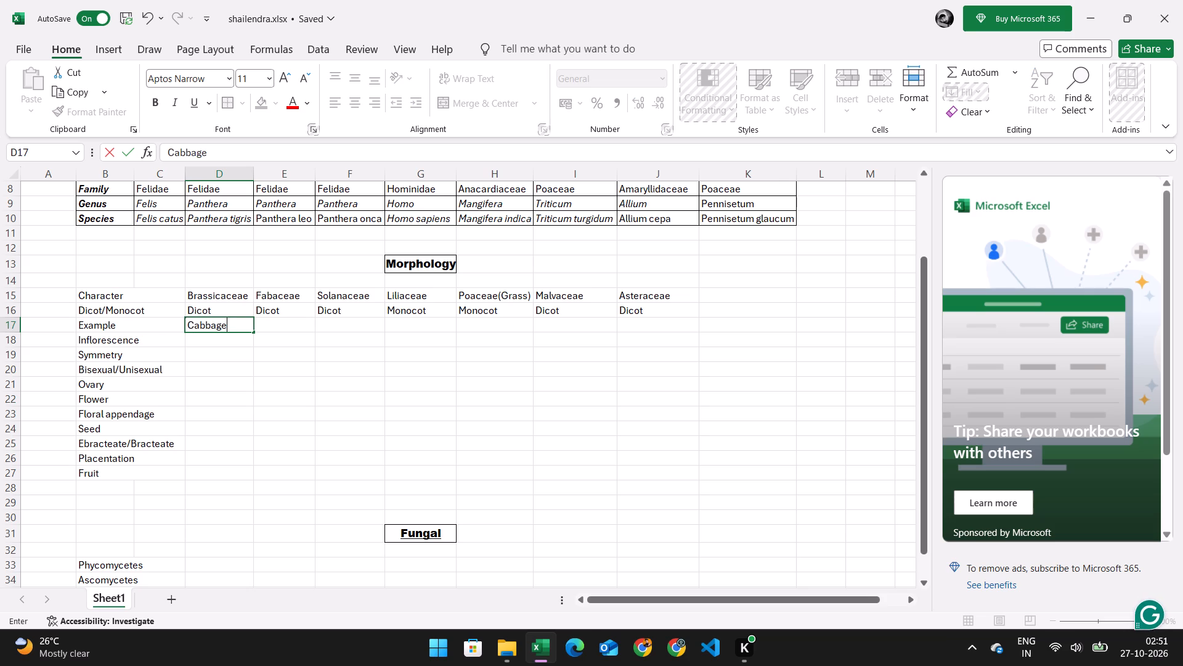
{"action": "key", "text": "space"}
{"action": "type", "text": "Mustard"}
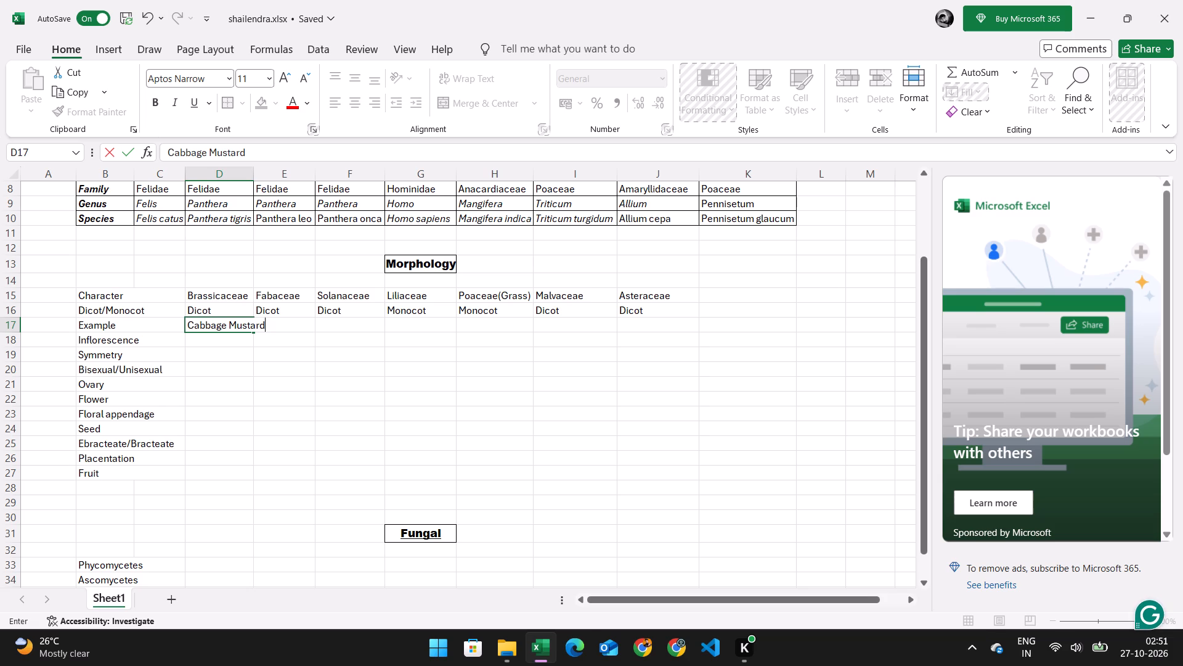
{"action": "left_click", "coordinate": [230, 323]}
{"action": "left_click", "coordinate": [230, 323]}
{"action": "key", "text": "BackSpace"}
{"action": "key", "text": "slash"}
{"action": "key", "text": "BackSpace"}
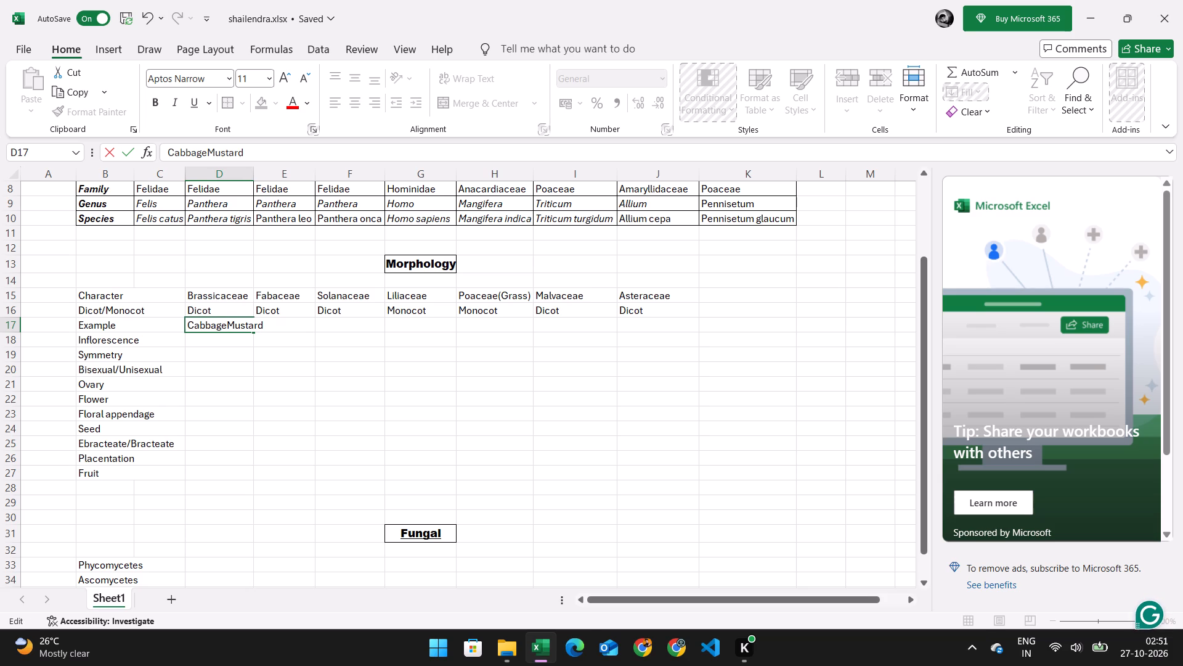
{"action": "type", "text": ","}
{"action": "key", "text": "space"}
{"action": "key", "text": "BackSpace"}
{"action": "key", "text": "BackSpace"}
{"action": "key", "text": "slash"}
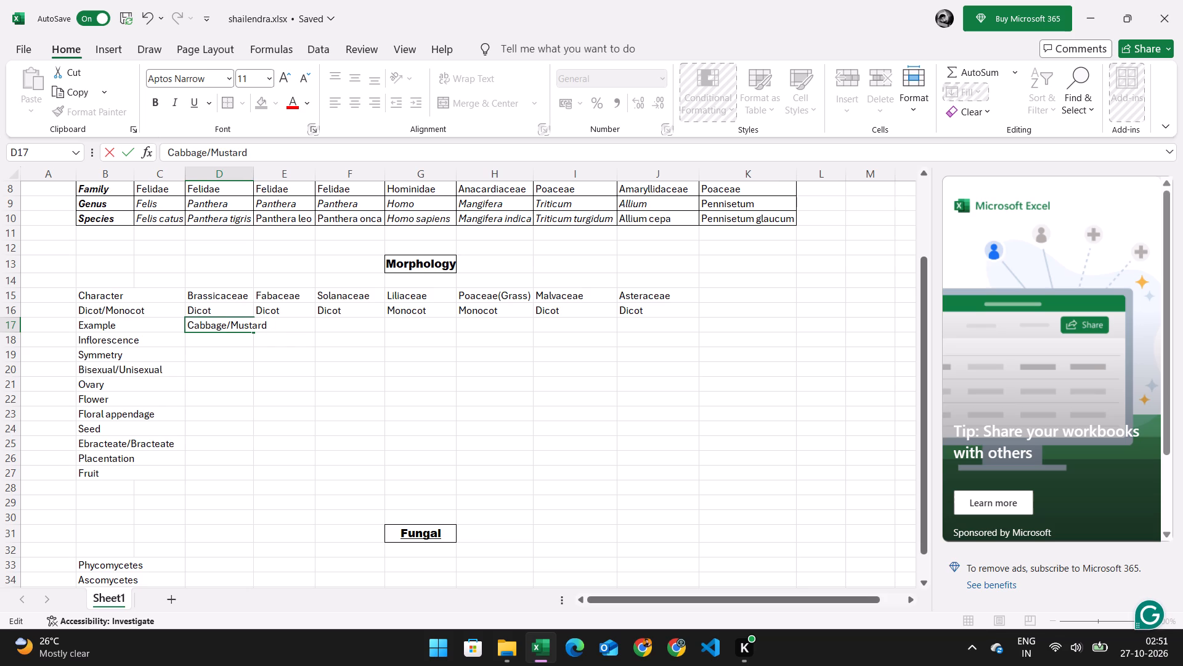
{"action": "left_click", "coordinate": [276, 326]}
Enter Pulses/Bean as the Fabaceae example in cell E17.
{"action": "left_click_drag", "start_coordinate": [303, 342], "coordinate": [291, 329]}
{"action": "left_click", "coordinate": [291, 329]}
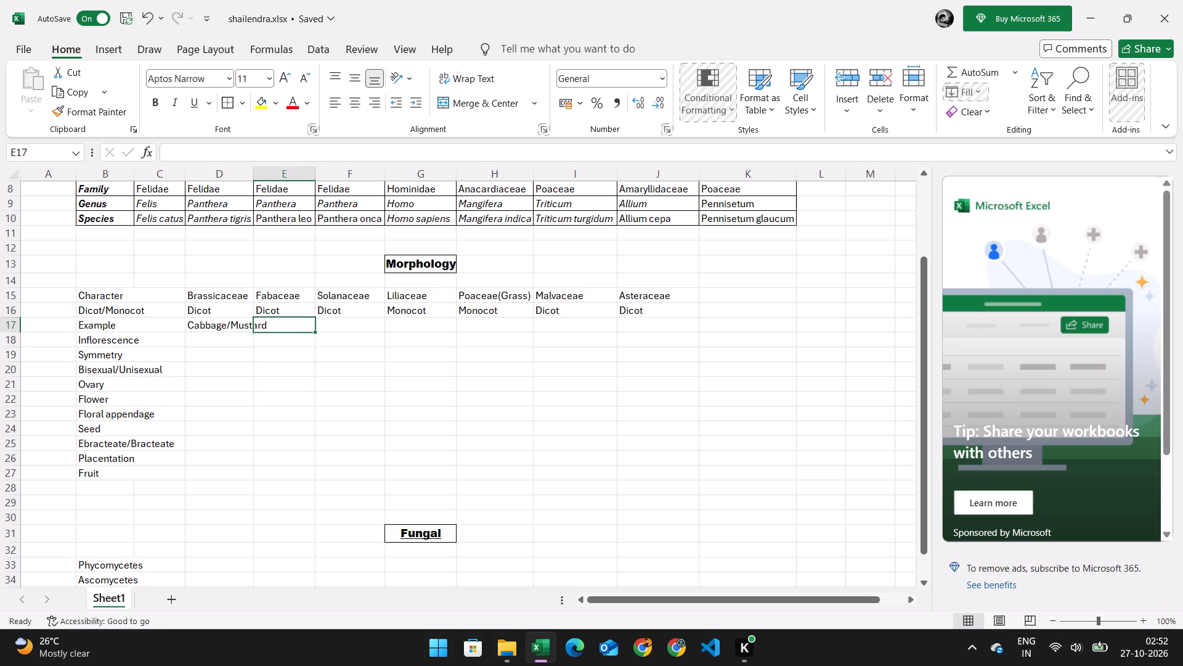
{"action": "double_click", "coordinate": [297, 324]}
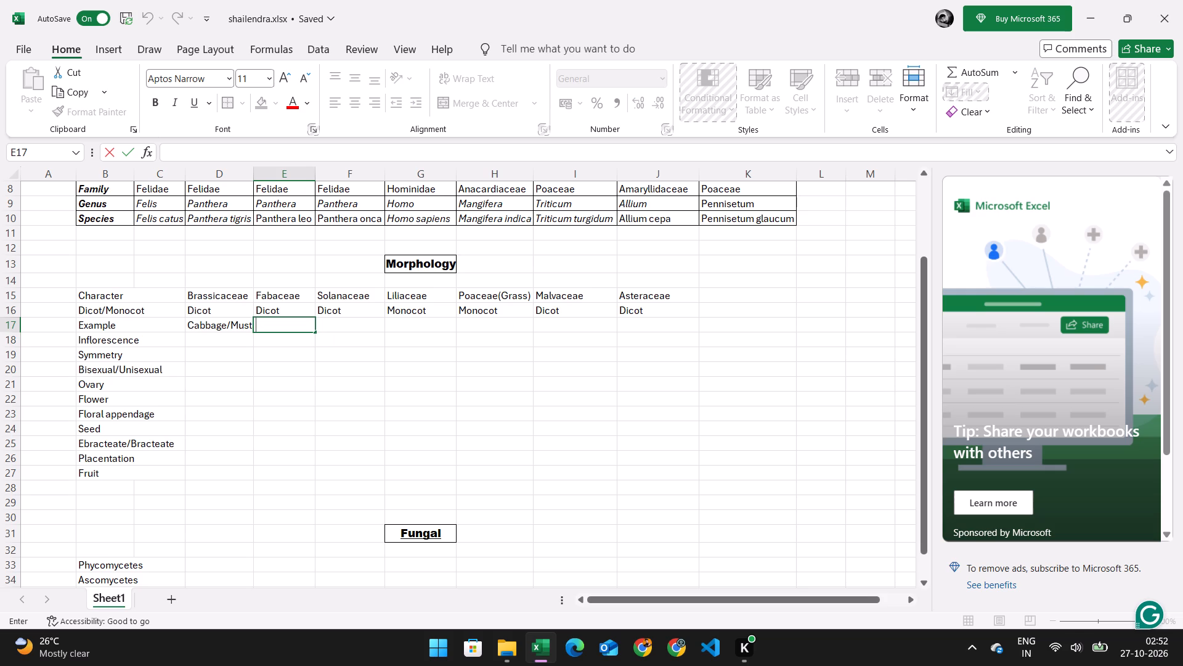
{"action": "type", "text": "Pul"}
{"action": "type", "text": "ses"}
{"action": "key", "text": "slash"}
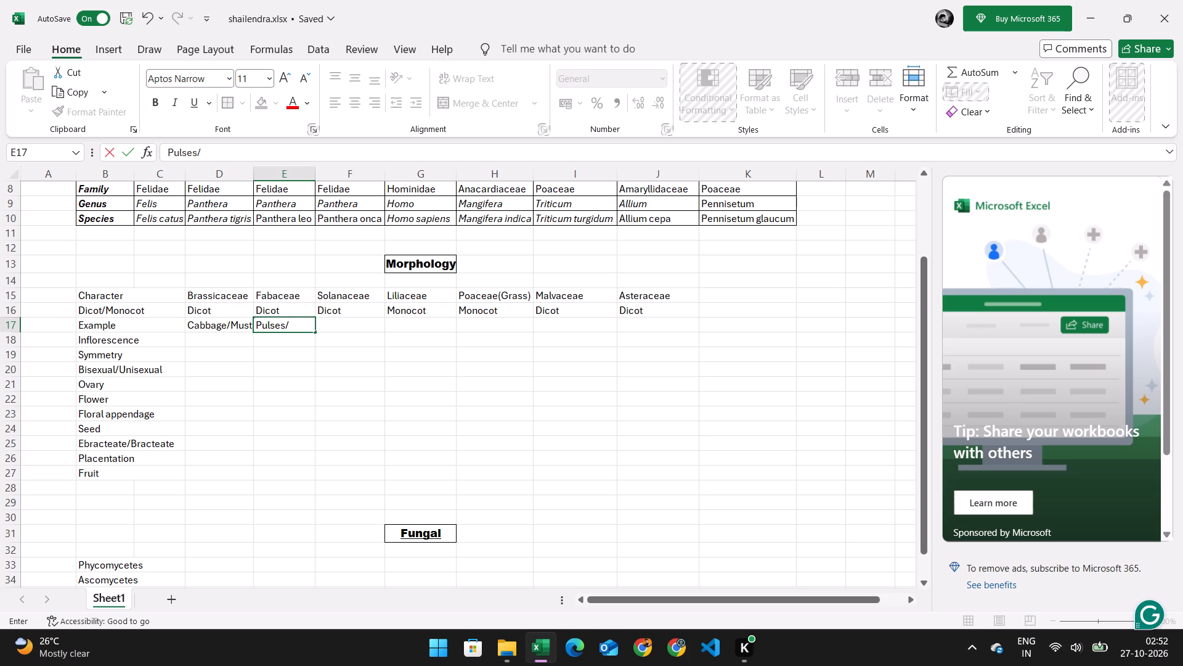
{"action": "type", "text": "Bean"}
{"action": "left_click", "coordinate": [346, 325]}
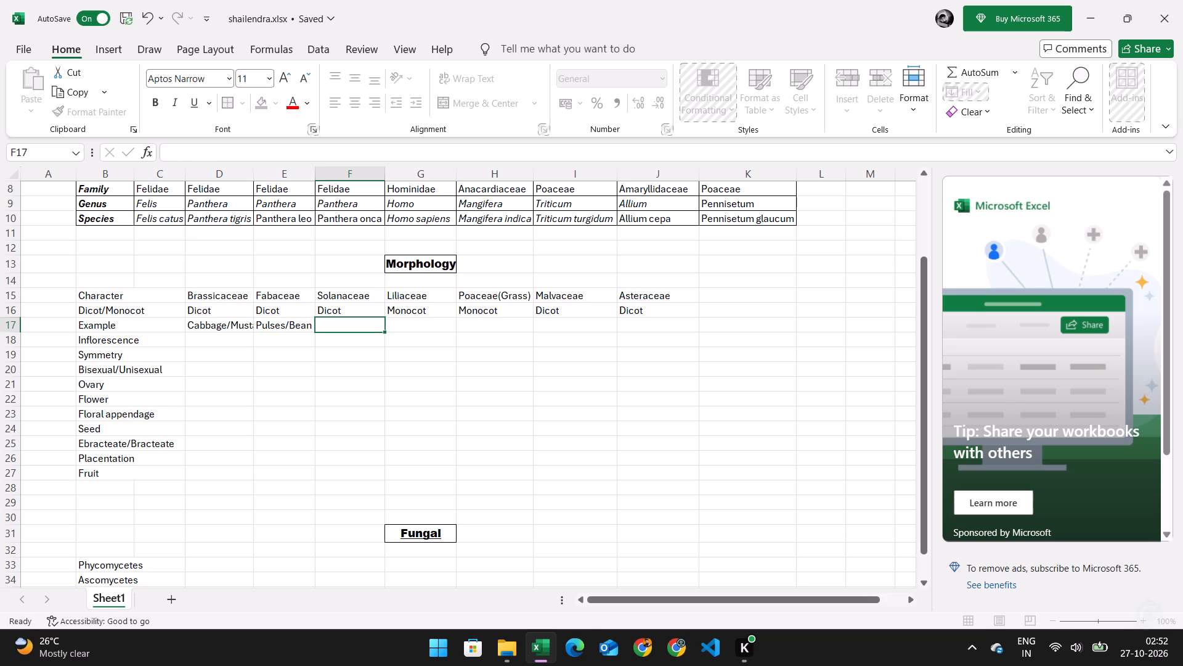
Enter Potato/Tomato/Brinjal as the Solanaceae example in cell F17, with slashes between the three names.
{"action": "type", "text": "Pot"}
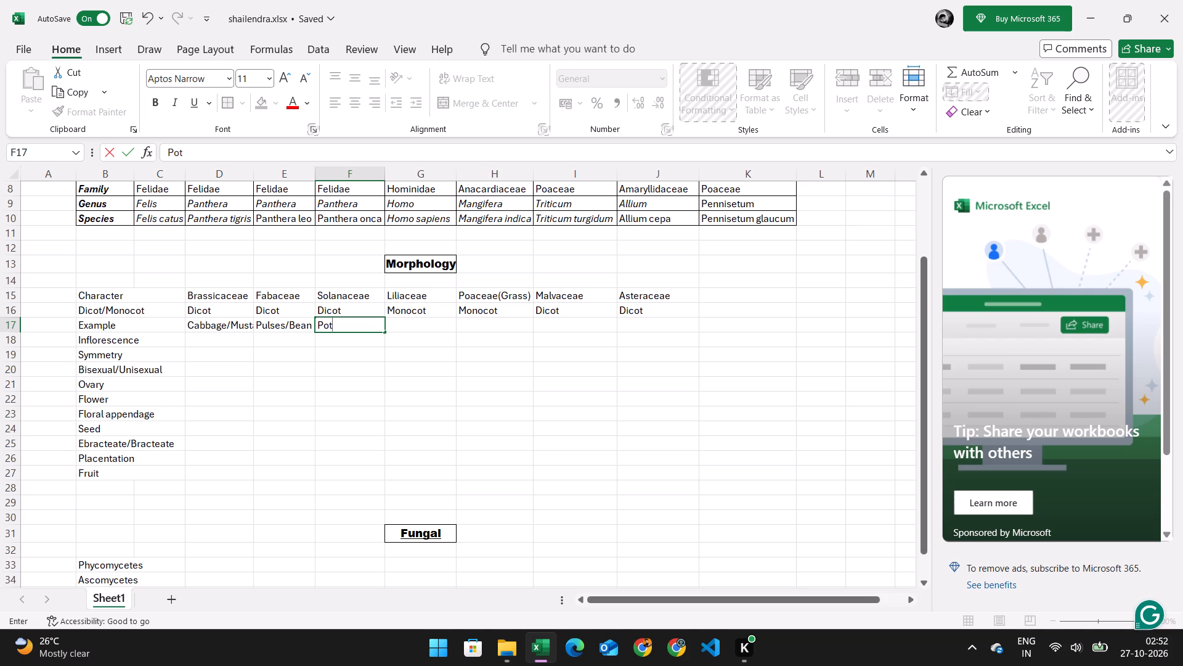
{"action": "type", "text": "ato"}
{"action": "key", "text": "slash"}
{"action": "type", "text": "Toma"}
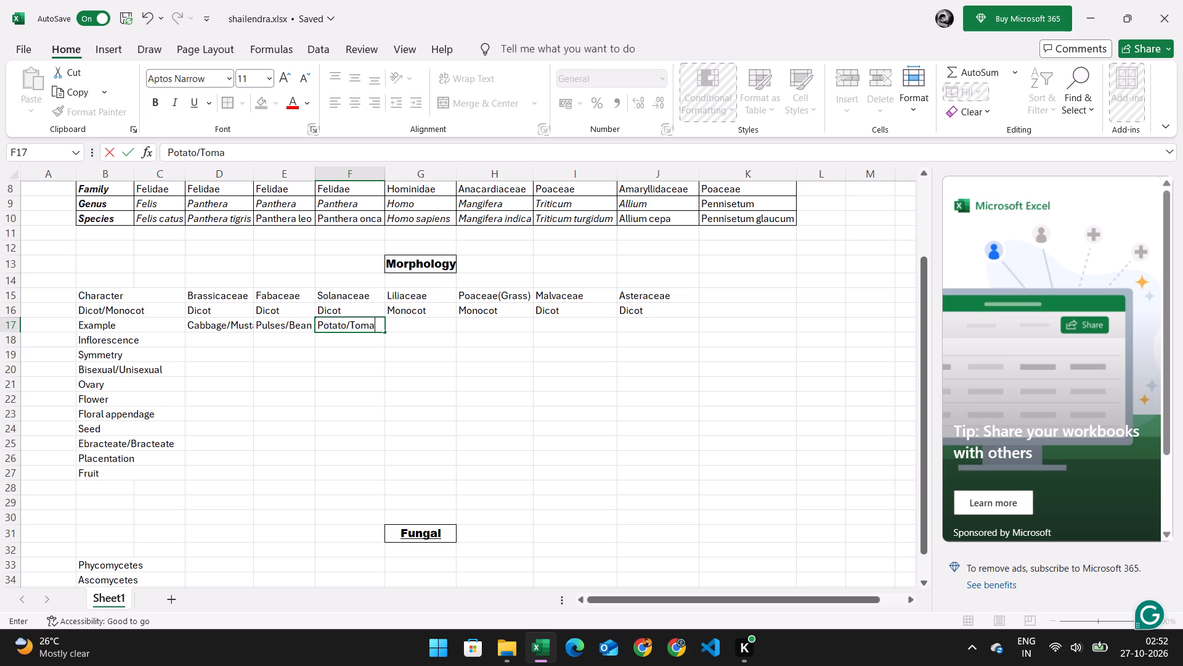
{"action": "type", "text": "to"}
{"action": "key", "text": "shift+question"}
{"action": "key", "text": "BackSpace"}
{"action": "key", "text": "slash"}
{"action": "type", "text": "Brin"}
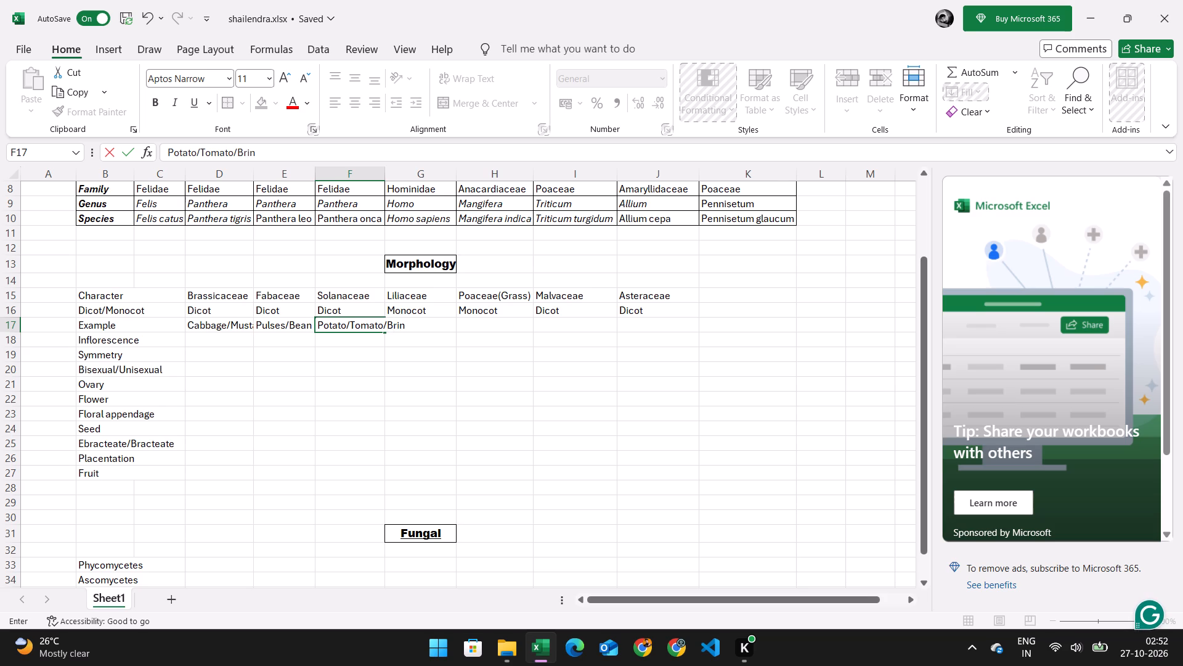
{"action": "type", "text": "jal"}
Enter Onion/Garlic as the Liliaceae example in cell G17.
{"action": "left_click", "coordinate": [438, 332]}
{"action": "left_click", "coordinate": [438, 328]}
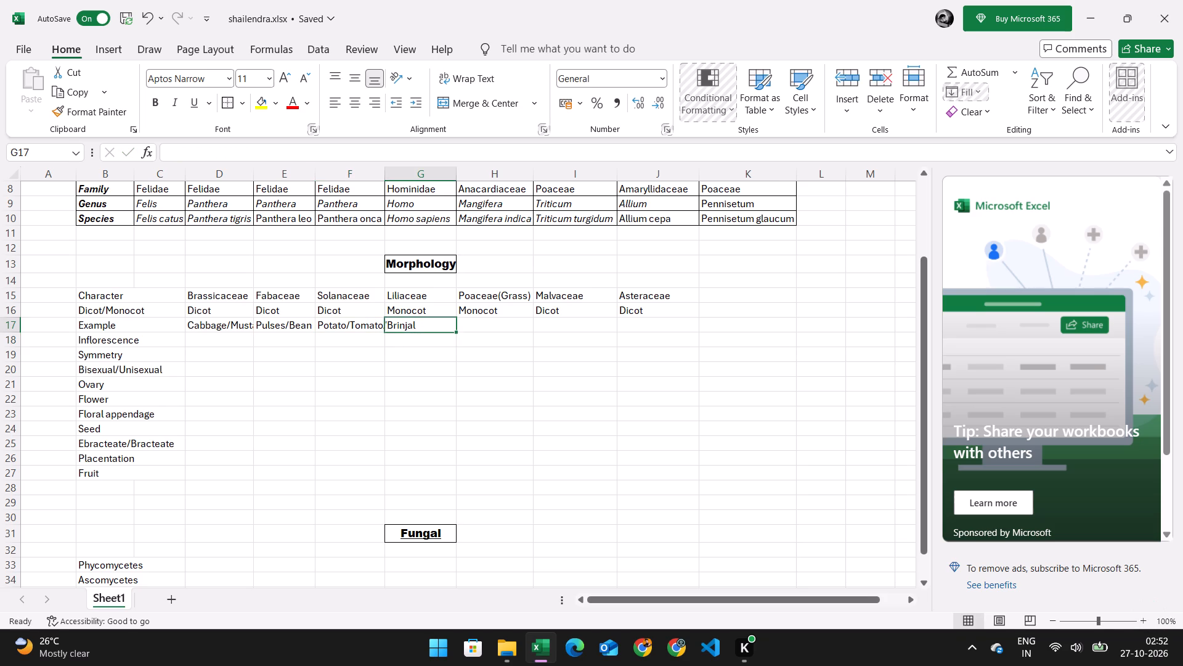
{"action": "type", "text": "Oniom"}
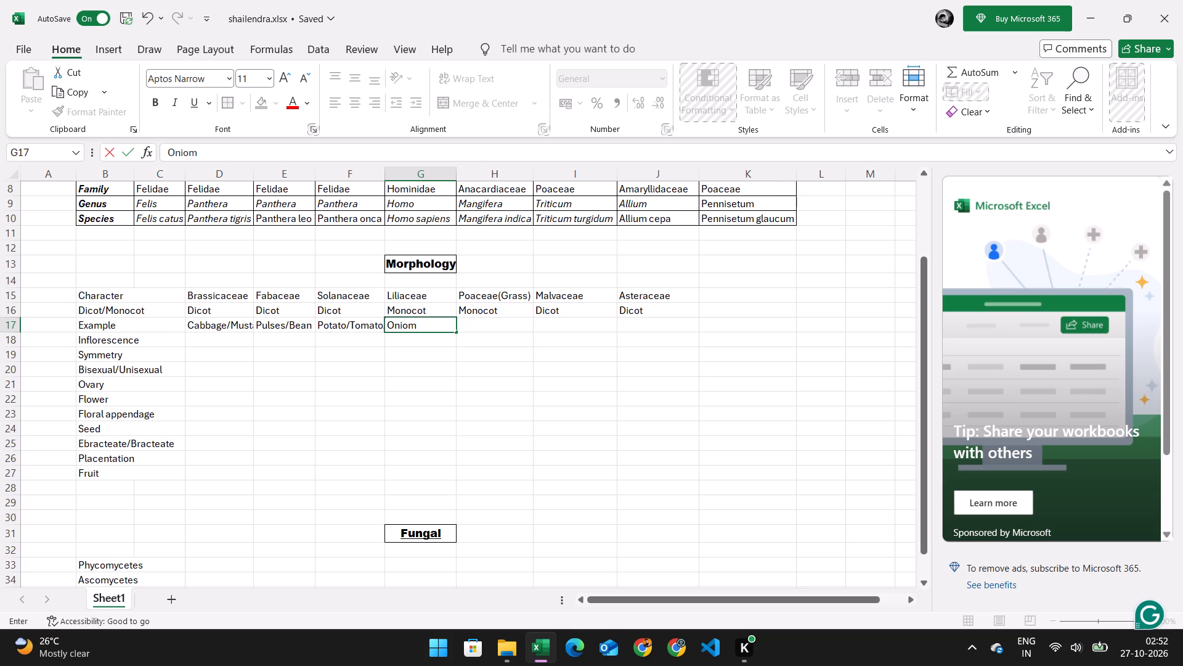
{"action": "key", "text": "BackSpace"}
{"action": "key", "text": "n"}
{"action": "key", "text": "slash"}
{"action": "type", "text": "Garlic"}
Enter Grass as the Poaceae(Grass) example in cell H17.
{"action": "left_click", "coordinate": [470, 326]}
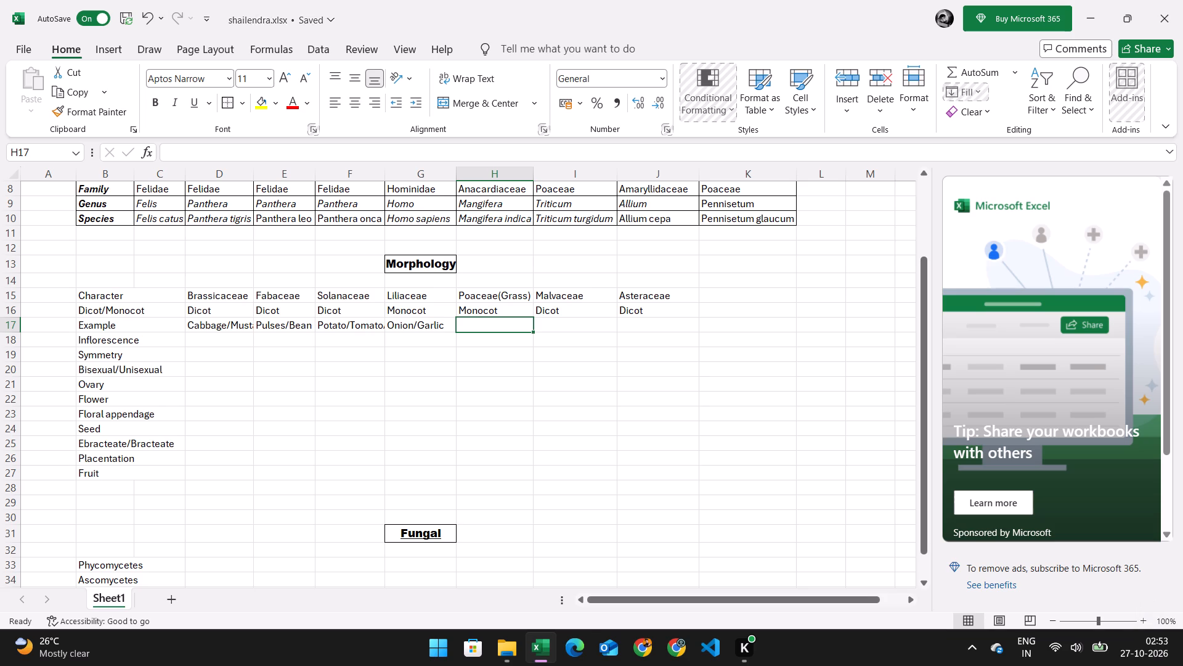
{"action": "type", "text": "Grass"}
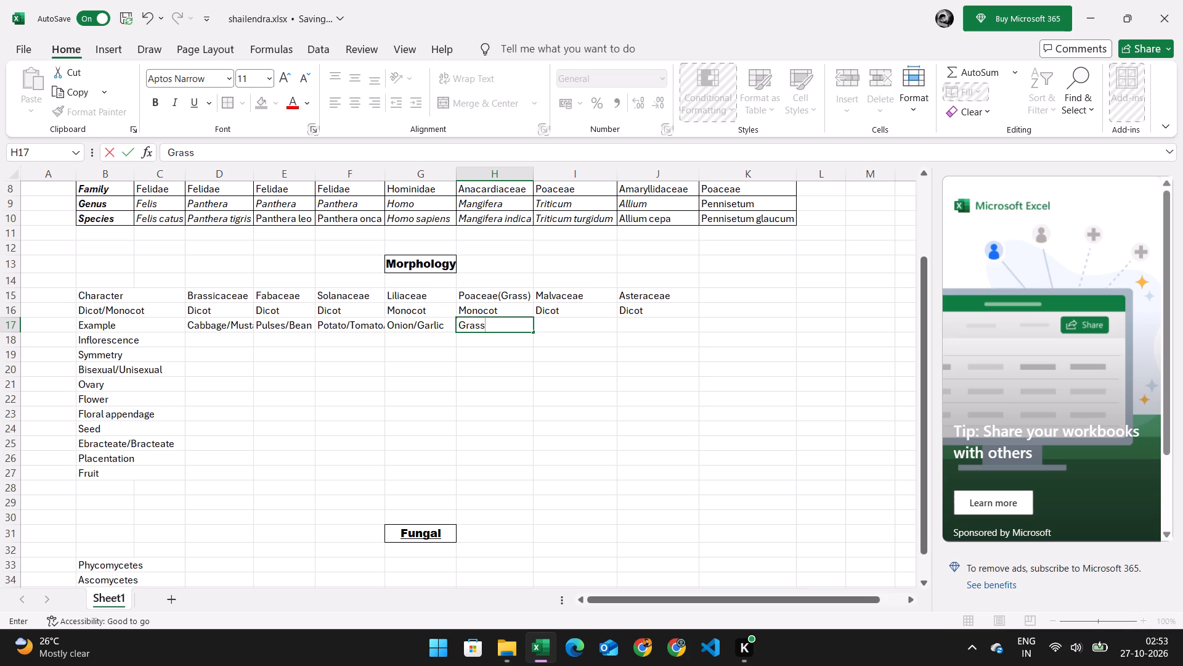
Add (Adv) after Monocot in cell H16, the Dicot/Monocot entry for Poaceae(Grass).
{"action": "left_click", "coordinate": [511, 306]}
{"action": "left_click", "coordinate": [511, 306]}
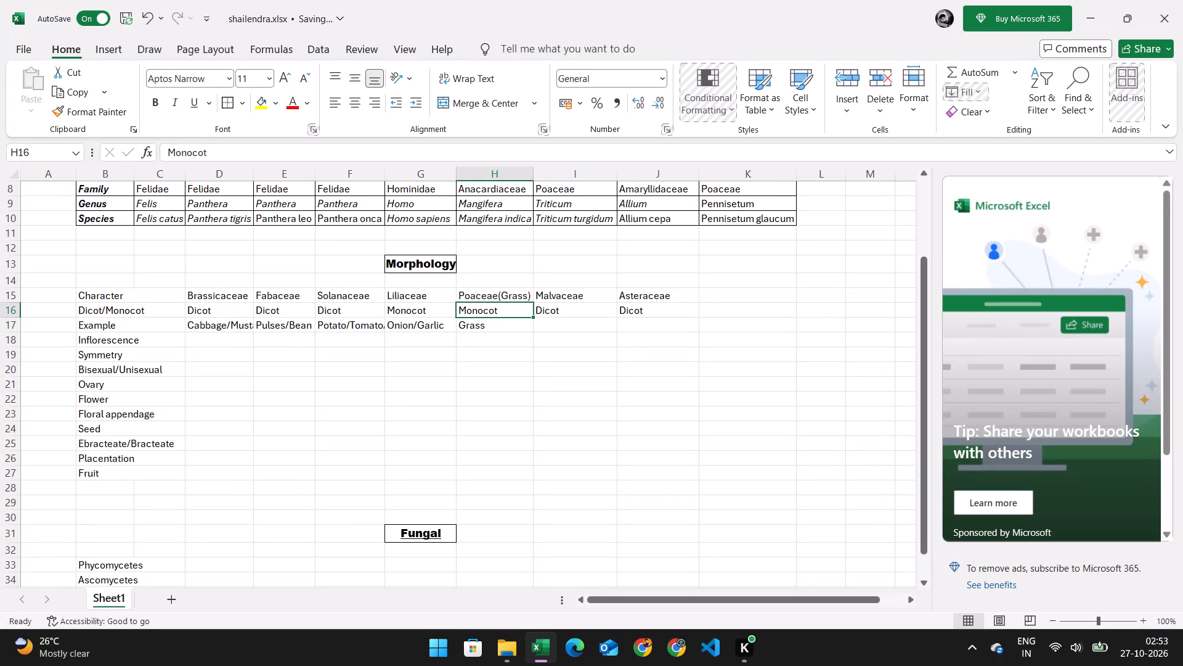
{"action": "left_click", "coordinate": [511, 306]}
{"action": "double_click", "coordinate": [511, 306]}
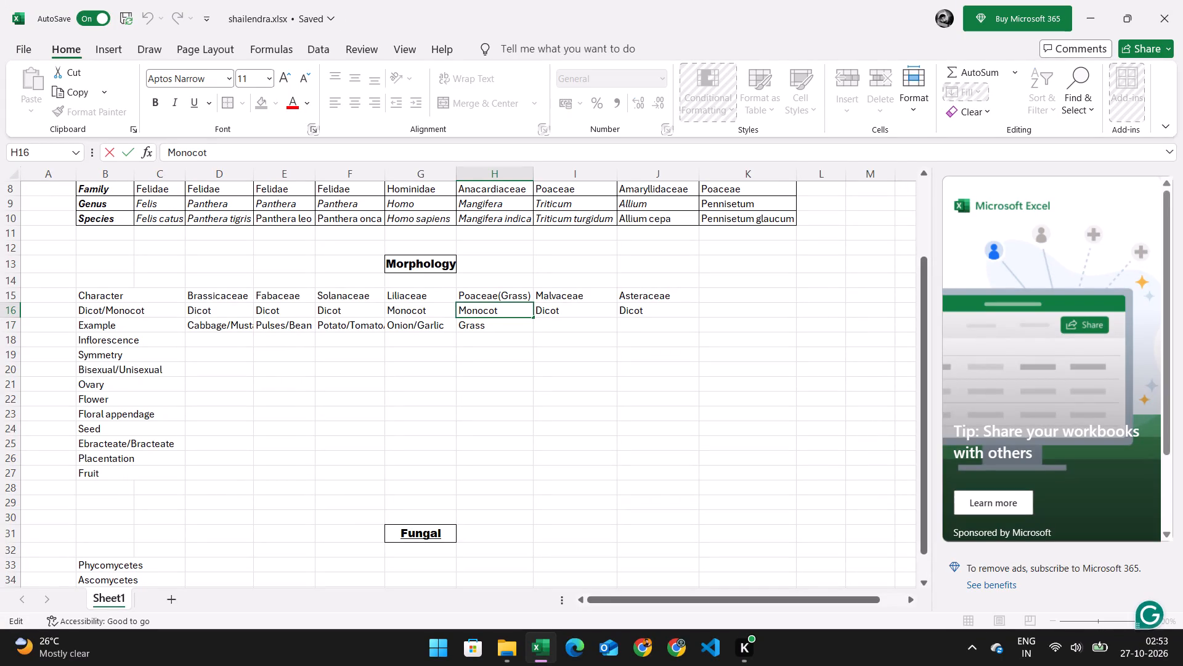
{"action": "key", "text": "space"}
{"action": "type", "text": "("}
{"action": "type", "text": "Adv"}
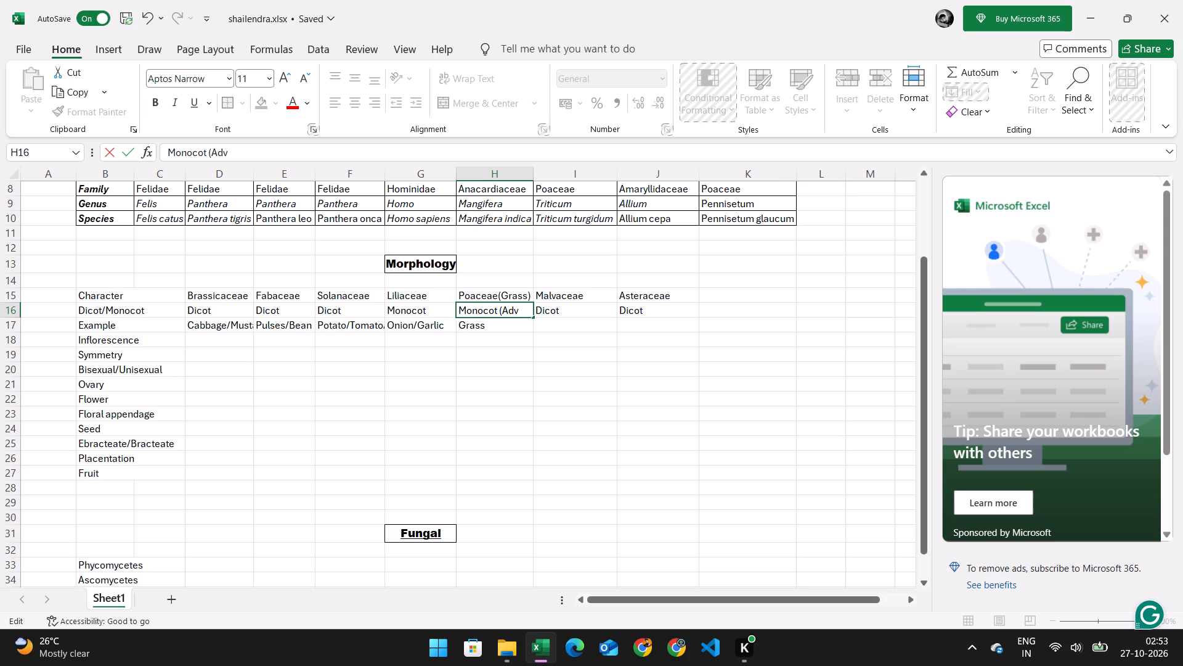
{"action": "key", "text": "shift+parenright"}
Enter Cotton/Lady finger/China Rose as the Malvaceae example in cell I17, with slashes between the names.
{"action": "double_click", "coordinate": [565, 325]}
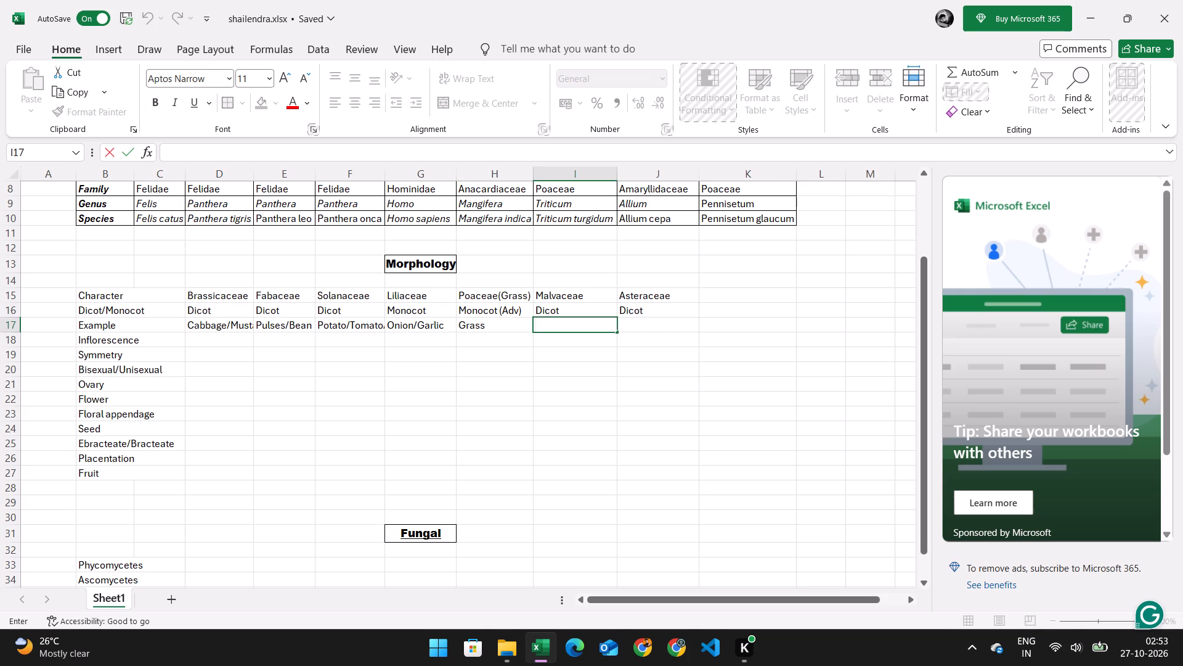
{"action": "type", "text": "Cottonm"}
{"action": "key", "text": "BackSpace"}
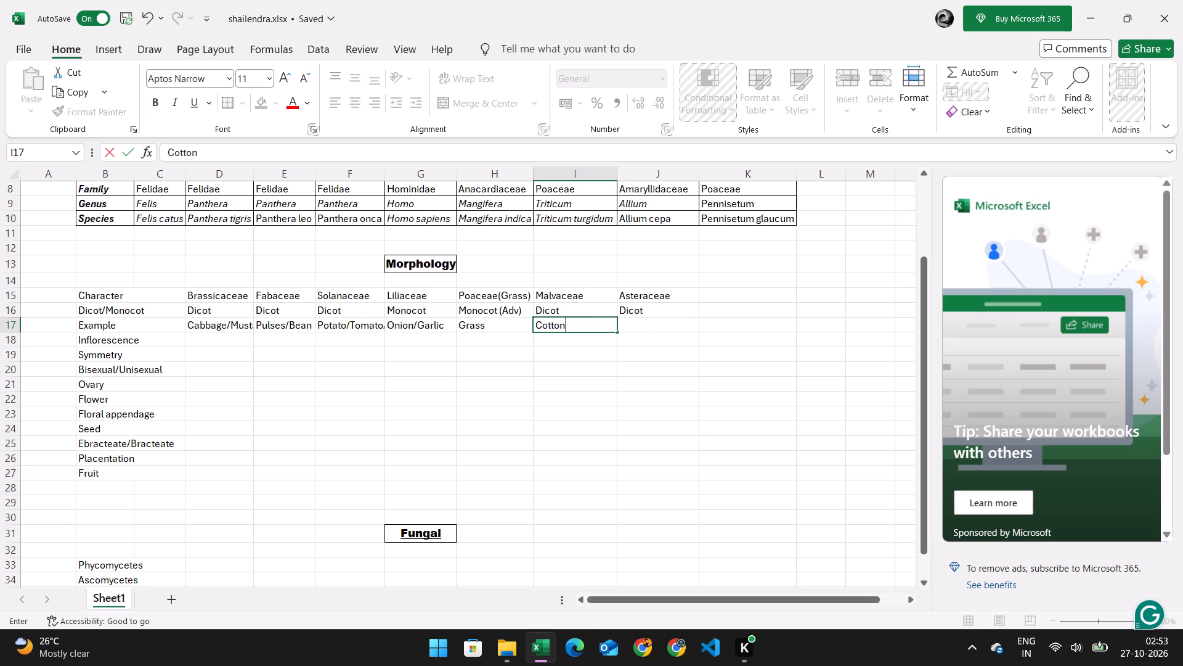
{"action": "key", "text": "slash"}
{"action": "type", "text": "Lady"}
{"action": "key", "text": "space"}
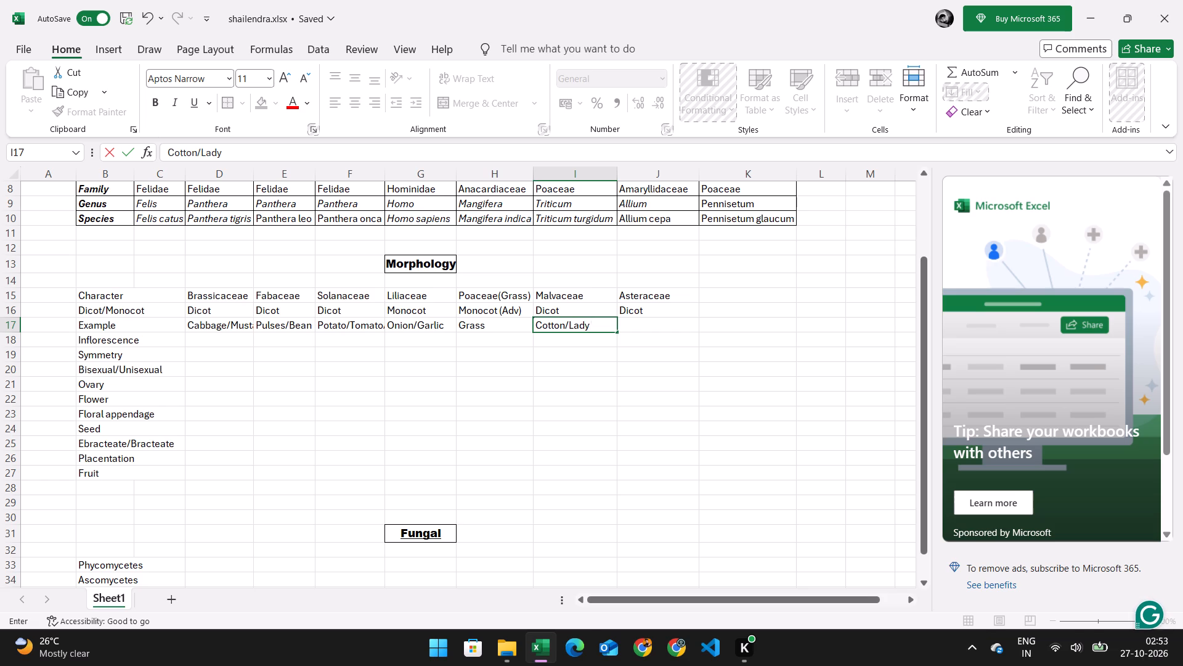
{"action": "type", "text": "finger"}
{"action": "key", "text": "slash"}
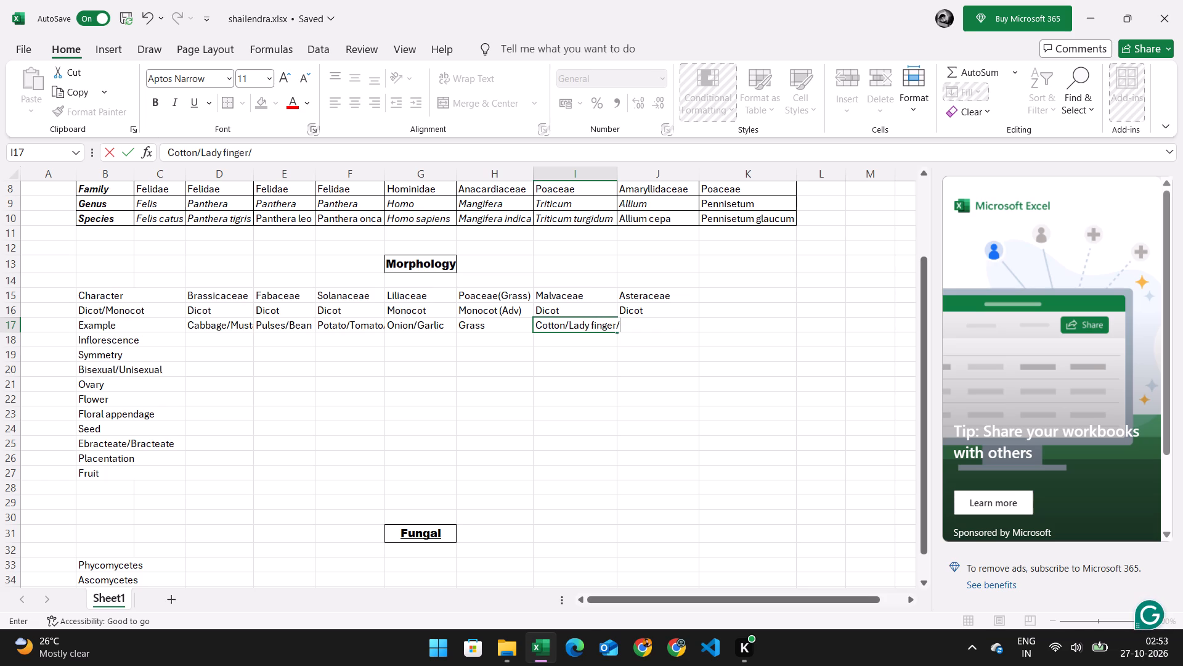
{"action": "type", "text": "China"}
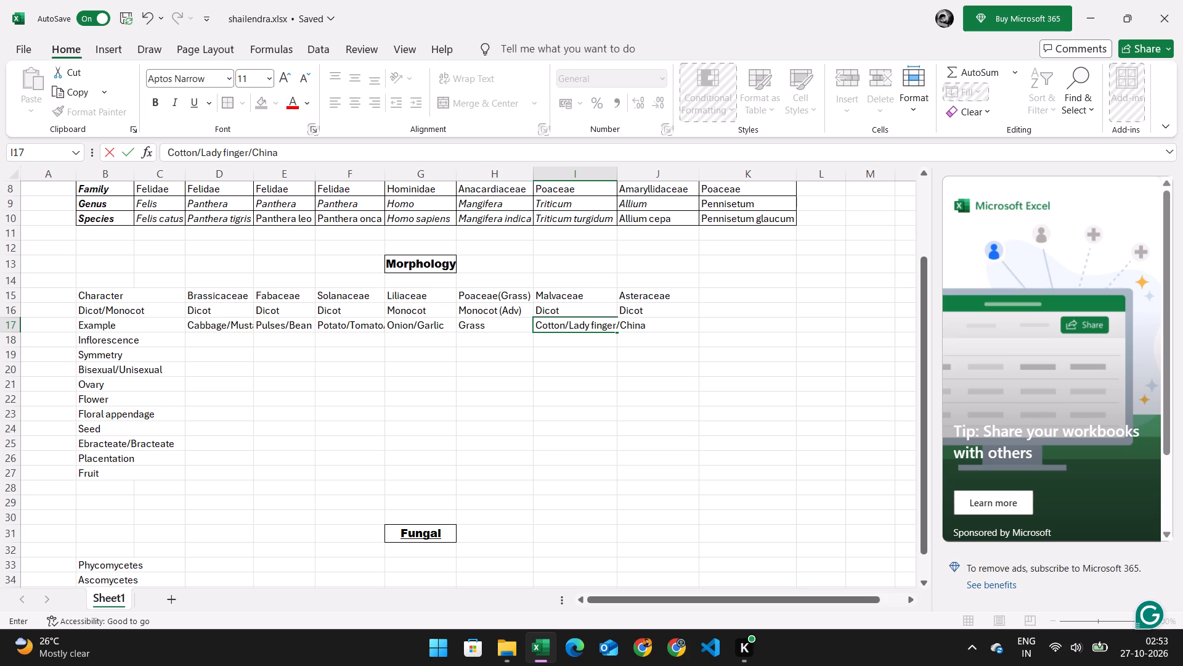
{"action": "key", "text": "space"}
{"action": "type", "text": "Rose"}
Enter Sunflower as the Asteraceae example in cell J17.
{"action": "left_click", "coordinate": [686, 332]}
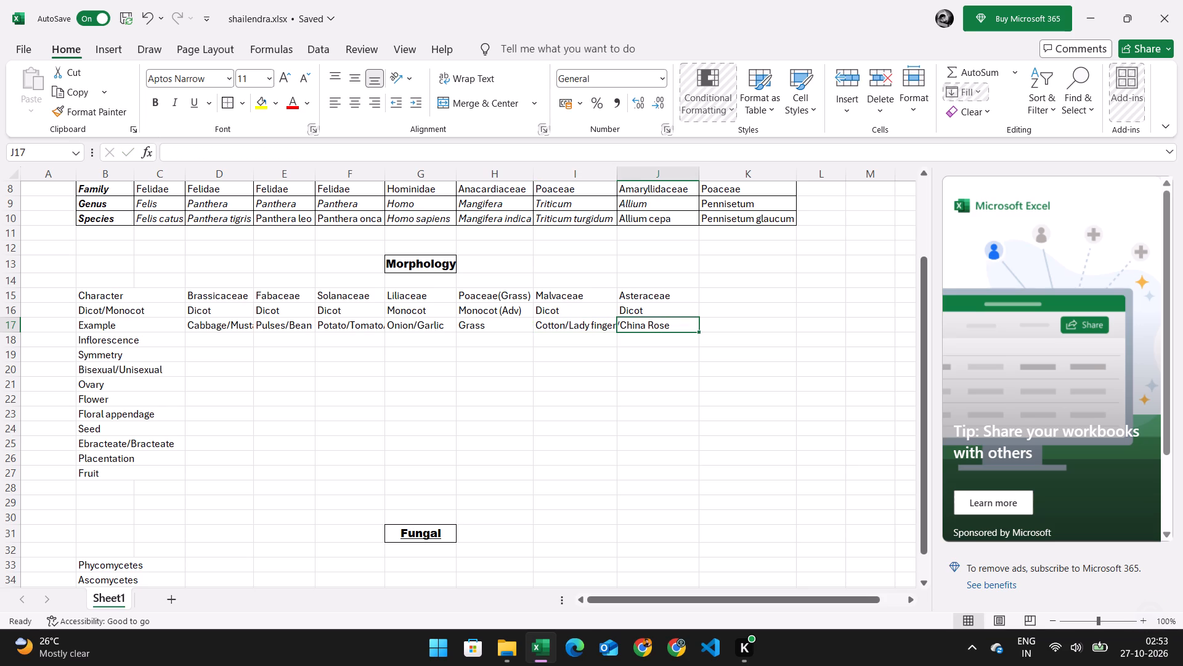
{"action": "double_click", "coordinate": [685, 324]}
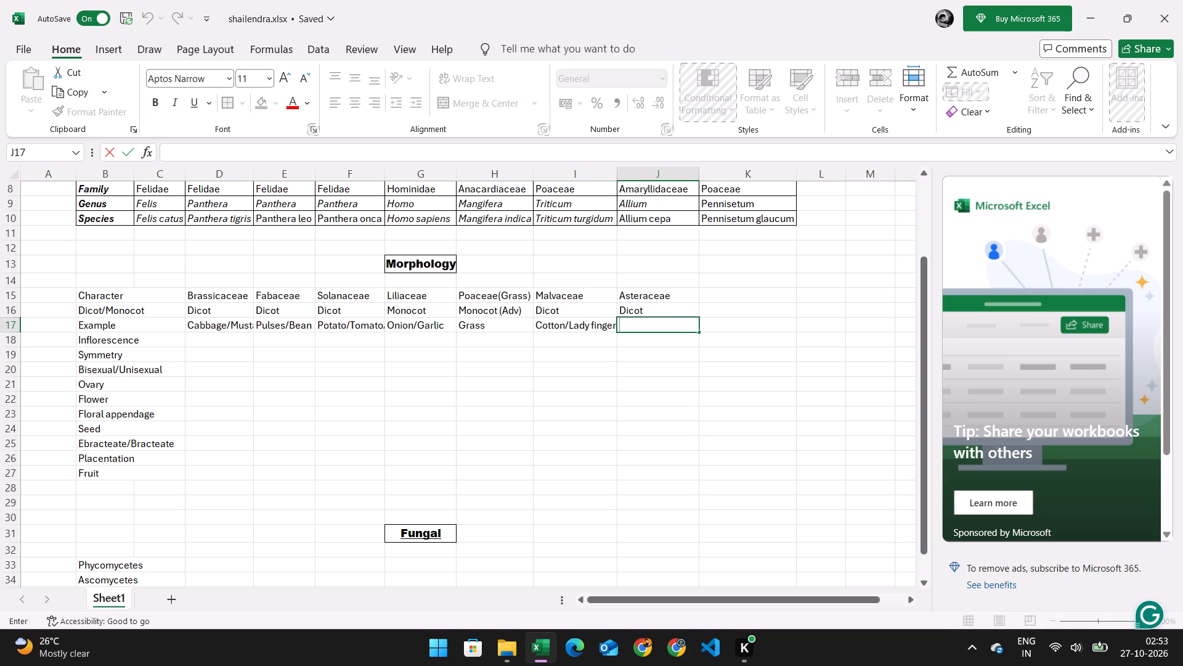
{"action": "type", "text": "Sunflower"}
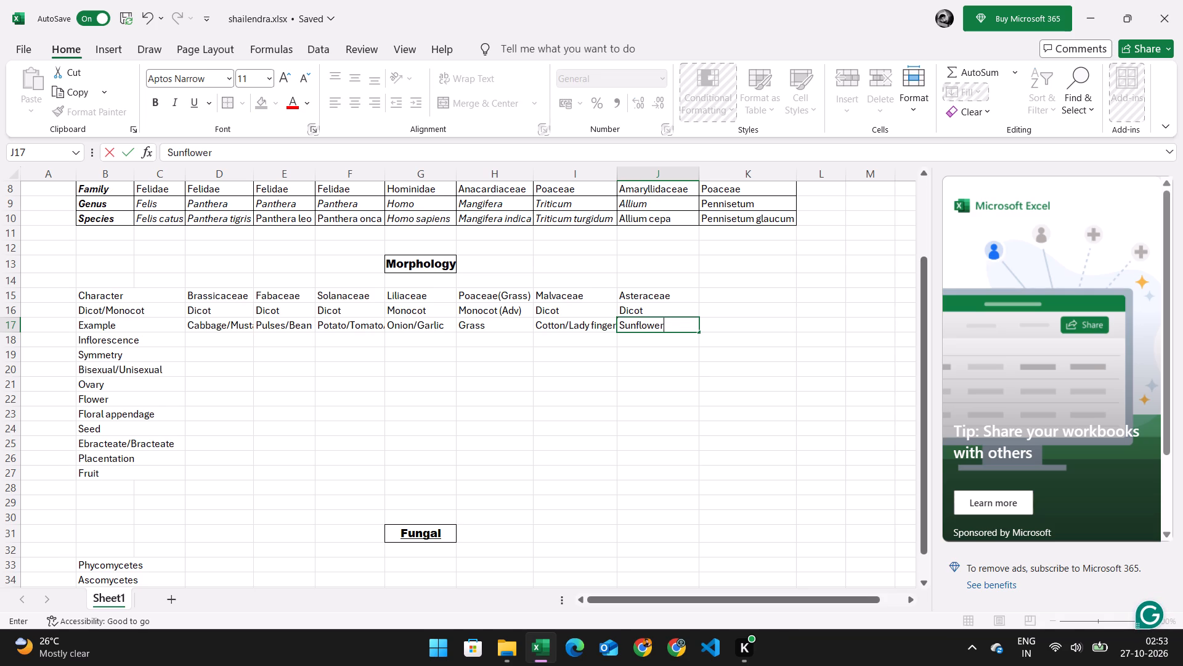
Enter Racemose as the inflorescence of Brassicaceae and Fabaceae in cells D18 and E18.
{"action": "left_click", "coordinate": [227, 337]}
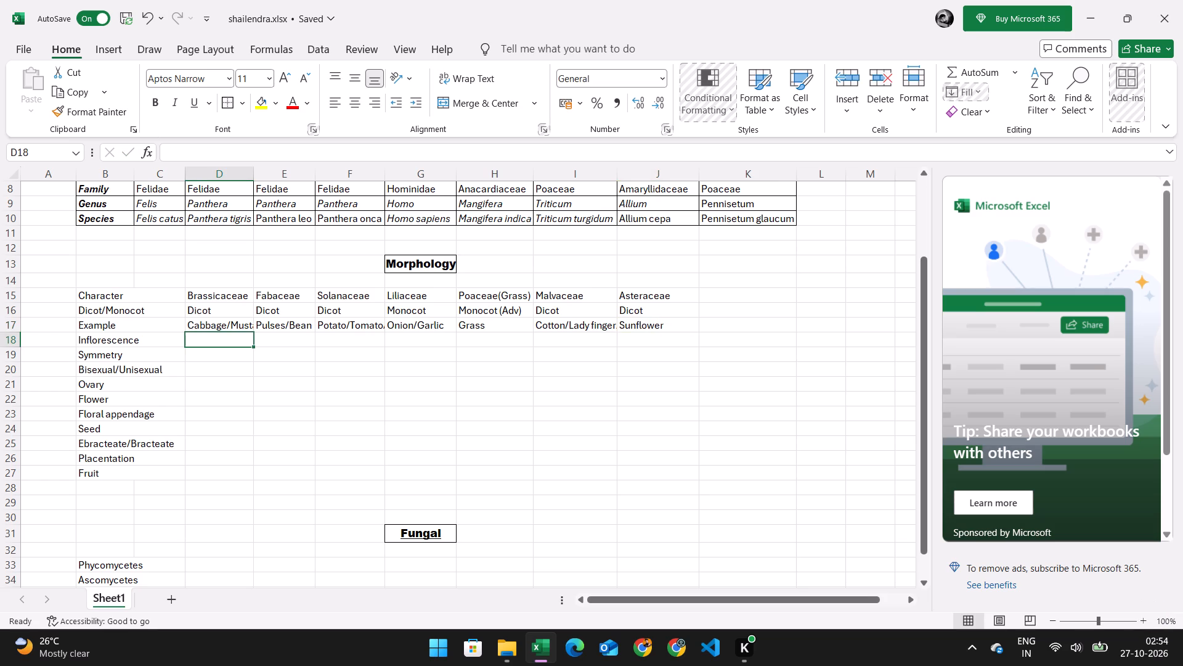
{"action": "type", "text": "racemos"}
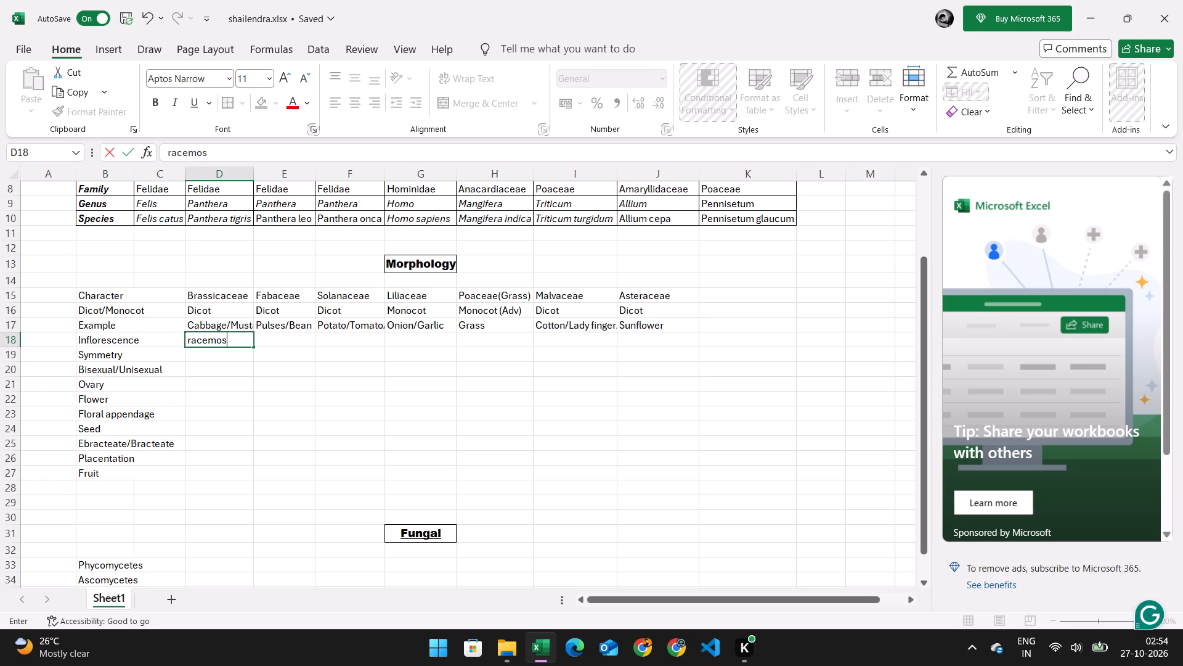
{"action": "key", "text": "BackSpace"}
{"action": "key", "text": "BackSpace"}
{"action": "key", "text": "BackSpace"}
{"action": "key", "text": "BackSpace"}
{"action": "key", "text": "BackSpace"}
{"action": "key", "text": "BackSpace"}
{"action": "key", "text": "BackSpace"}
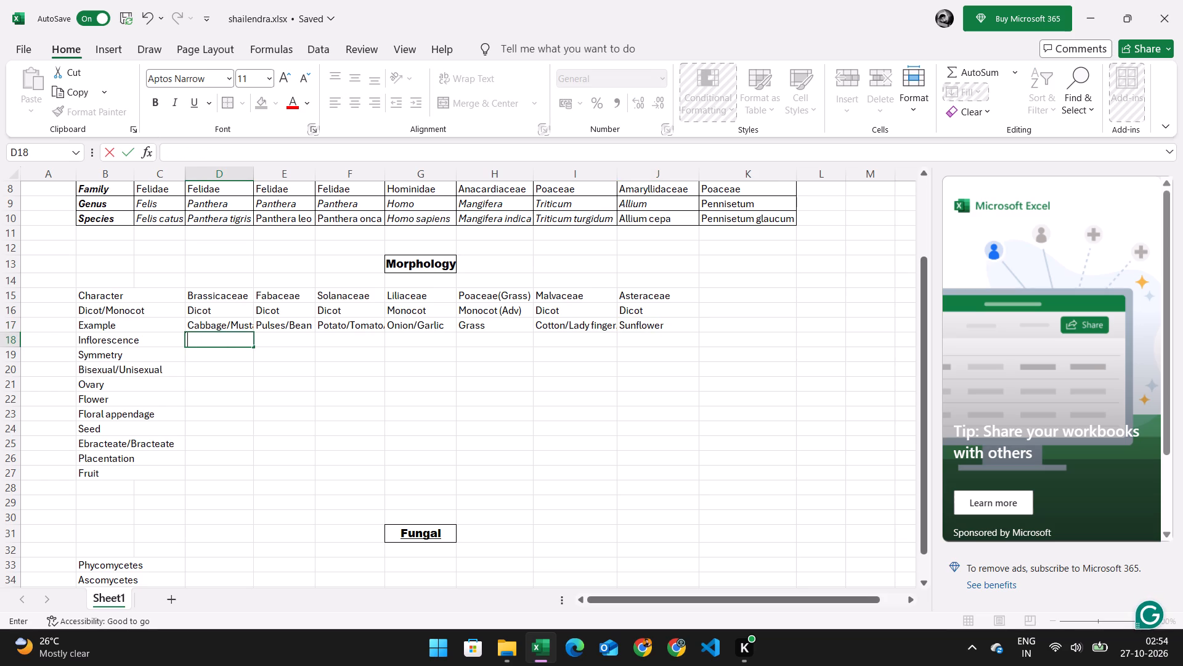
{"action": "key", "text": "shift+r"}
{"action": "type", "text": "acen"}
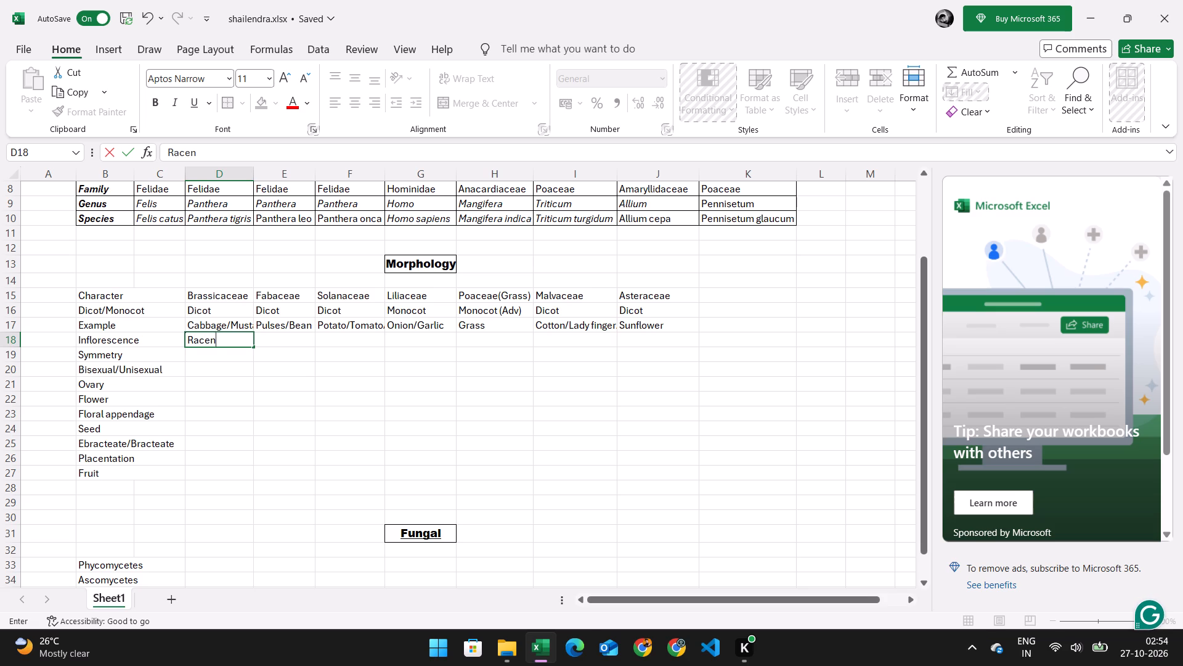
{"action": "key", "text": "BackSpace"}
{"action": "type", "text": "mose"}
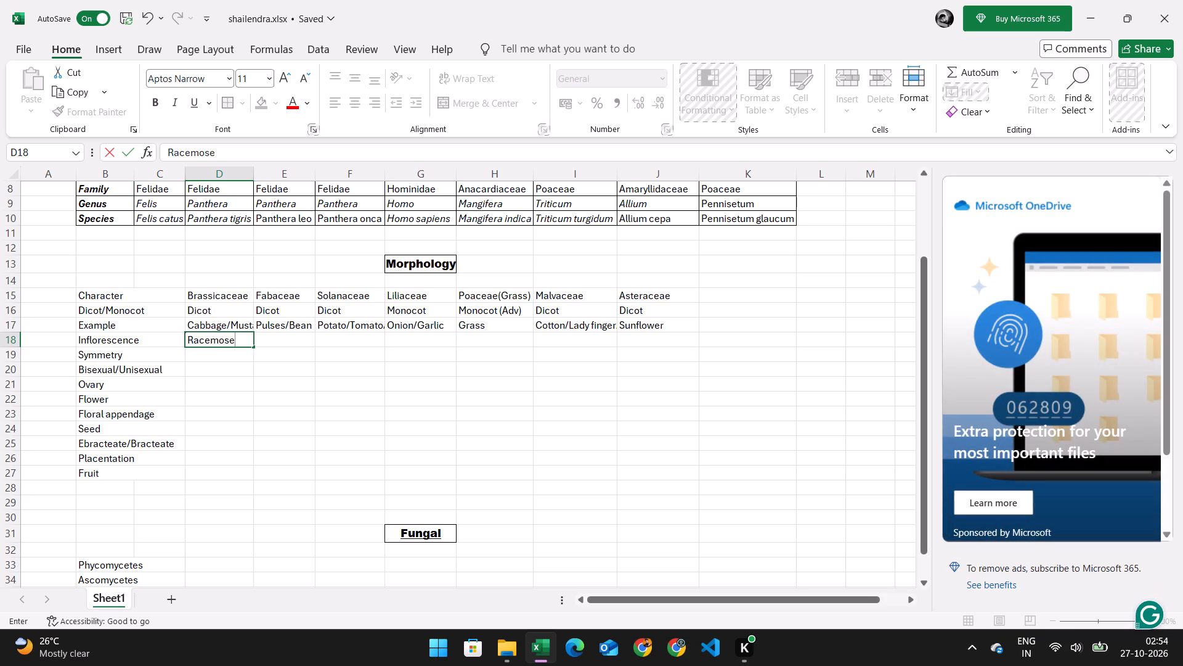
{"action": "left_click", "coordinate": [270, 338]}
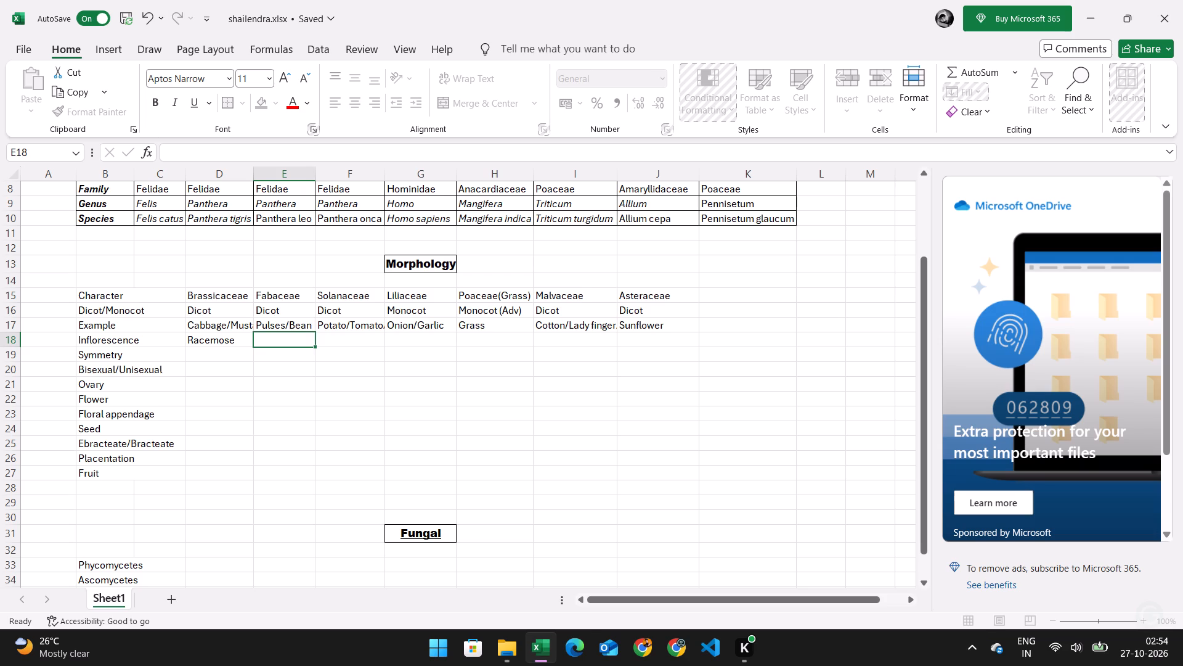
{"action": "type", "text": "Racemose"}
Enter "Cymose, Solitary axillary" as the Solanaceae inflorescence in cell F18.
{"action": "left_click", "coordinate": [346, 343]}
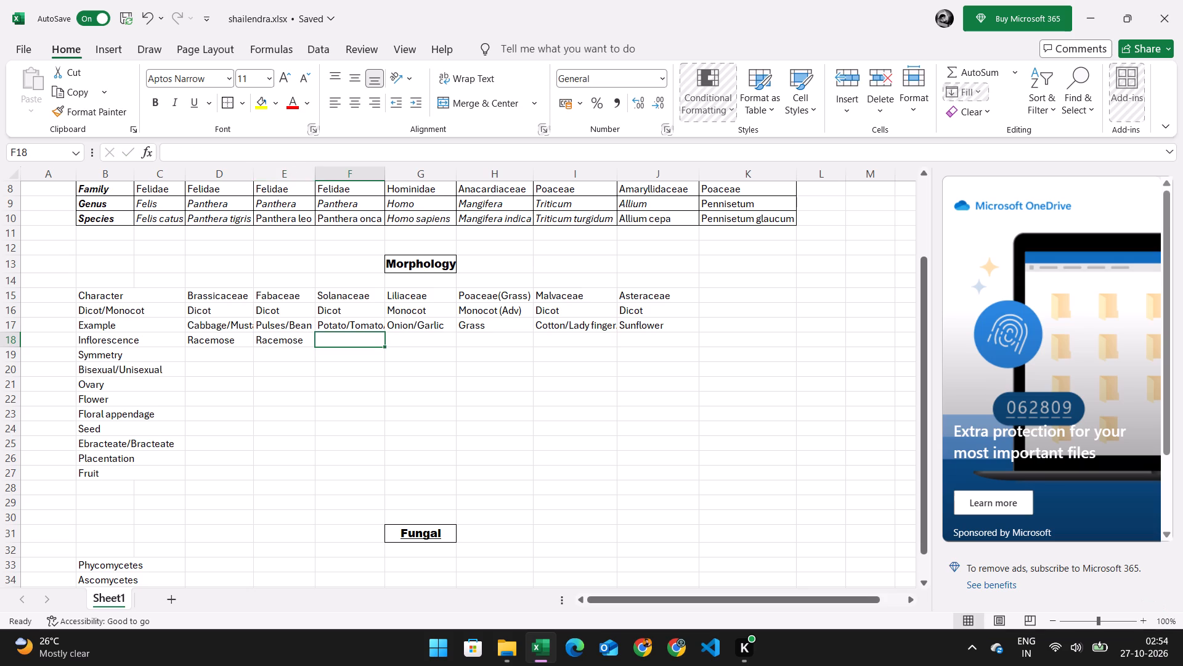
{"action": "type", "text": "Cyn"}
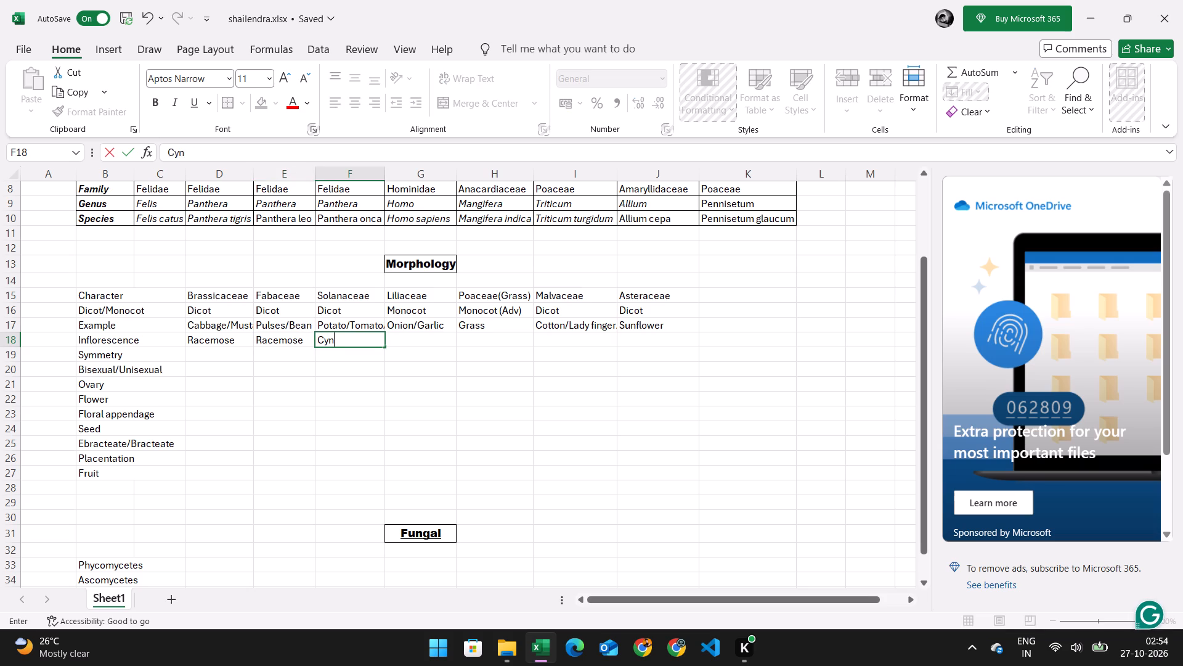
{"action": "key", "text": "BackSpace"}
{"action": "type", "text": "mose"}
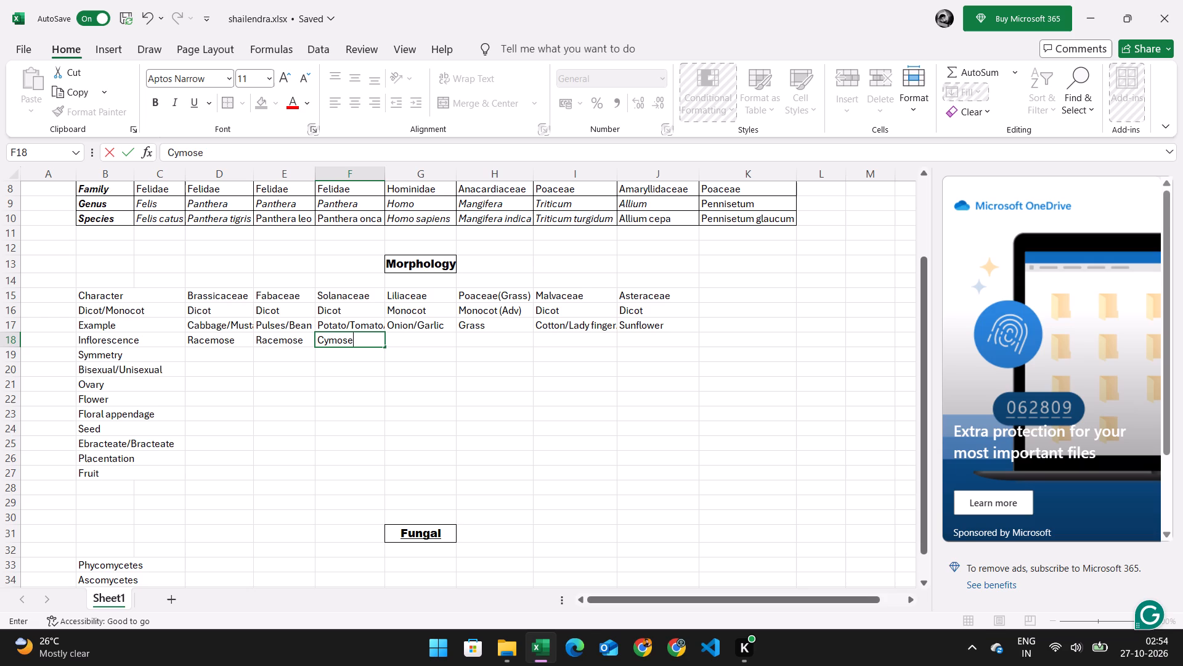
{"action": "type", "text": ","}
{"action": "key", "text": "space"}
{"action": "type", "text": "sol"}
{"action": "type", "text": "itary"}
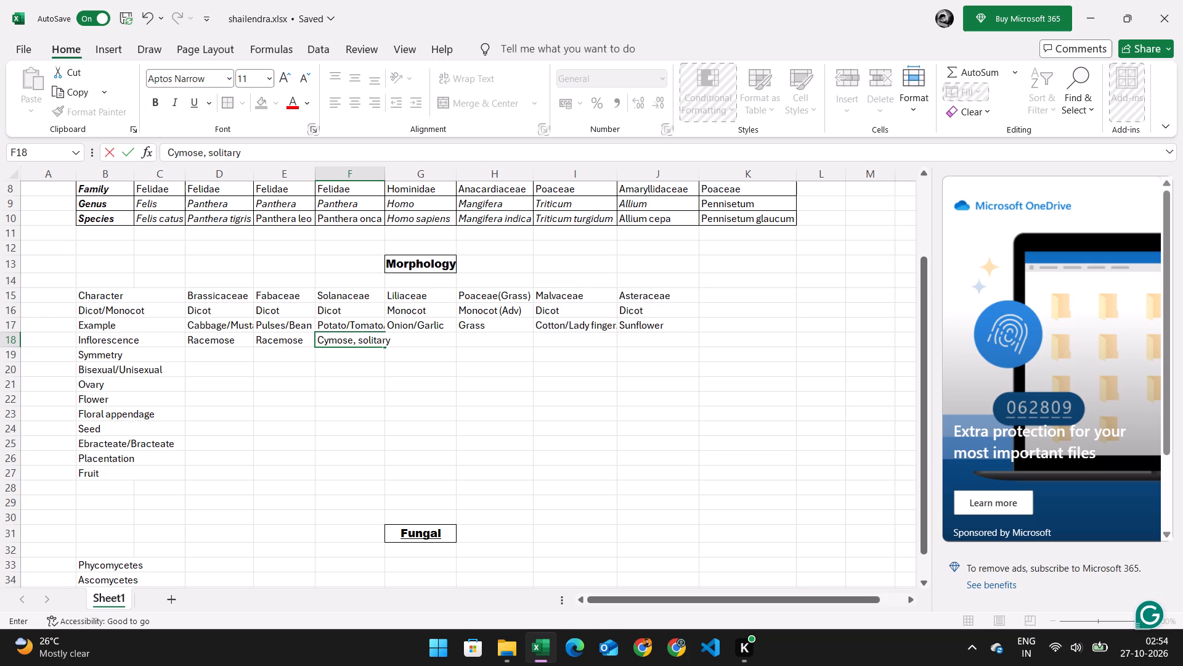
{"action": "key", "text": "BackSpace"}
{"action": "key", "text": "BackSpace"}
{"action": "key", "text": "BackSpace"}
{"action": "key", "text": "BackSpace"}
{"action": "key", "text": "BackSpace"}
{"action": "key", "text": "BackSpace"}
{"action": "key", "text": "BackSpace"}
{"action": "key", "text": "BackSpace"}
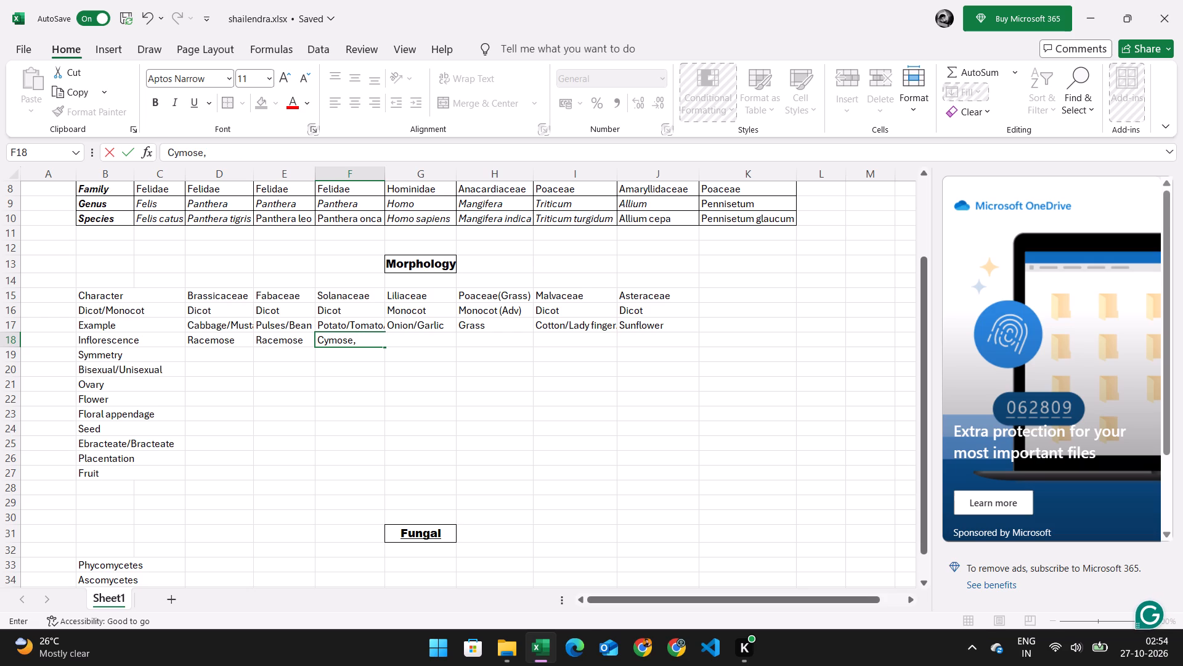
{"action": "type", "text": "Solitary"}
{"action": "key", "text": "space"}
{"action": "type", "text": "ax"}
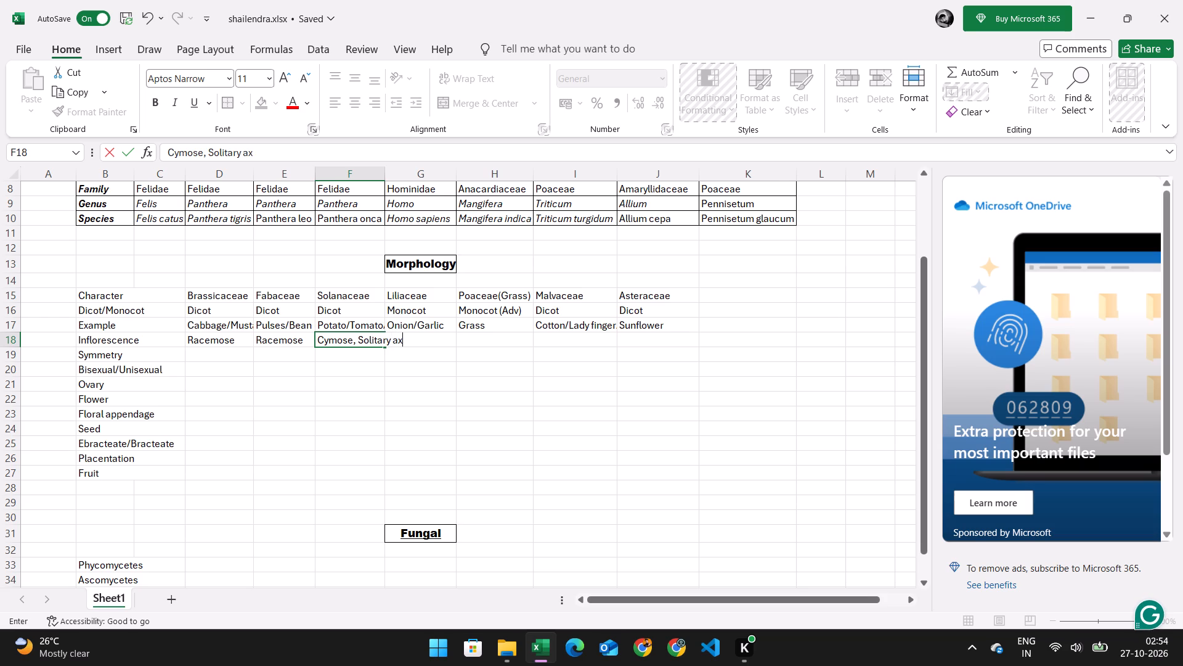
{"action": "type", "text": "illary"}
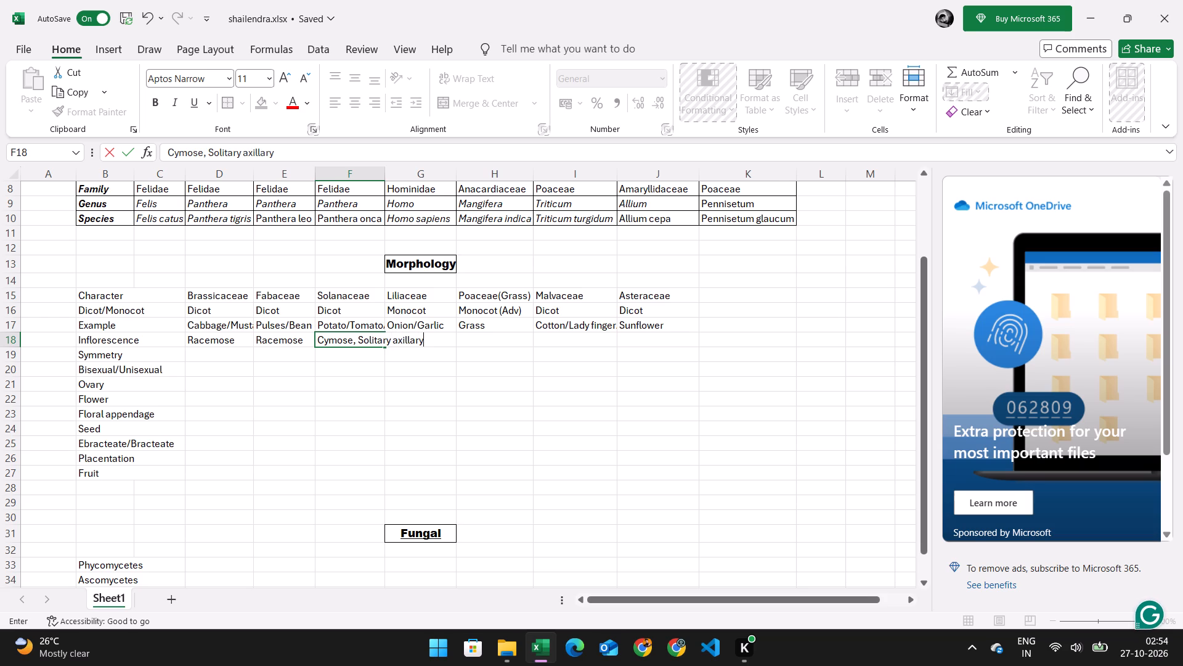
Enter Cymose as the Liliaceae inflorescence in cell G18.
{"action": "left_click", "coordinate": [447, 340]}
{"action": "left_click", "coordinate": [439, 364]}
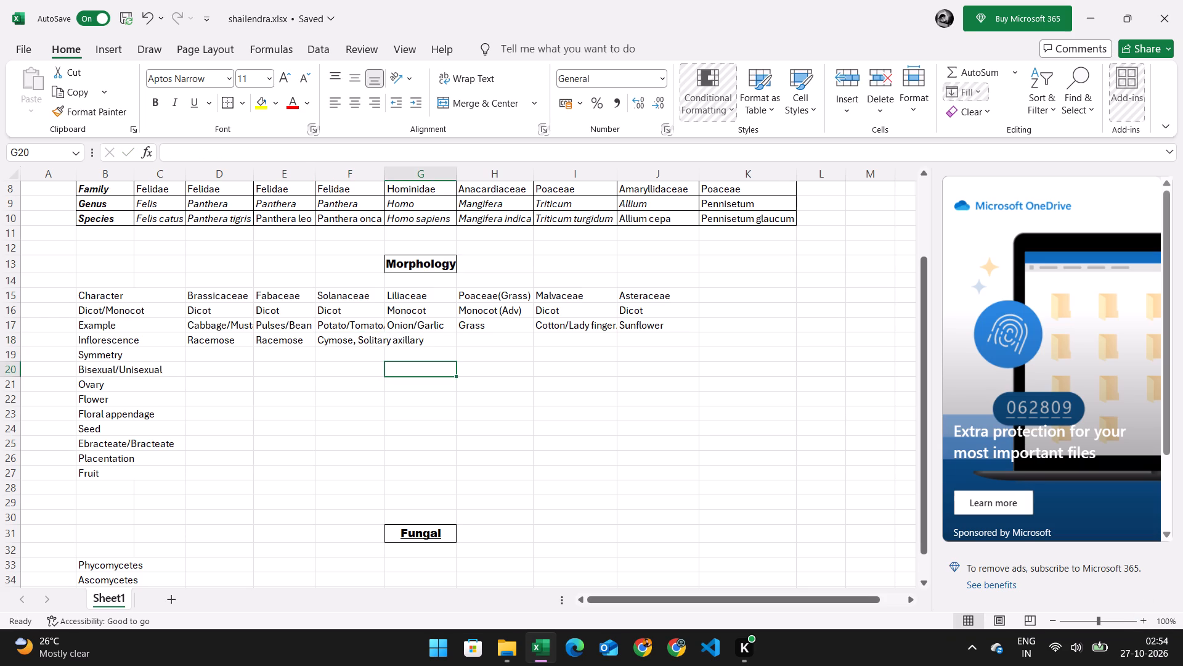
{"action": "left_click", "coordinate": [445, 341]}
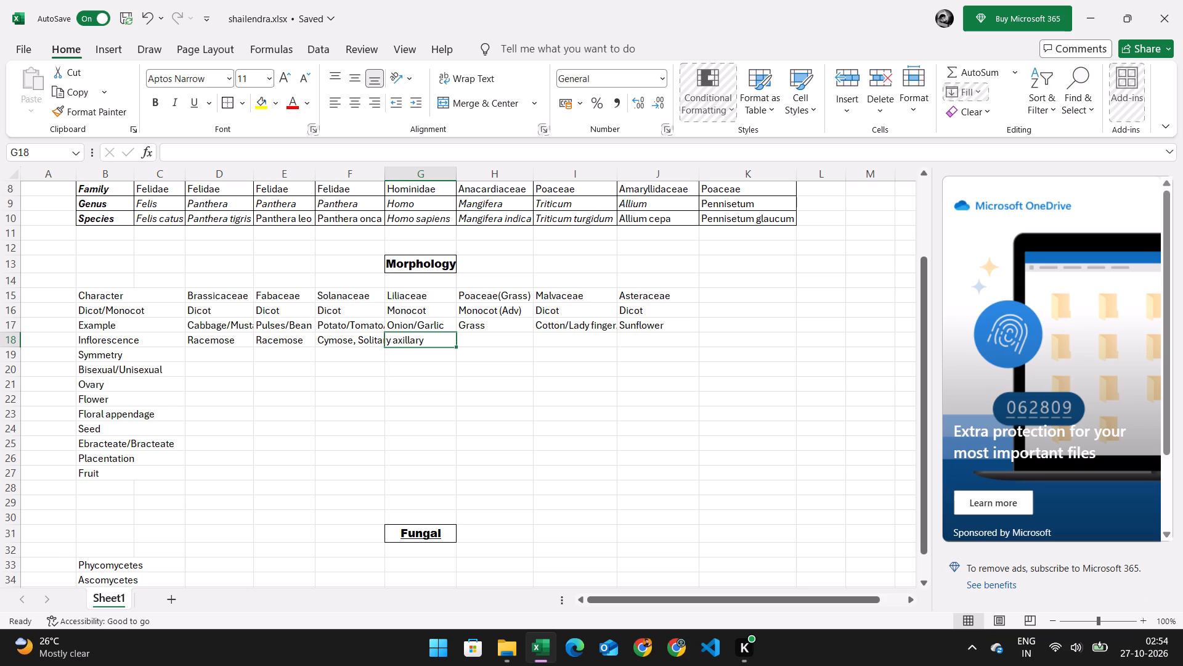
{"action": "type", "text": "Cymose"}
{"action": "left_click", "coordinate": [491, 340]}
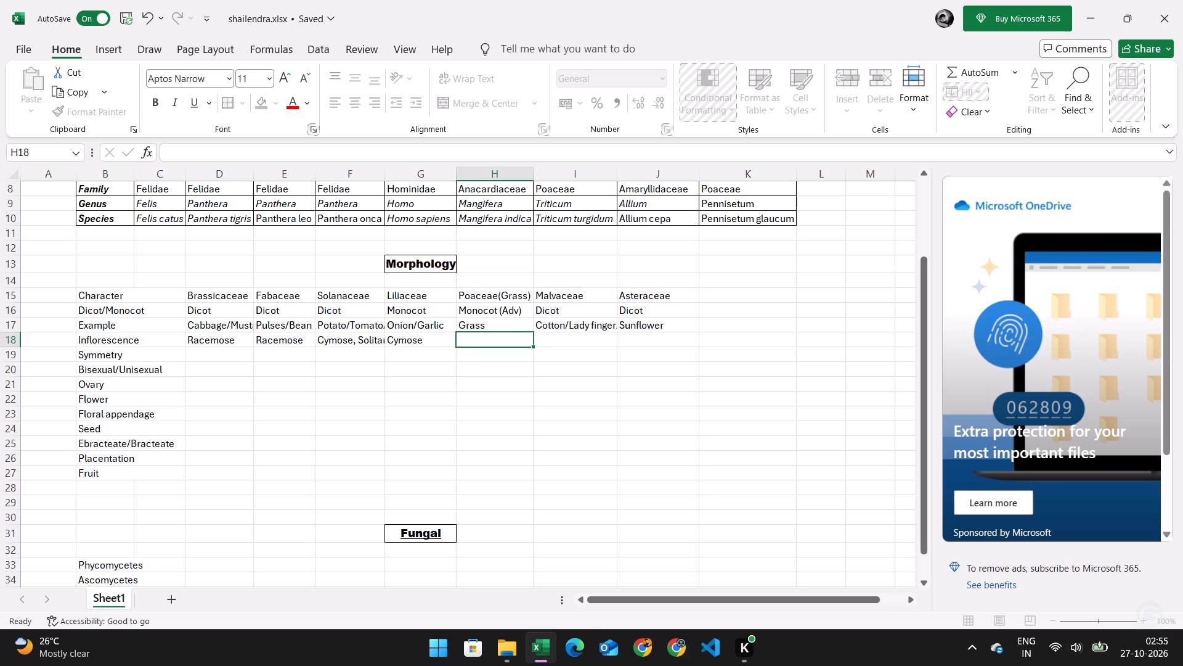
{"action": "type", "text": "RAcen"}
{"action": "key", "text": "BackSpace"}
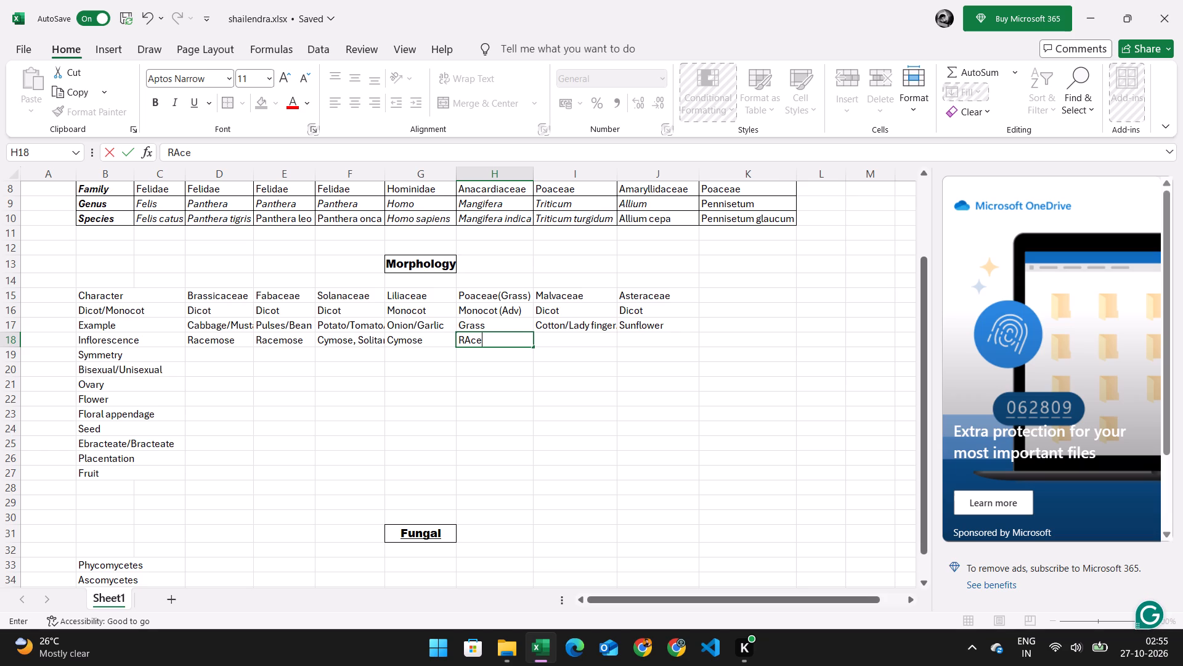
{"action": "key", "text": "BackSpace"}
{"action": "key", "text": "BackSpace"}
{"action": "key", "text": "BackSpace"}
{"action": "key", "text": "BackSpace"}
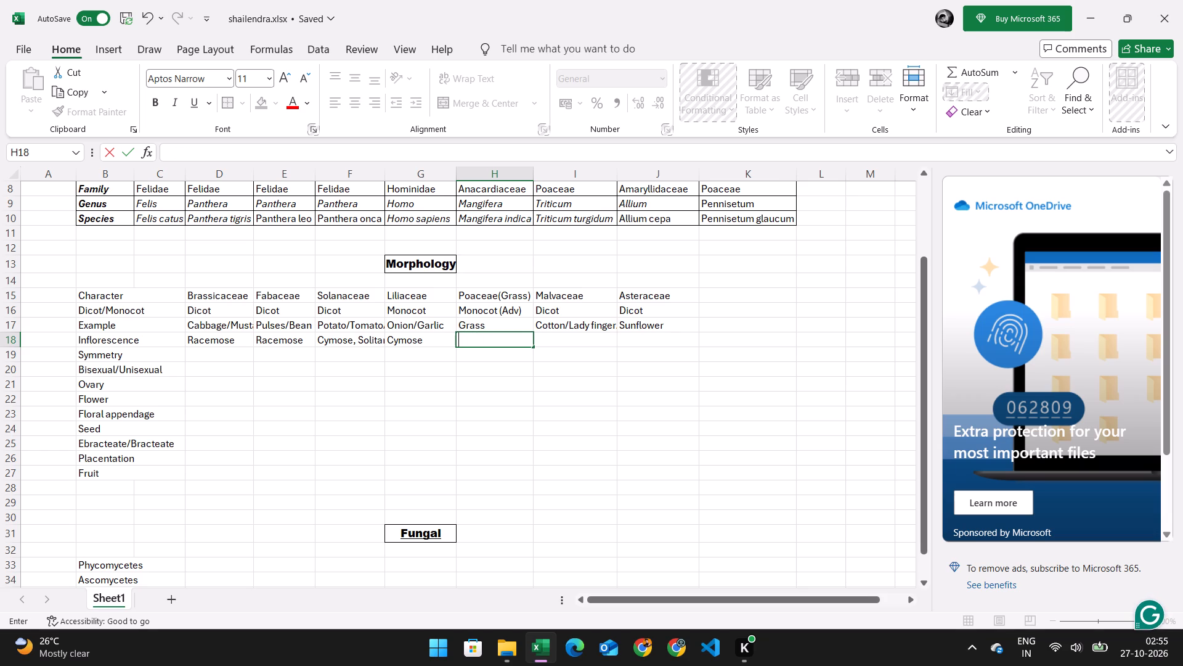
Copy Racemose from the Fabaceae inflorescence cell E18 into H18, I18 and J18 for Poaceae(Grass), Malvaceae and Asteraceae.
{"action": "left_click", "coordinate": [293, 343]}
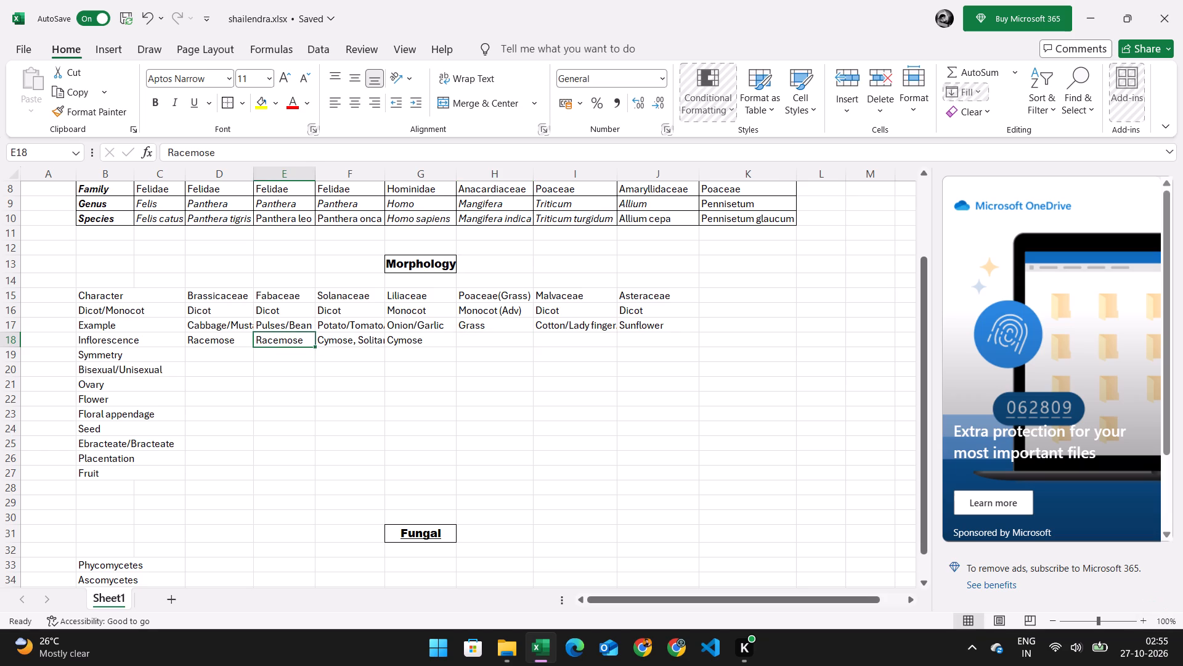
{"action": "left_click", "coordinate": [293, 343]}
{"action": "key", "text": "ctrl+c"}
{"action": "left_click", "coordinate": [478, 341]}
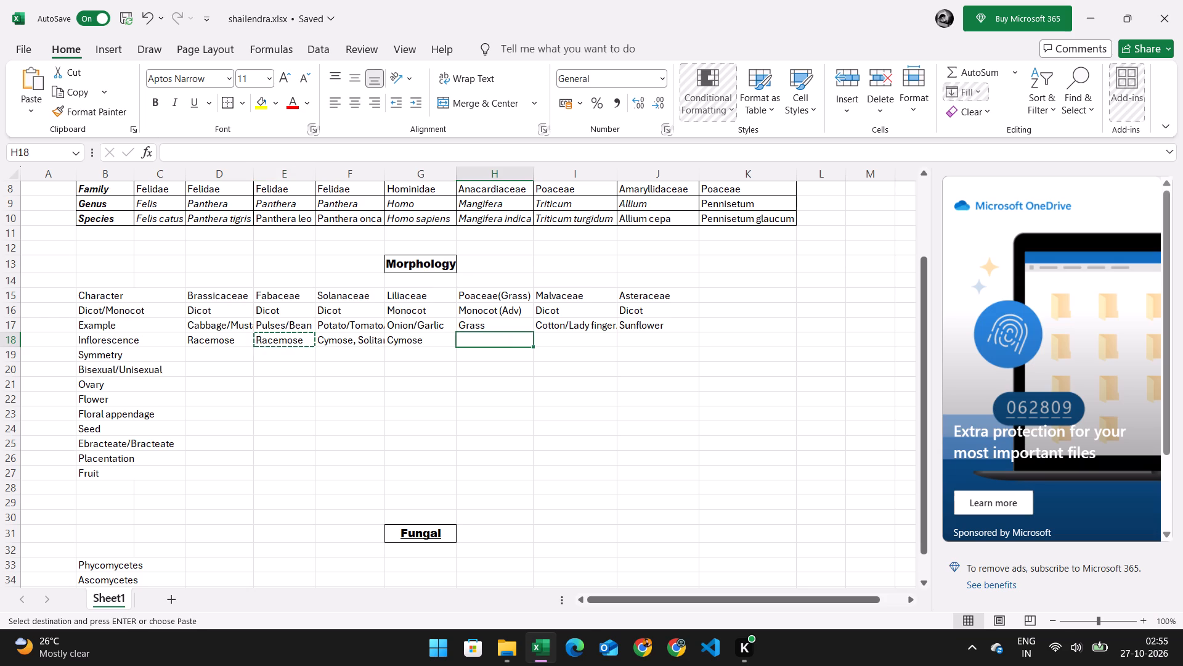
{"action": "key", "text": "ctrl+v"}
{"action": "left_click", "coordinate": [560, 337]}
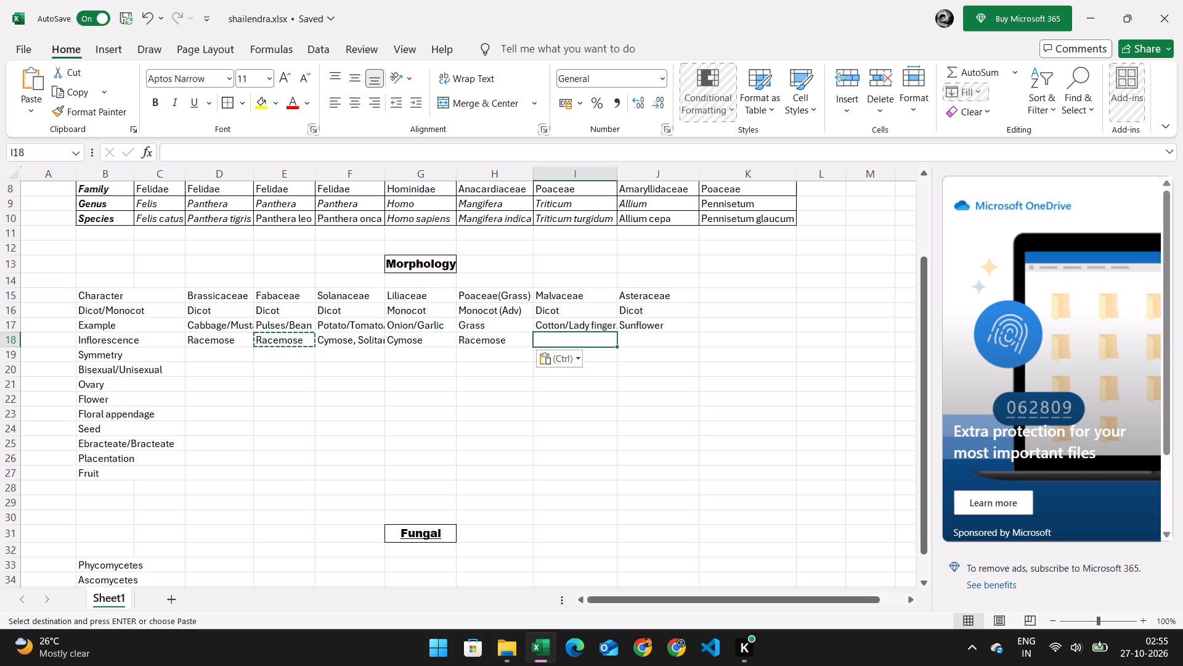
{"action": "key", "text": "ctrl+v"}
{"action": "left_click", "coordinate": [650, 337]}
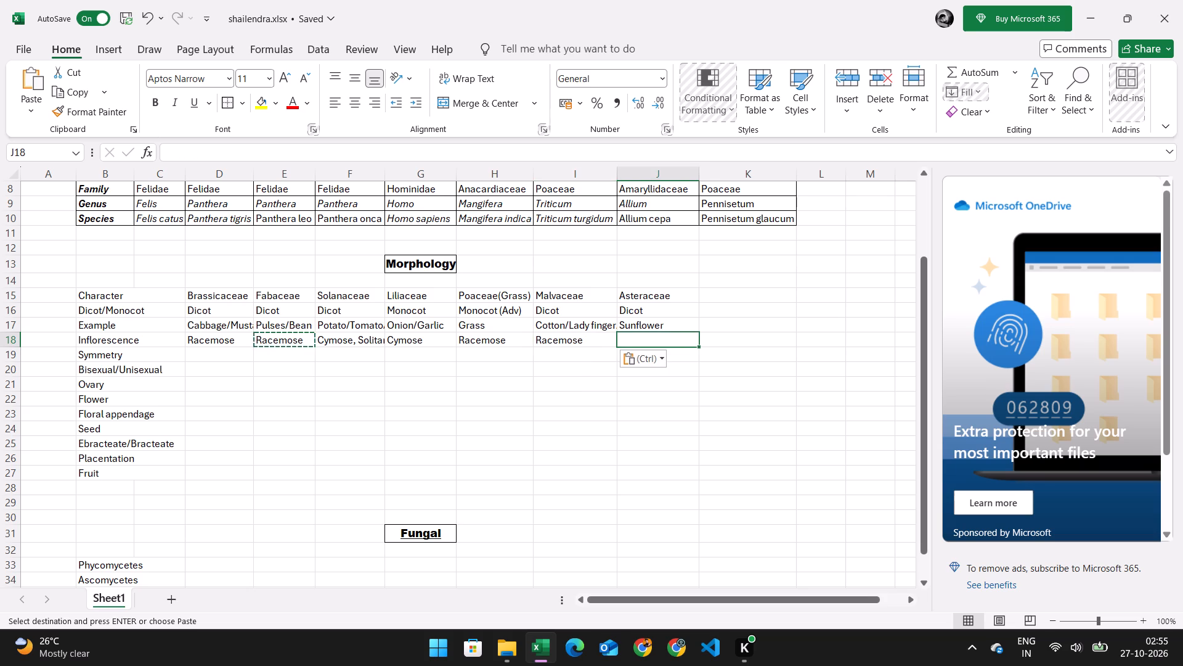
{"action": "key", "text": "ctrl+v"}
{"action": "left_click", "coordinate": [617, 358]}
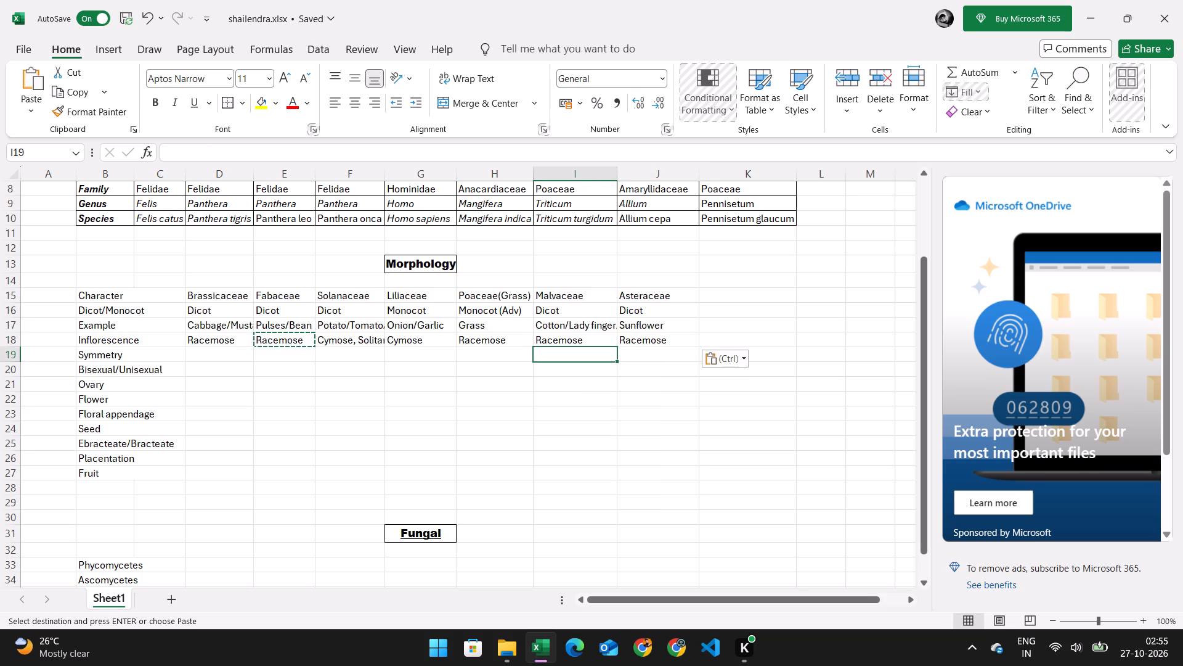
Enter Actinose as the Brassicaceae symmetry in cell D19.
{"action": "left_click", "coordinate": [240, 358]}
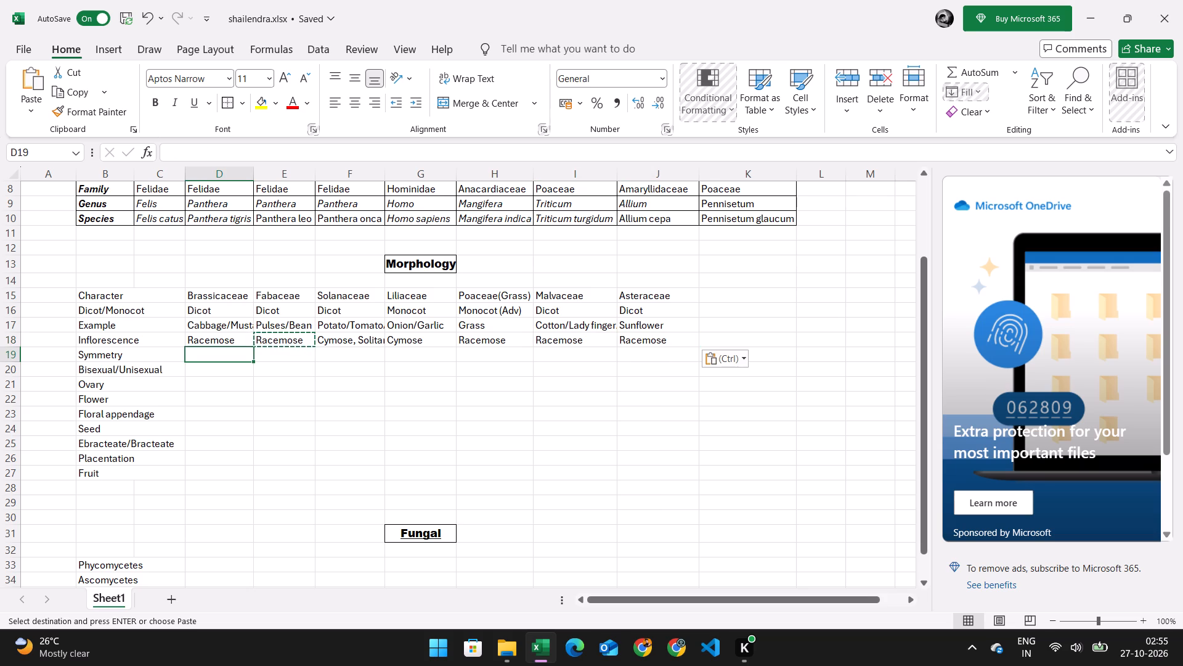
{"action": "type", "text": "Actinose"}
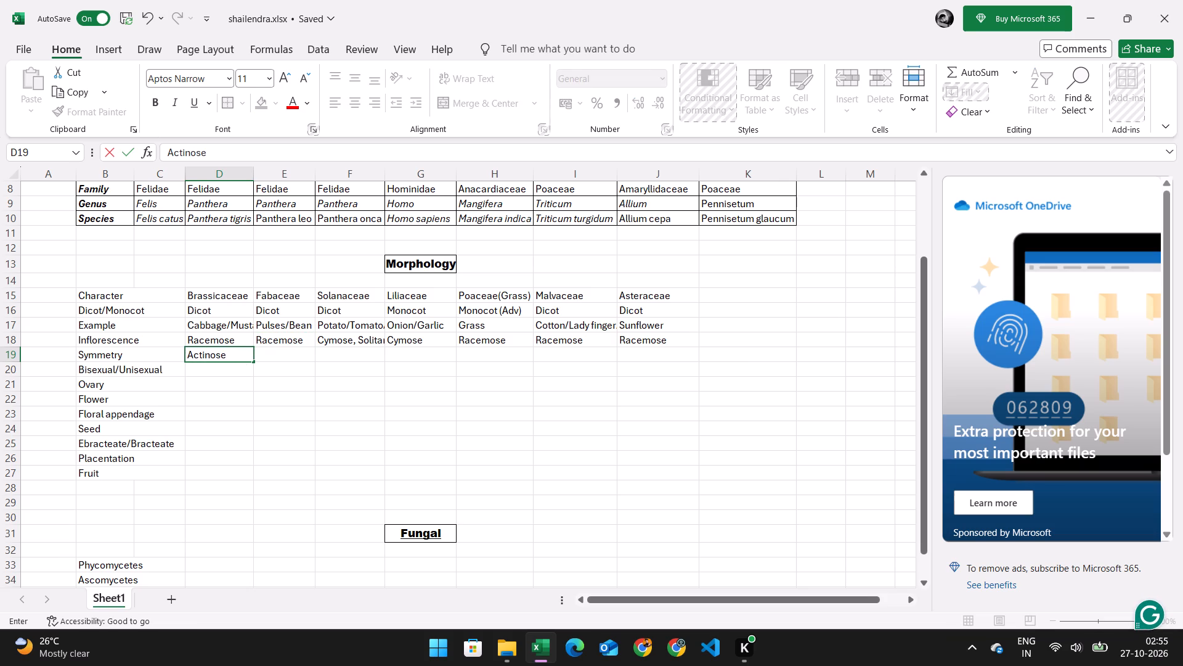
{"action": "key", "text": "BackSpace"}
{"action": "key", "text": "BackSpace"}
{"action": "key", "text": "BackSpace"}
{"action": "type", "text": "ose"}
Enter Zygose as the Fabaceae symmetry in cell E19.
{"action": "left_click", "coordinate": [269, 361]}
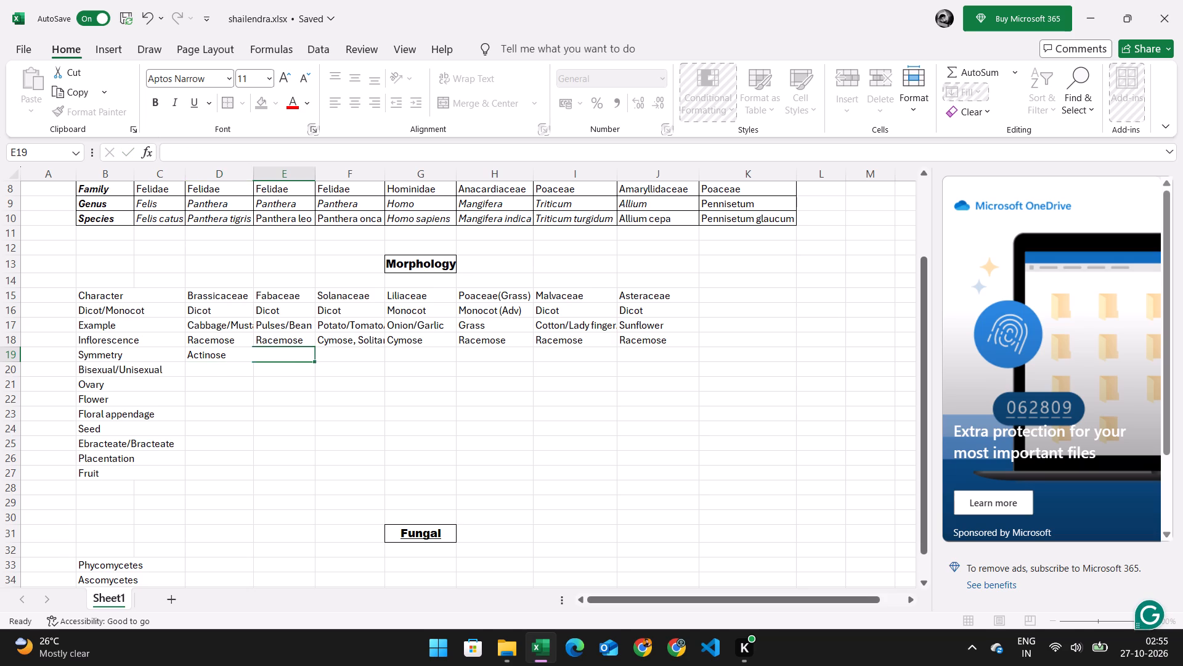
{"action": "type", "text": "Zy"}
{"action": "type", "text": "gose"}
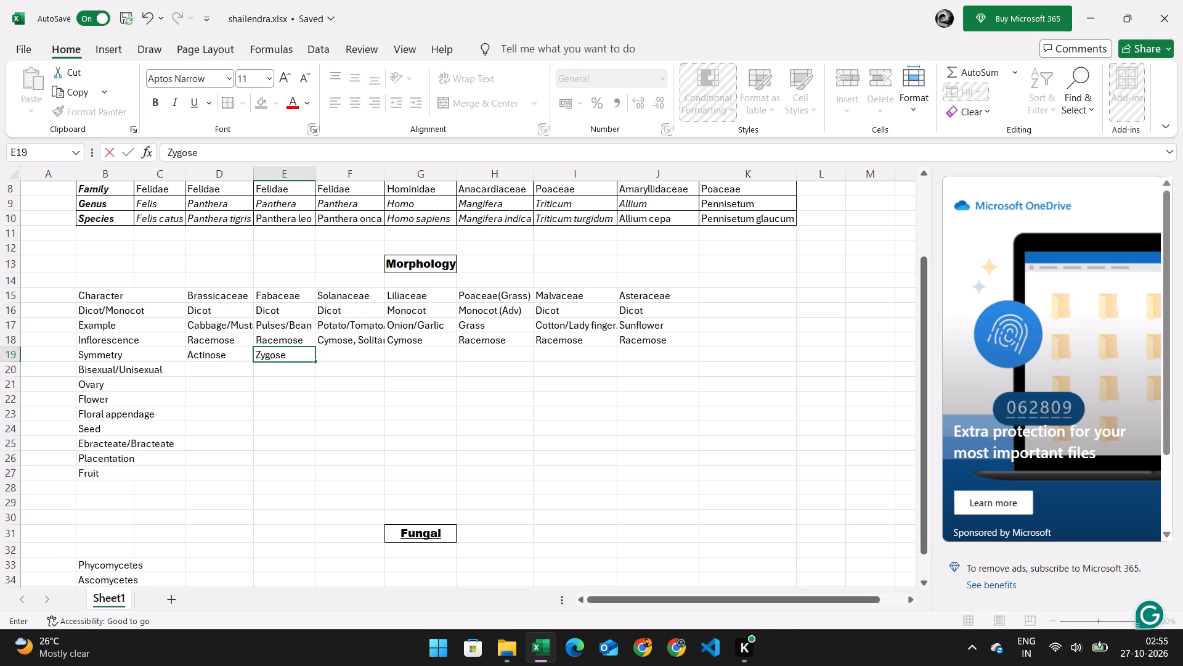
Enter Actino as the symmetry for Solanaceae in cell F19 and for Liliaceae in cell G19.
{"action": "left_click", "coordinate": [364, 356]}
{"action": "type", "text": "Ax"}
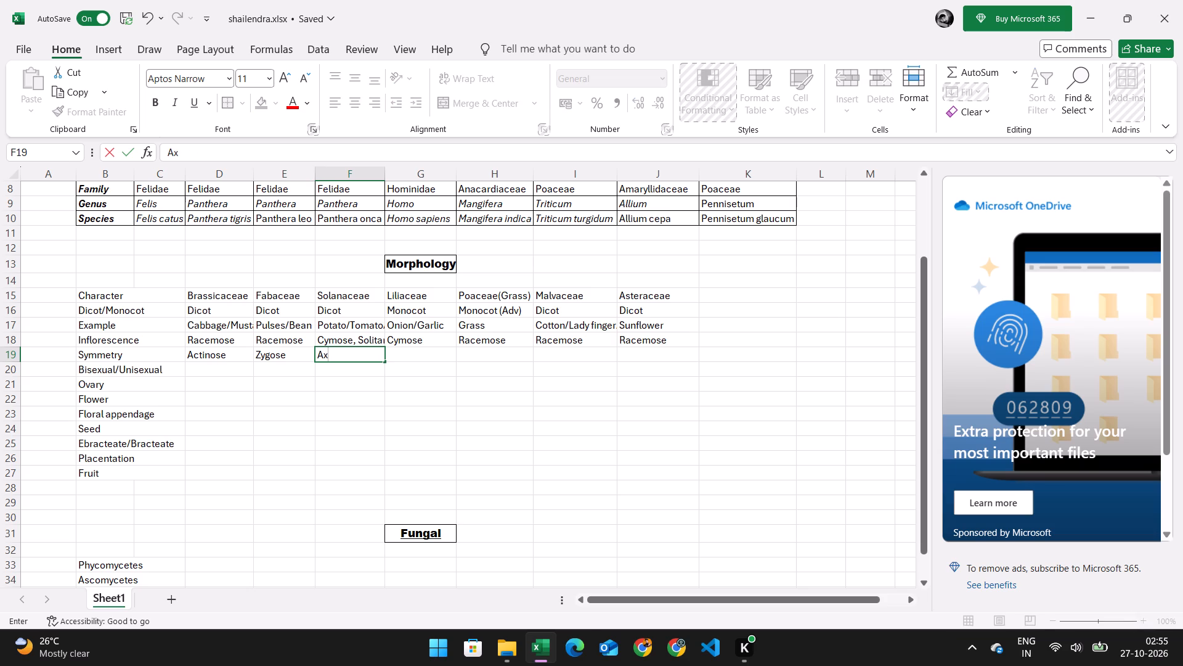
{"action": "key", "text": "BackSpace"}
{"action": "type", "text": "ct"}
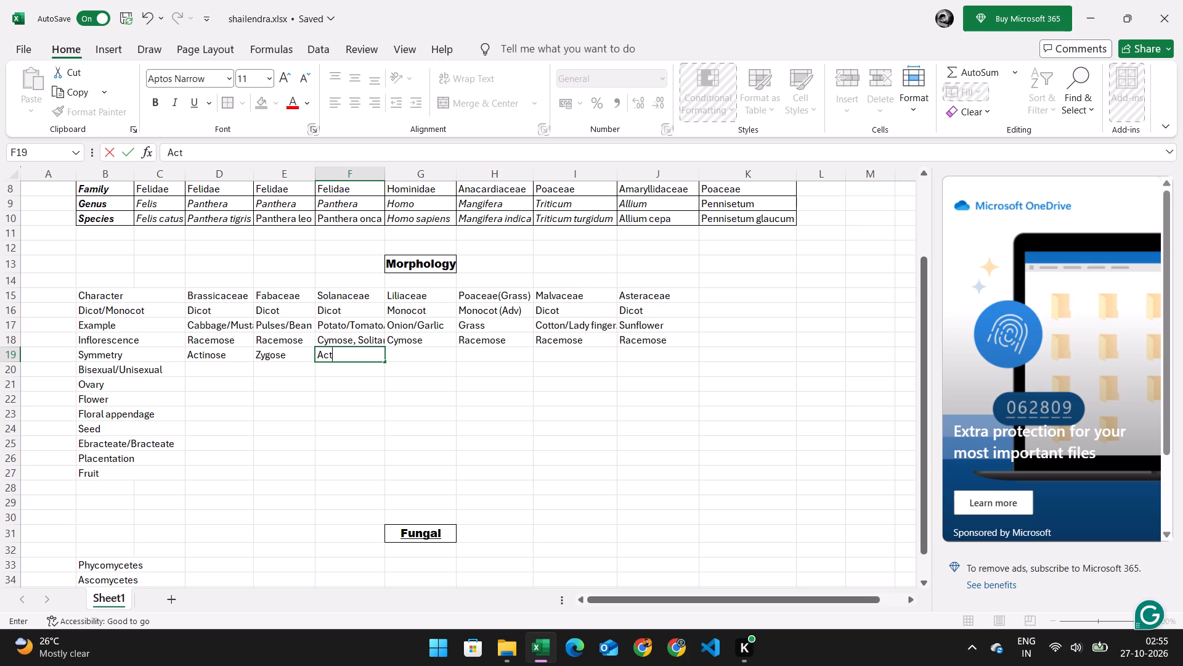
{"action": "type", "text": "ino"}
{"action": "left_click", "coordinate": [397, 359]}
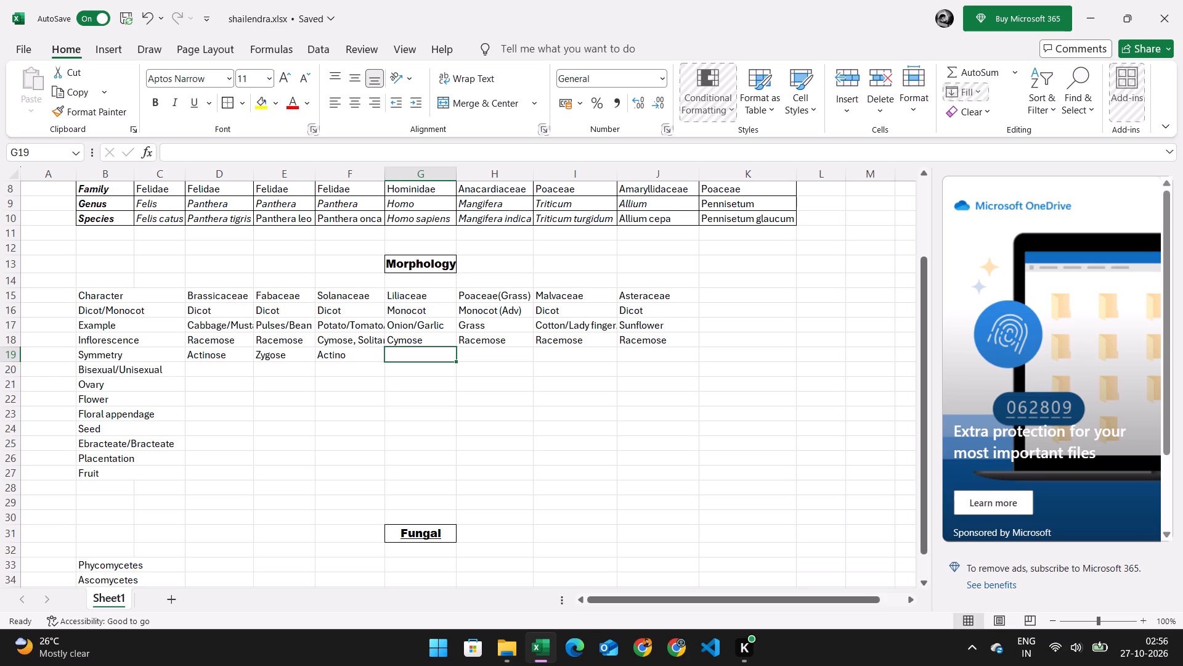
{"action": "type", "text": "actino"}
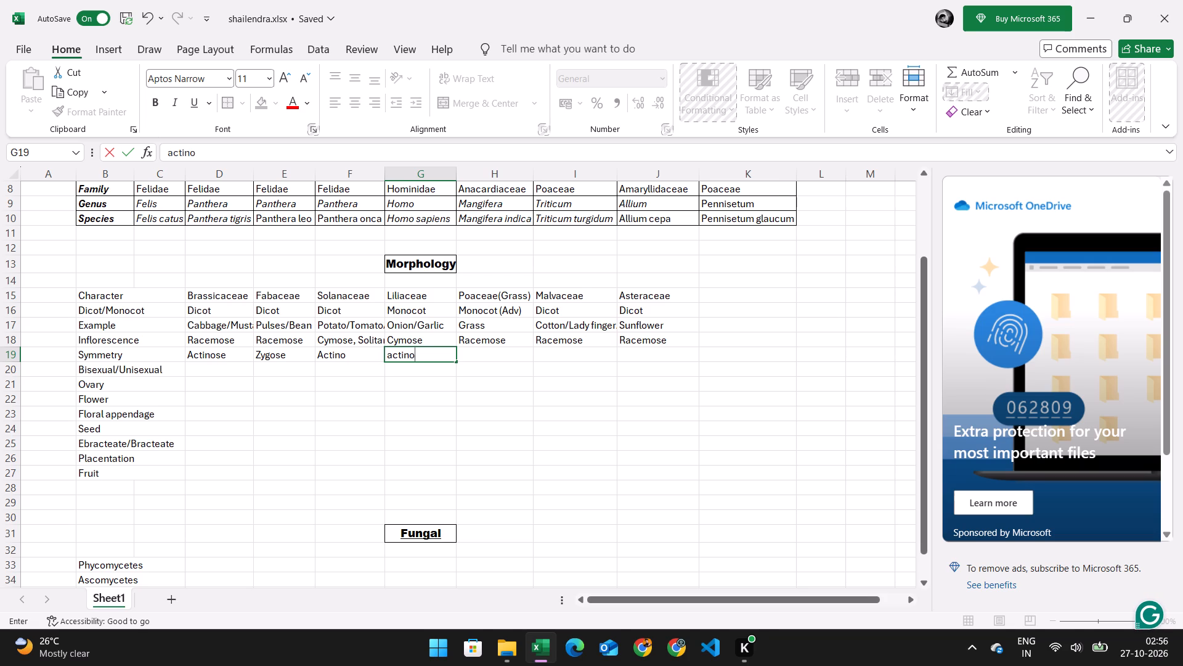
{"action": "key", "text": "BackSpace"}
{"action": "key", "text": "BackSpace"}
{"action": "key", "text": "BackSpace"}
{"action": "key", "text": "BackSpace"}
{"action": "key", "text": "BackSpace"}
{"action": "key", "text": "BackSpace"}
{"action": "type", "text": "Actino"}
Enter Zygose as the Poaceae(Grass) symmetry in cell H19 and Actinose as the Malvaceae symmetry in cell I19.
{"action": "key", "text": "Right"}
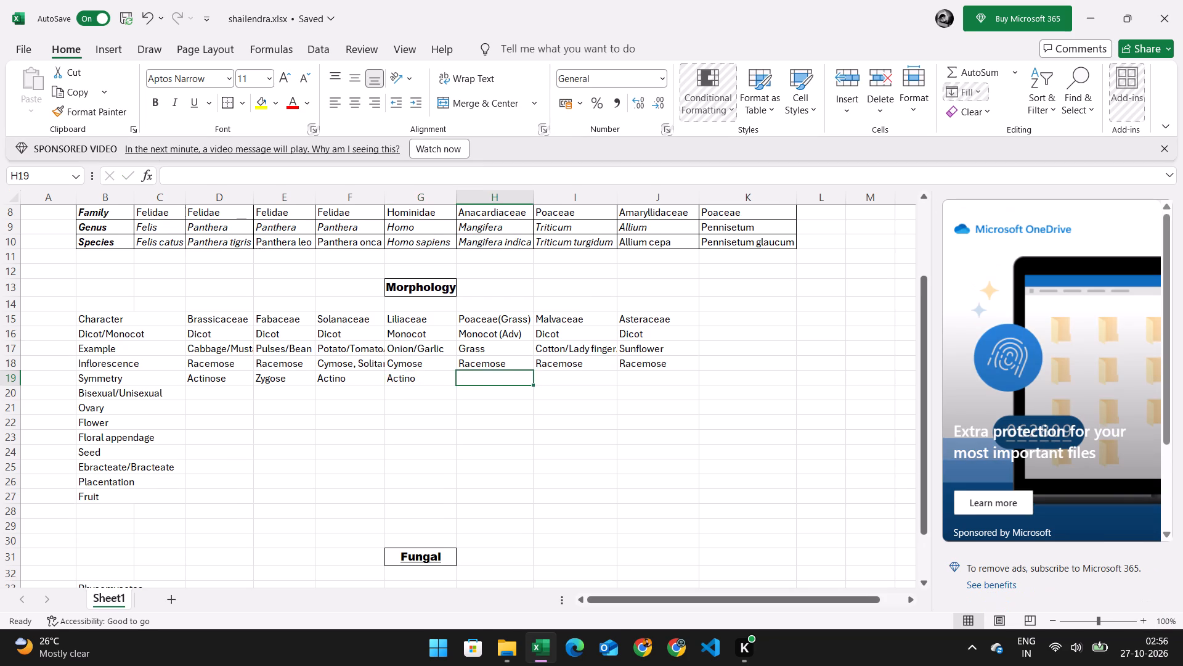
{"action": "type", "text": "Zygo"}
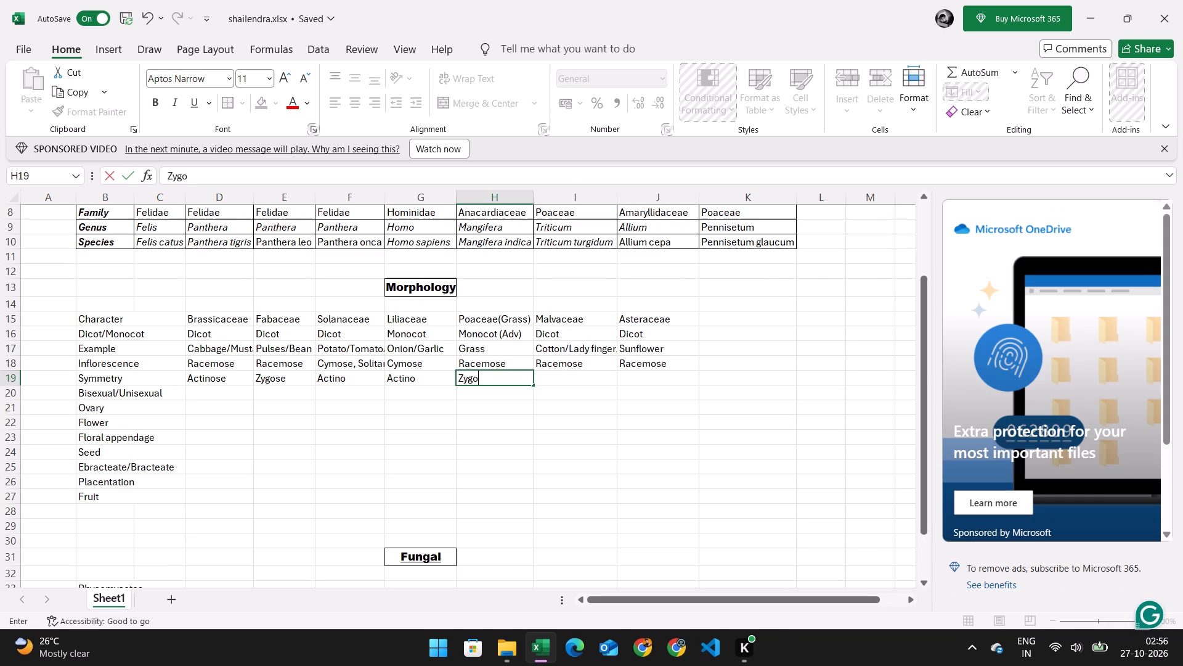
{"action": "type", "text": "se"}
{"action": "key", "text": "Right"}
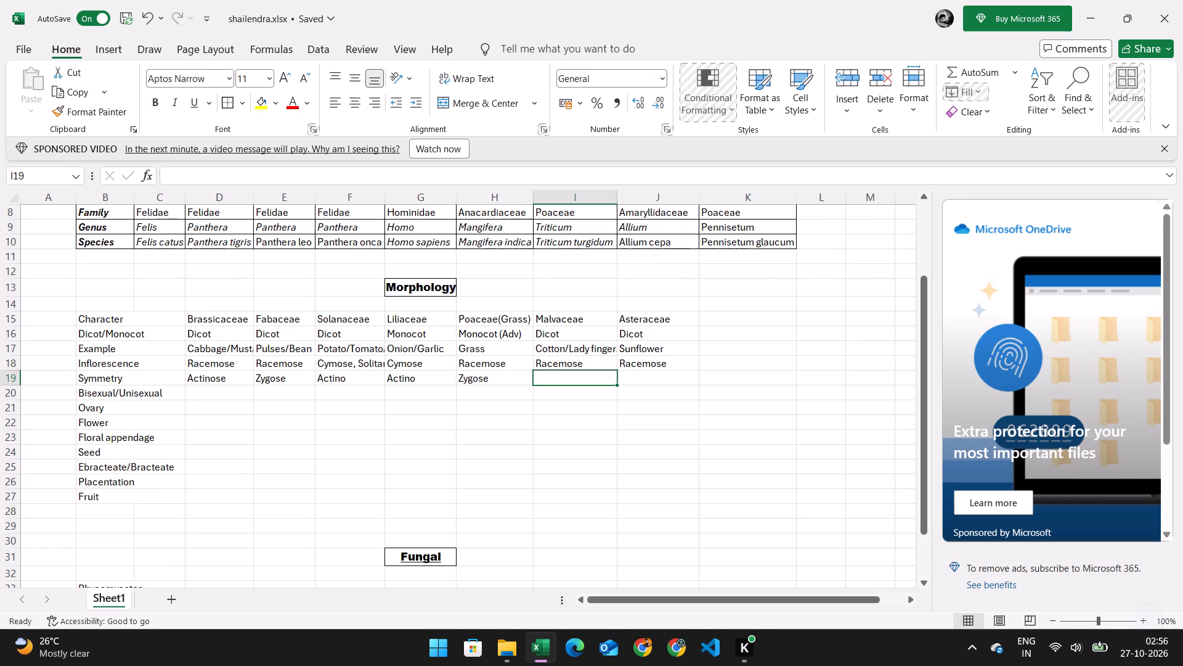
{"action": "type", "text": "Actinose"}
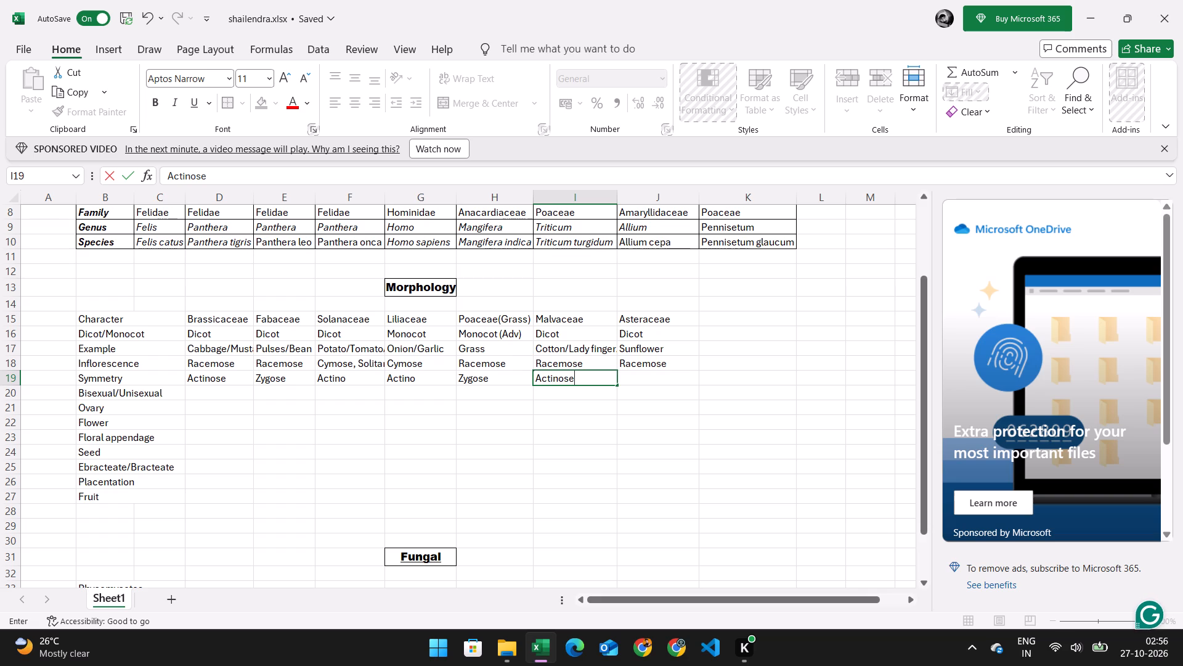
{"action": "key", "text": "BackSpace"}
{"action": "key", "text": "BackSpace"}
{"action": "type", "text": "se"}
Complete the Liliaceae and Solanaceae symmetry entries in cells G19 and F19 so both read Actinose.
{"action": "double_click", "coordinate": [424, 375]}
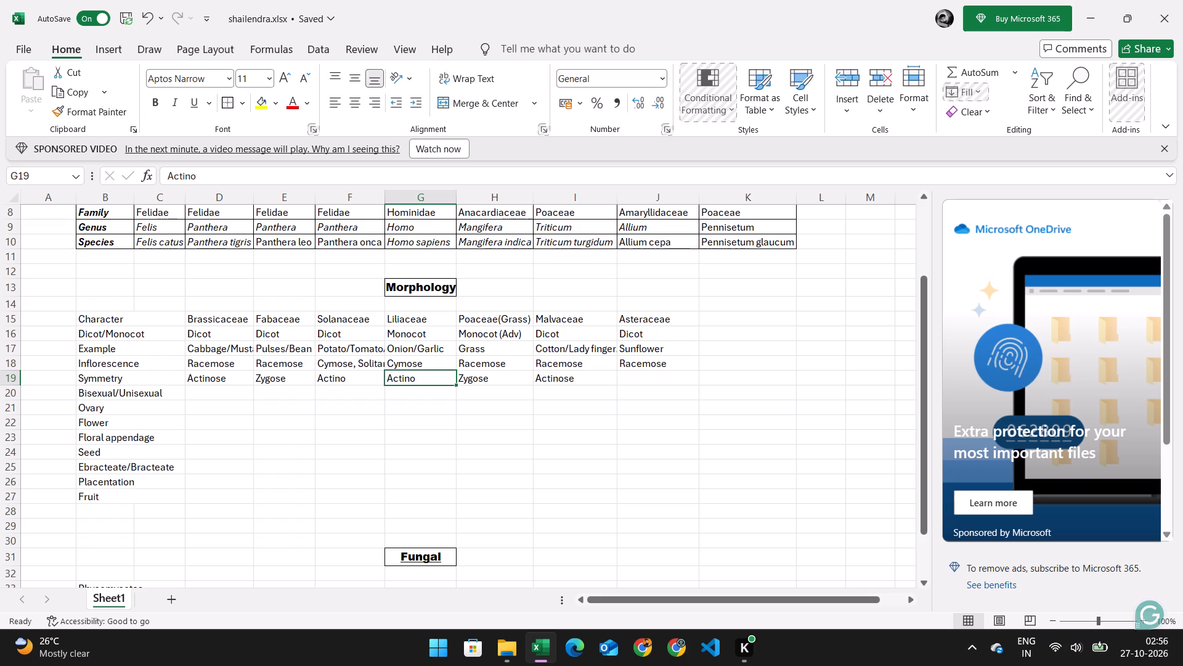
{"action": "type", "text": "se"}
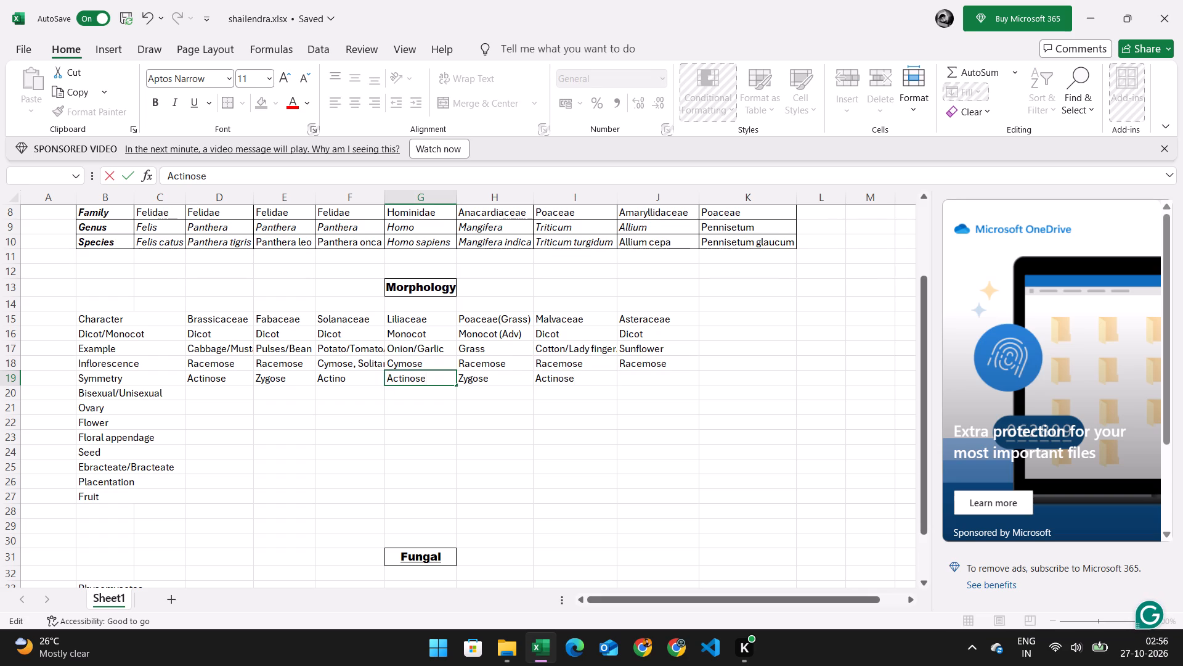
{"action": "double_click", "coordinate": [360, 374]}
{"action": "type", "text": "se"}
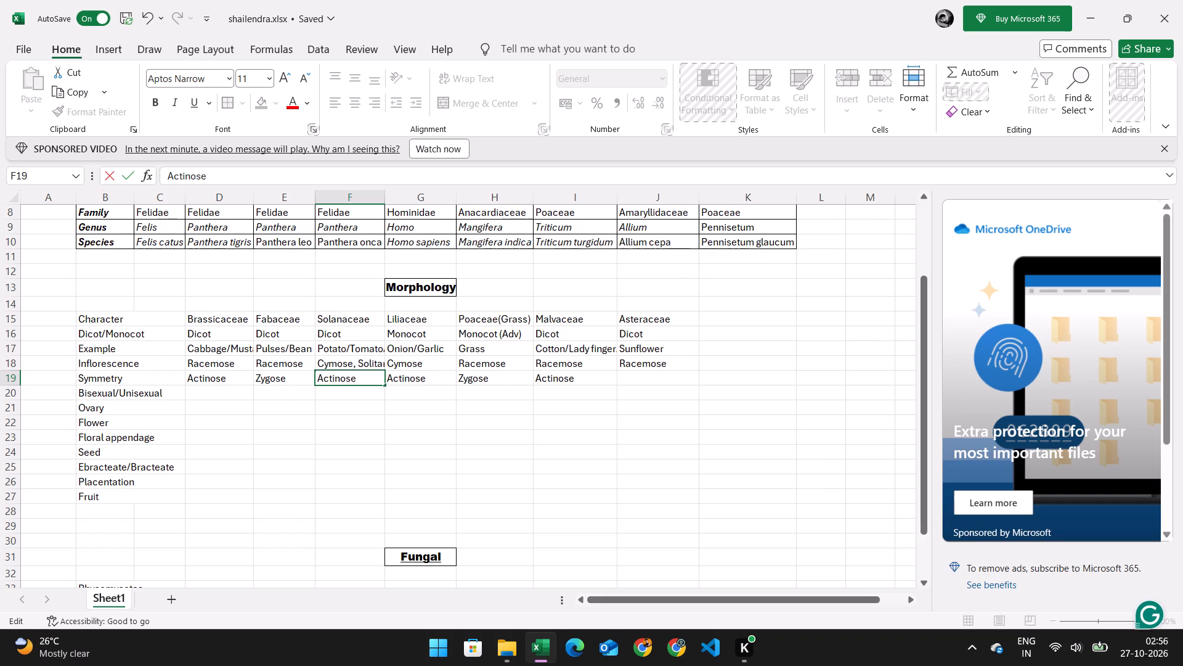
Enter "disc-act, ray-zygo" as the Asteraceae symmetry in cell J19.
{"action": "left_click", "coordinate": [652, 385]}
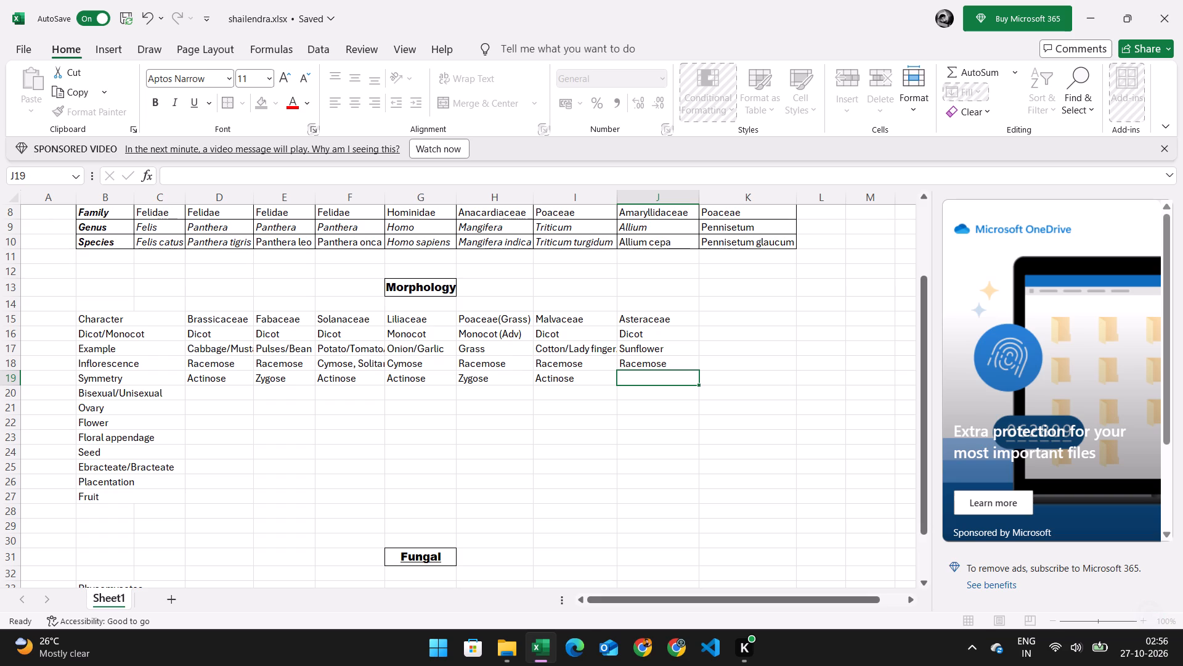
{"action": "double_click", "coordinate": [631, 380]}
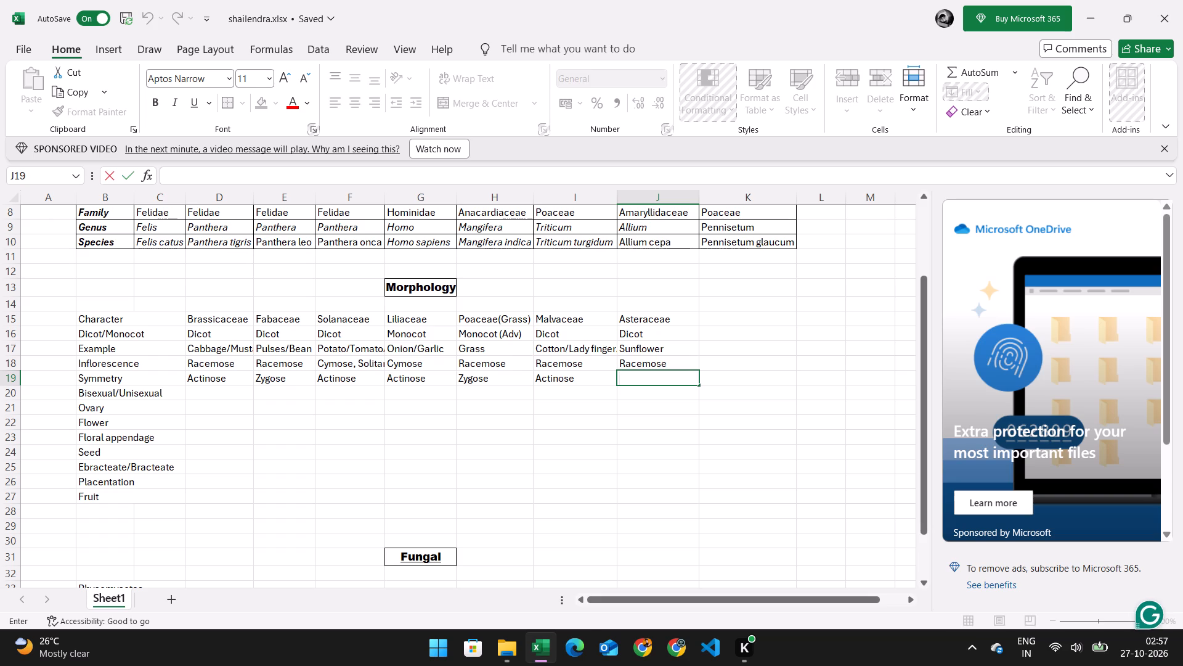
{"action": "type", "text": "disc"}
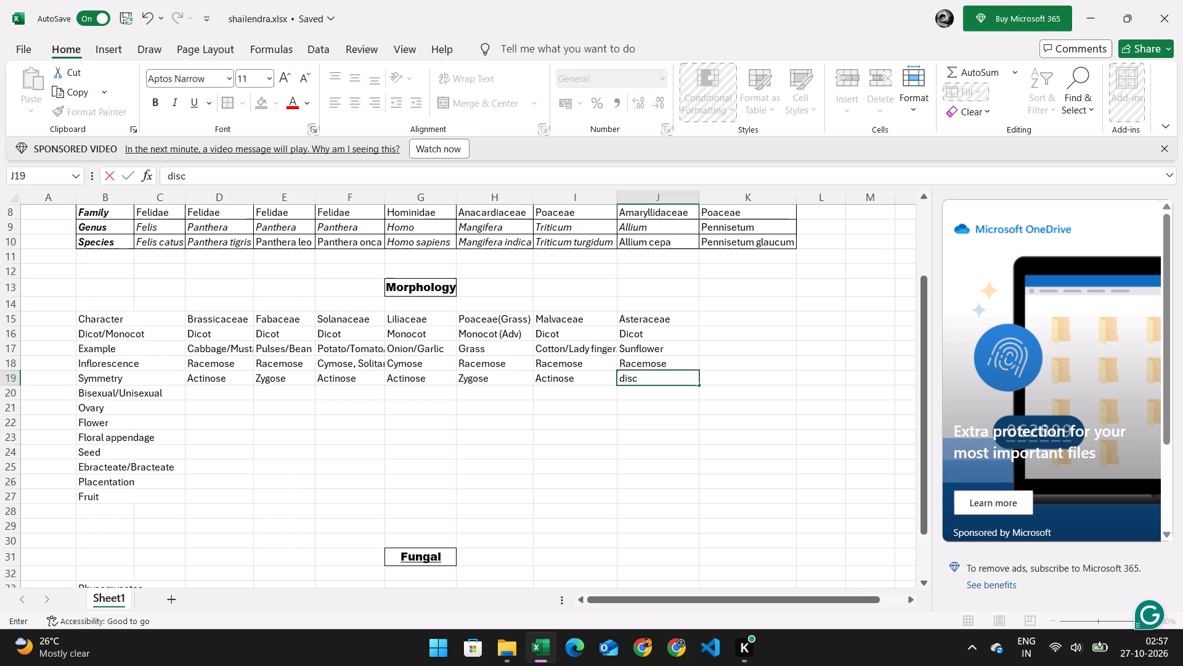
{"action": "key", "text": "minus"}
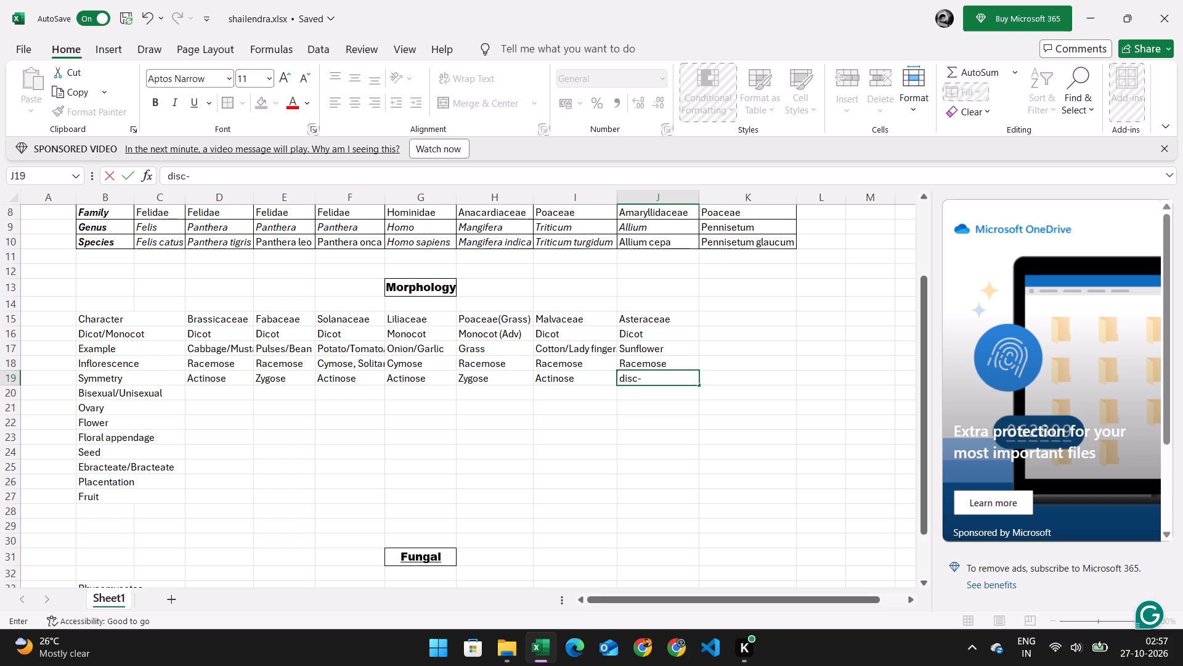
{"action": "type", "text": "act"}
{"action": "type", "text": ","}
{"action": "key", "text": "space"}
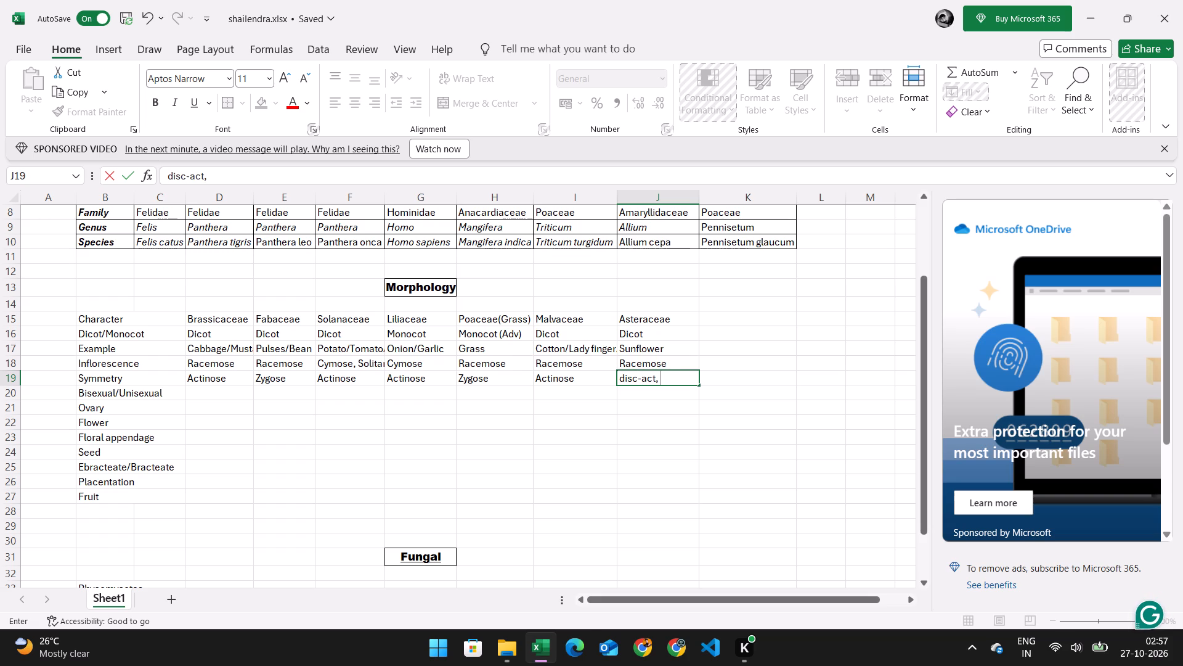
{"action": "type", "text": "ray"}
{"action": "key", "text": "minus"}
{"action": "type", "text": "zygo"}
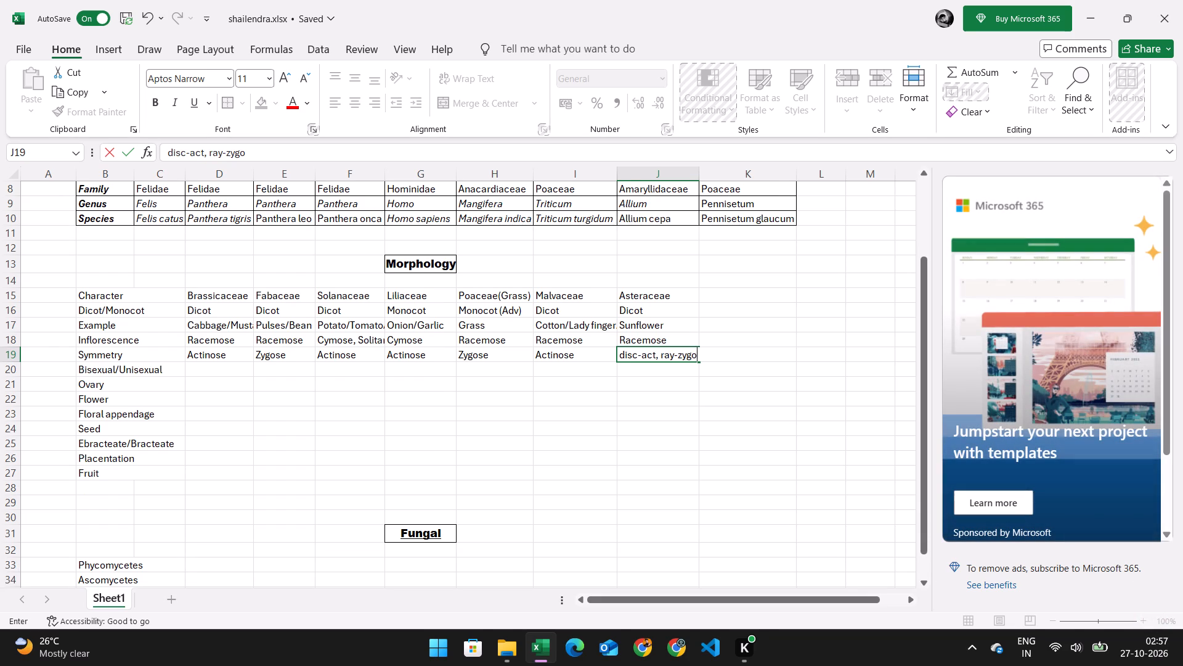
Capitalise both parts of the Asteraceae symmetry entry in J19 to read "Disc-act, Ray-zygo".
{"action": "left_click", "coordinate": [624, 351]}
{"action": "key", "text": "BackSpace"}
{"action": "type", "text": "DS"}
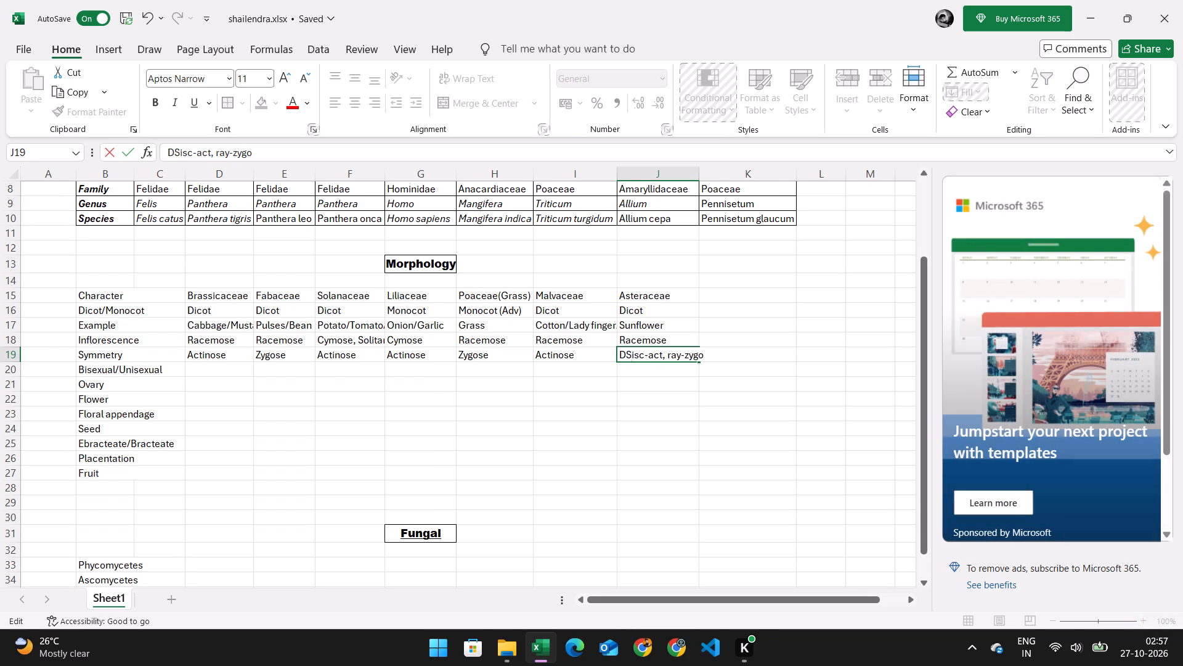
{"action": "key", "text": "BackSpace"}
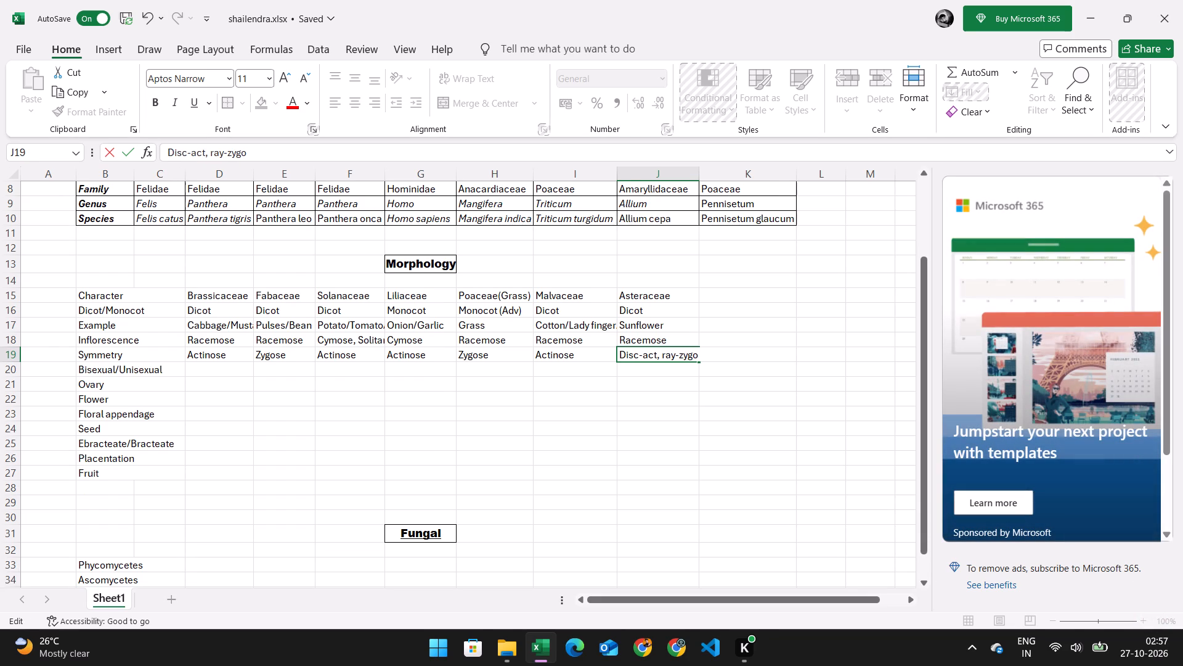
{"action": "left_click", "coordinate": [664, 354]}
{"action": "key", "text": "BackSpace"}
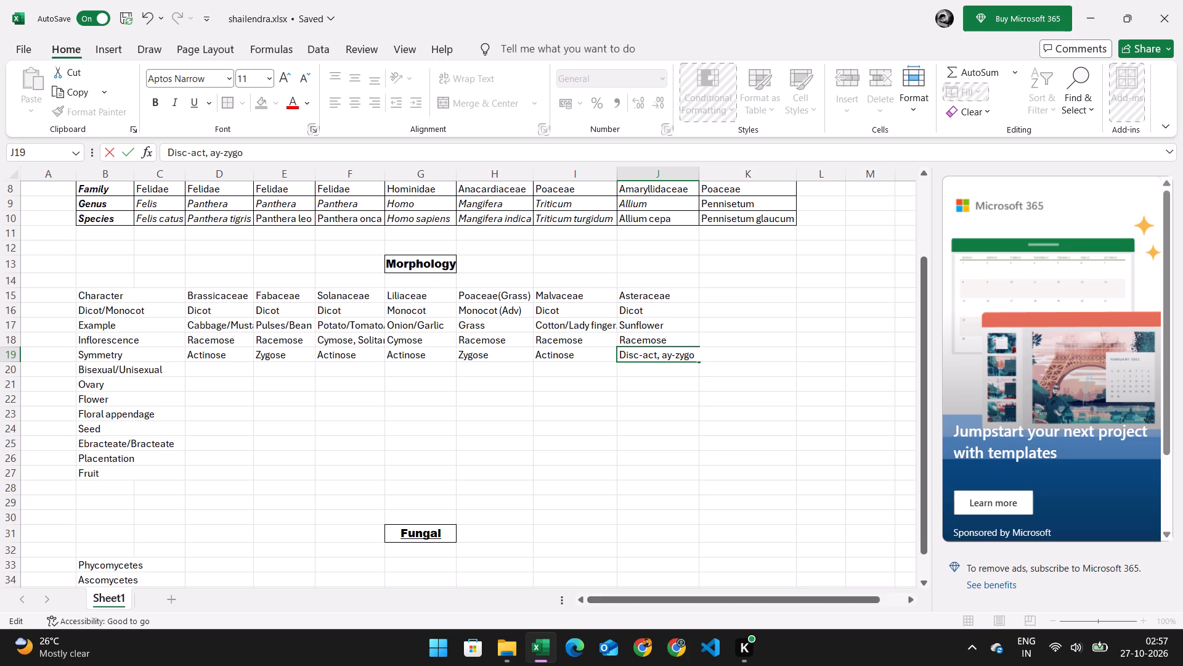
{"action": "key", "text": "shift+r"}
{"action": "left_click", "coordinate": [676, 380]}
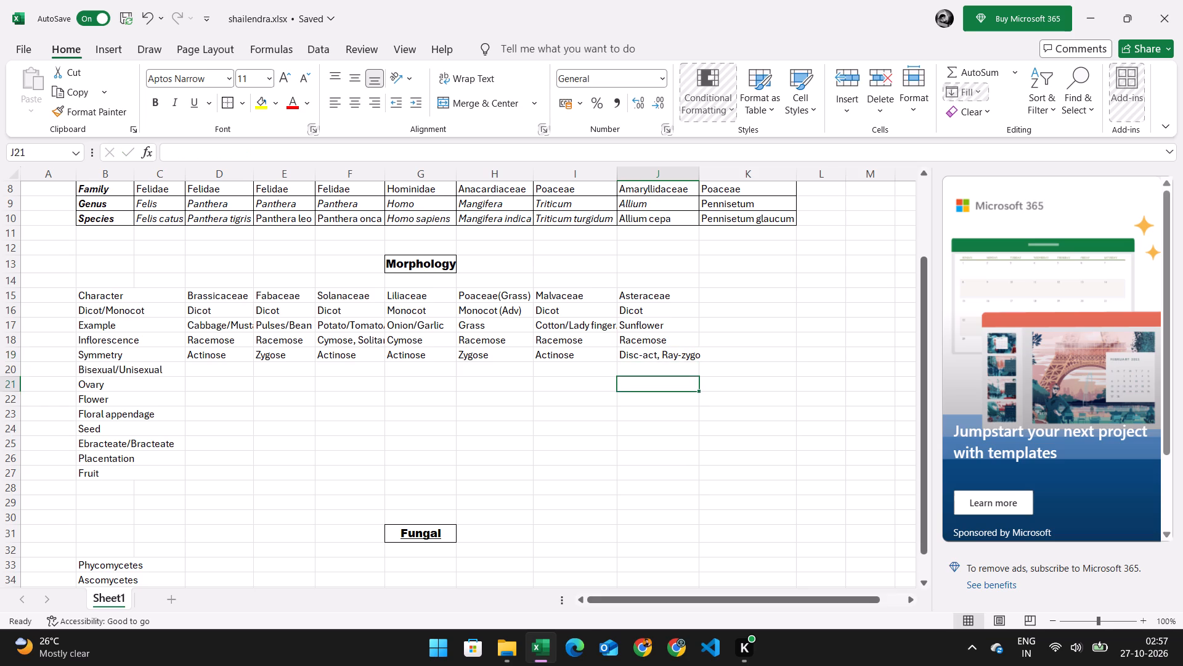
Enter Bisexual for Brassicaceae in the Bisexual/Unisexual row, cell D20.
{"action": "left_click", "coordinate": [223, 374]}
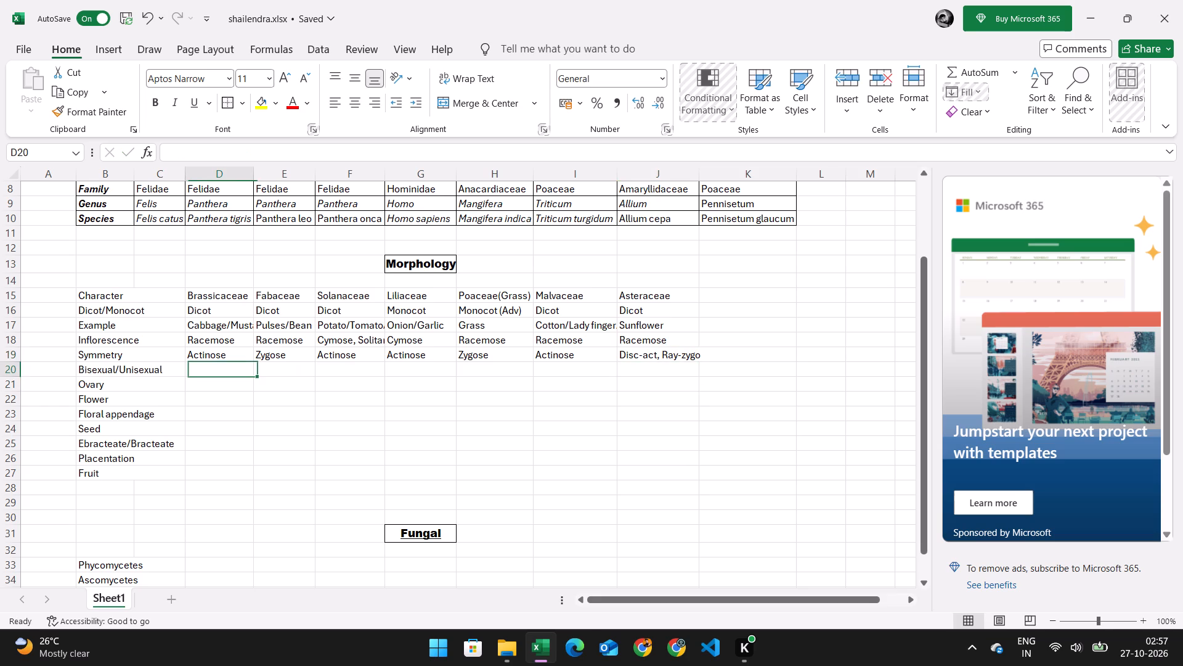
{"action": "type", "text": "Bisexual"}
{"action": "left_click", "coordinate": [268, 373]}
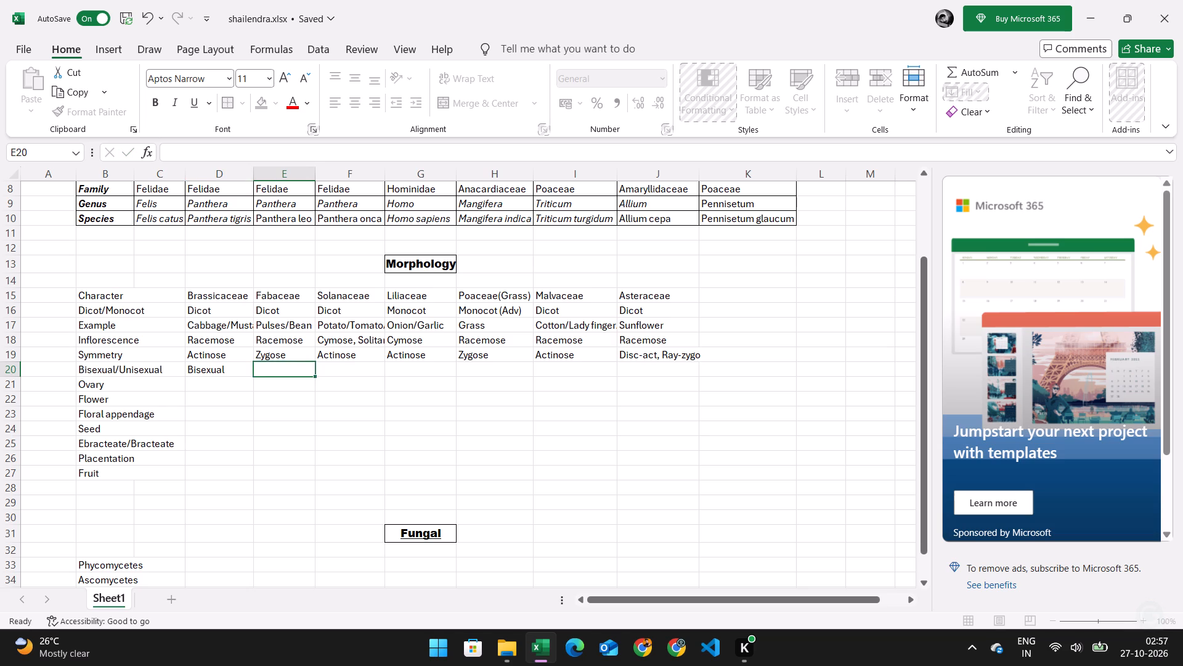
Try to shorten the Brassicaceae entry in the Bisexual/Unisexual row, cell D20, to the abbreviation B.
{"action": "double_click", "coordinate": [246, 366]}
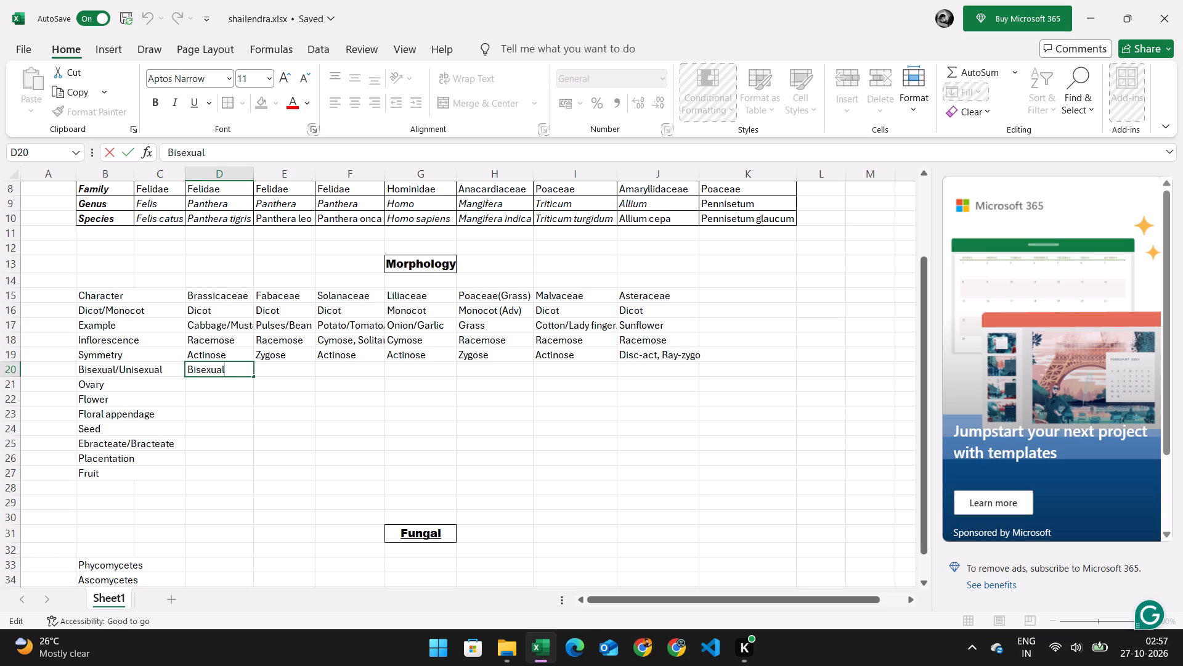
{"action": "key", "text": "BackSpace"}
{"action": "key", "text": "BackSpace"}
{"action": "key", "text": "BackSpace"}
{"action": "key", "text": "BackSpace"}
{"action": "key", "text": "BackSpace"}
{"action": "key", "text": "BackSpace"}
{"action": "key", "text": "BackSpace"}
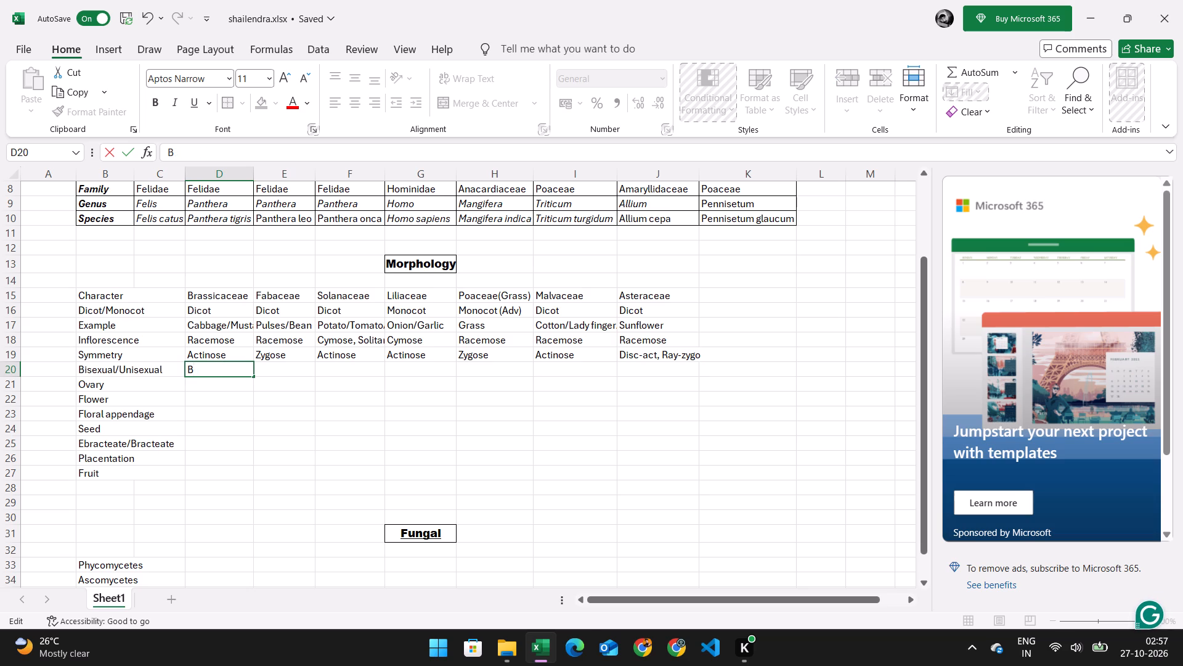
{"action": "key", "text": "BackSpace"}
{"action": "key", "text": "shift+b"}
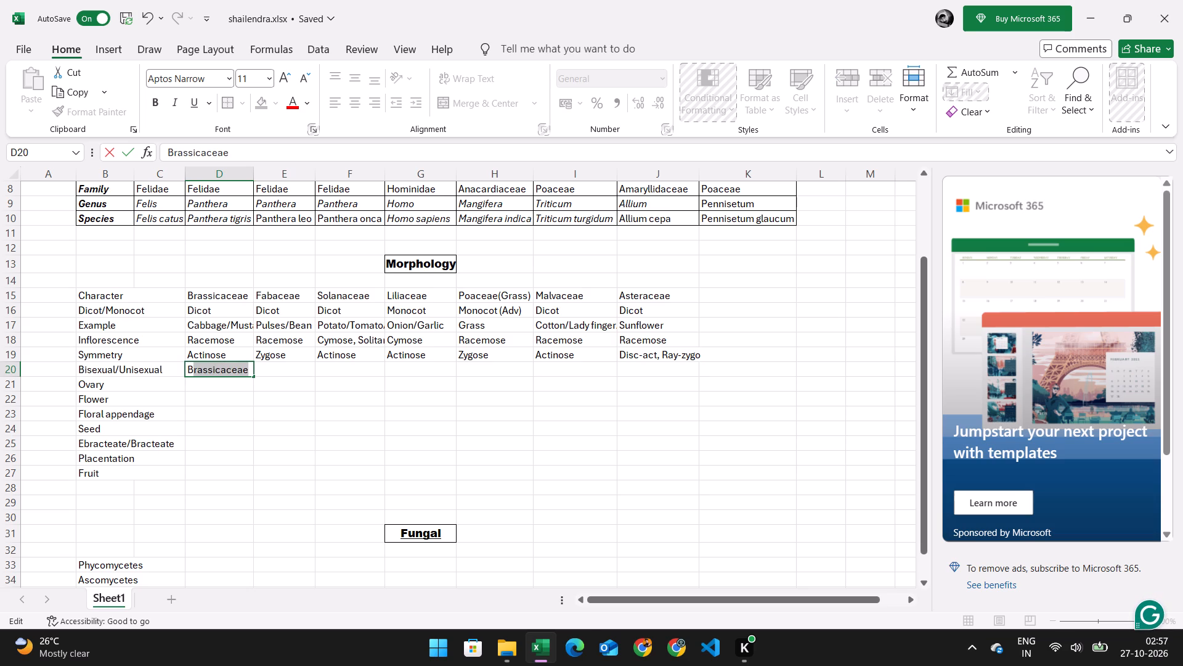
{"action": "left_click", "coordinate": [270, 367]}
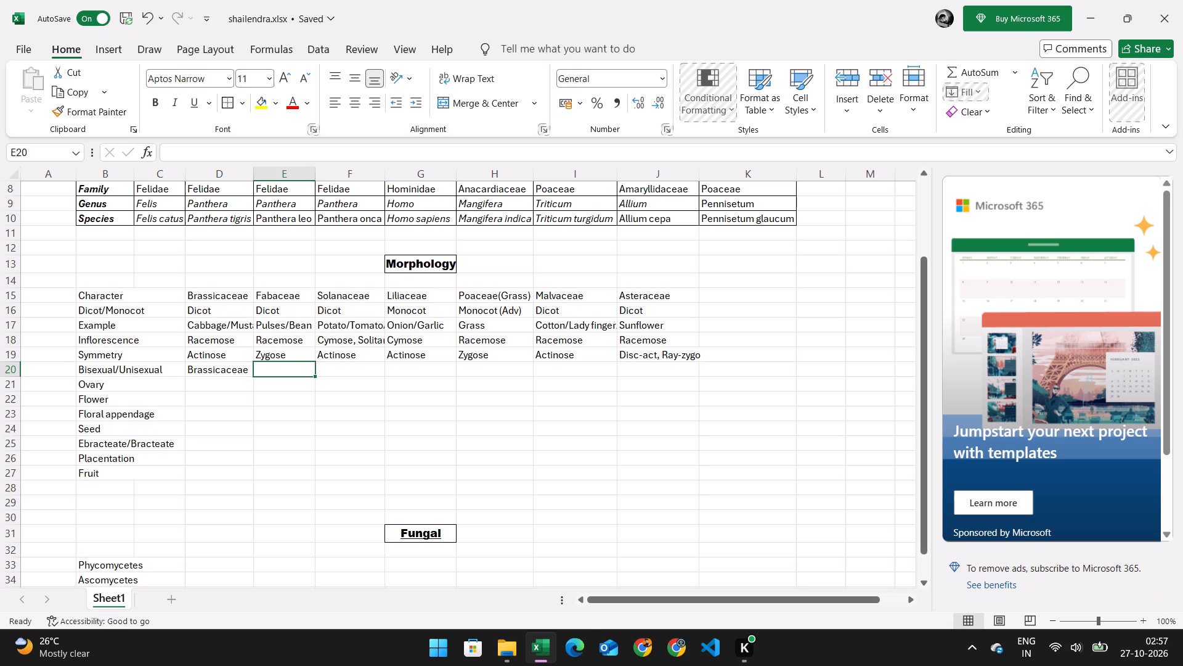
Replace the Brassicaceae entry in the Bisexual/Unisexual row, cell D20, with just B and centre it in the cell.
{"action": "double_click", "coordinate": [214, 371]}
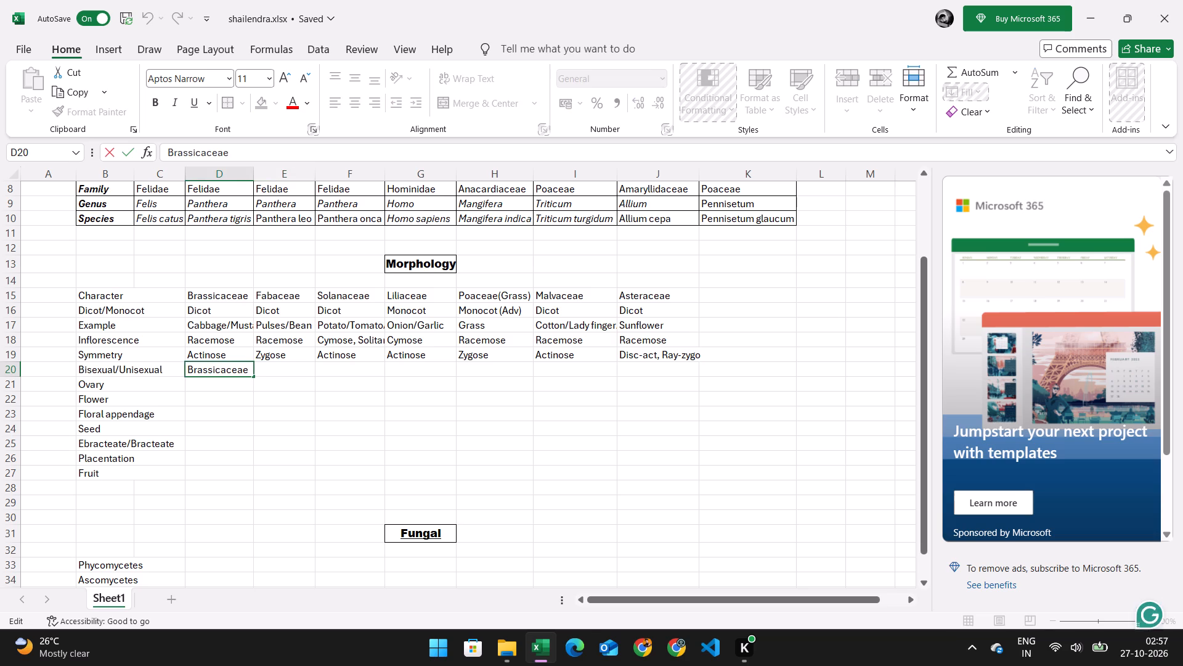
{"action": "left_click_drag", "start_coordinate": [261, 369], "coordinate": [212, 369]}
{"action": "left_click", "coordinate": [212, 369]}
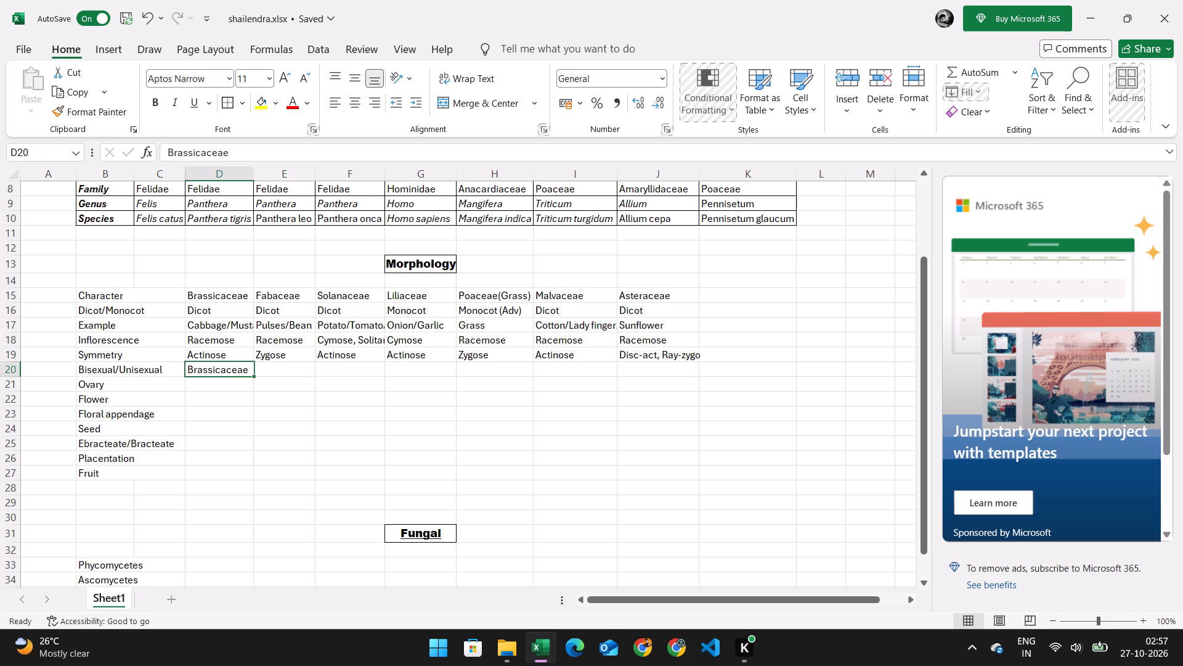
{"action": "key", "text": "BackSpace"}
{"action": "key", "text": "shift+b"}
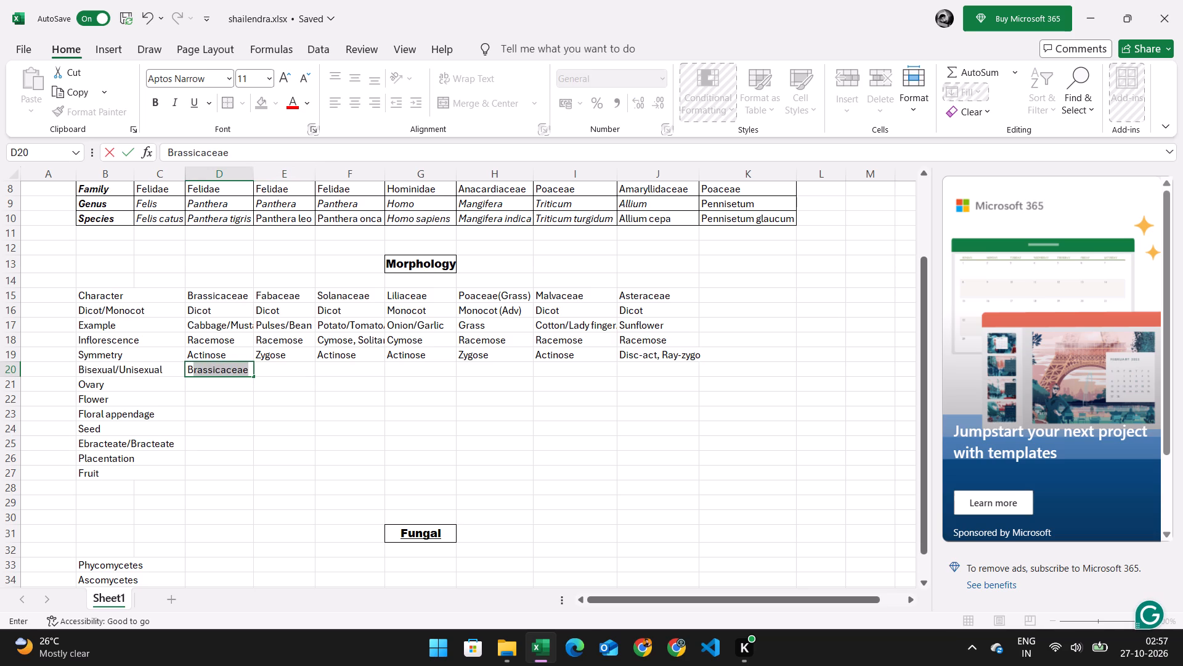
{"action": "key", "text": "space"}
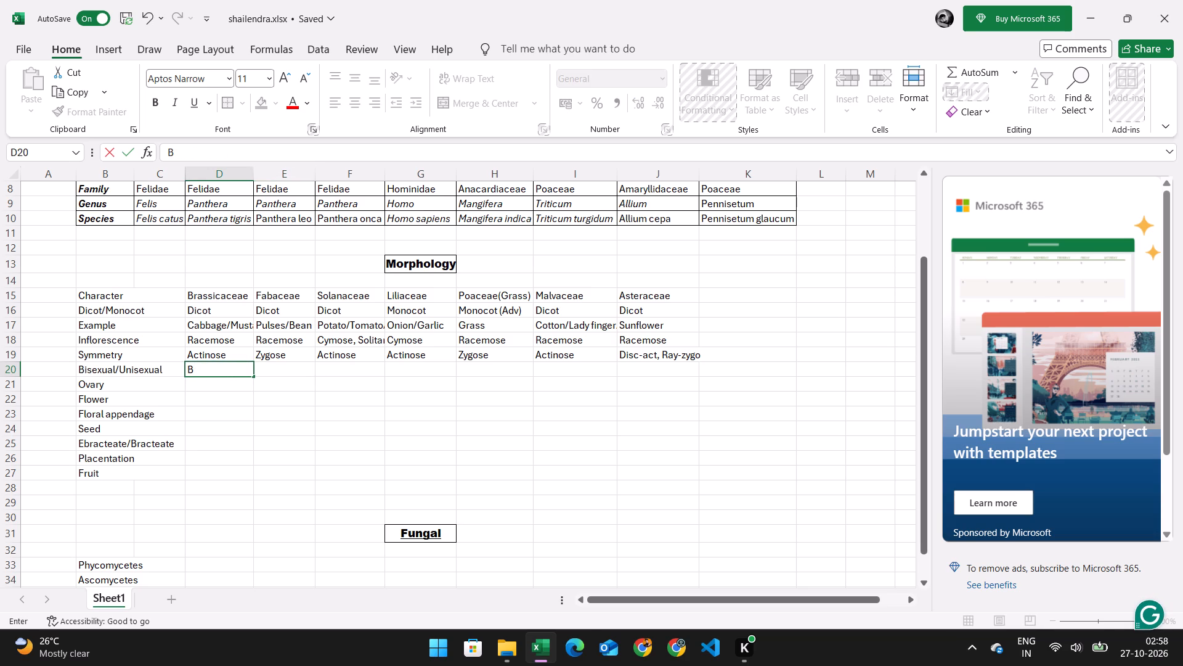
{"action": "left_click", "coordinate": [214, 380]}
{"action": "left_click", "coordinate": [214, 371]}
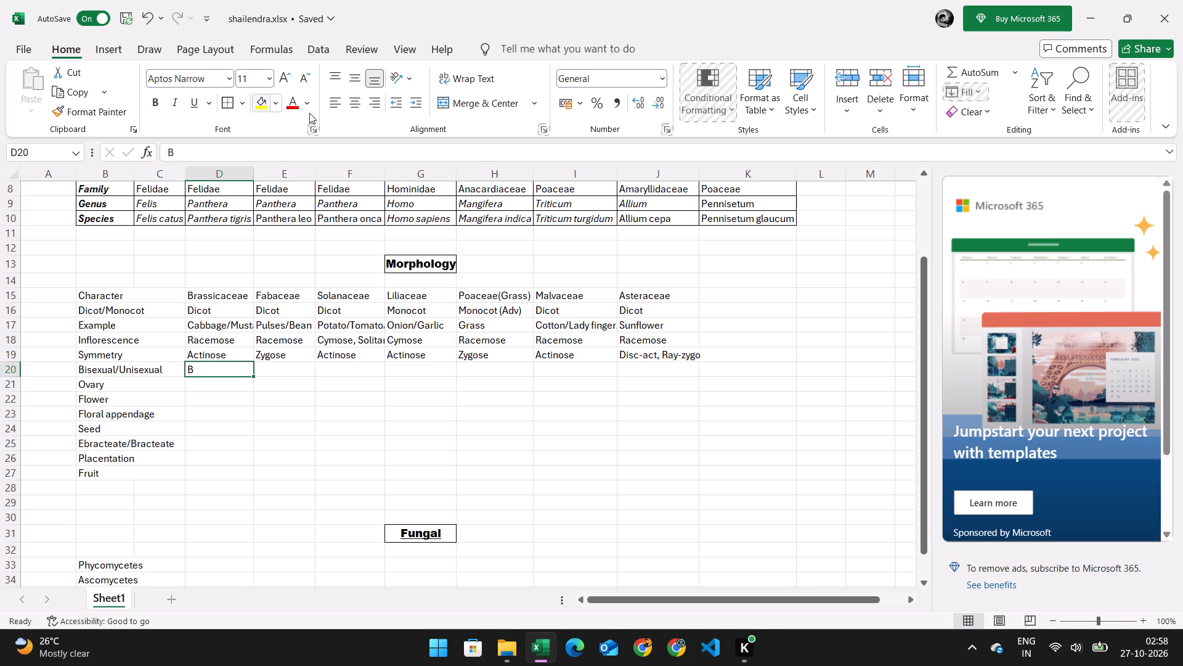
{"action": "left_click", "coordinate": [360, 103]}
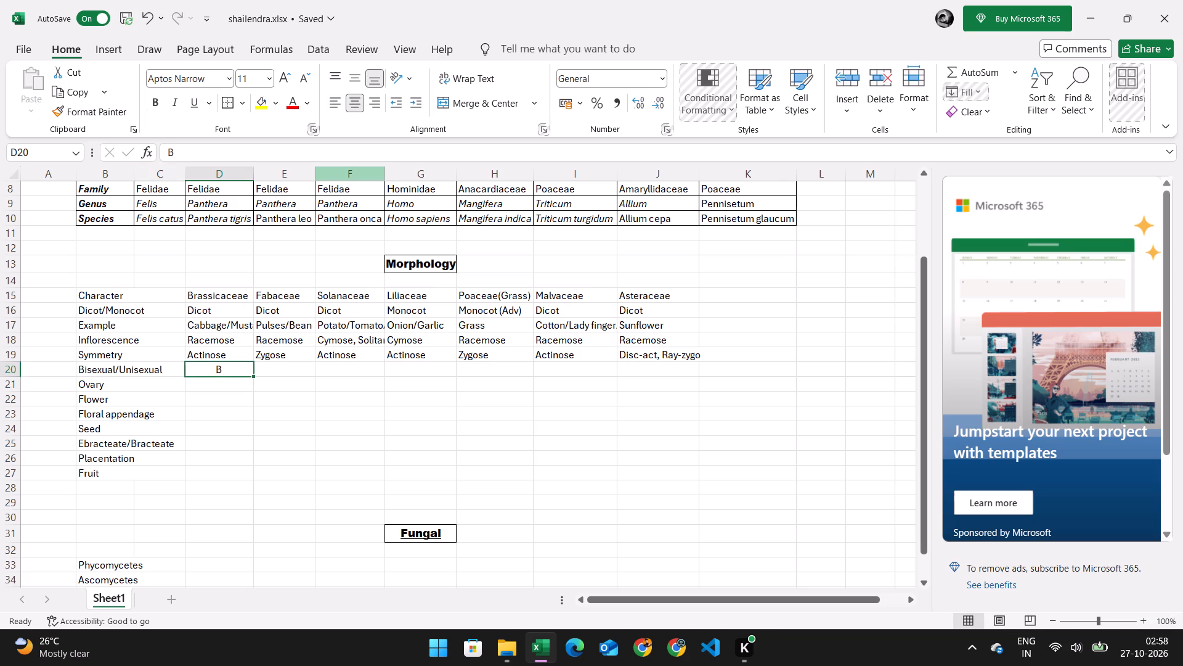
Copy the centred B from D20 into the Fabaceae and Solanaceae cells, E20 and F20.
{"action": "key", "text": "ctrl+c"}
{"action": "left_click", "coordinate": [291, 364]}
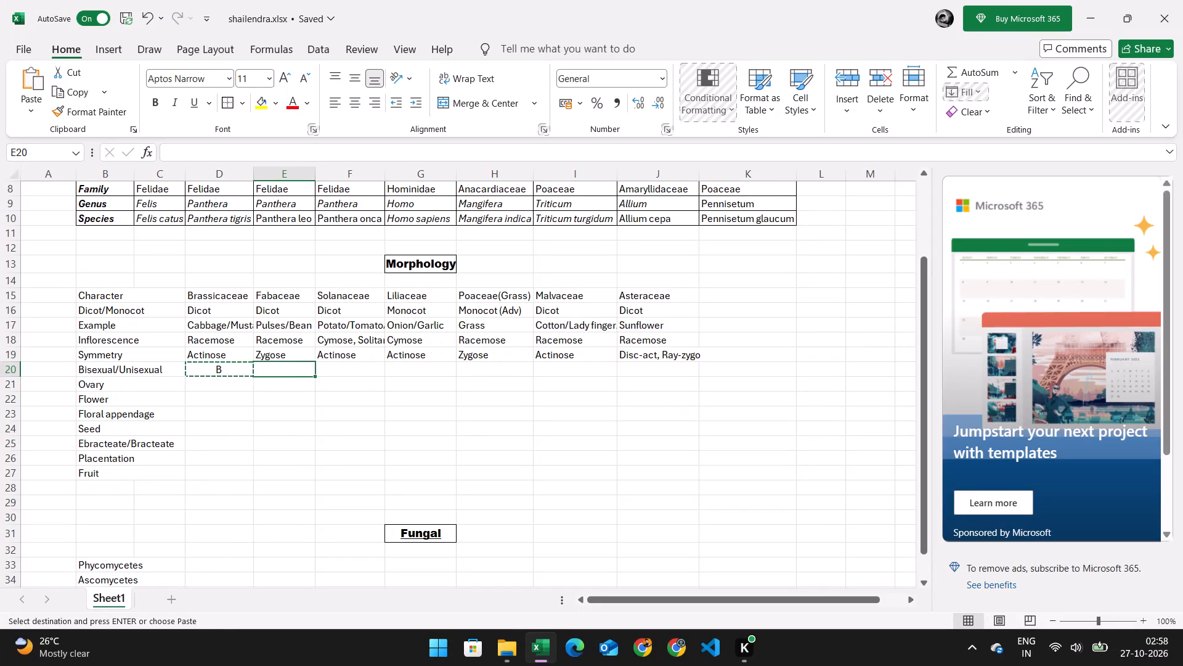
{"action": "key", "text": "ctrl+v"}
{"action": "left_click", "coordinate": [336, 366]}
{"action": "key", "text": "ctrl+v"}
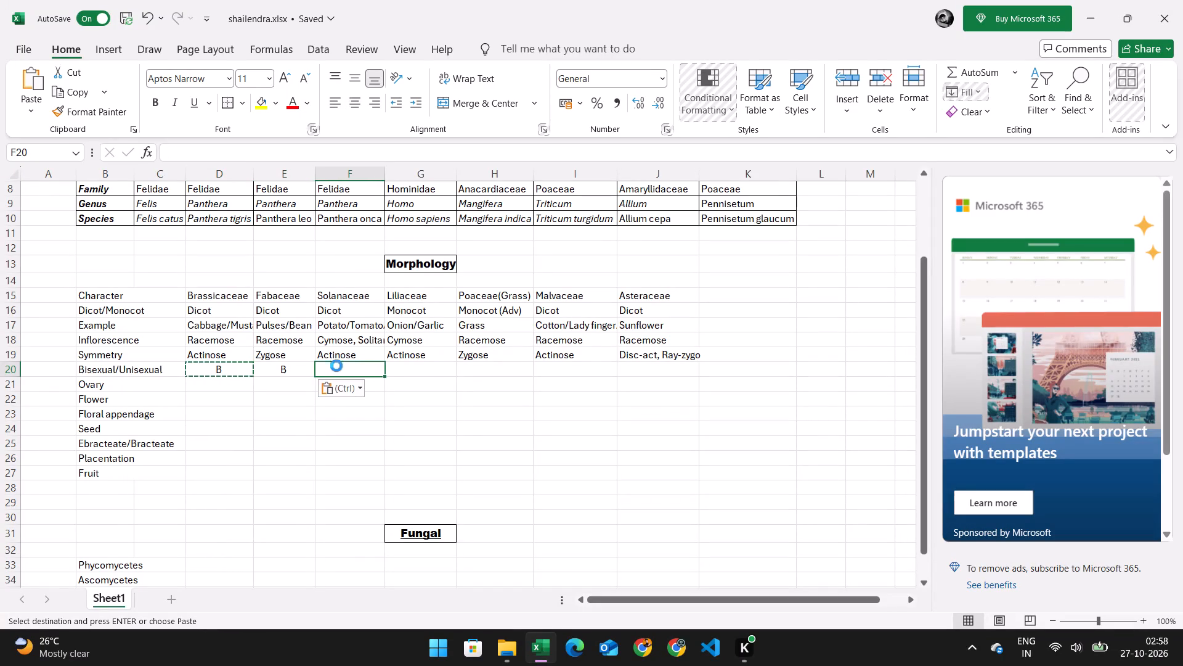
{"action": "left_click", "coordinate": [407, 373]}
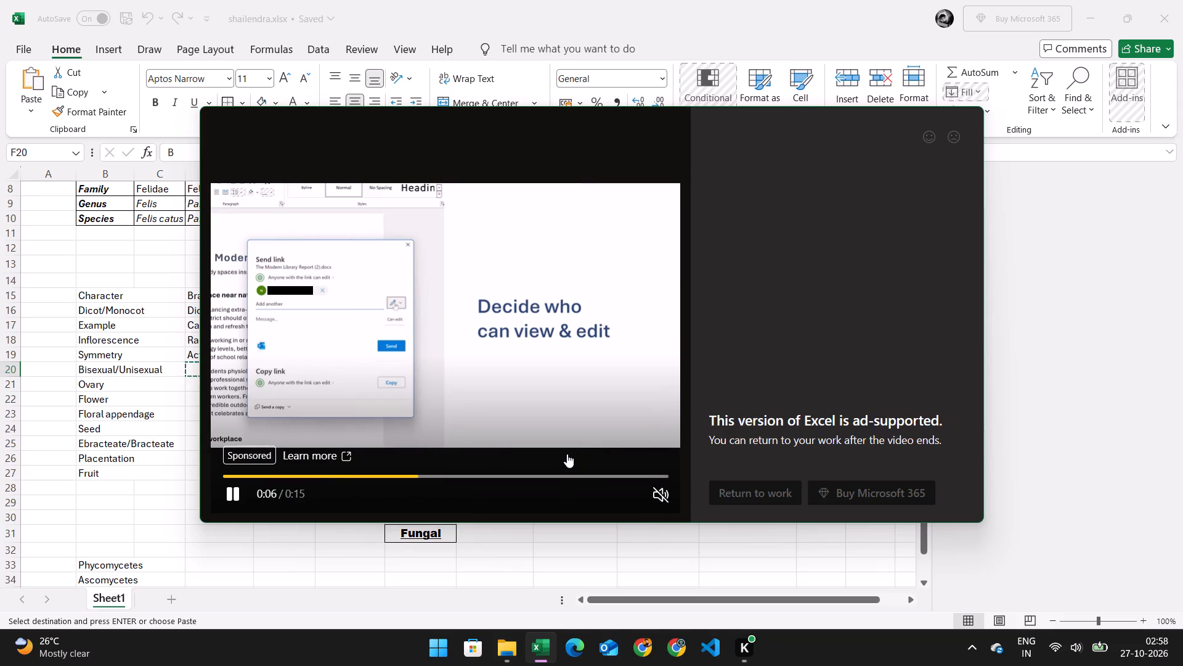
Return to the worksheet once the sponsored video has ended.
{"action": "left_click", "coordinate": [747, 501]}
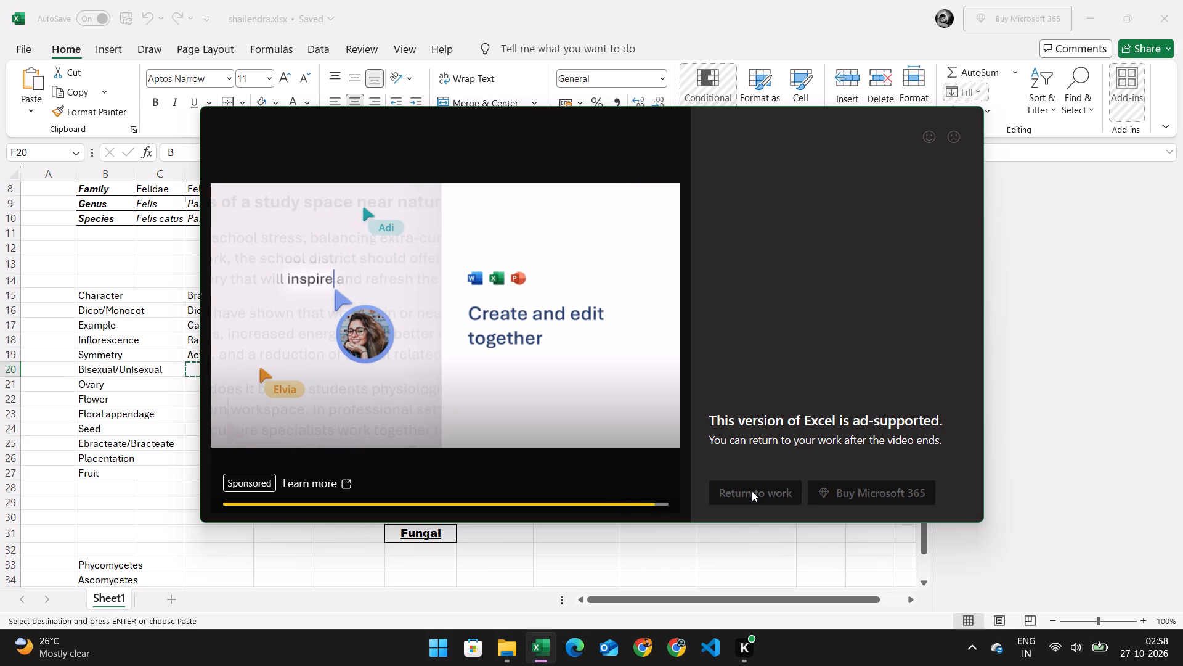
{"action": "left_click", "coordinate": [752, 491]}
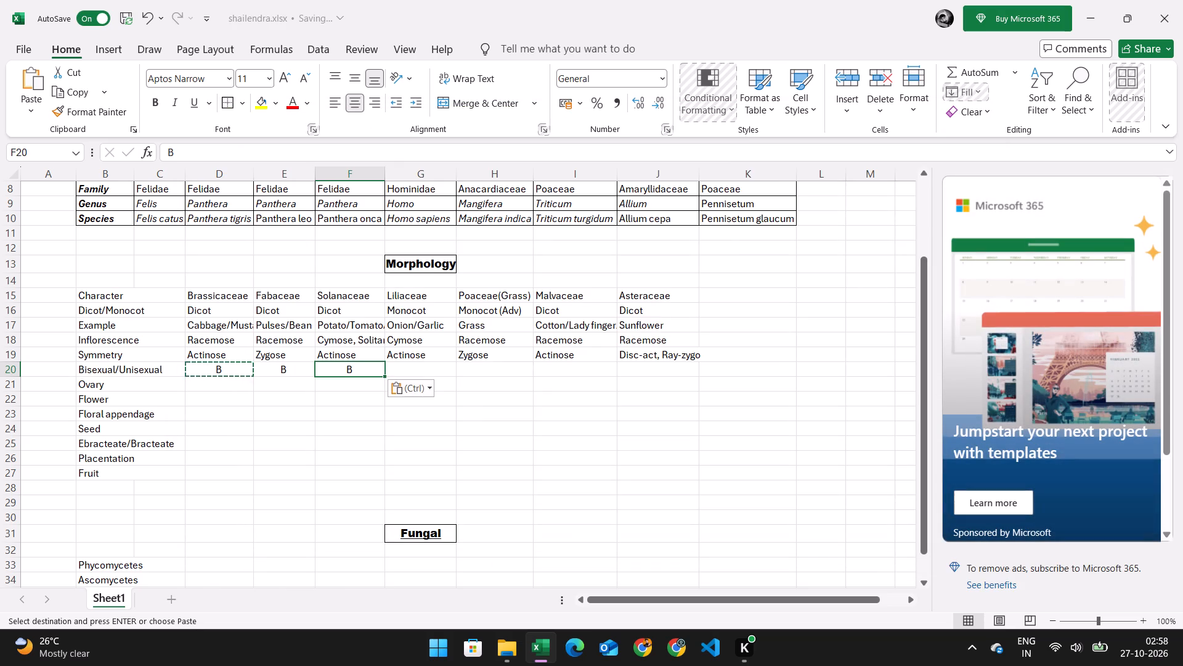
Paste the copied B into the Liliaceae, Poaceae and Malvaceae cells, G20, H20 and I20.
{"action": "left_click", "coordinate": [407, 371]}
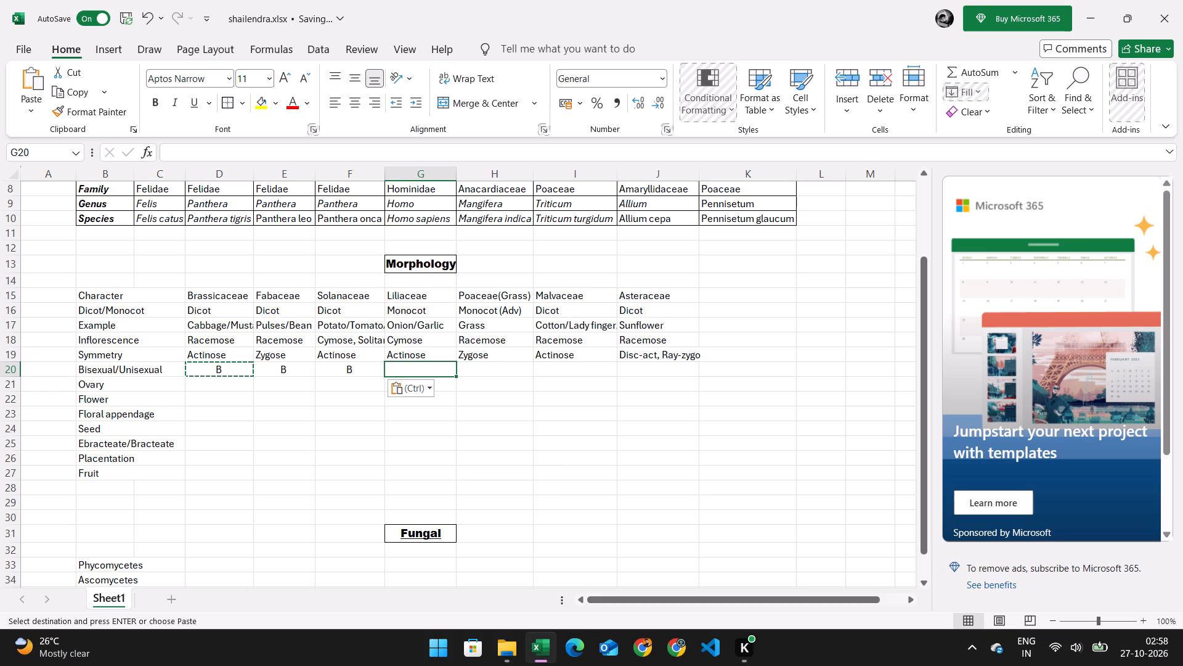
{"action": "key", "text": "ctrl+v"}
{"action": "left_click", "coordinate": [498, 360]}
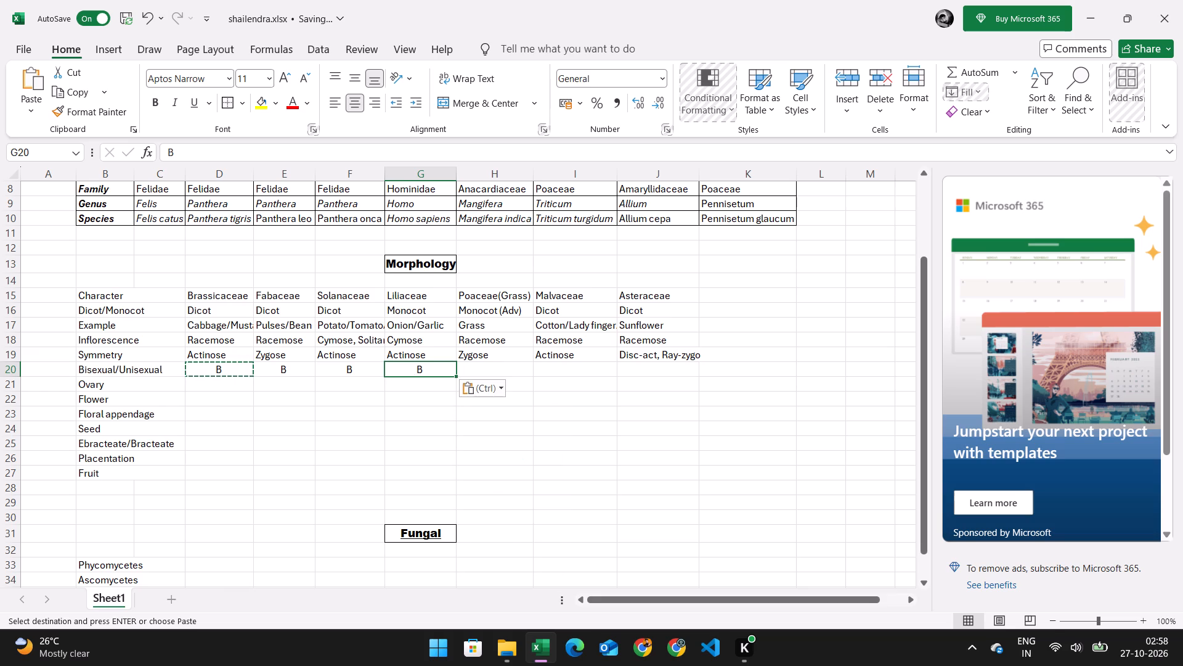
{"action": "left_click", "coordinate": [498, 364]}
{"action": "key", "text": "ctrl+v"}
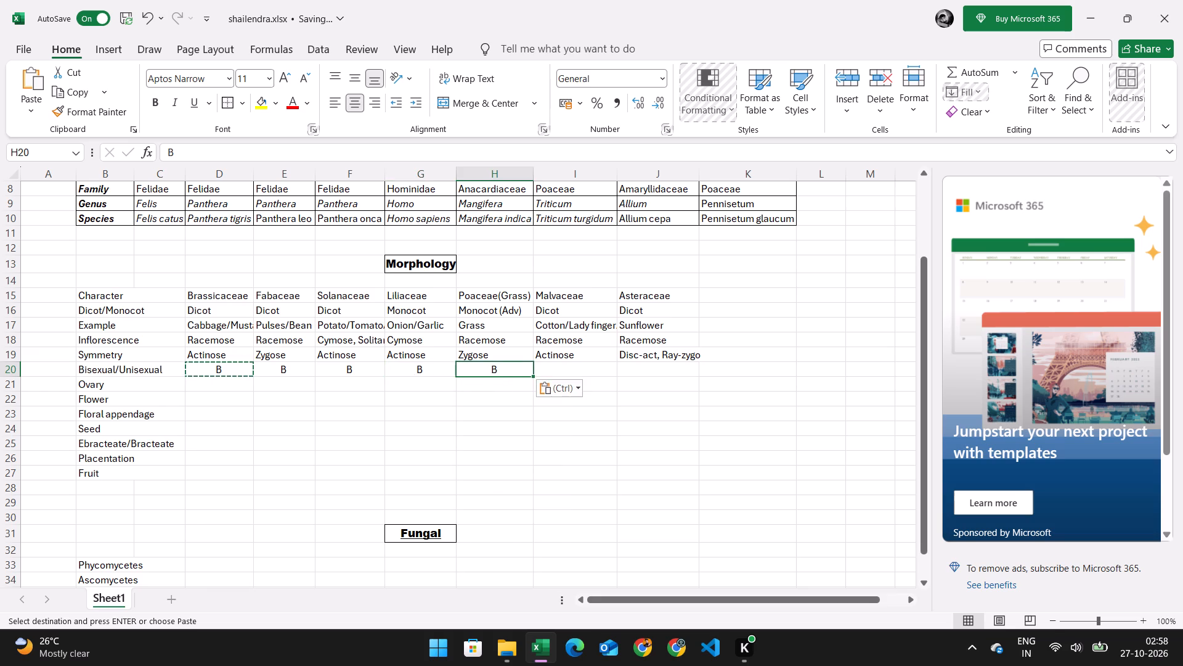
{"action": "left_click", "coordinate": [566, 368]}
{"action": "key", "text": "ctrl+v"}
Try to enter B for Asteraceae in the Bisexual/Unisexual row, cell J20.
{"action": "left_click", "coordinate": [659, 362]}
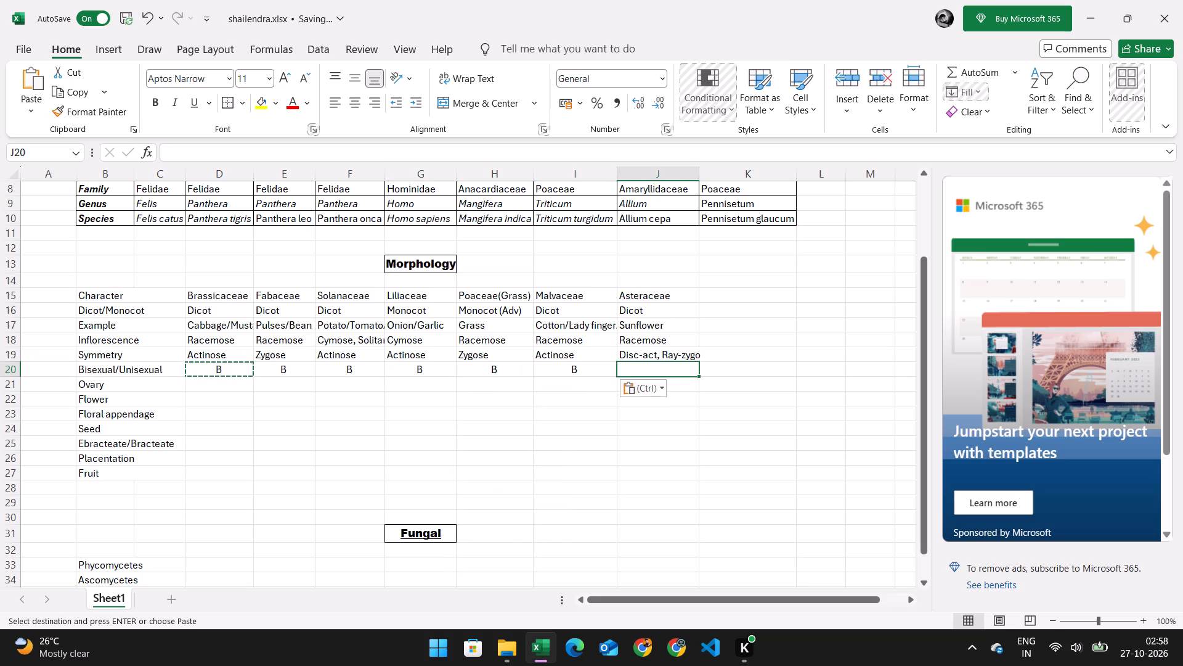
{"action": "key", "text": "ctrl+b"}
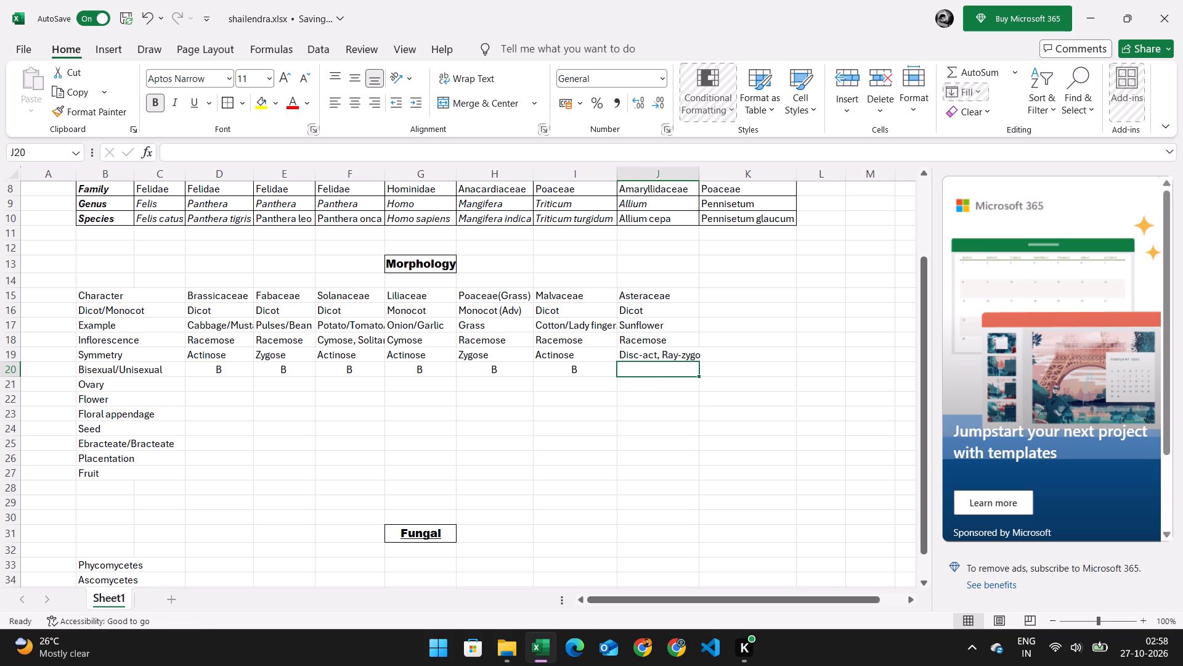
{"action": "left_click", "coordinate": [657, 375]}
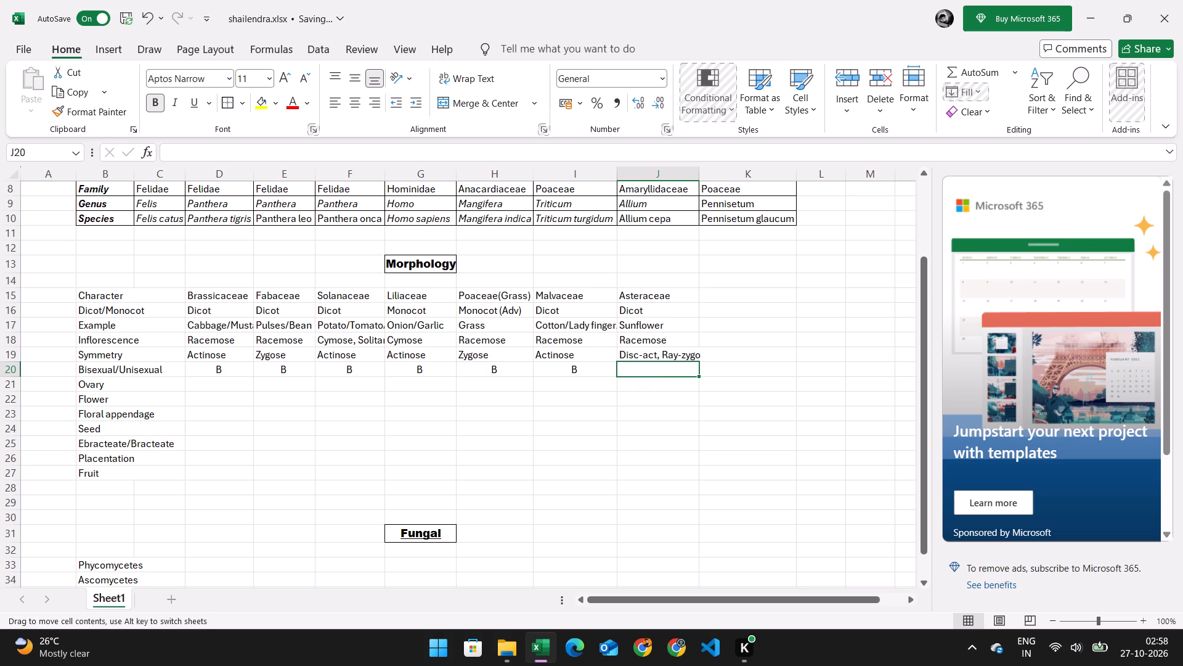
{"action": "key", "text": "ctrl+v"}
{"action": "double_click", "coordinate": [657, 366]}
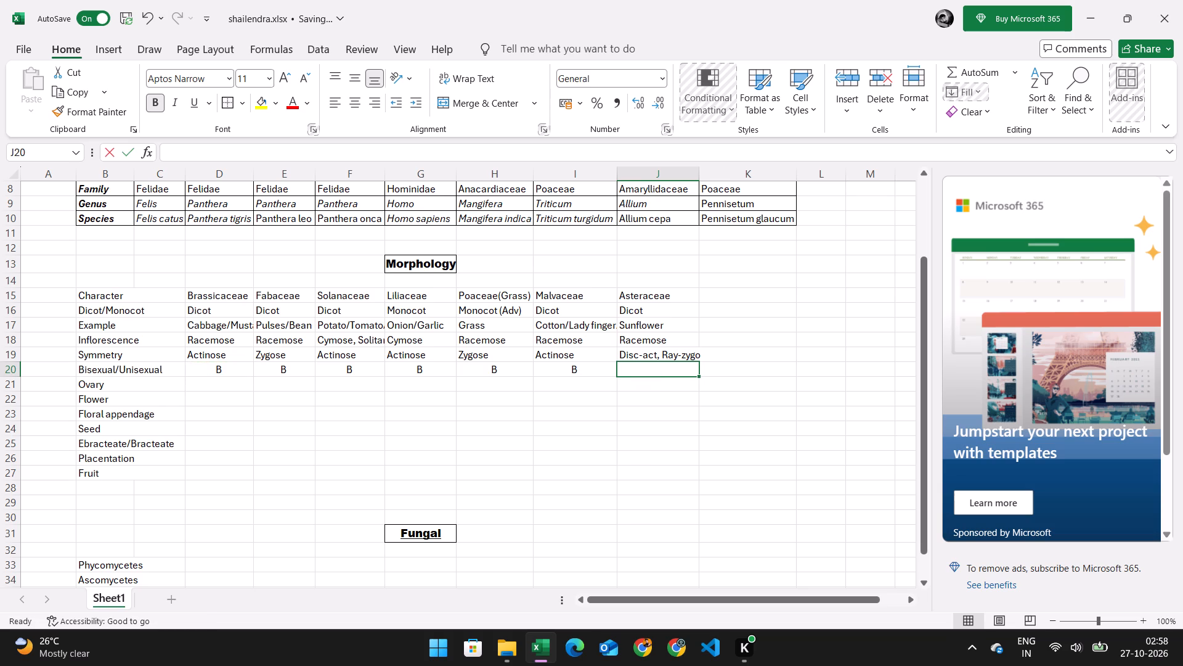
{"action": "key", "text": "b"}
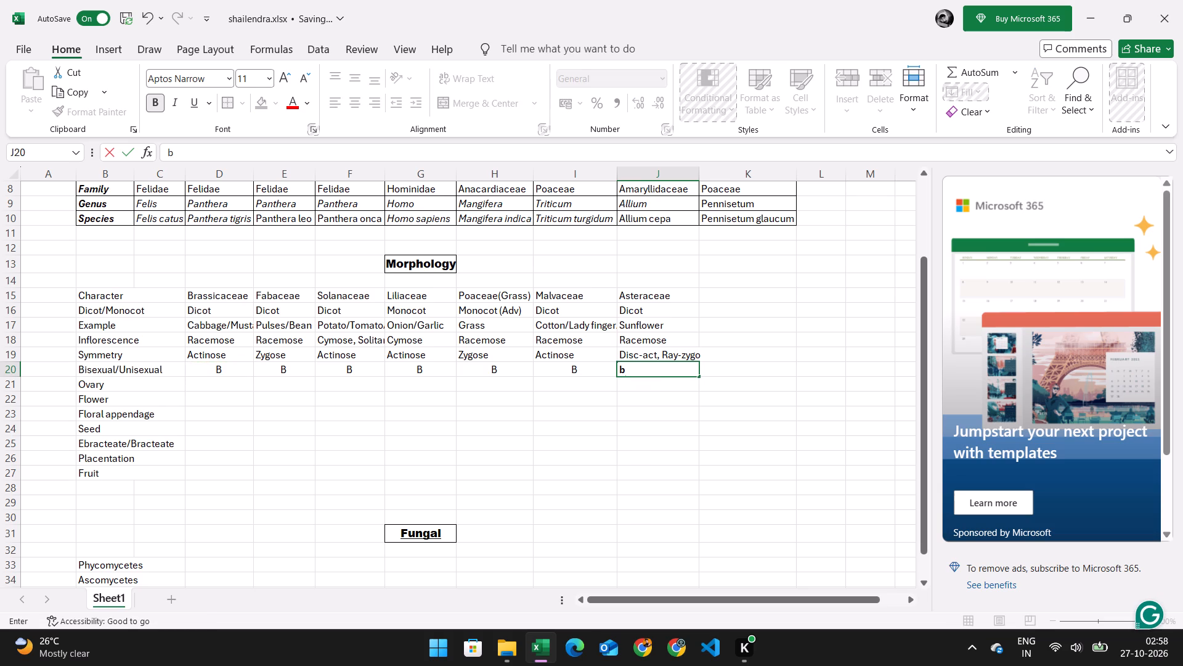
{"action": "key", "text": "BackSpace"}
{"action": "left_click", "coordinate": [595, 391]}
Copy the centred B from the Malvaceae cell I20 into the Asteraceae cell J20.
{"action": "left_click", "coordinate": [592, 369]}
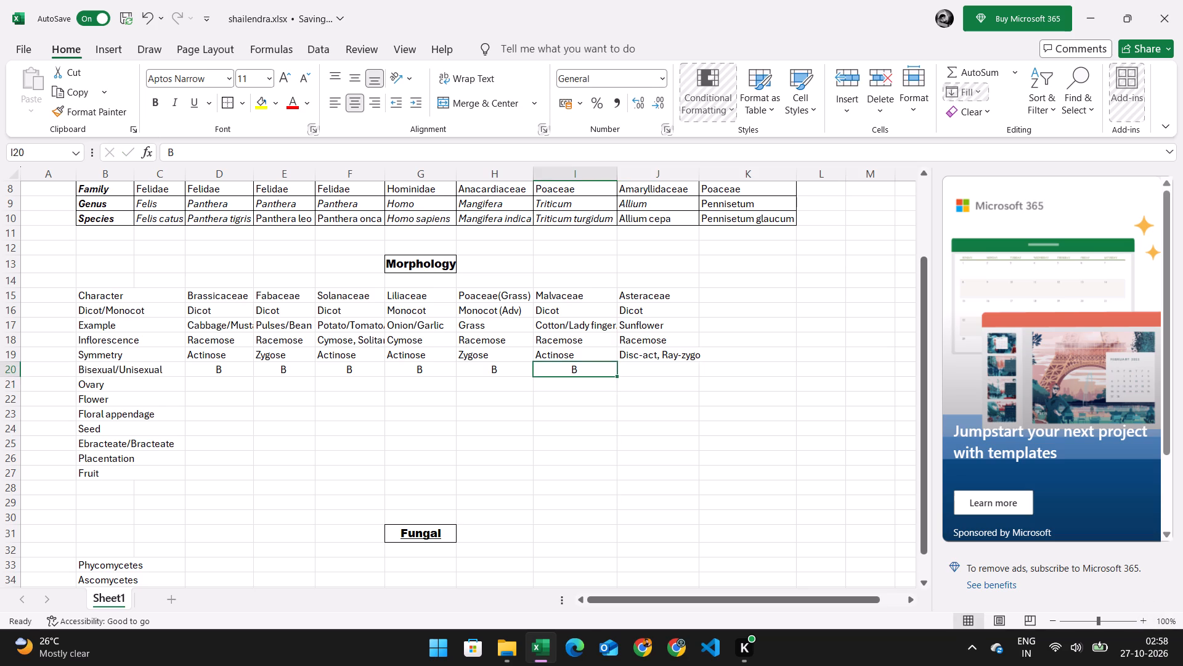
{"action": "key", "text": "ctrl+c"}
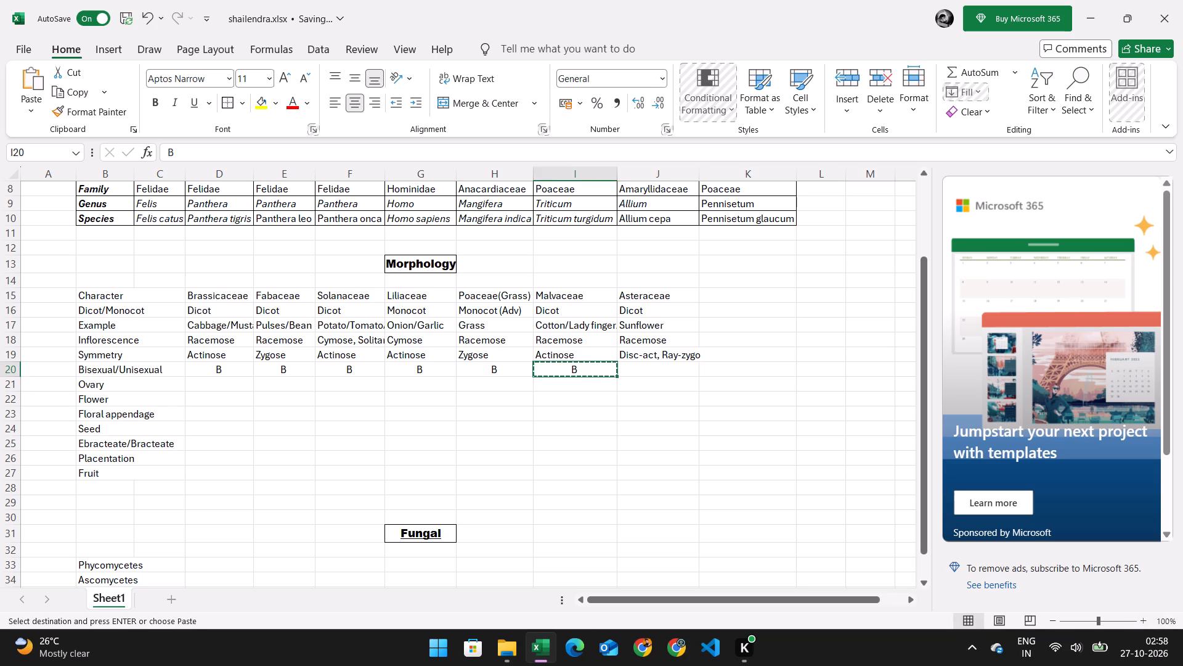
{"action": "left_click", "coordinate": [631, 364]}
{"action": "key", "text": "ctrl+v"}
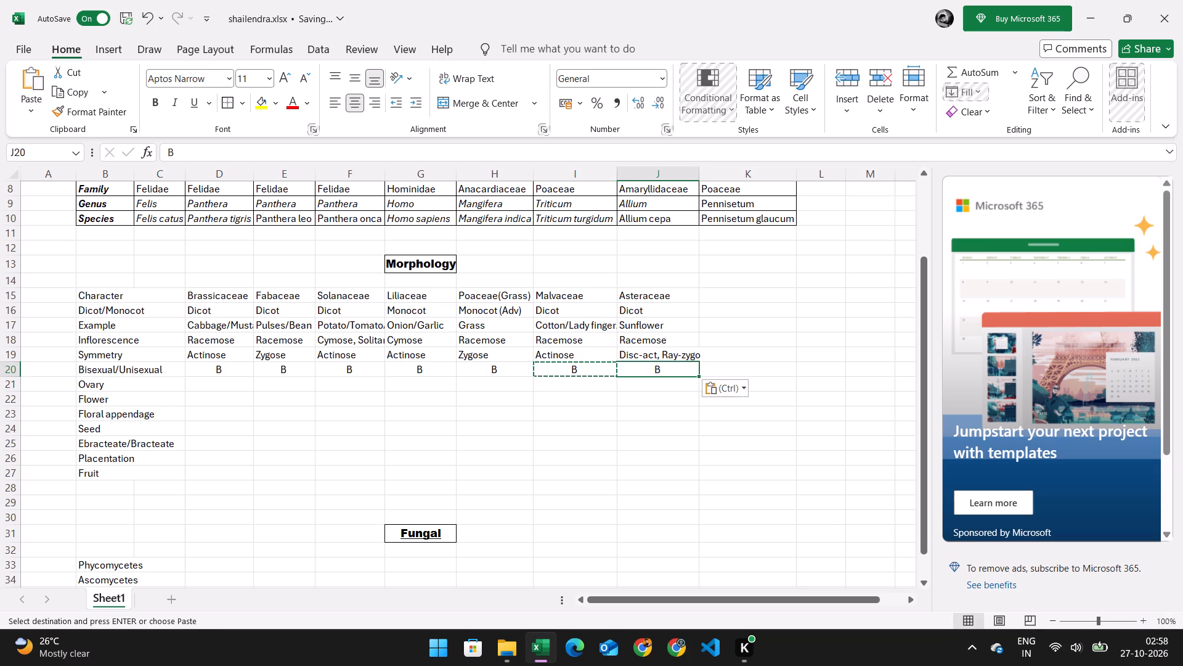
Extend the Asteraceae entry in J20 to read "B & U".
{"action": "left_click_drag", "start_coordinate": [683, 361], "coordinate": [673, 368]}
{"action": "double_click", "coordinate": [673, 368]}
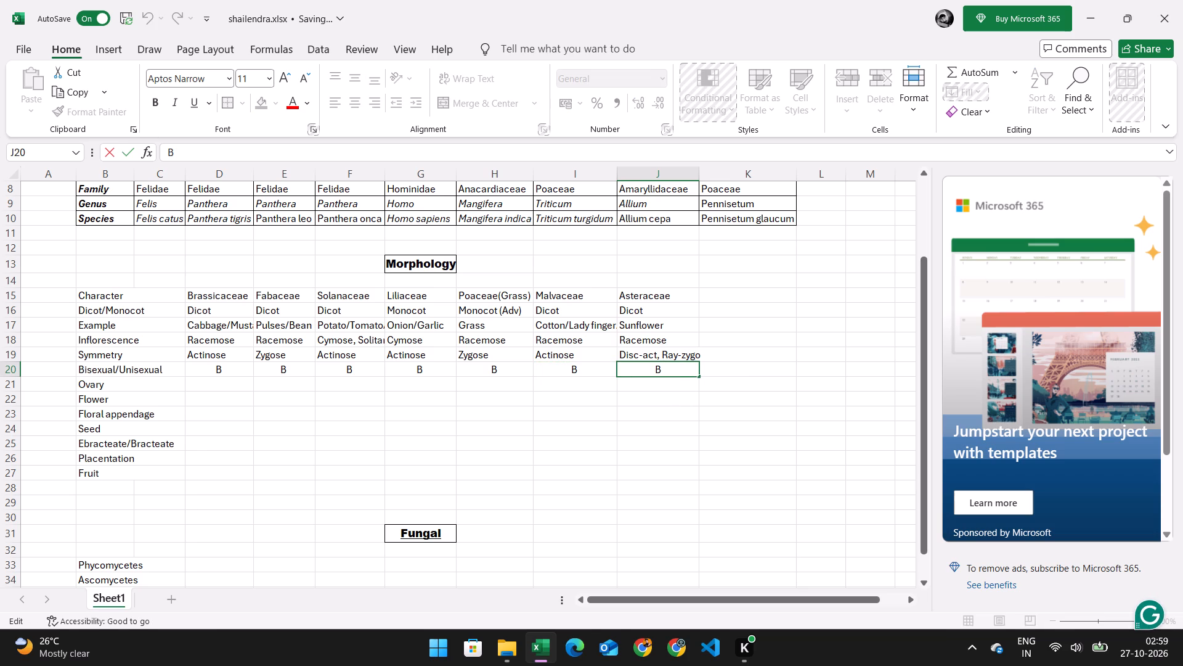
{"action": "key", "text": "shift+ampersand"}
{"action": "key", "text": "space"}
{"action": "key", "text": "shift+u"}
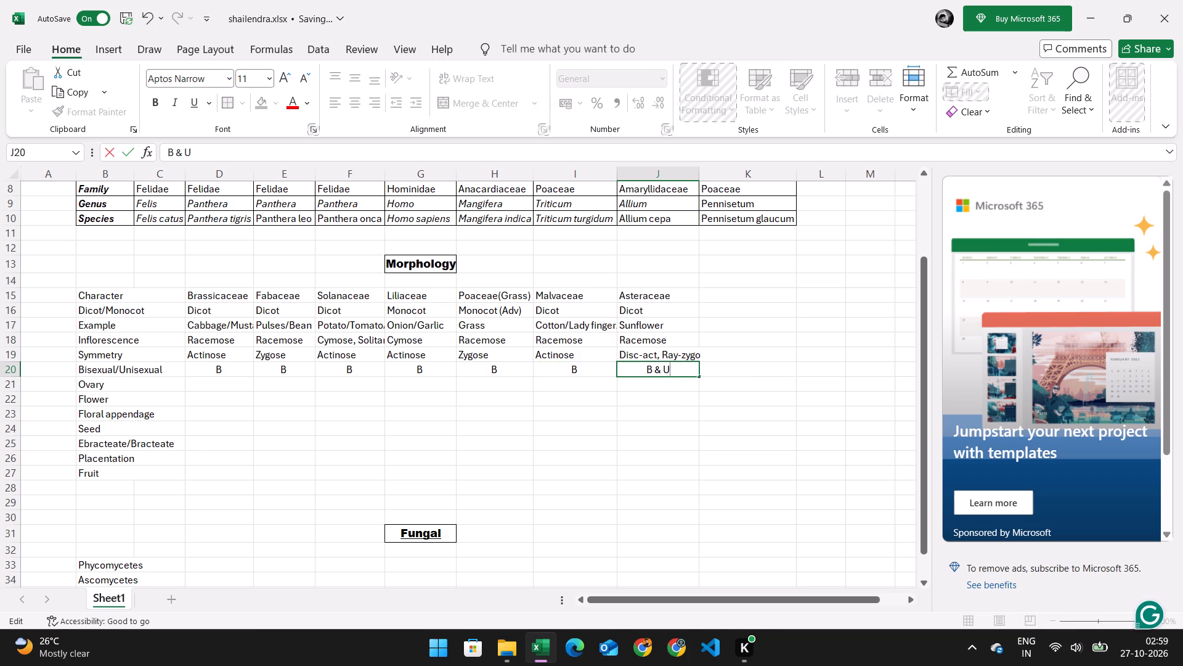
Enter Superior for Brassicaceae in the Ovary row, cell D21.
{"action": "left_click", "coordinate": [225, 385]}
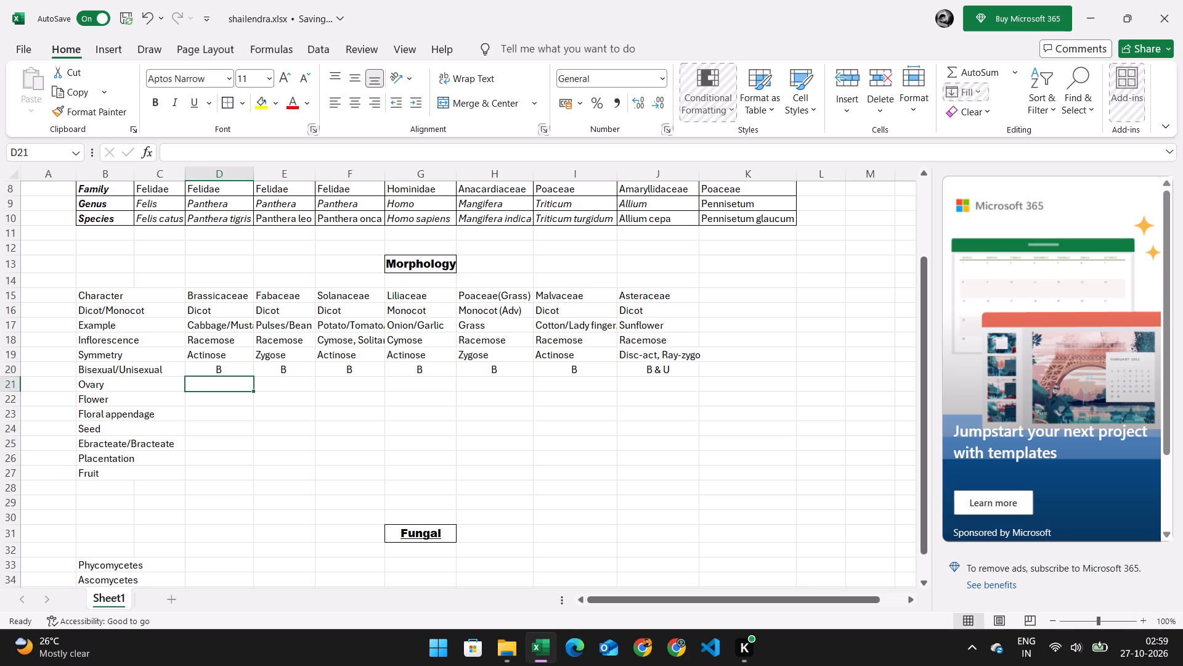
{"action": "type", "text": "Sy"}
{"action": "key", "text": "BackSpace"}
{"action": "type", "text": "uperior"}
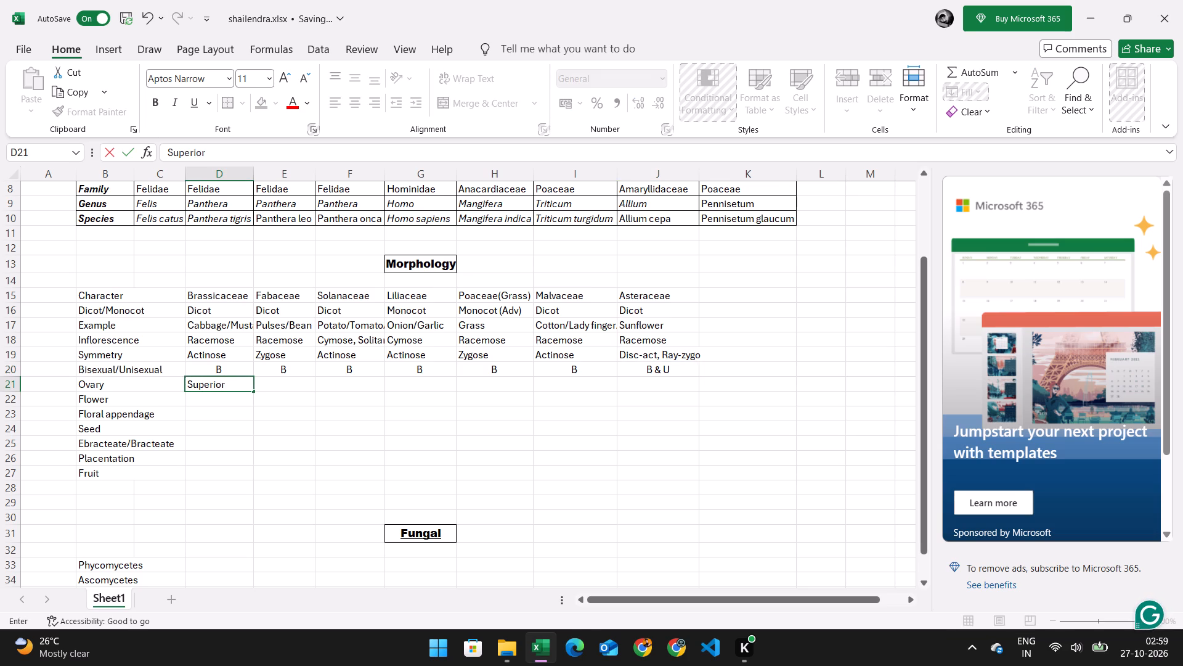
{"action": "left_click", "coordinate": [273, 386]}
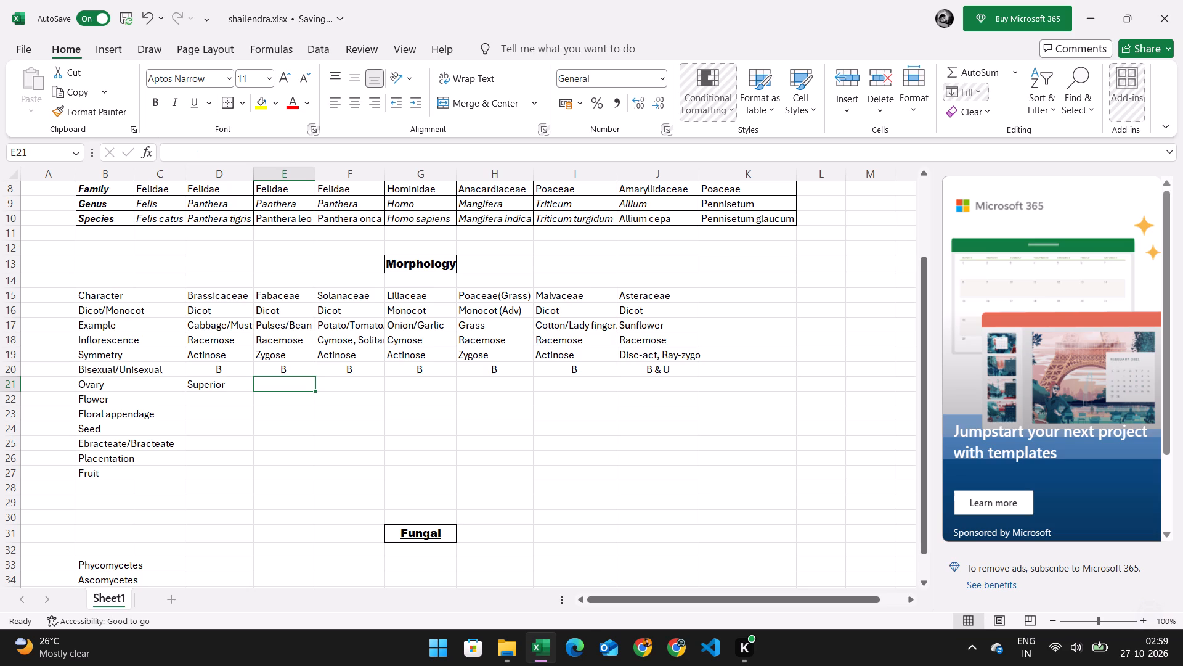
{"action": "left_click", "coordinate": [273, 386]}
Enter a centred S for Fabaceae in the Ovary row, cell E21.
{"action": "key", "text": "shift+s"}
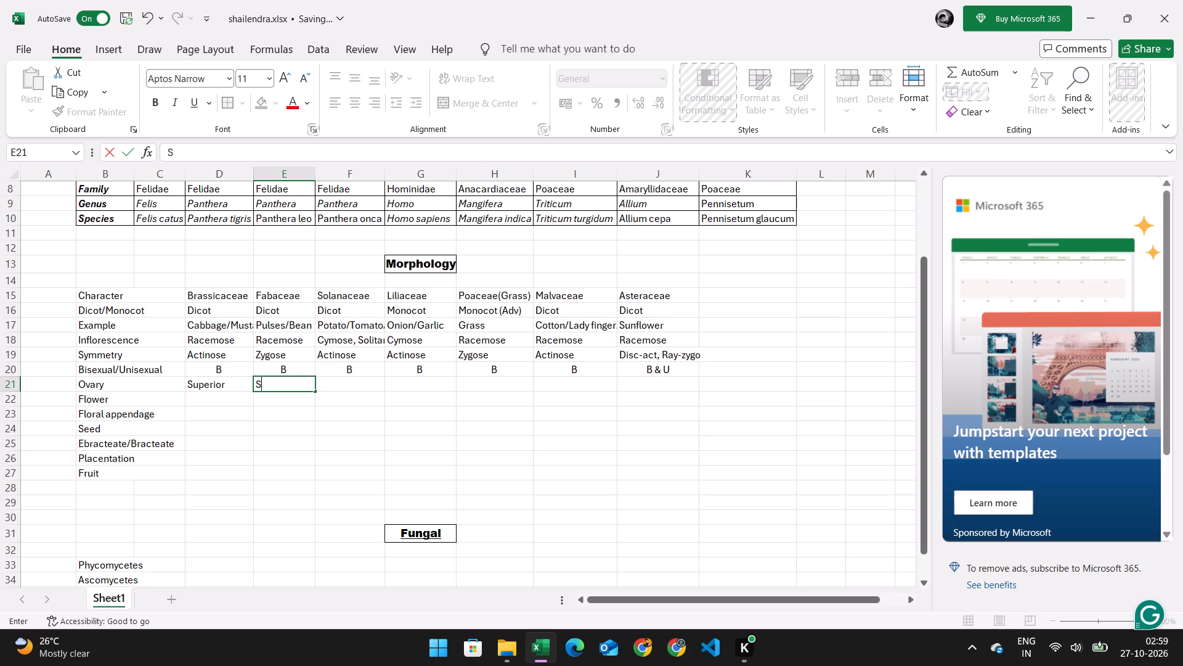
{"action": "left_click_drag", "start_coordinate": [308, 401], "coordinate": [291, 383]}
{"action": "left_click", "coordinate": [291, 383]}
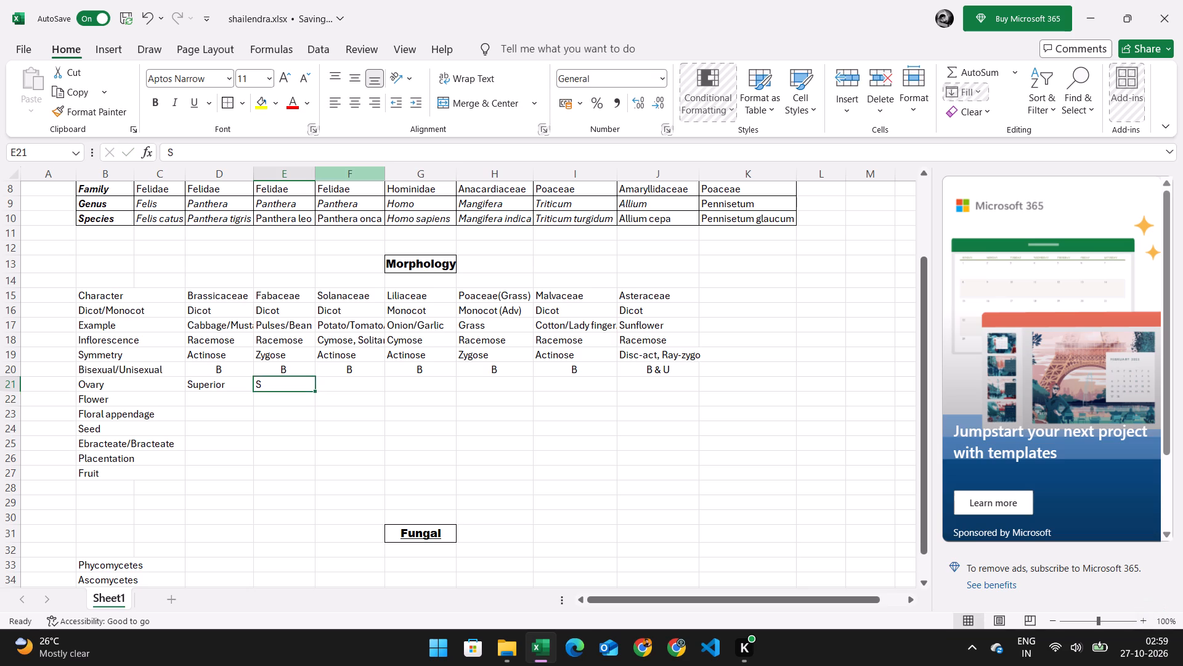
{"action": "left_click", "coordinate": [359, 111]}
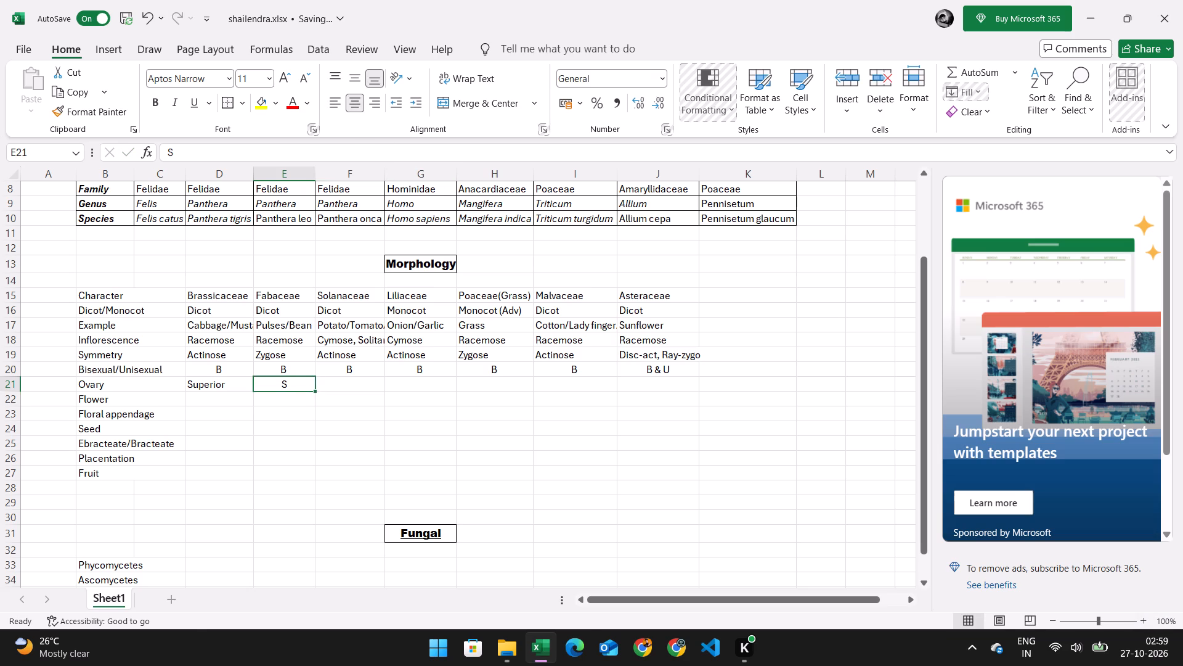
Copy the centred S from E21 into the Ovary cells for Solanaceae, Liliaceae, Poaceae and Malvaceae, F21 to I21.
{"action": "key", "text": "ctrl+c"}
{"action": "left_click", "coordinate": [359, 391]}
{"action": "key", "text": "ctrl+v"}
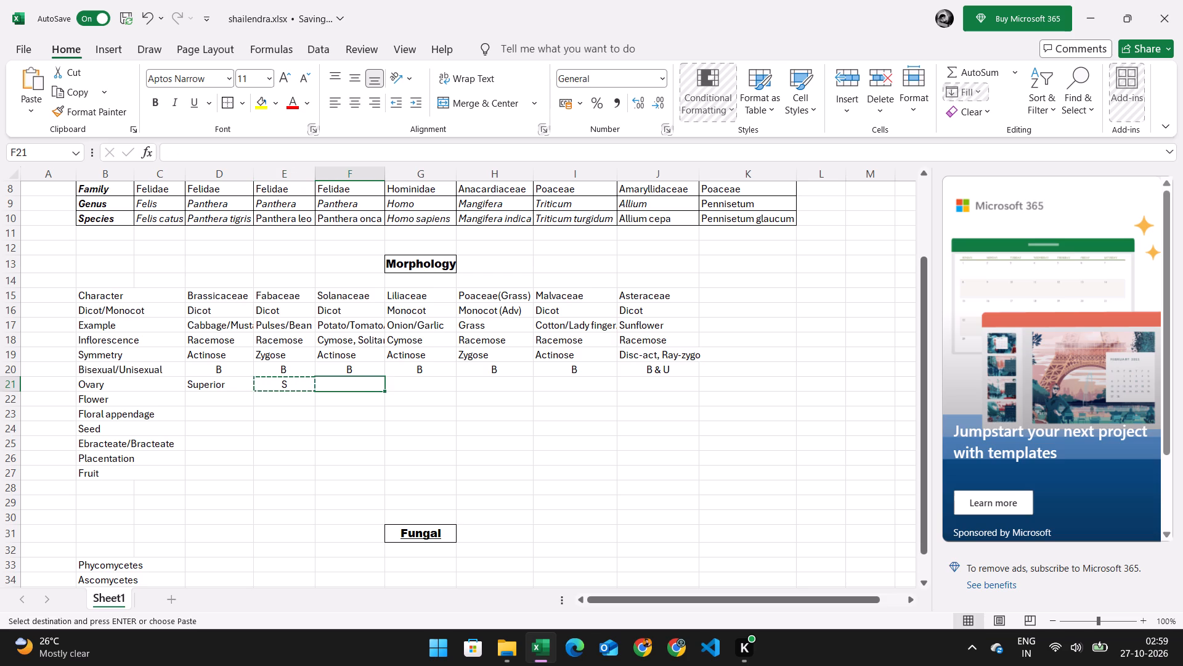
{"action": "left_click", "coordinate": [420, 388]}
{"action": "key", "text": "ctrl+v"}
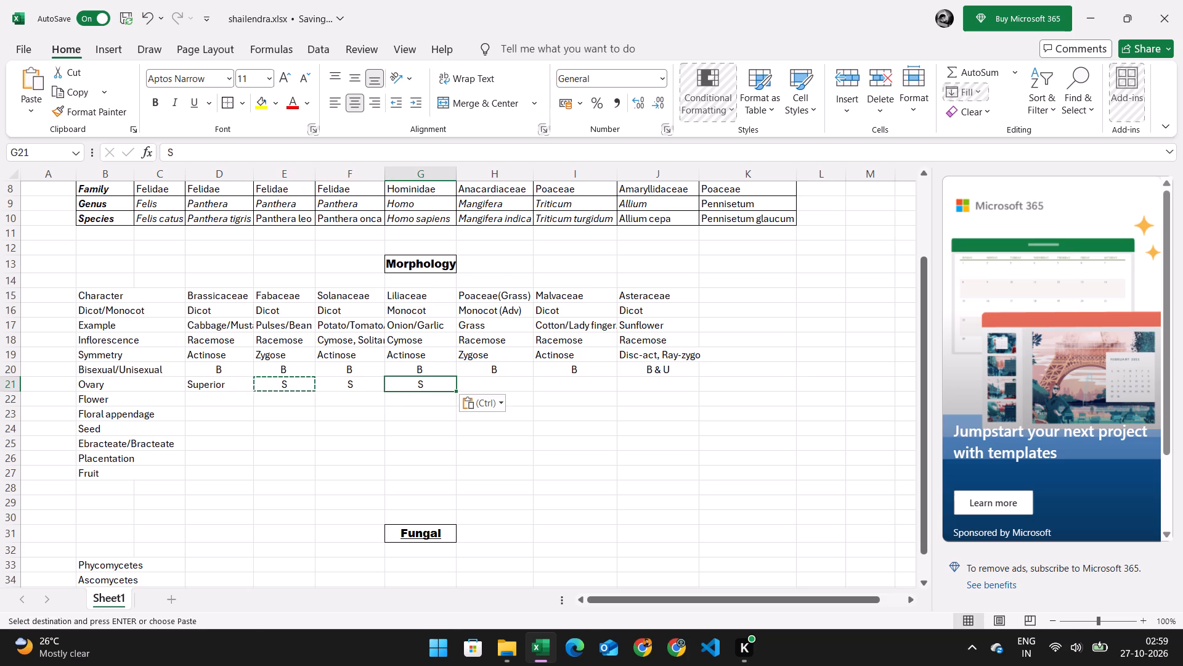
{"action": "left_click", "coordinate": [484, 382]}
{"action": "key", "text": "ctrl+v"}
{"action": "left_click", "coordinate": [559, 386]}
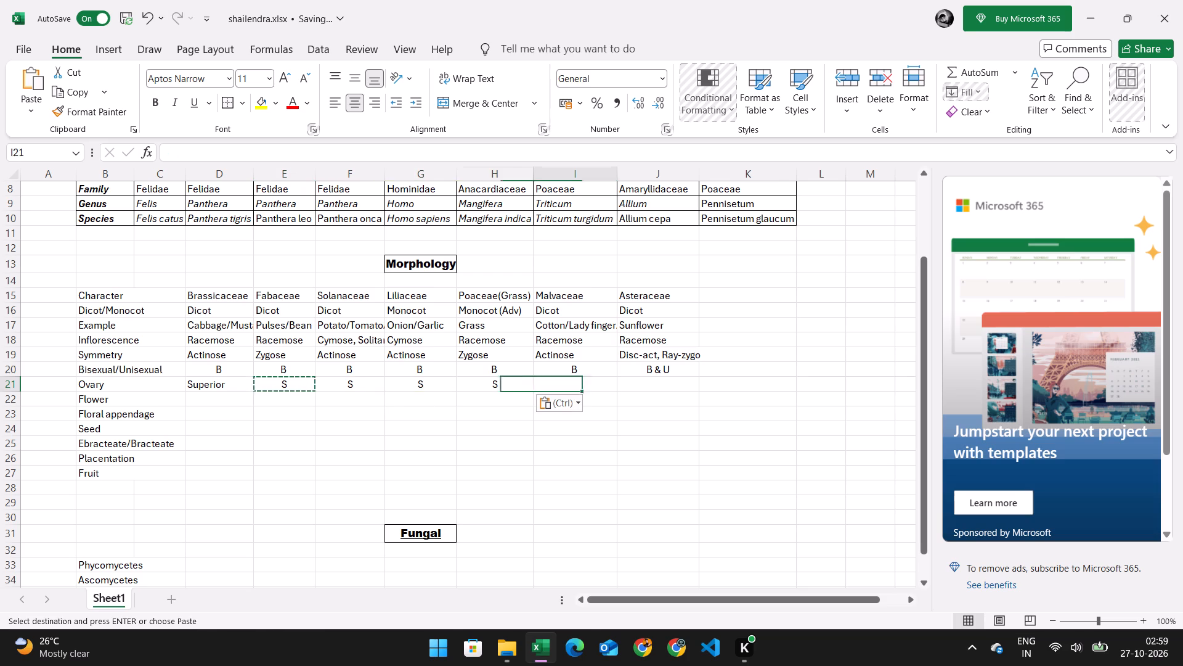
{"action": "key", "text": "ctrl+v"}
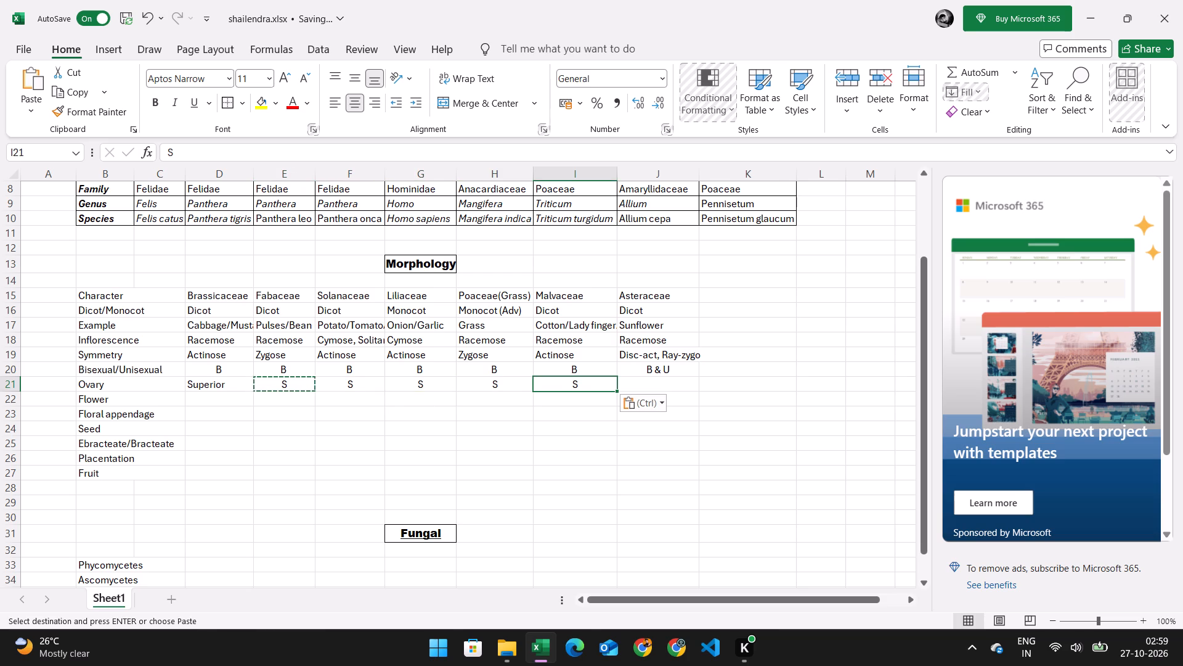
Enter Inferior for Asteraceae in the Ovary row, cell J21.
{"action": "left_click", "coordinate": [649, 386]}
{"action": "left_click", "coordinate": [649, 386]}
{"action": "left_click_drag", "start_coordinate": [649, 386], "coordinate": [656, 395]}
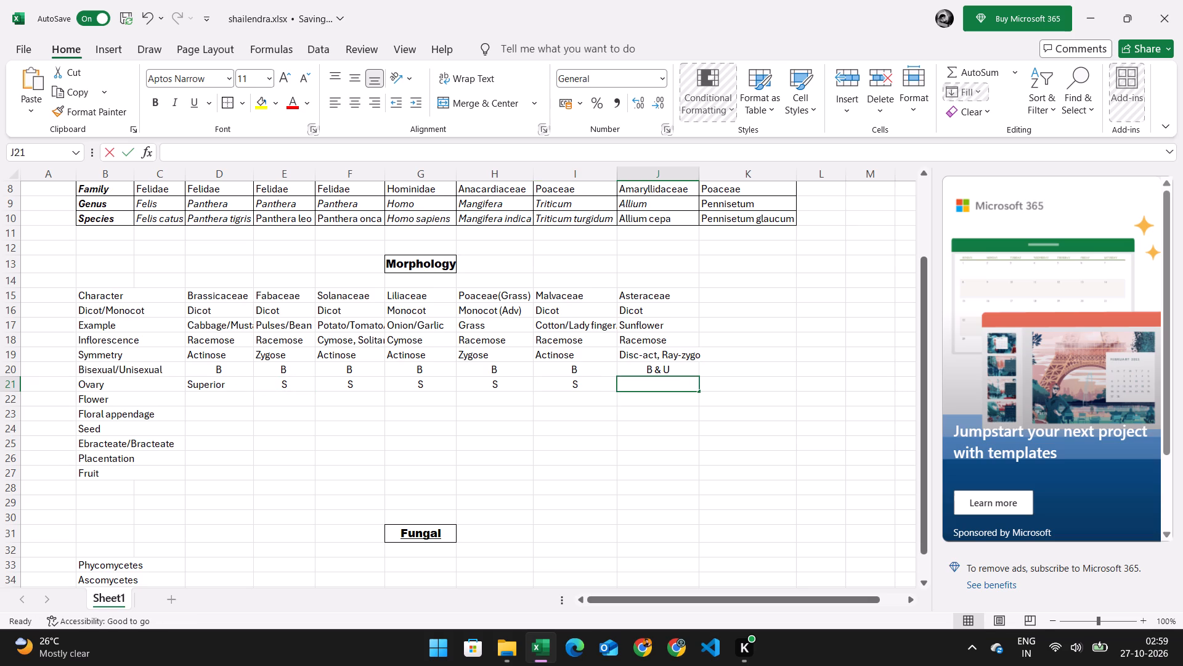
{"action": "left_click_drag", "start_coordinate": [656, 395], "coordinate": [699, 456]}
{"action": "type", "text": "In"}
{"action": "type", "text": "ferior"}
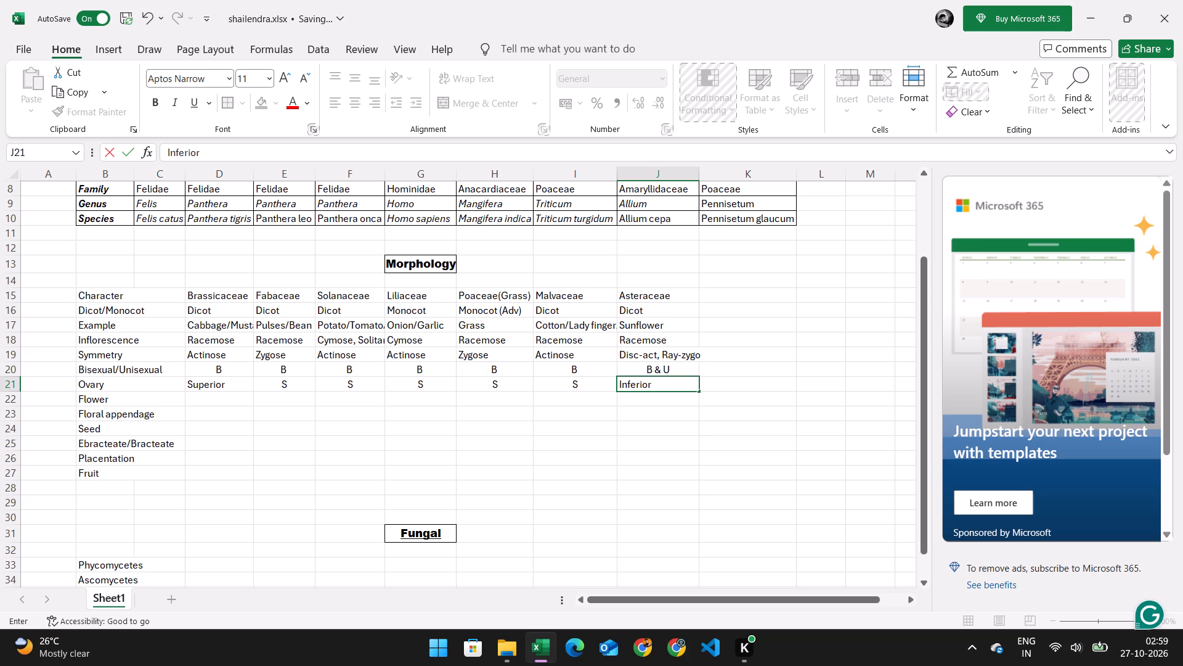
Enter Hypogynous for Brassicaceae in the Flower row, cell D22.
{"action": "left_click", "coordinate": [229, 393]}
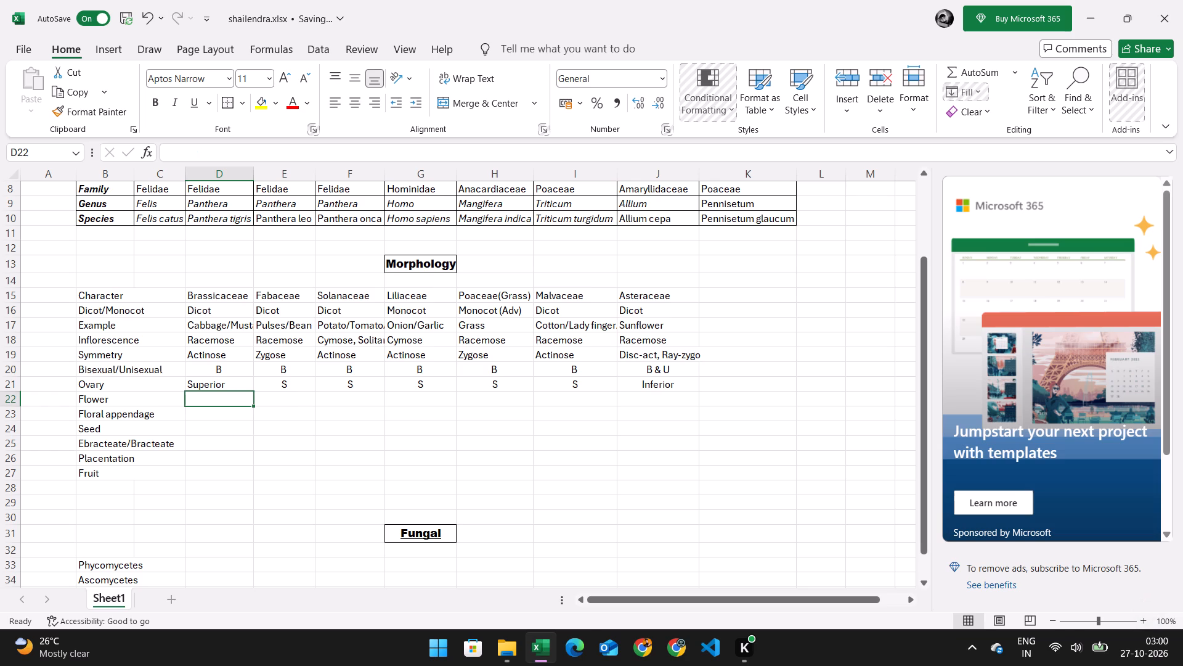
{"action": "type", "text": "Hy"}
{"action": "type", "text": "po"}
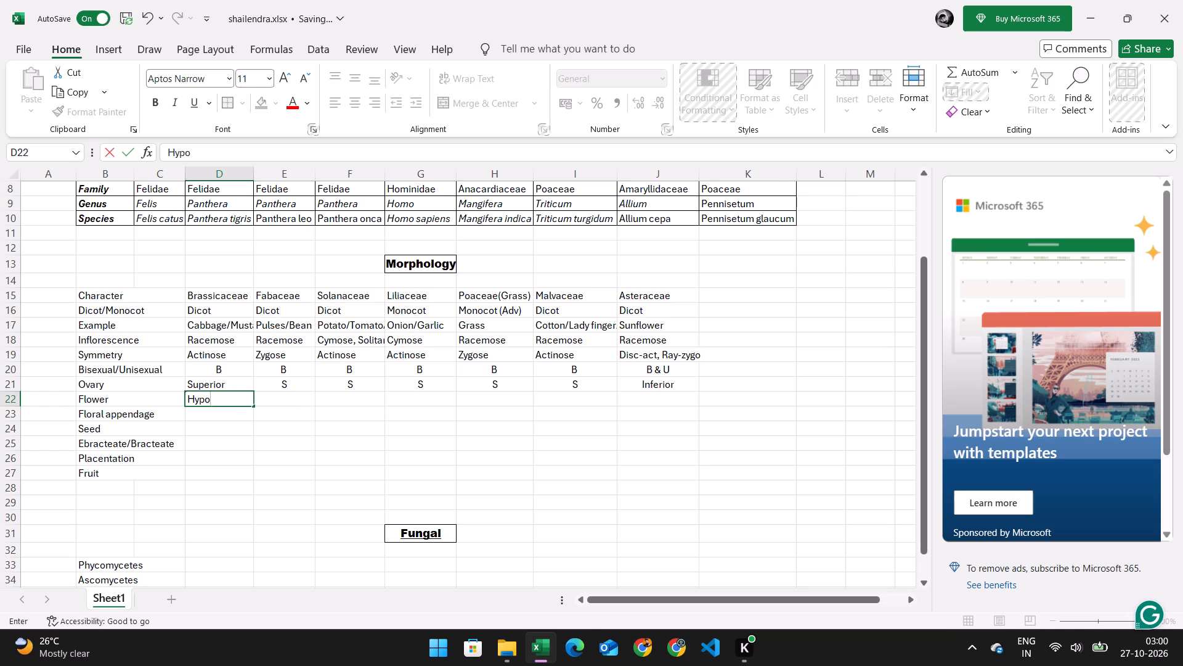
{"action": "key", "text": "g"}
{"action": "key", "text": "y"}
{"action": "type", "text": "nous"}
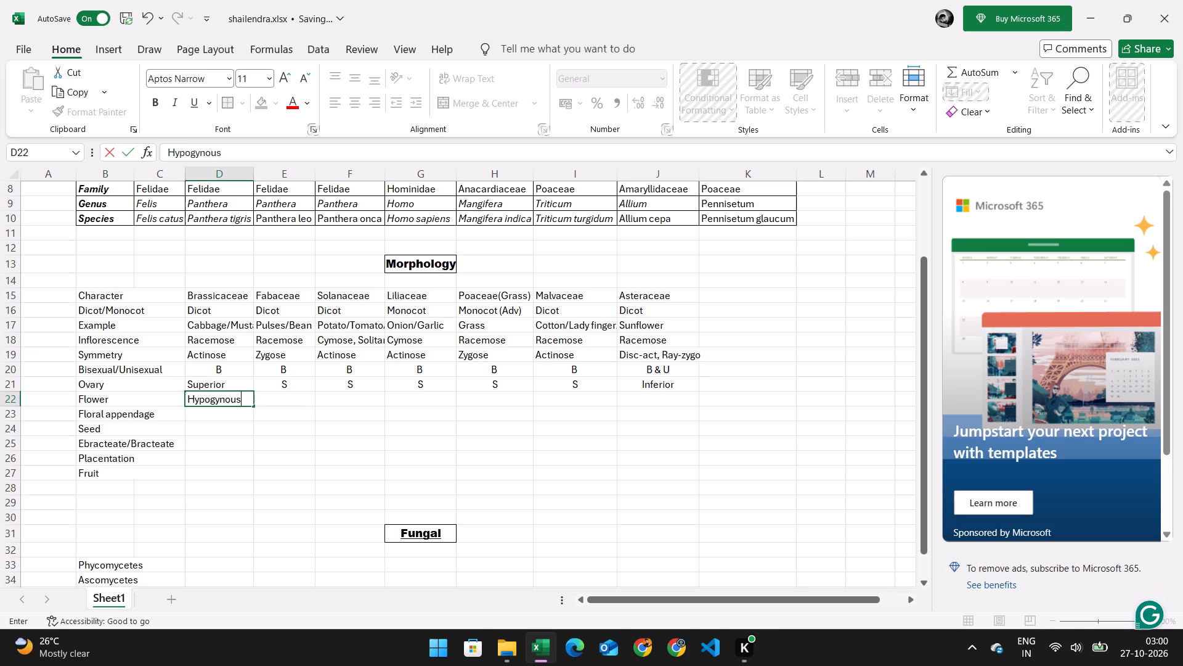
Copy Hypogynous from D22 into the Flower cells for Fabaceae, Solanaceae, Liliaceae and Poaceae, E22 to H22.
{"action": "left_click", "coordinate": [266, 409]}
{"action": "left_click", "coordinate": [229, 397]}
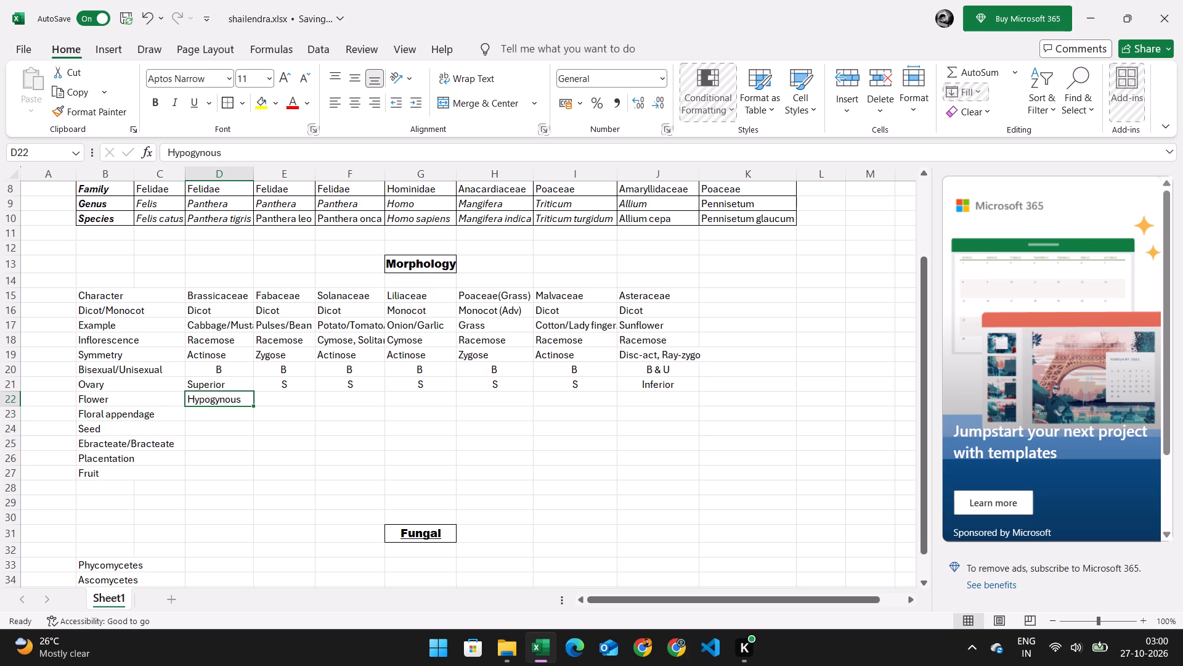
{"action": "key", "text": "ctrl+c"}
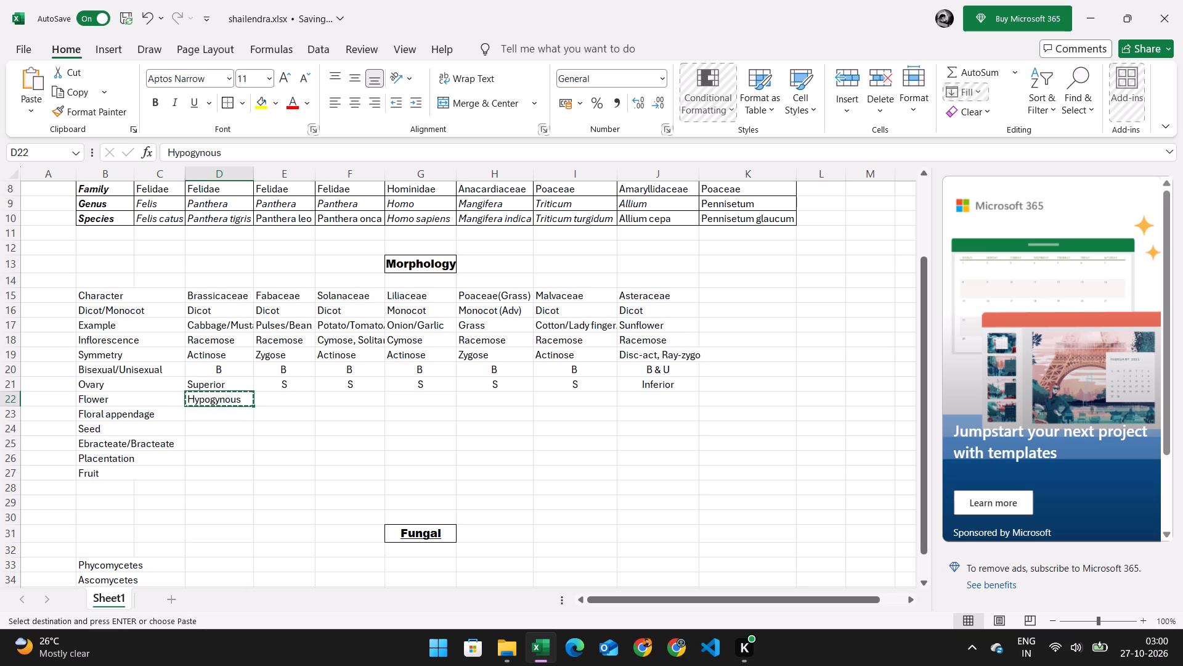
{"action": "left_click", "coordinate": [284, 404]}
{"action": "key", "text": "ctrl+v"}
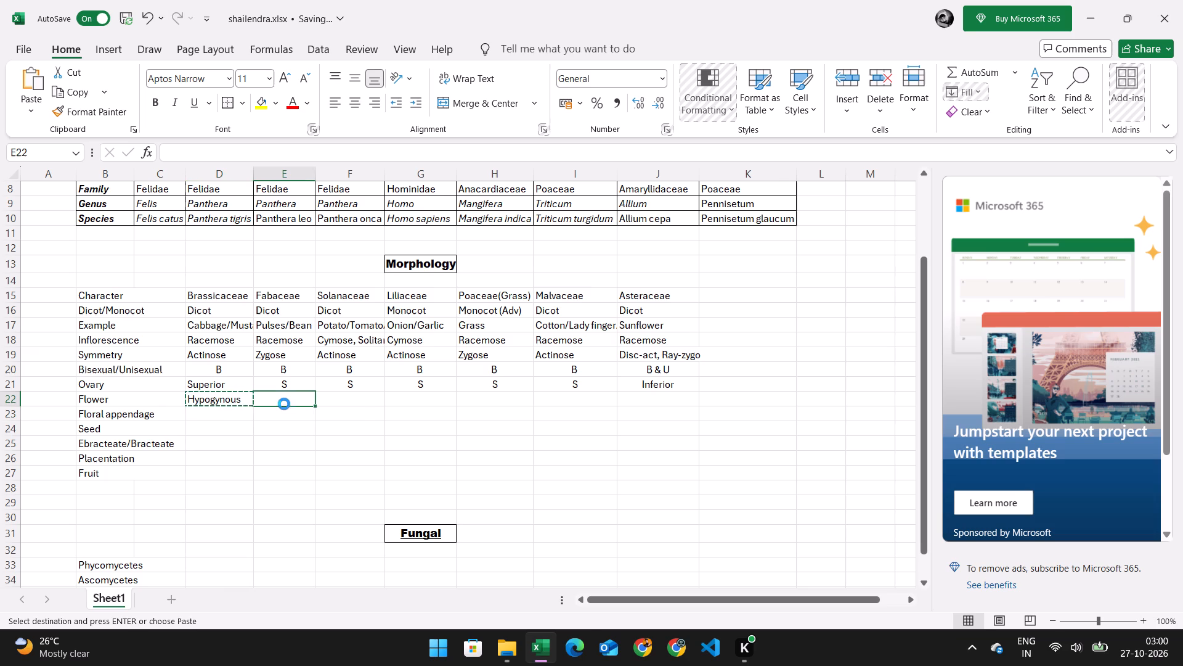
{"action": "left_click", "coordinate": [334, 397]}
{"action": "key", "text": "ctrl+v"}
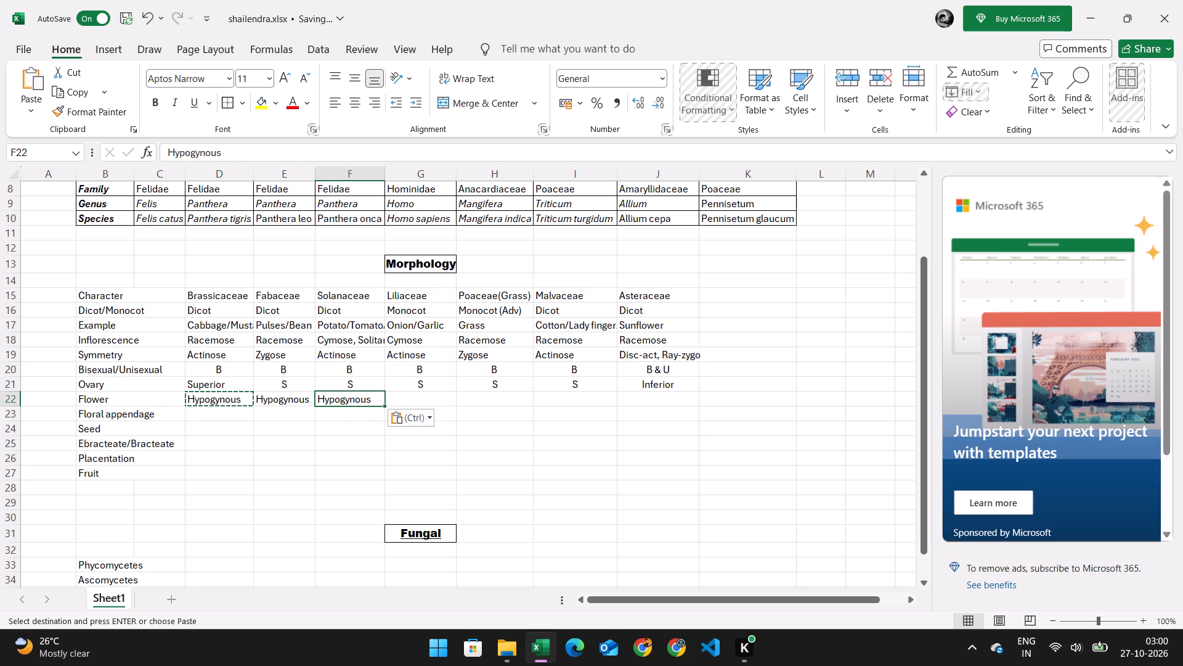
{"action": "left_click", "coordinate": [409, 403]}
{"action": "key", "text": "ctrl+v"}
{"action": "left_click", "coordinate": [482, 398]}
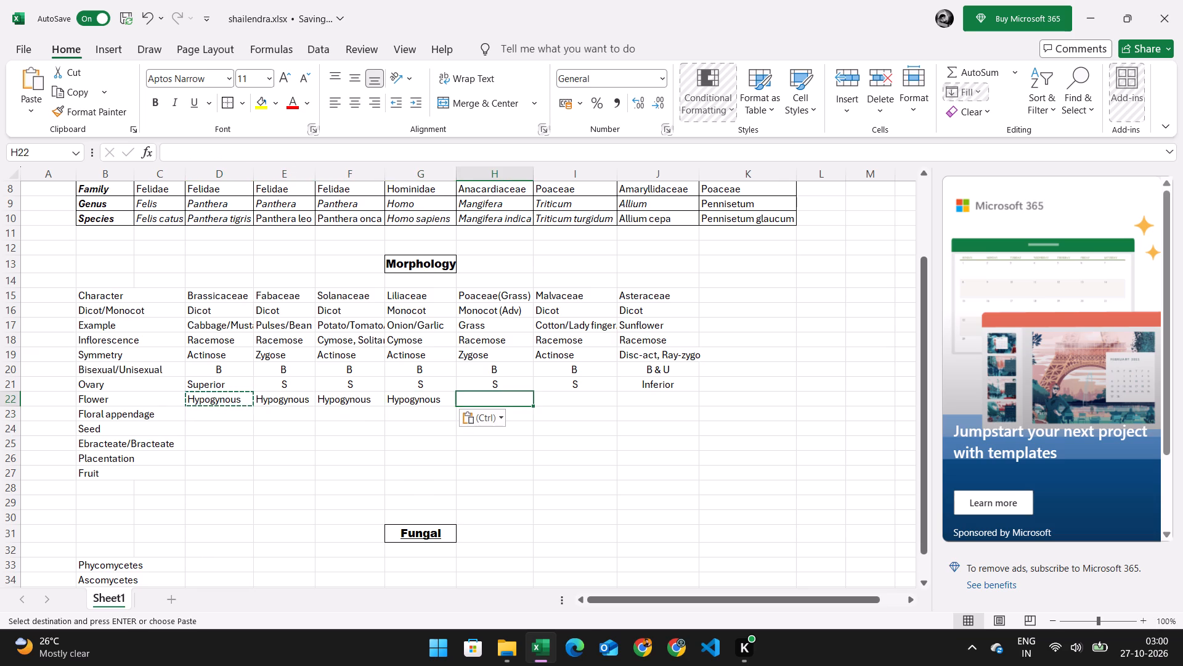
{"action": "key", "text": "ctrl+v"}
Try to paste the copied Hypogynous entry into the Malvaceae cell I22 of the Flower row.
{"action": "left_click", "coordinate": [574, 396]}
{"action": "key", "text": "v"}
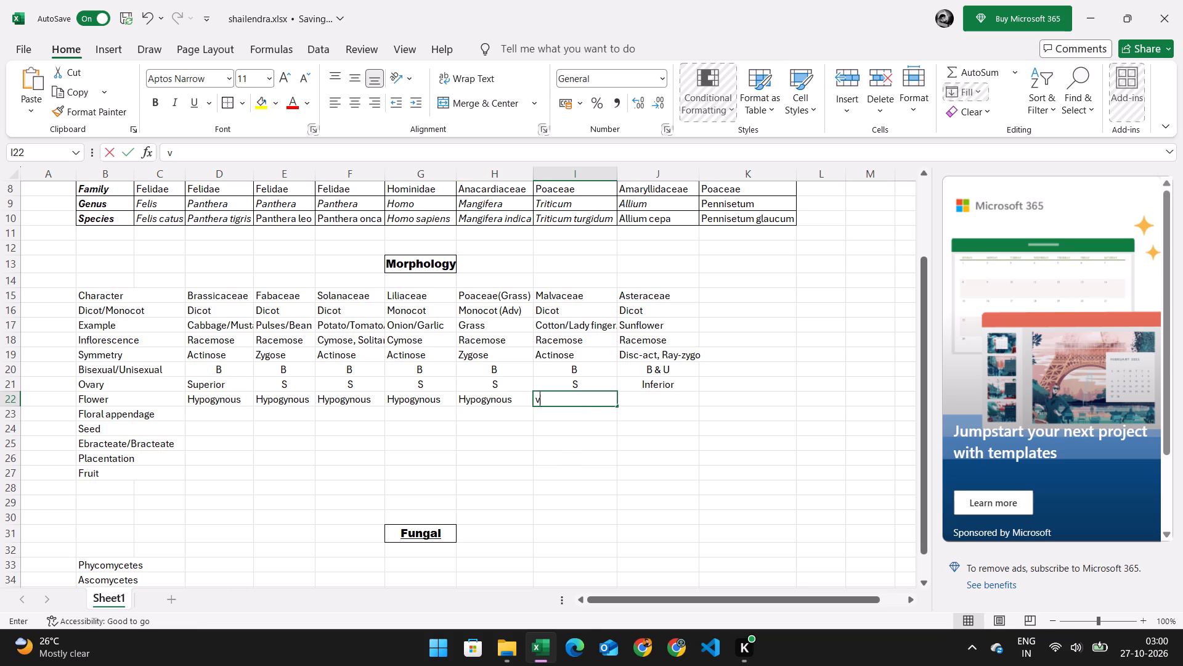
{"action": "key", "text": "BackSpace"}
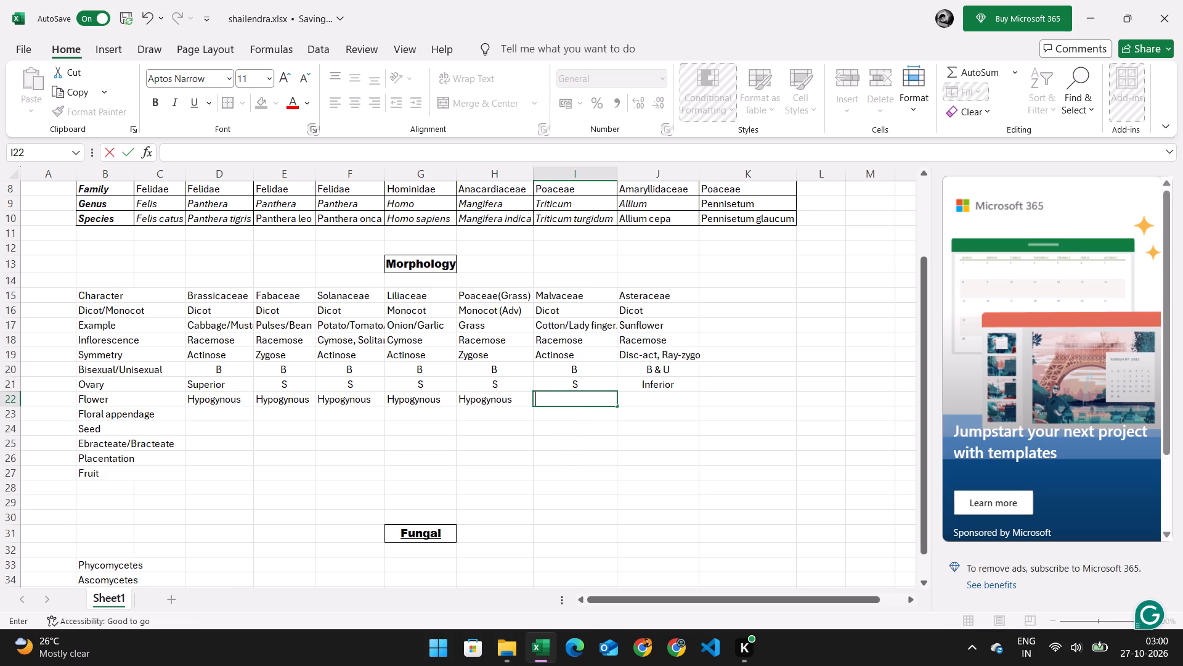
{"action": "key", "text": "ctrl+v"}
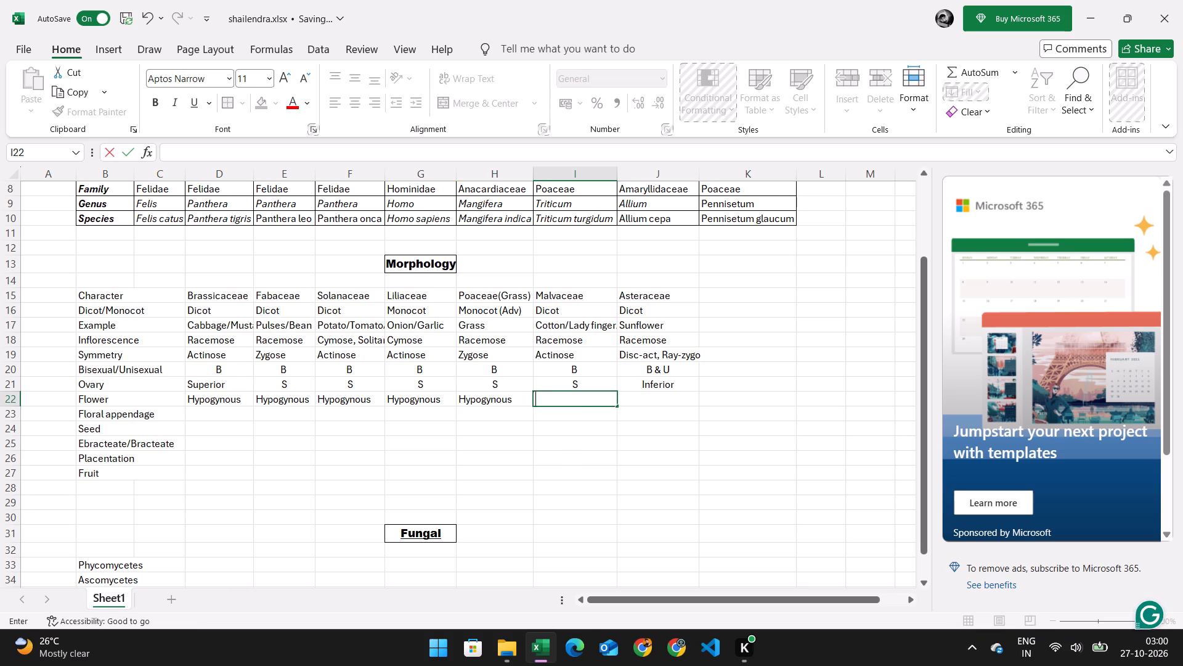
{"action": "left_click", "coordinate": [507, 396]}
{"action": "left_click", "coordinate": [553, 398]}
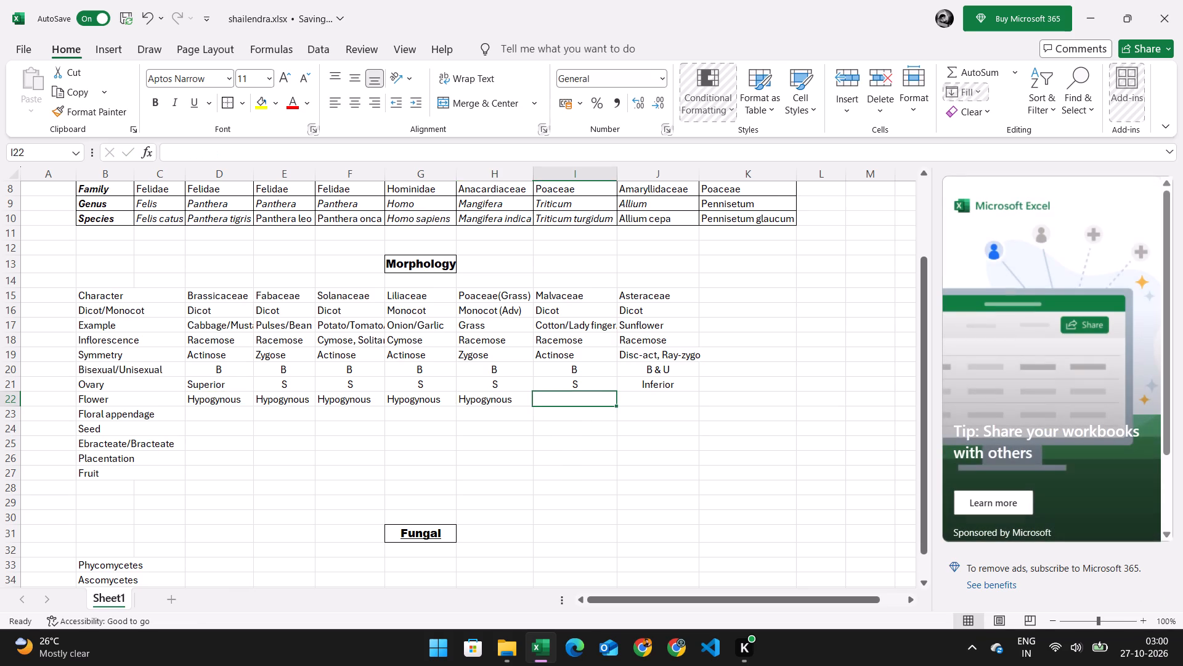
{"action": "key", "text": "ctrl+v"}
Enter Hypogynous for Malvaceae in the Flower row, cell I22.
{"action": "double_click", "coordinate": [580, 401]}
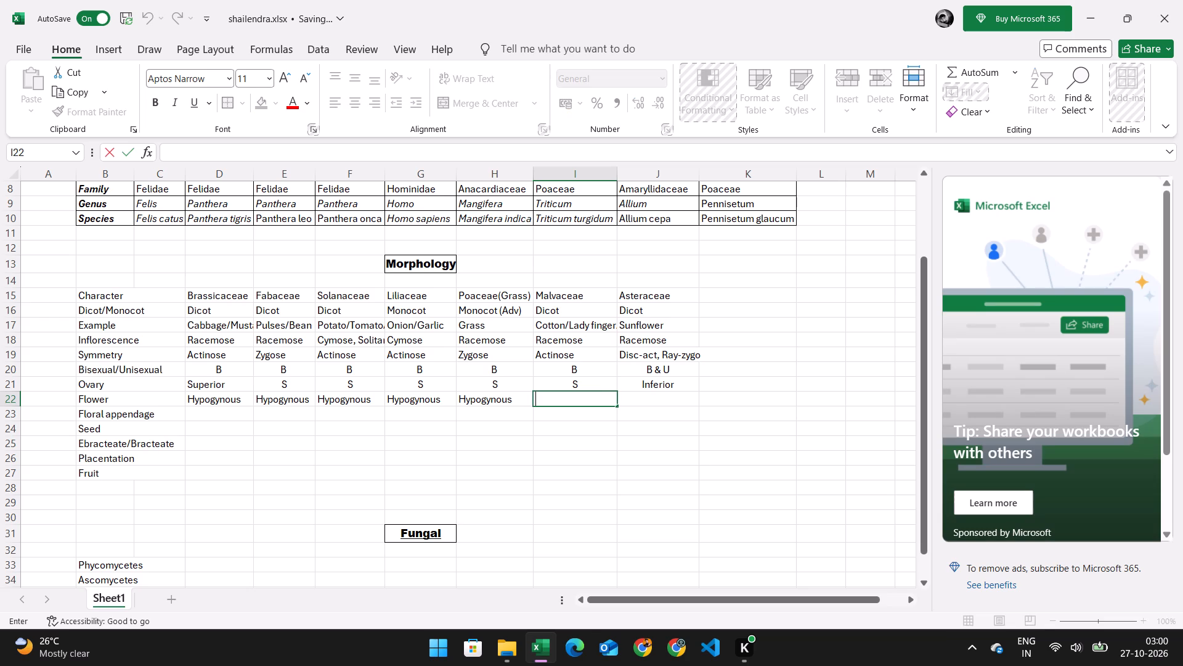
{"action": "type", "text": "Hypo"}
{"action": "type", "text": "gy"}
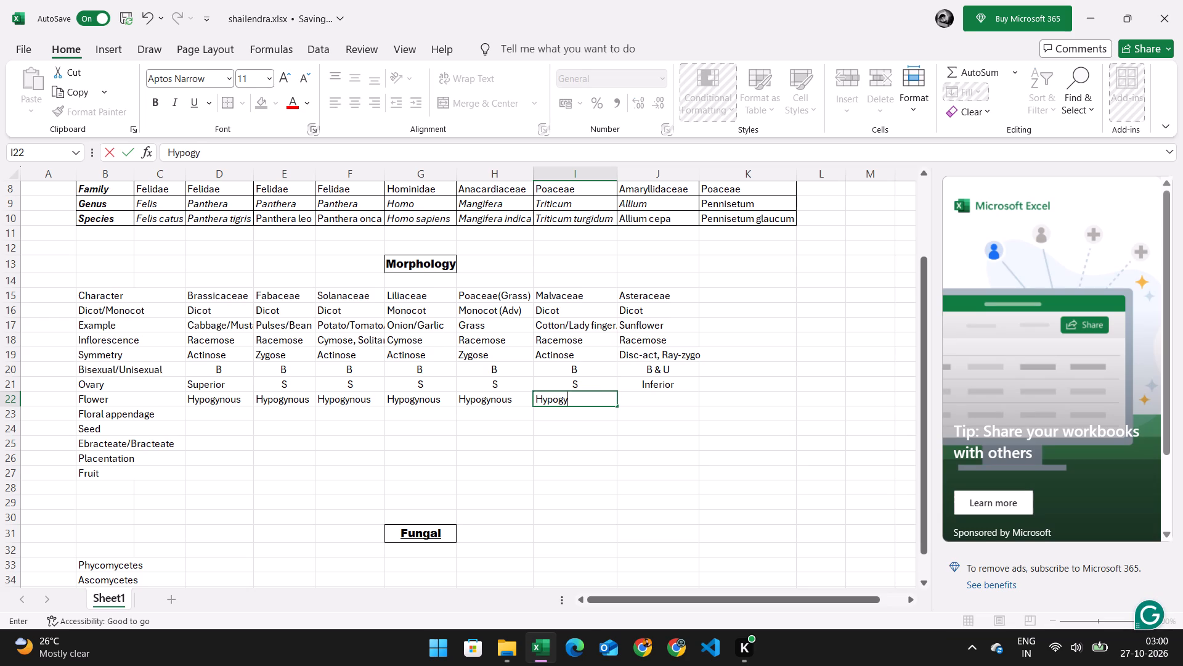
{"action": "key", "text": "n"}
{"action": "type", "text": "ous"}
Enter Epigynous for Asteraceae in the Flower row, cell J22.
{"action": "left_click", "coordinate": [679, 400]}
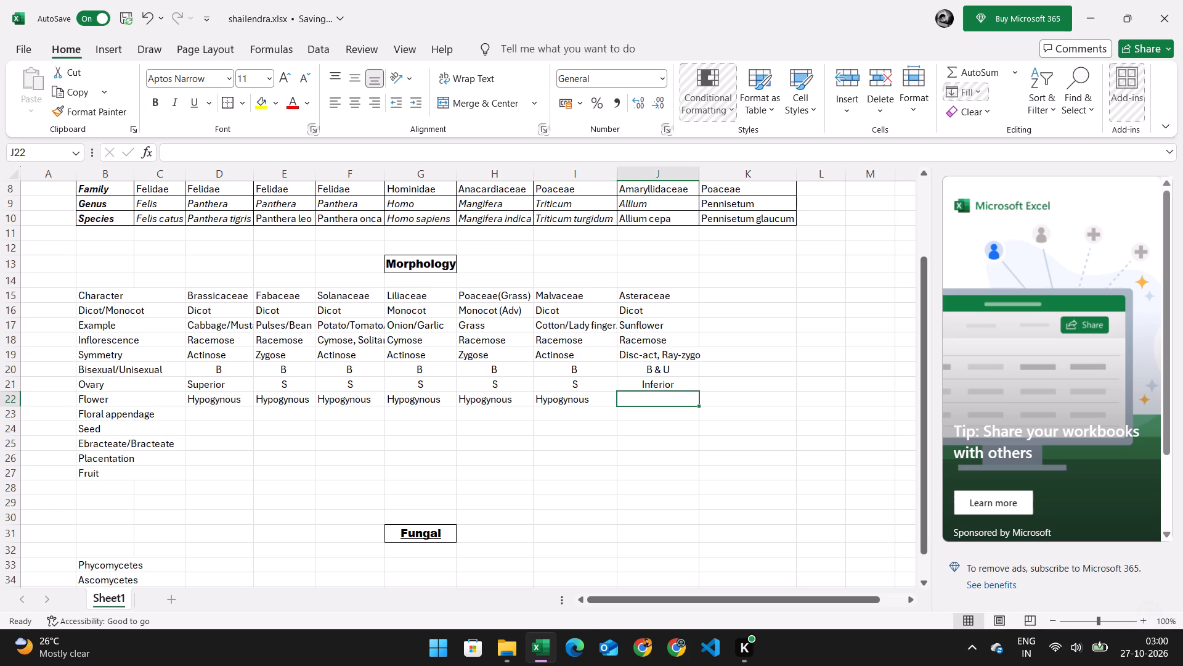
{"action": "key", "text": "shift+e"}
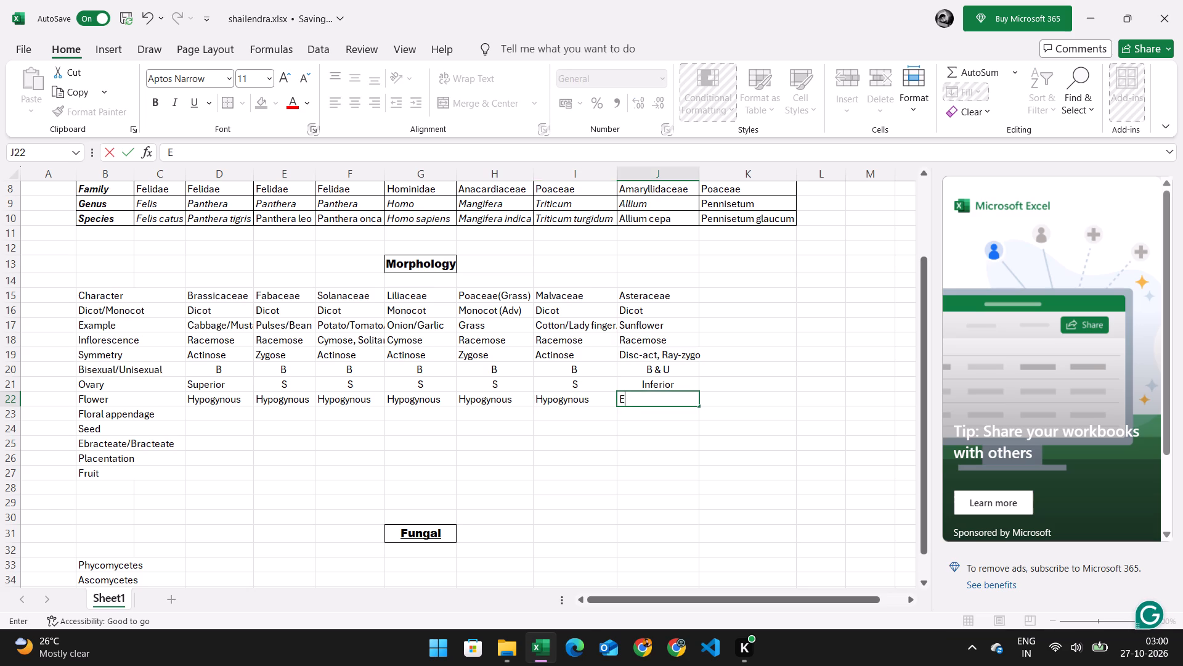
{"action": "type", "text": "pig"}
{"action": "key", "text": "y"}
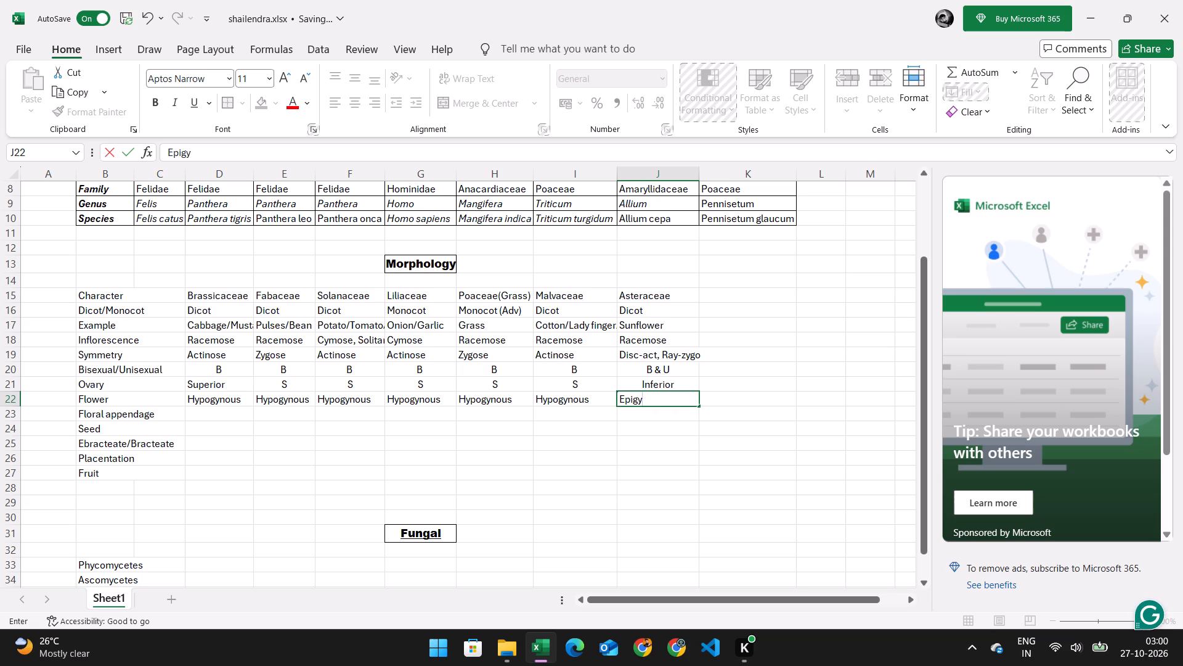
{"action": "type", "text": "nous"}
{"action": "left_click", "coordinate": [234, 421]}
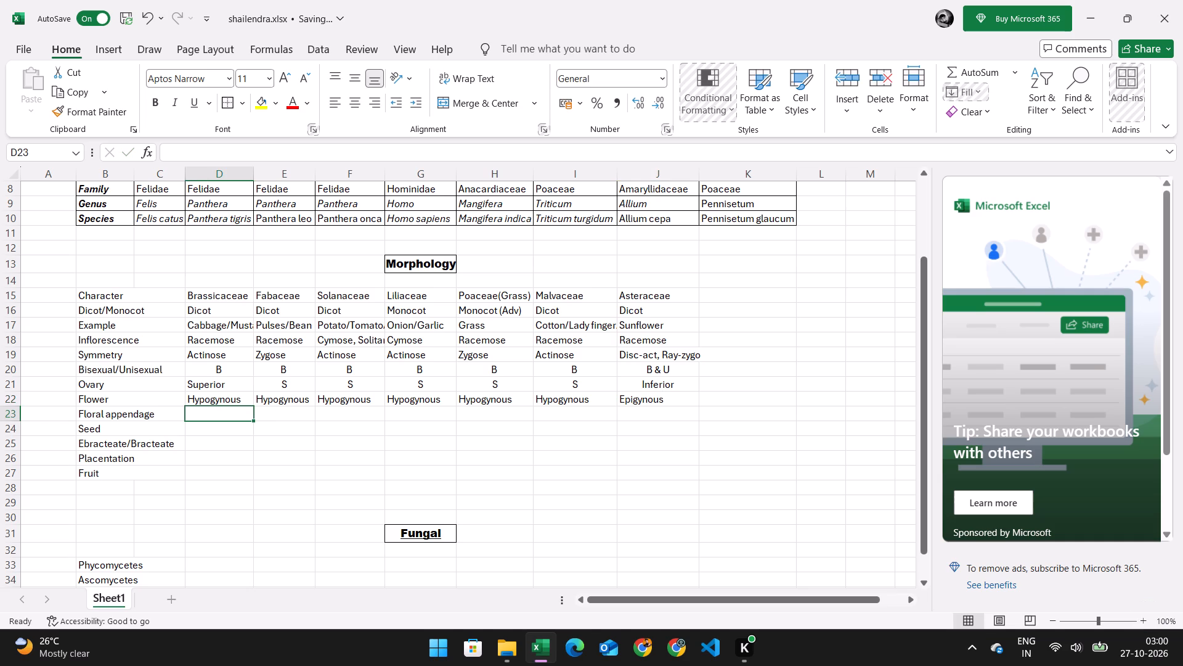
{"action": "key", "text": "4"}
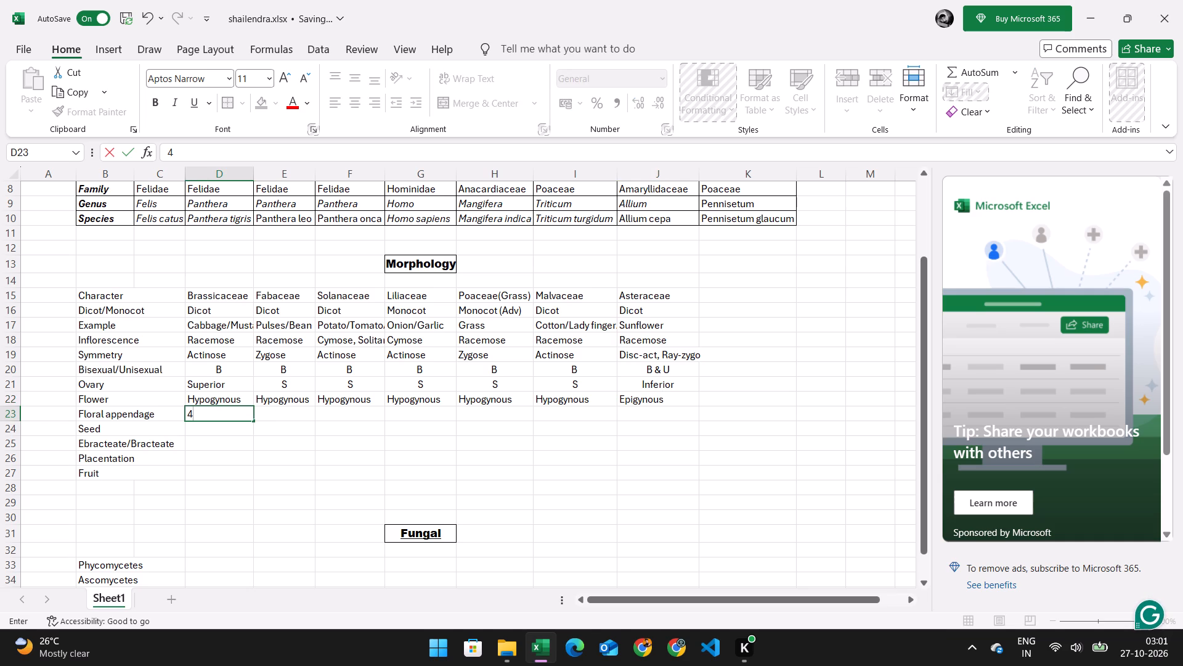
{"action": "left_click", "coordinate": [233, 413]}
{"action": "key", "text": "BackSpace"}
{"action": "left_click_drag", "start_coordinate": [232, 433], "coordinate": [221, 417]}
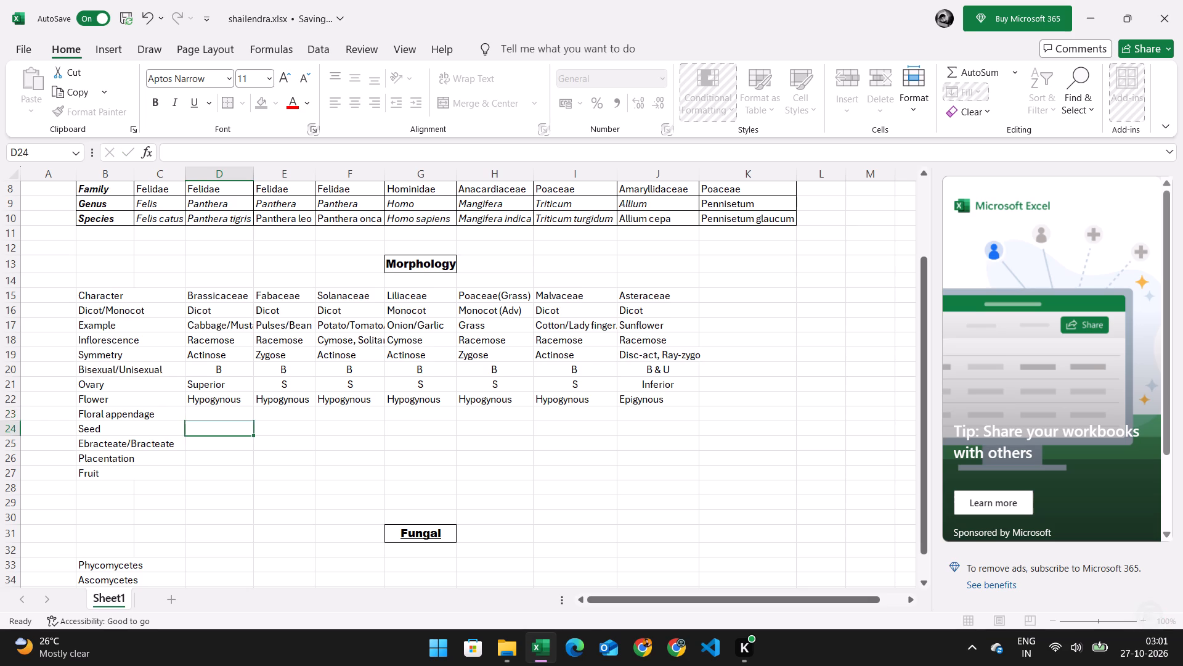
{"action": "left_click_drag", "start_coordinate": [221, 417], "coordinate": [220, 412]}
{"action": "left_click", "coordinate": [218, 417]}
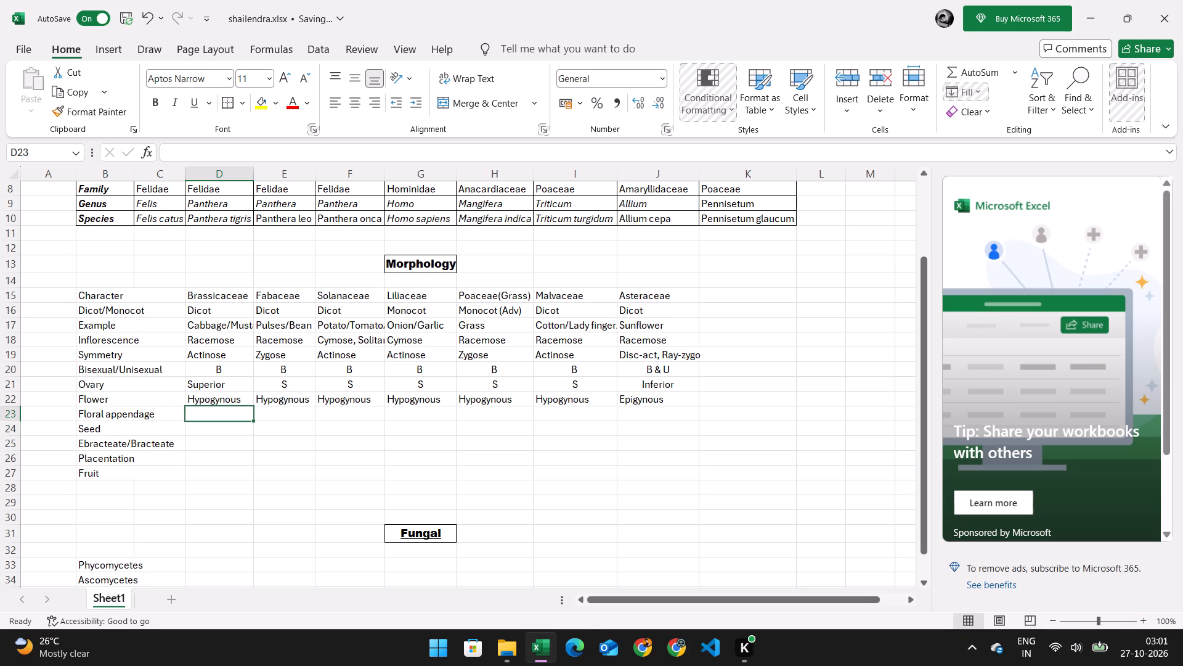
Centre-align the Floral appendage cells for all seven families, D23 to J23.
{"action": "left_click_drag", "start_coordinate": [218, 417], "coordinate": [557, 402]}
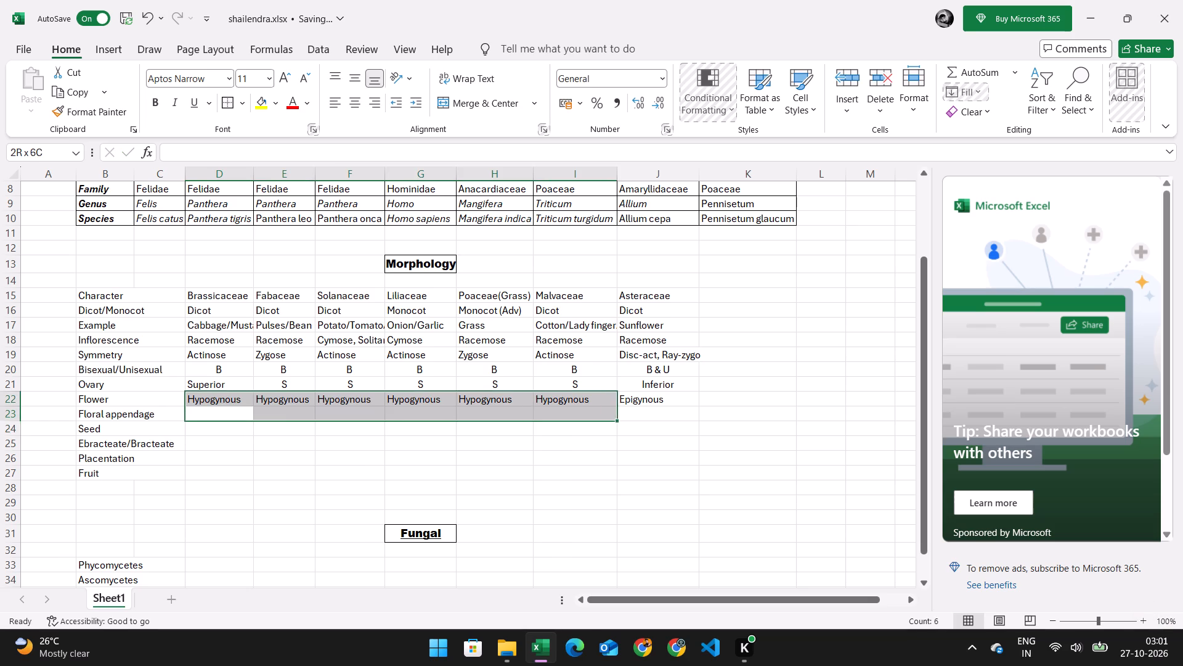
{"action": "left_click_drag", "start_coordinate": [557, 402], "coordinate": [646, 411]}
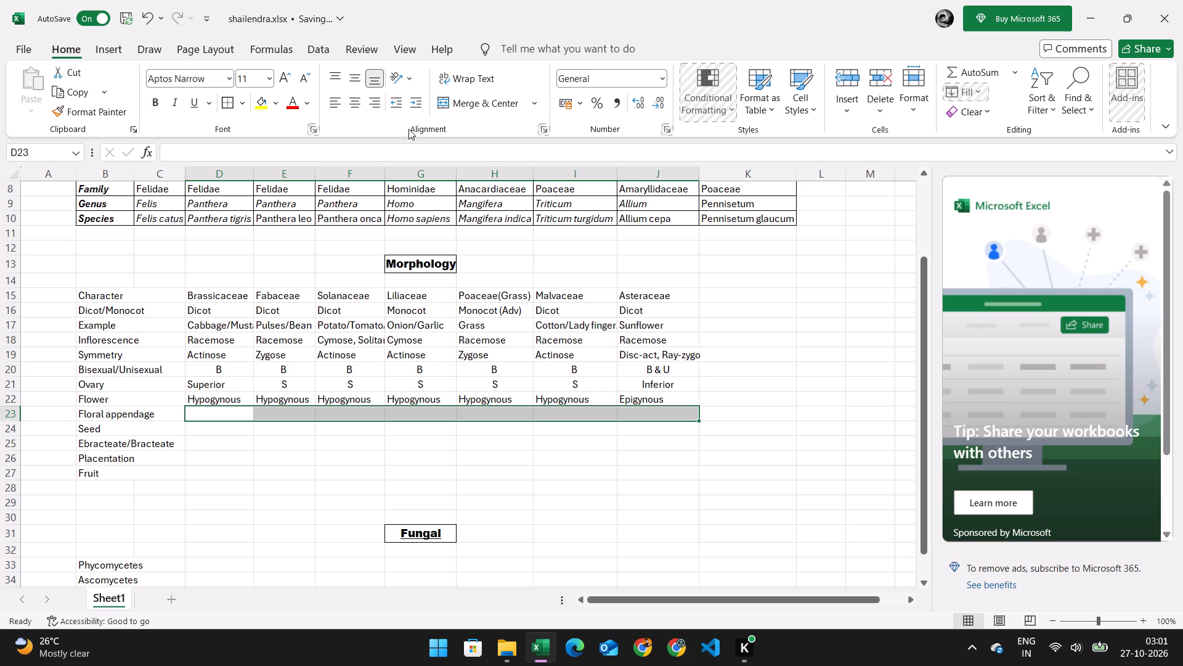
{"action": "left_click", "coordinate": [353, 105]}
Enter 4, 5 and 5 in the Floral appendage row for Brassicaceae, Fabaceae and Solanaceae, D23 to F23.
{"action": "left_click", "coordinate": [222, 421]}
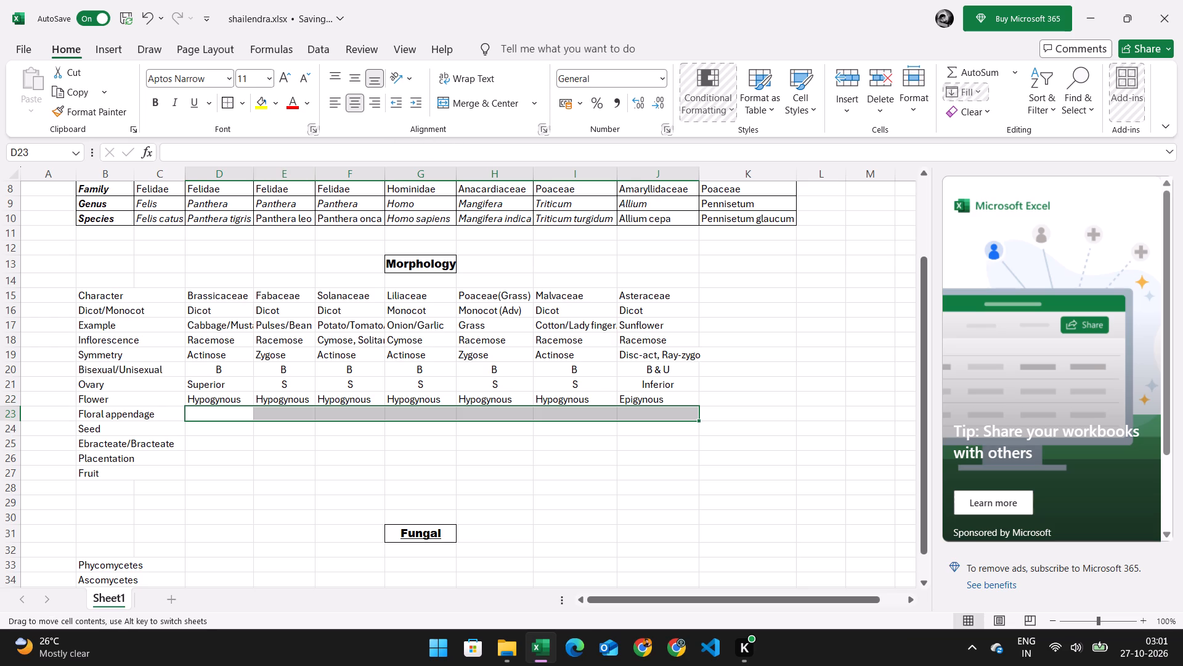
{"action": "left_click", "coordinate": [221, 418]}
{"action": "left_click", "coordinate": [221, 411]}
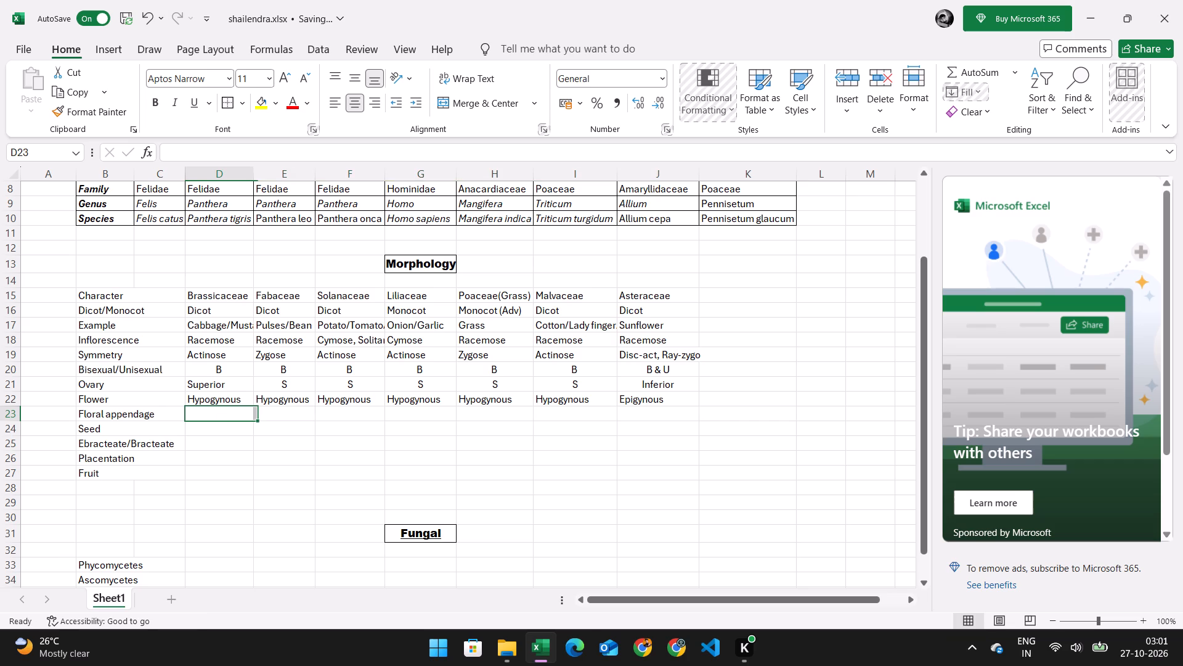
{"action": "key", "text": "4"}
{"action": "key", "text": "Right"}
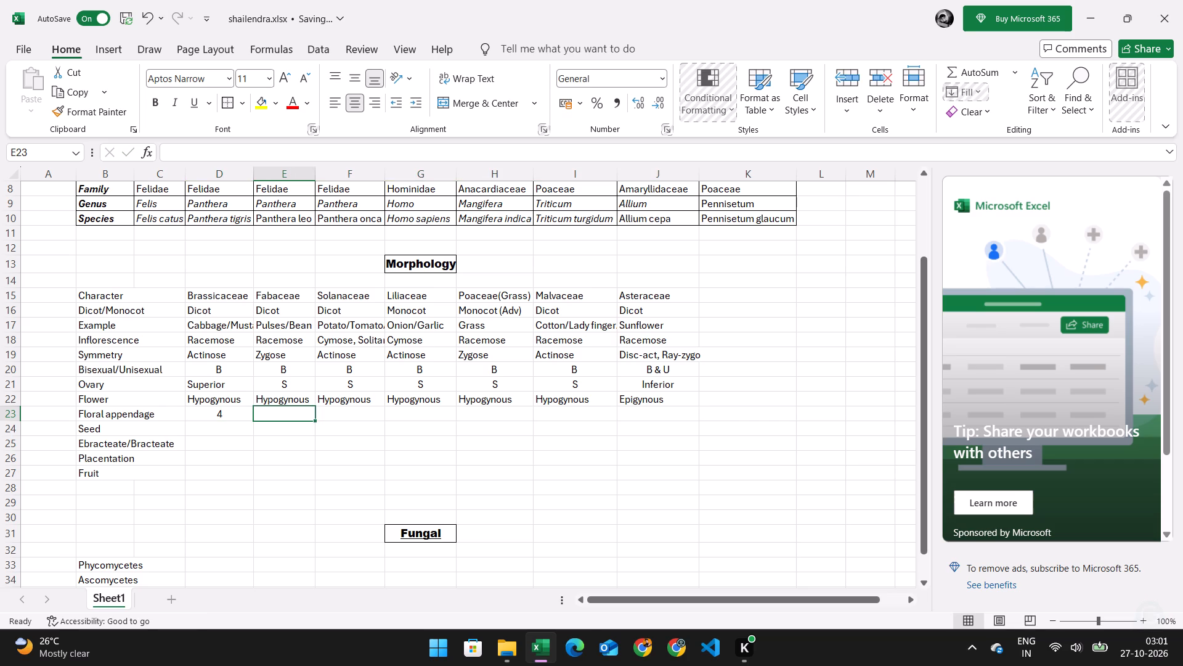
{"action": "type", "text": "55"}
{"action": "key", "text": "BackSpace"}
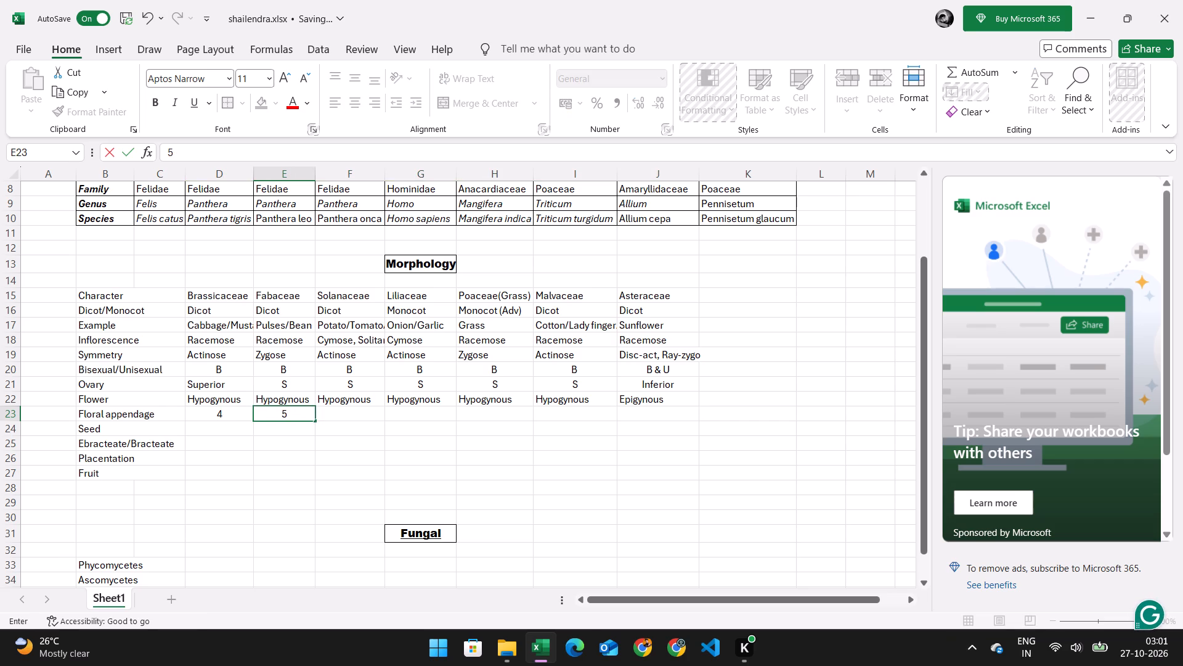
{"action": "key", "text": "Right"}
{"action": "key", "text": "5"}
{"action": "key", "text": "Right"}
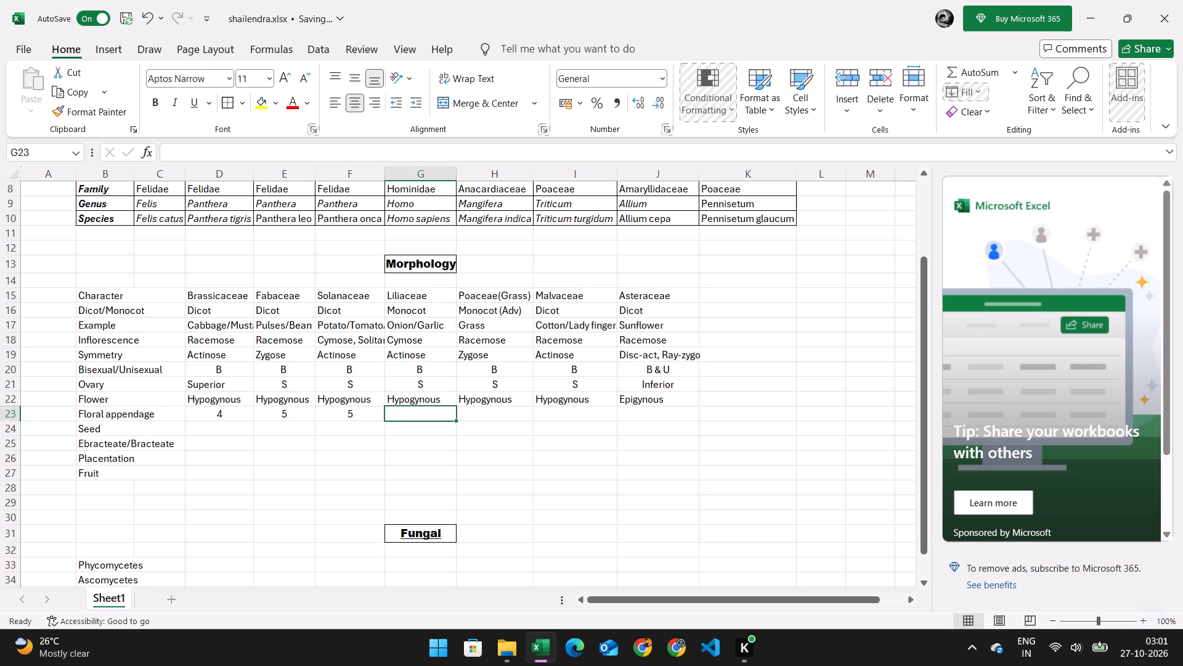
Enter 3, 3, 5 and 5 in the Floral appendage row for Liliaceae, Poaceae, Malvaceae and Asteraceae, G23 to J23.
{"action": "type", "text": "32"}
{"action": "key", "text": "BackSpace"}
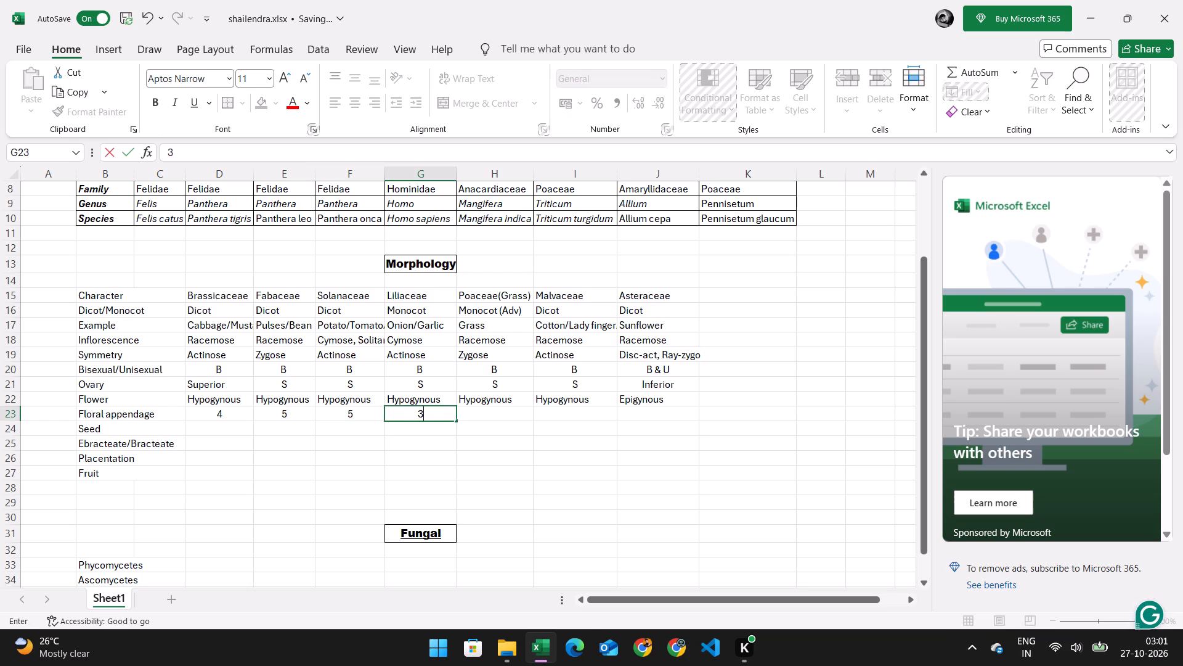
{"action": "key", "text": "Right"}
{"action": "key", "text": "3"}
{"action": "key", "text": "Right"}
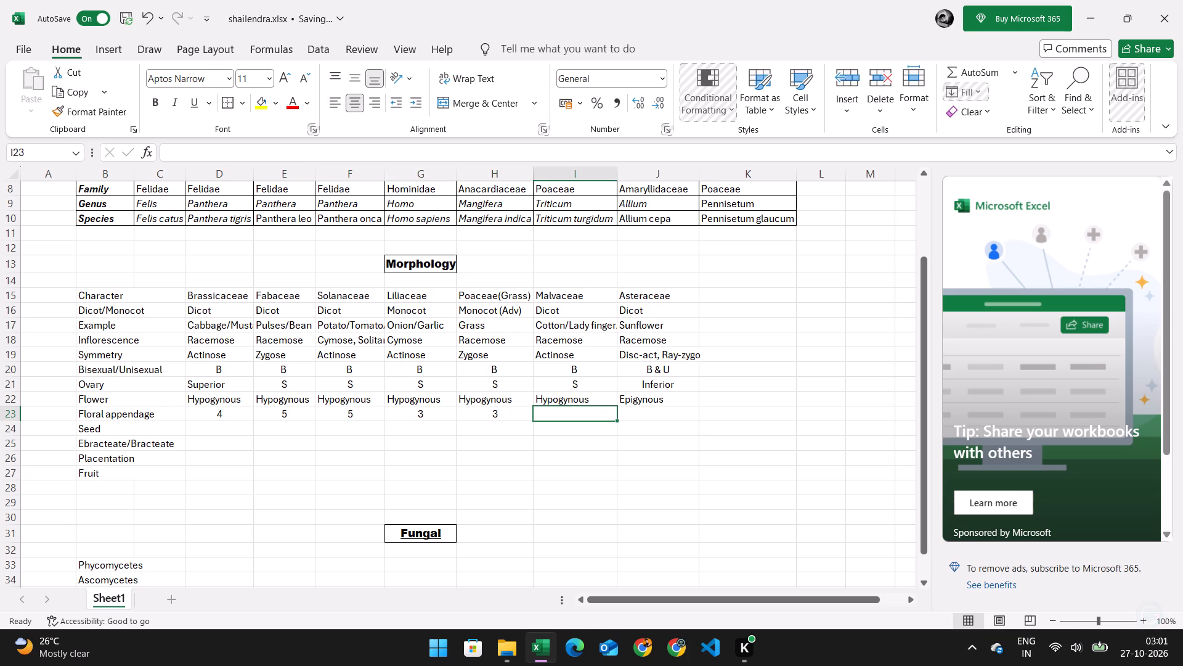
{"action": "key", "text": "5"}
{"action": "key", "text": "Right"}
{"action": "key", "text": "5"}
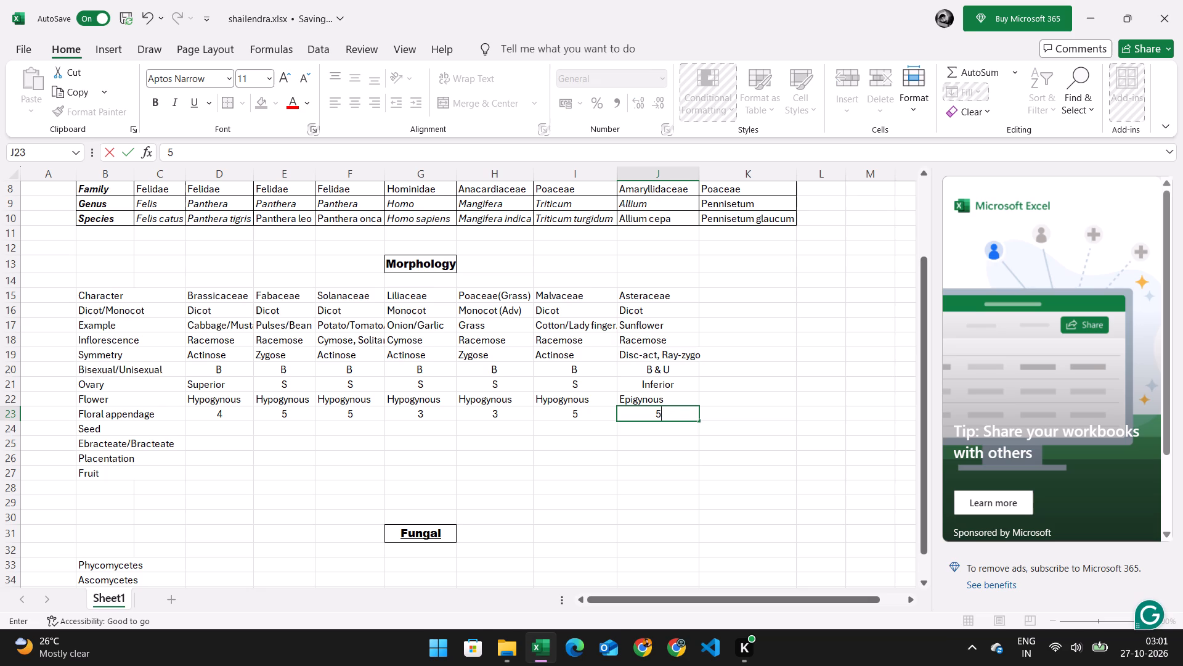
Extend the Floral appendage entries to 4(Tetra) for Brassicaceae in D23 and 5(Penta) for Fabaceae in E23.
{"action": "left_click", "coordinate": [226, 411]}
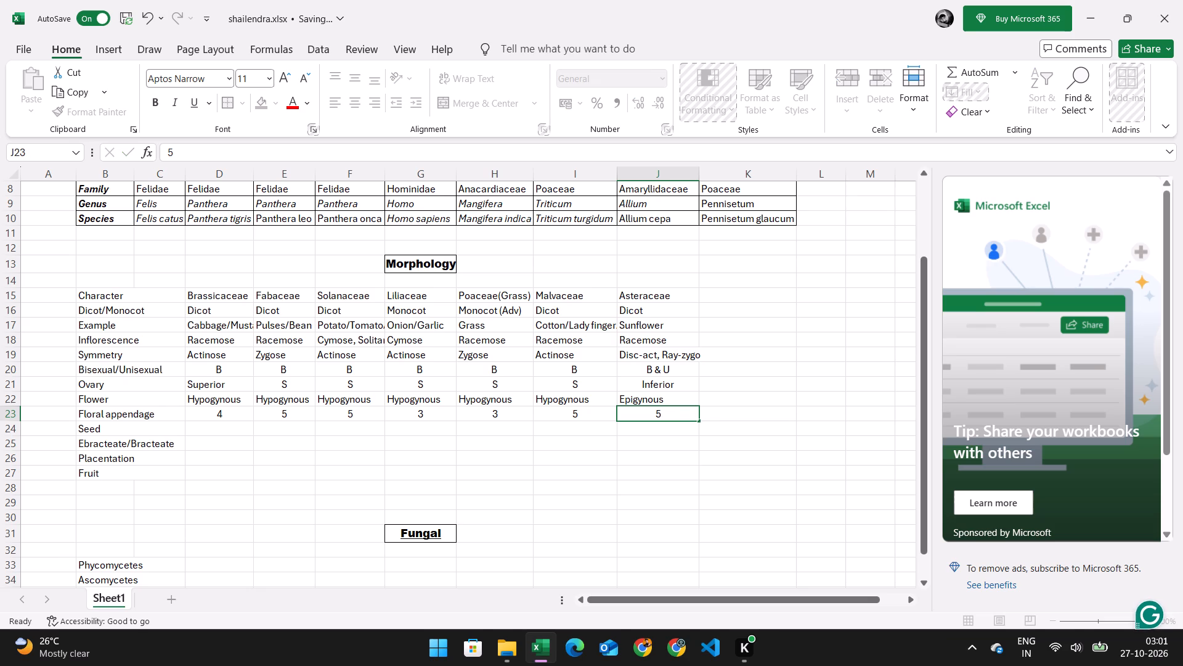
{"action": "double_click", "coordinate": [226, 411]}
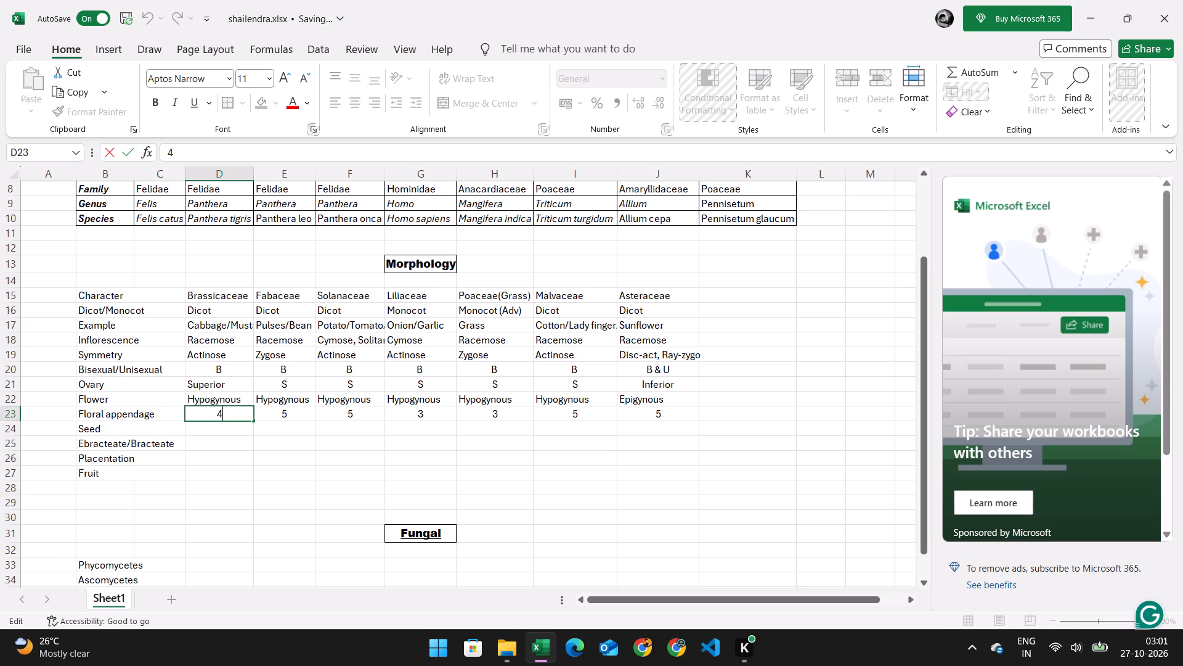
{"action": "key", "text": "shift+parenleft"}
{"action": "key", "text": "t"}
{"action": "key", "text": "BackSpace"}
{"action": "type", "text": "Tetra"}
{"action": "key", "text": "shift+parenright"}
{"action": "double_click", "coordinate": [300, 414]}
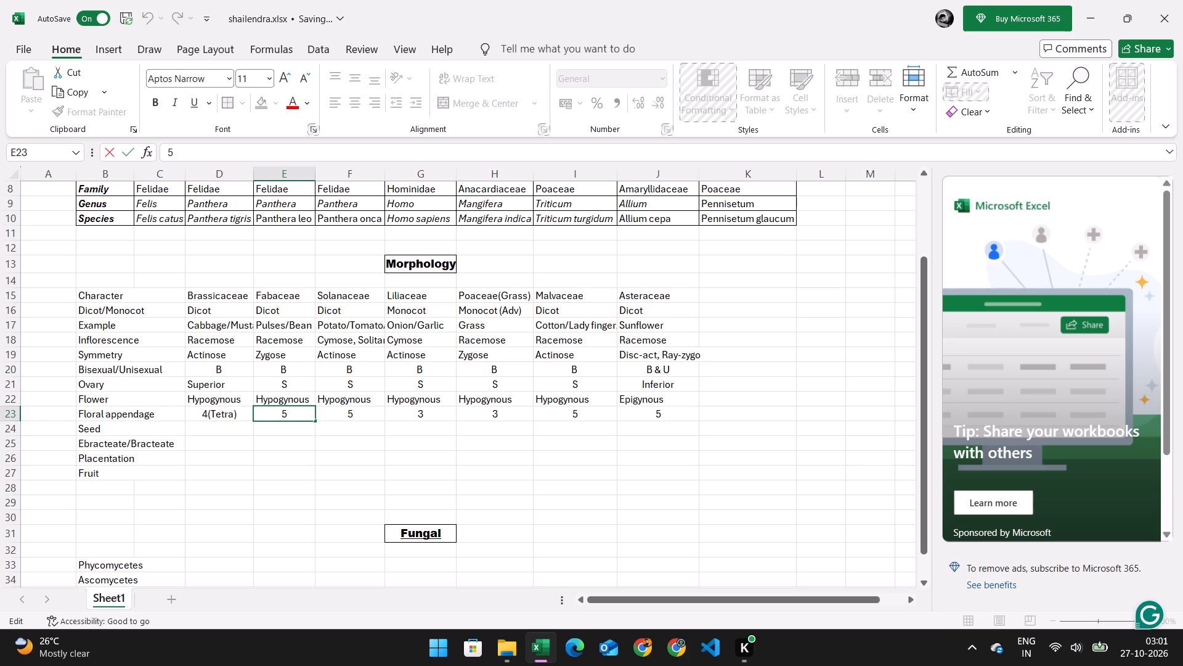
{"action": "key", "text": "shift+parenleft"}
{"action": "type", "text": "Penta"}
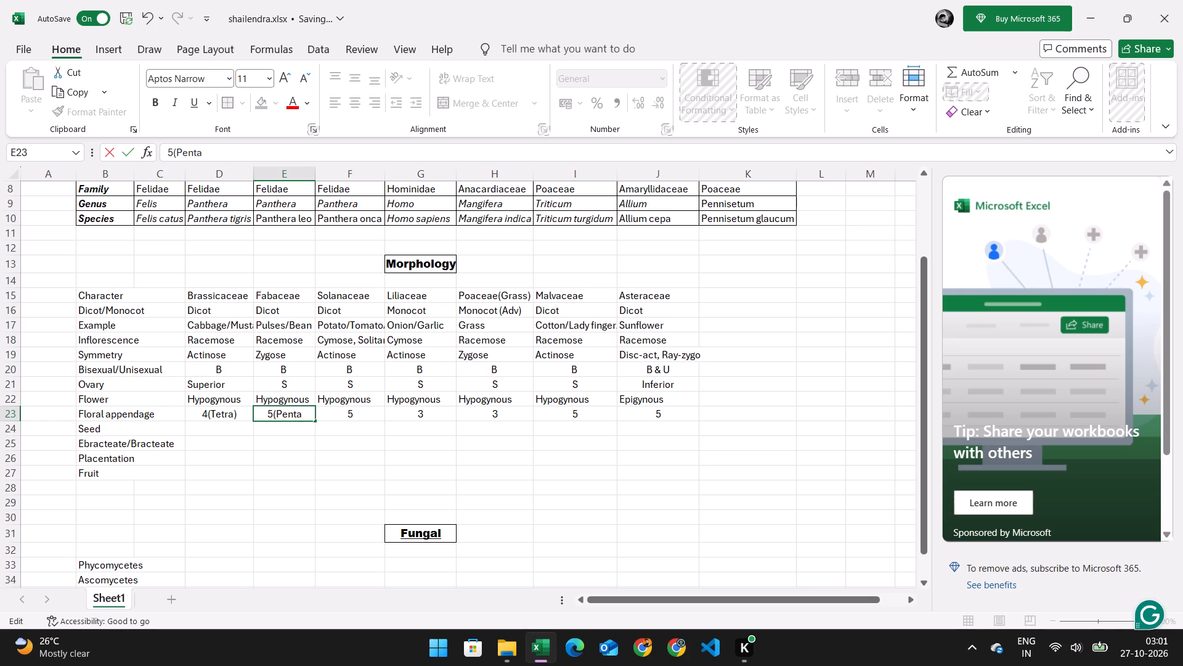
{"action": "key", "text": "shift+parenright"}
Append an opening parenthesis to each Floral appendage number from Solanaceae to Asteraceae, F23 to J23.
{"action": "double_click", "coordinate": [365, 412]}
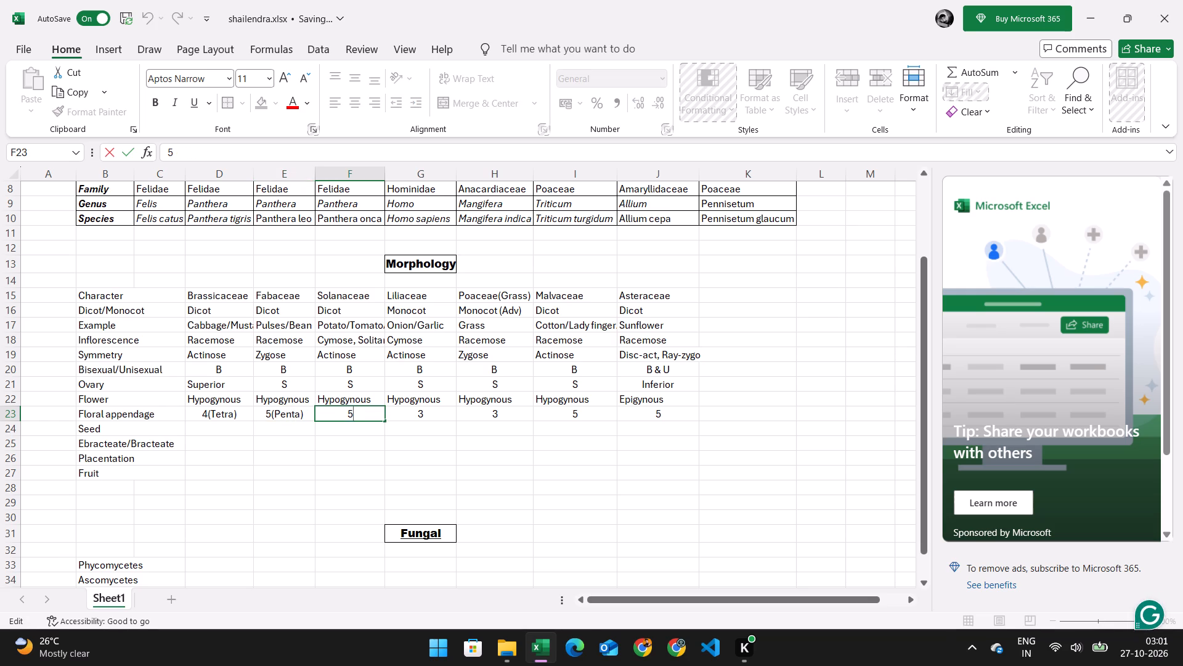
{"action": "key", "text": "shift+parenleft"}
{"action": "double_click", "coordinate": [434, 410]}
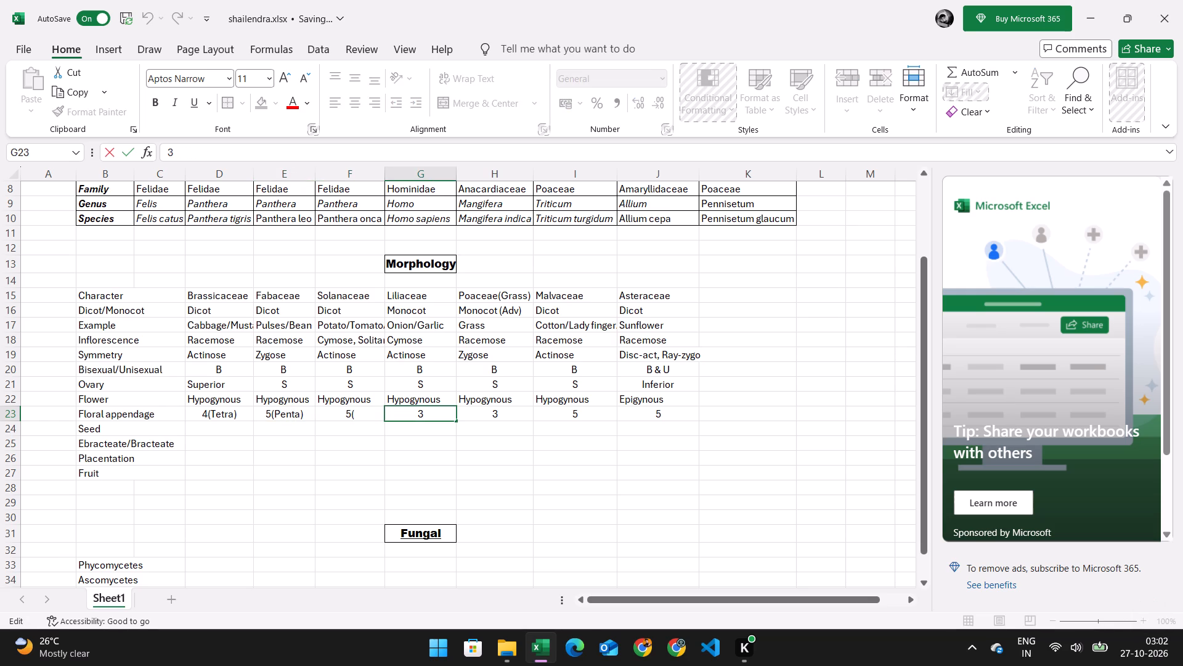
{"action": "key", "text": "shift+parenleft"}
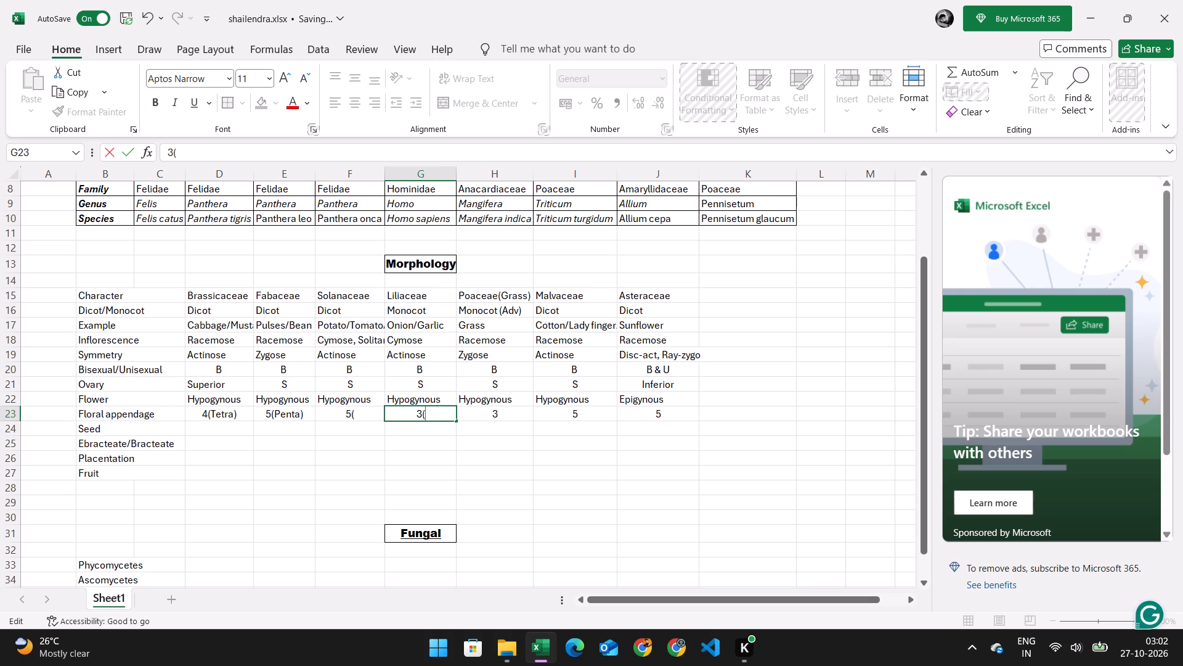
{"action": "double_click", "coordinate": [511, 413]}
{"action": "key", "text": "shift+parenleft"}
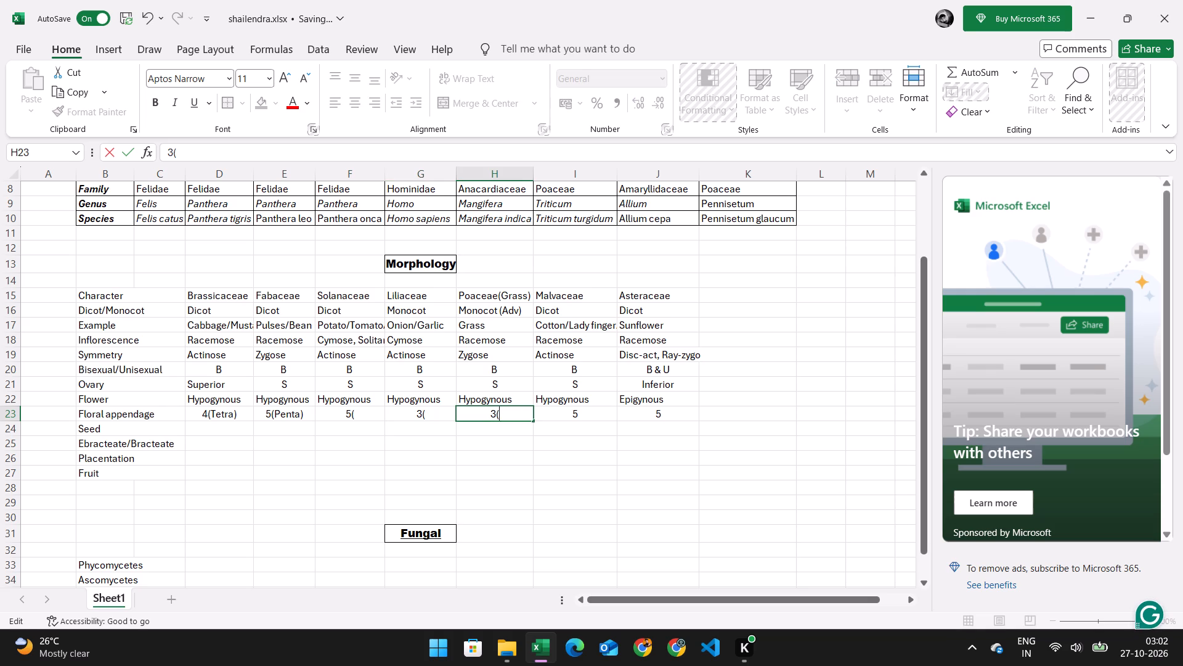
{"action": "double_click", "coordinate": [591, 413]}
{"action": "key", "text": "shift+parenleft"}
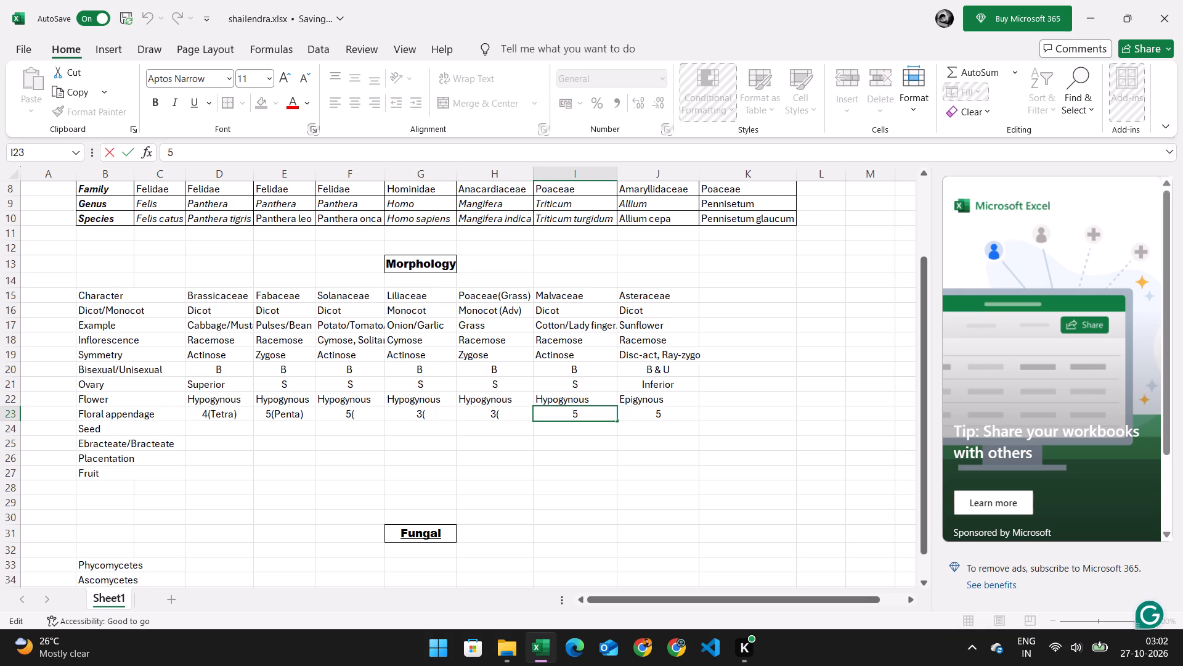
{"action": "double_click", "coordinate": [678, 417]}
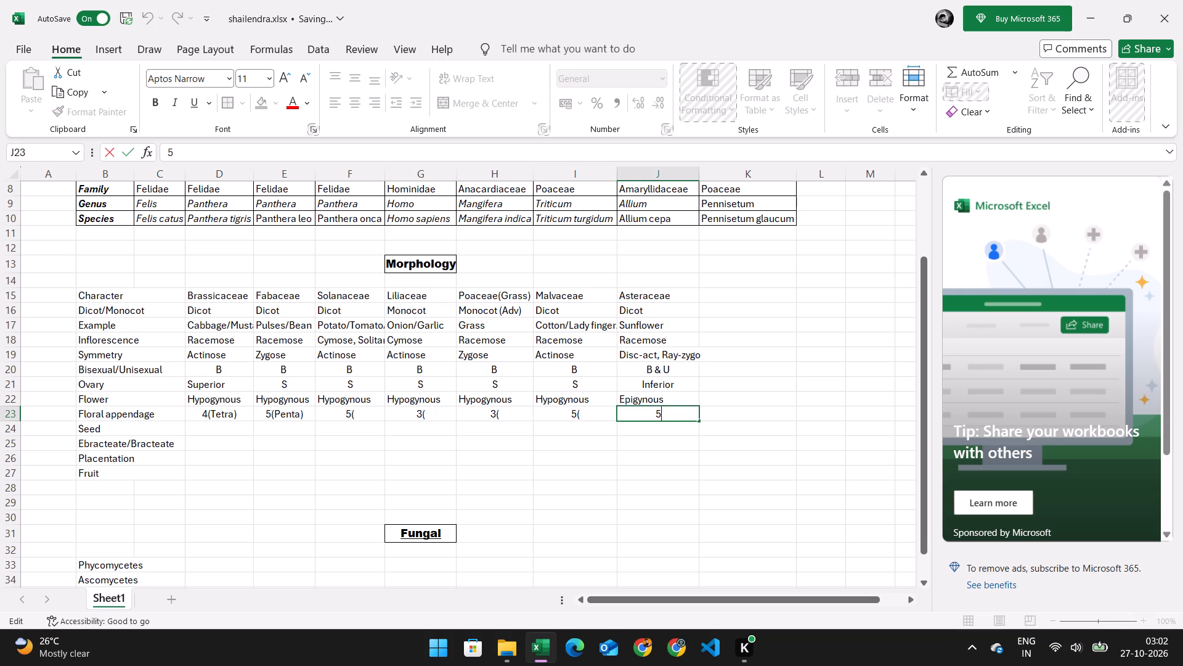
{"action": "key", "text": "shift+parenleft"}
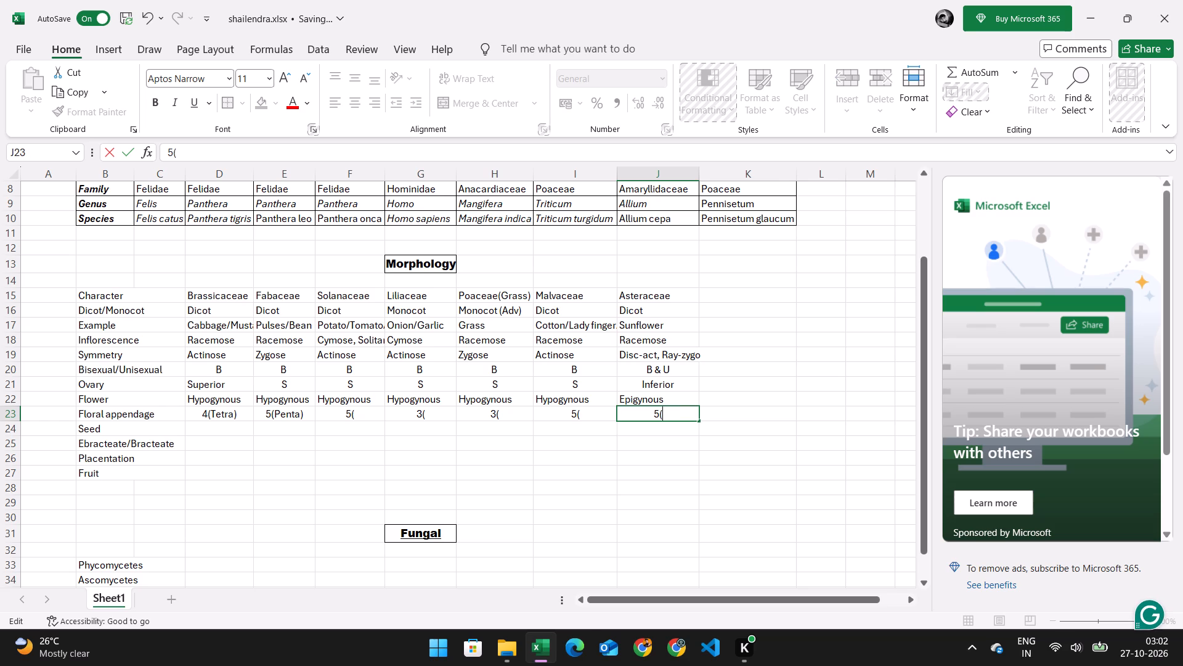
Complete the Solanaceae Floral appendage entry in F23 as 5(Penta), with a capital P.
{"action": "double_click", "coordinate": [372, 411]}
{"action": "key", "text": "p"}
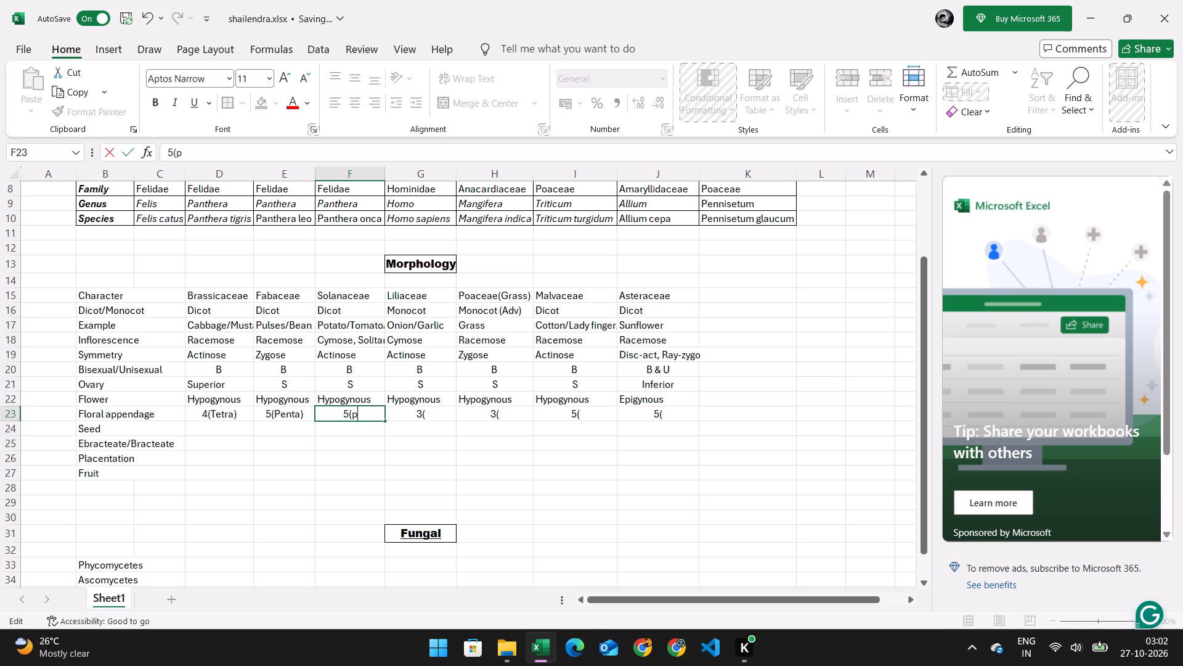
{"action": "type", "text": "enta"}
{"action": "key", "text": "BackSpace"}
{"action": "key", "text": "BackSpace"}
{"action": "key", "text": "BackSpace"}
{"action": "key", "text": "BackSpace"}
{"action": "key", "text": "BackSpace"}
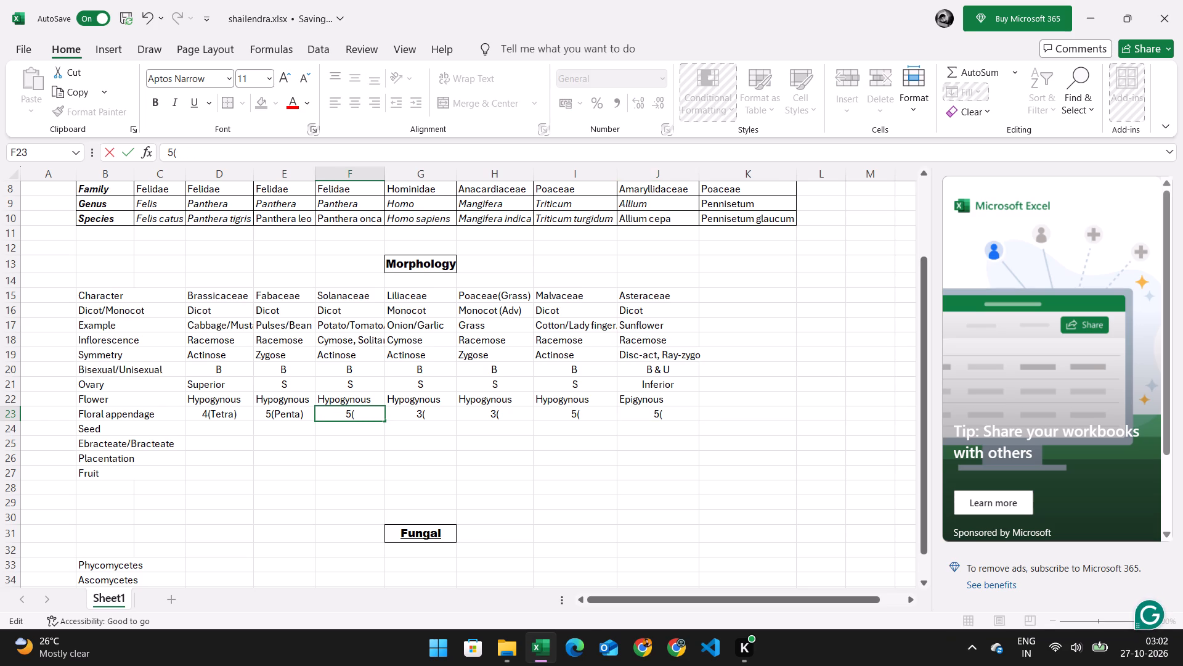
{"action": "type", "text": "Penta"}
{"action": "key", "text": "shift+parenright"}
Complete the Floral appendage entries for Liliaceae and Poaceae in G23 and H23 as 3(Tri).
{"action": "left_click", "coordinate": [454, 416]}
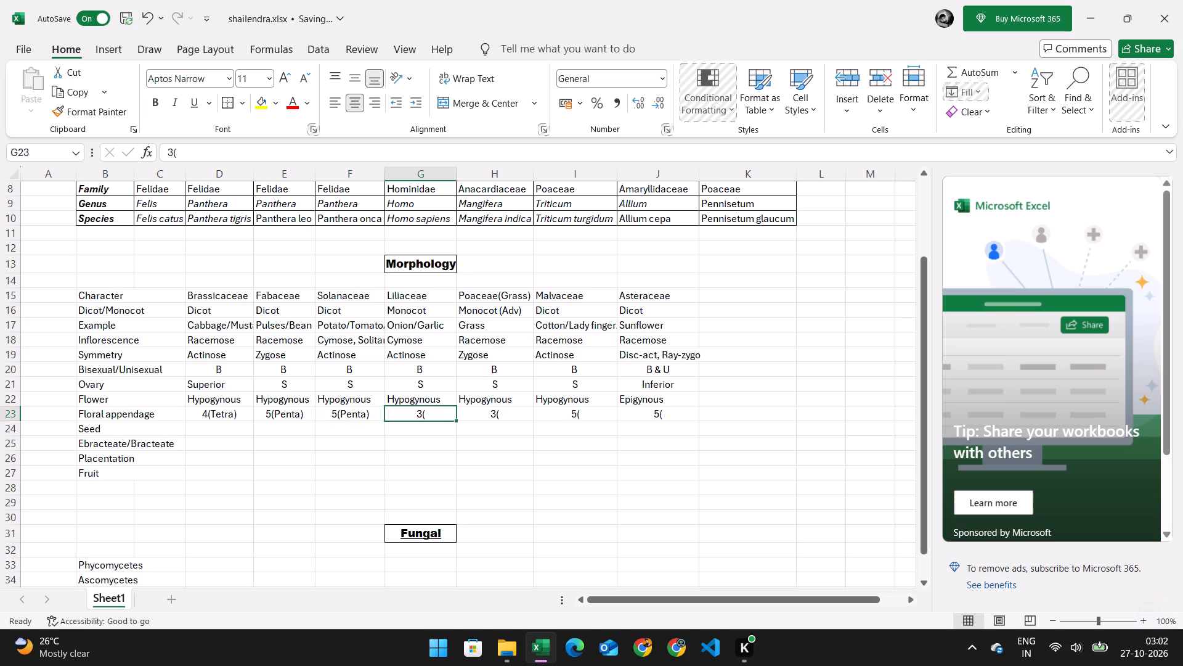
{"action": "double_click", "coordinate": [440, 420]}
{"action": "double_click", "coordinate": [439, 414]}
{"action": "type", "text": "Tri)"}
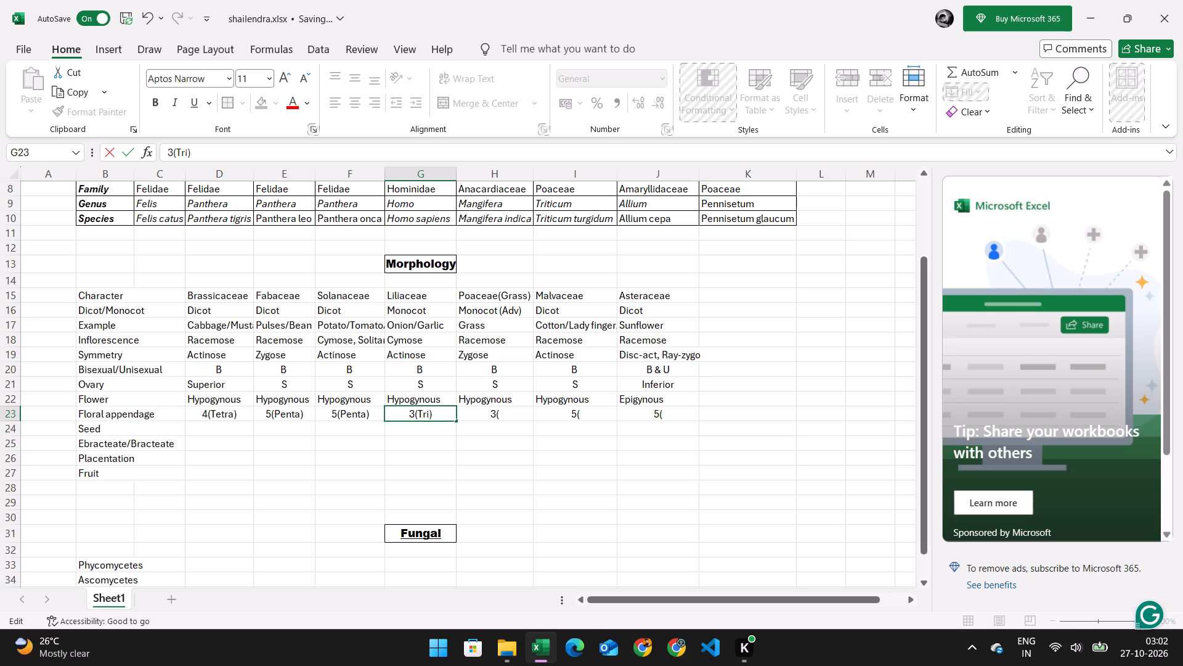
{"action": "double_click", "coordinate": [514, 417]}
{"action": "type", "text": "Tri"}
{"action": "key", "text": "shift+parenright"}
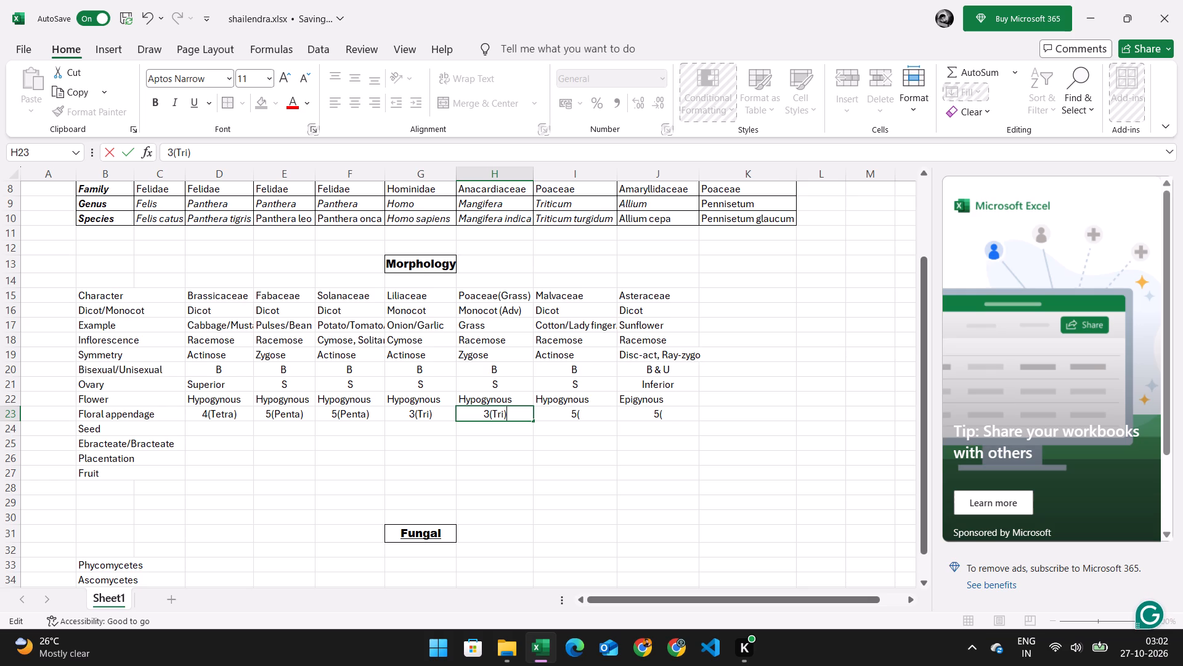
Complete the Floral appendage entries for Malvaceae and Asteraceae in I23 and J23 as 5(Penta).
{"action": "double_click", "coordinate": [590, 415]}
{"action": "type", "text": "Penta"}
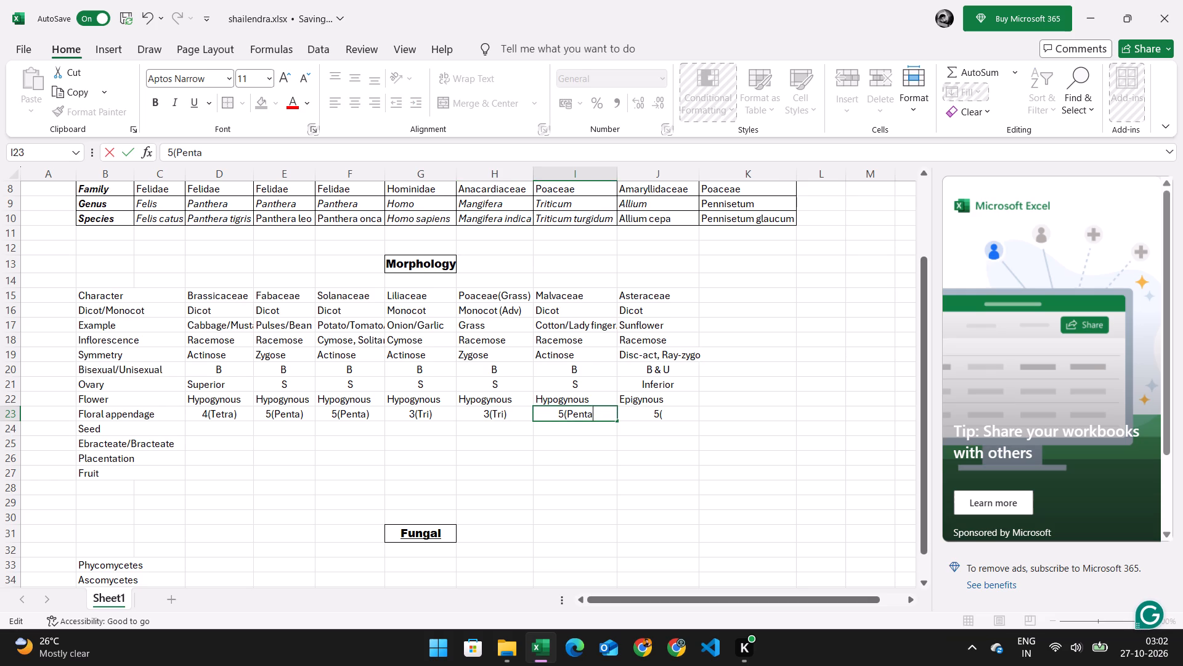
{"action": "key", "text": "shift+parenright"}
{"action": "double_click", "coordinate": [672, 414]}
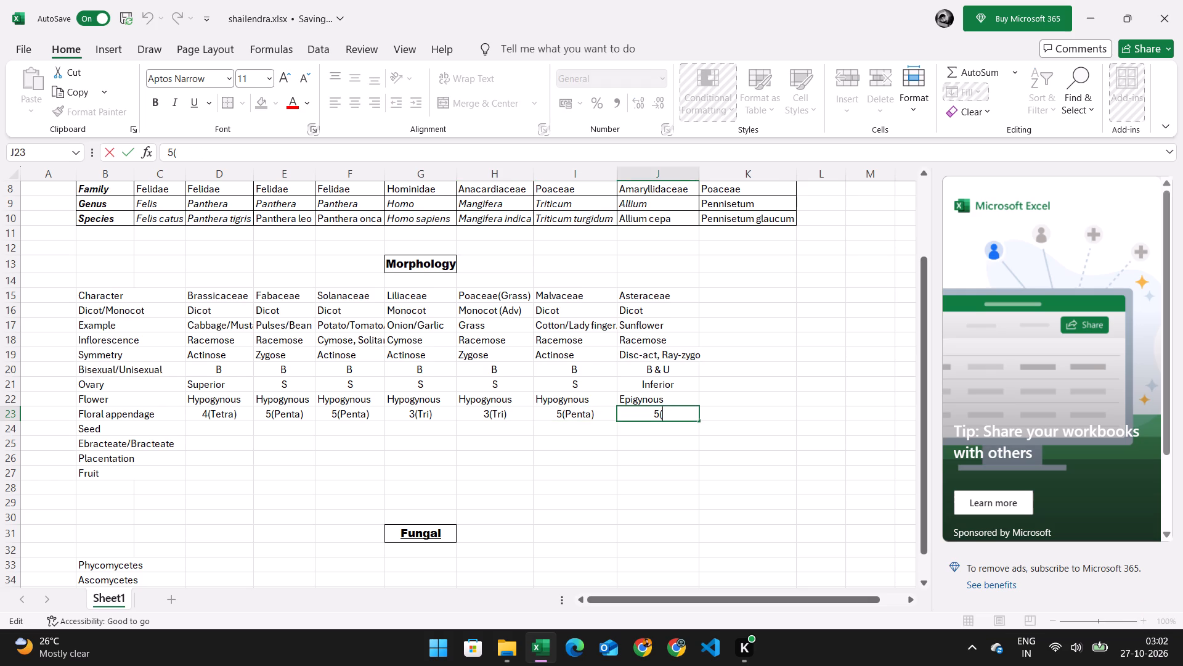
{"action": "type", "text": "Penta"}
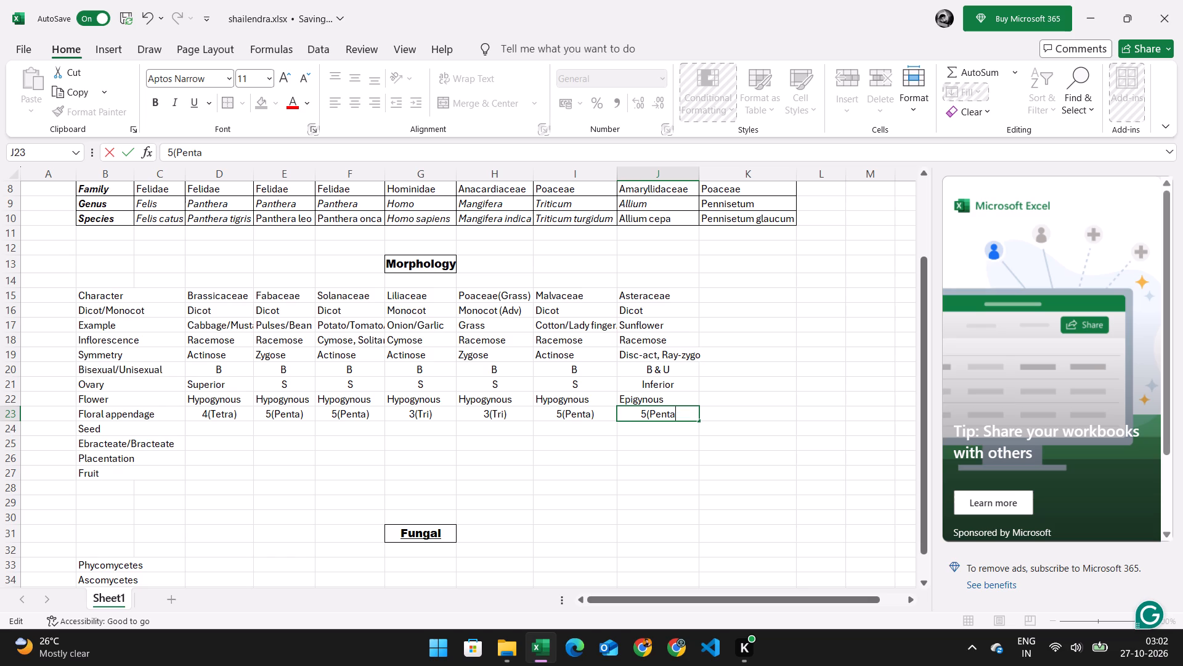
{"action": "key", "text": "shift+parenright"}
Enter Non-Endo as the Seed character for Brassicaceae in D24 and Fabaceae in E24.
{"action": "left_click", "coordinate": [230, 432]}
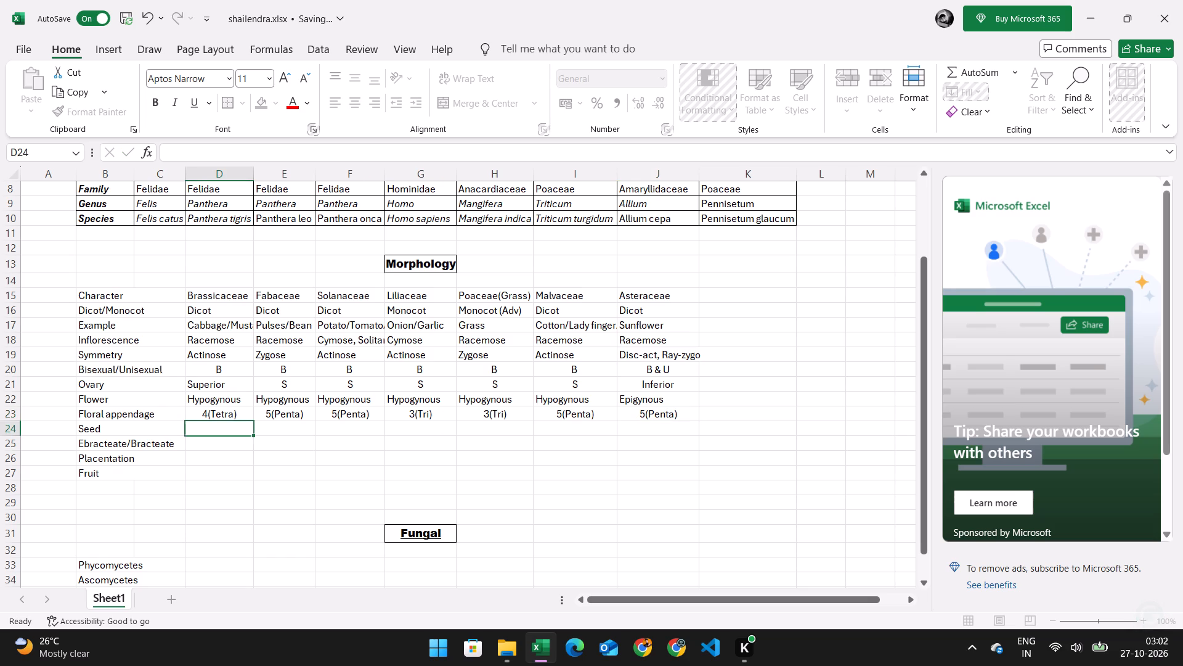
{"action": "type", "text": "NO"}
{"action": "key", "text": "BackSpace"}
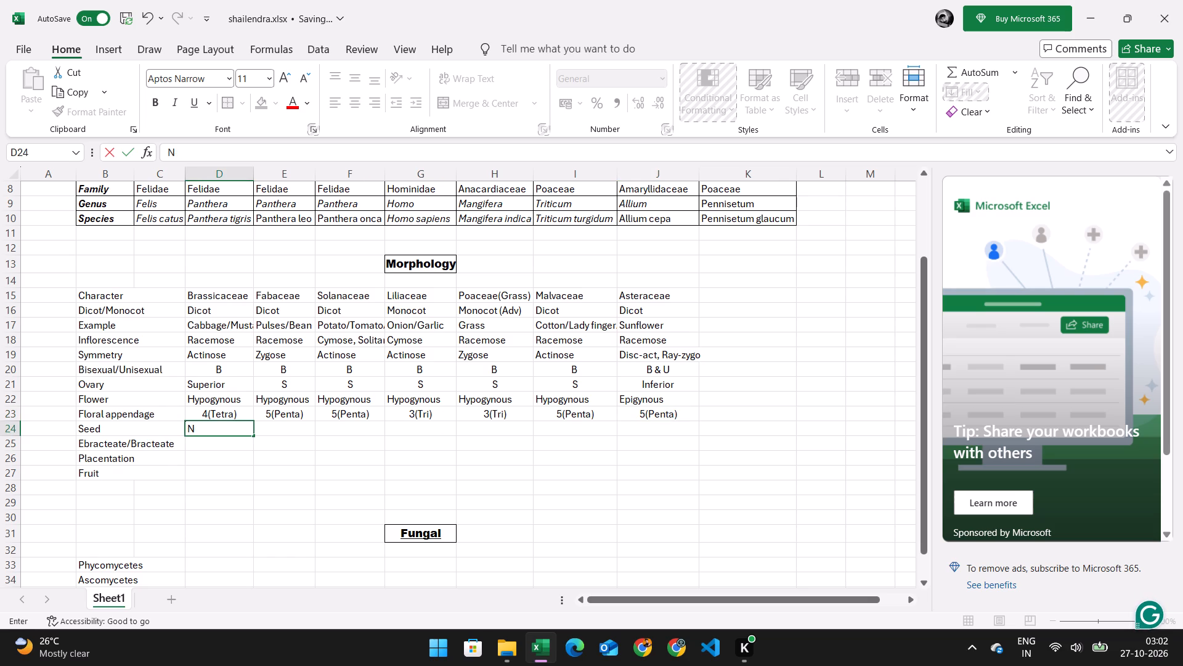
{"action": "type", "text": "on"}
{"action": "key", "text": "equal"}
{"action": "key", "text": "BackSpace"}
{"action": "key", "text": "minus"}
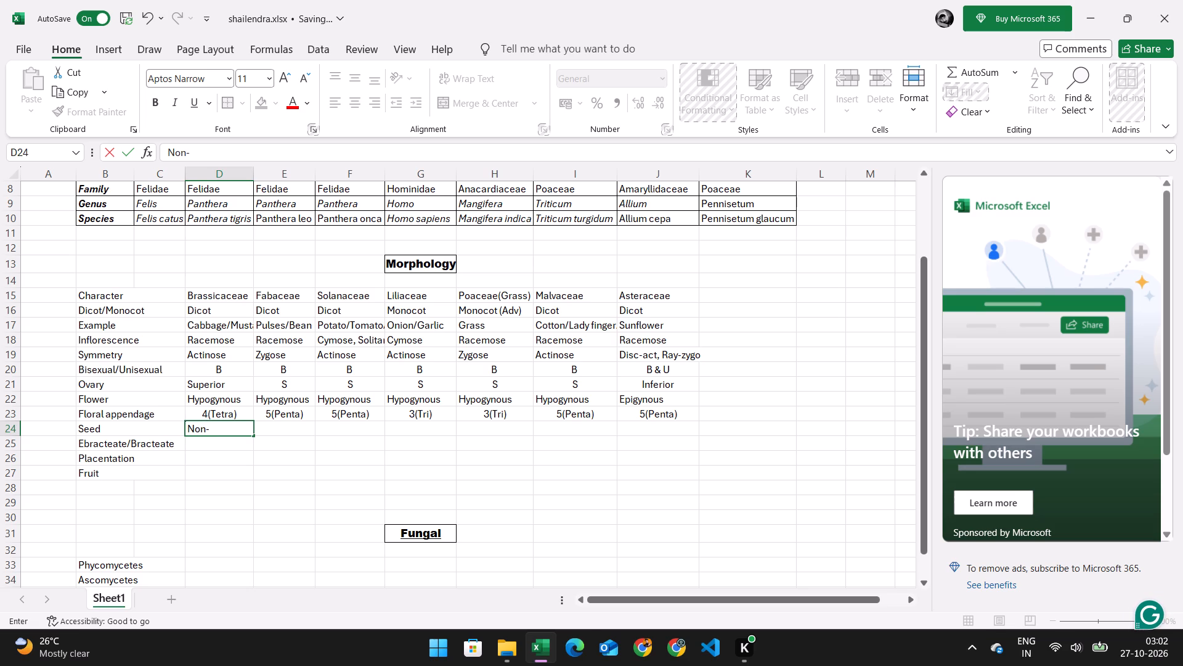
{"action": "type", "text": "Endo"}
{"action": "left_click", "coordinate": [293, 432]}
{"action": "type", "text": "No"}
{"action": "key", "text": "n"}
{"action": "key", "text": "minus"}
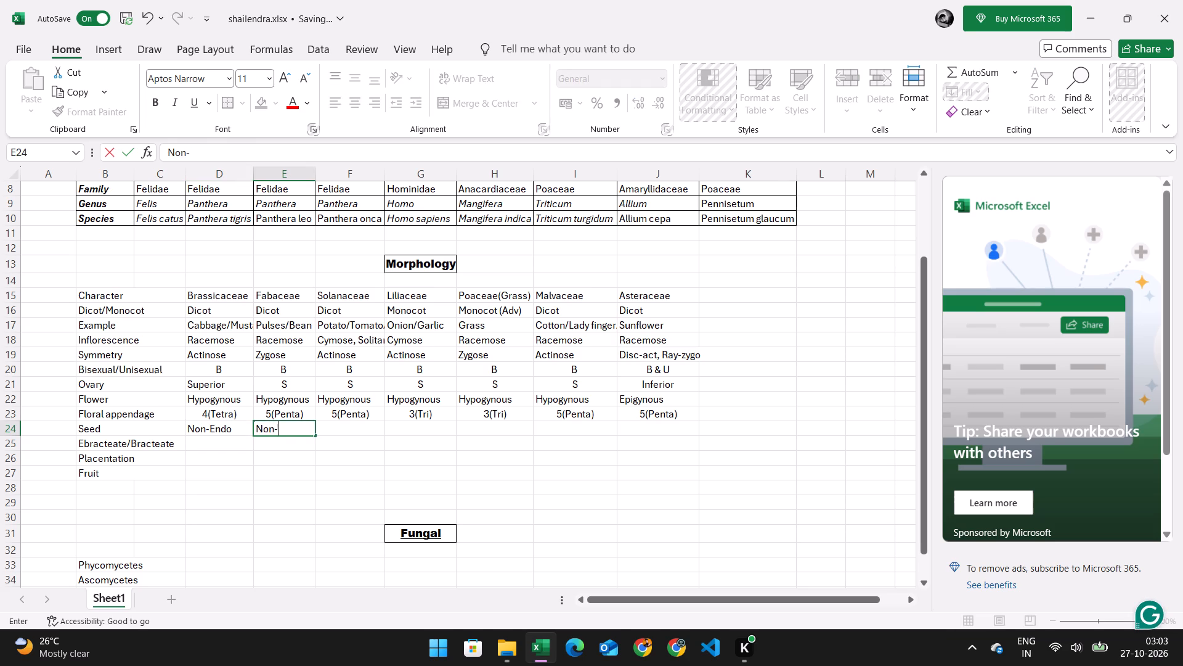
{"action": "type", "text": "Endo"}
{"action": "key", "text": "Right"}
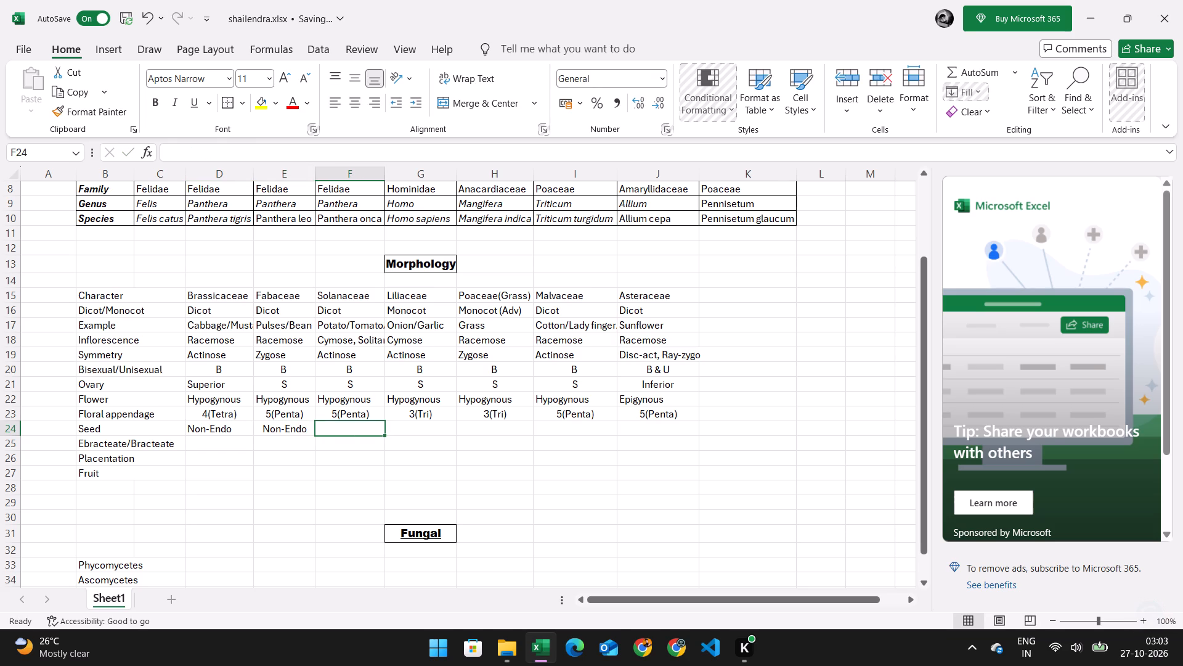
Enter Non-Endo as the Seed character for Solanaceae in F24.
{"action": "type", "text": "Nono\\"}
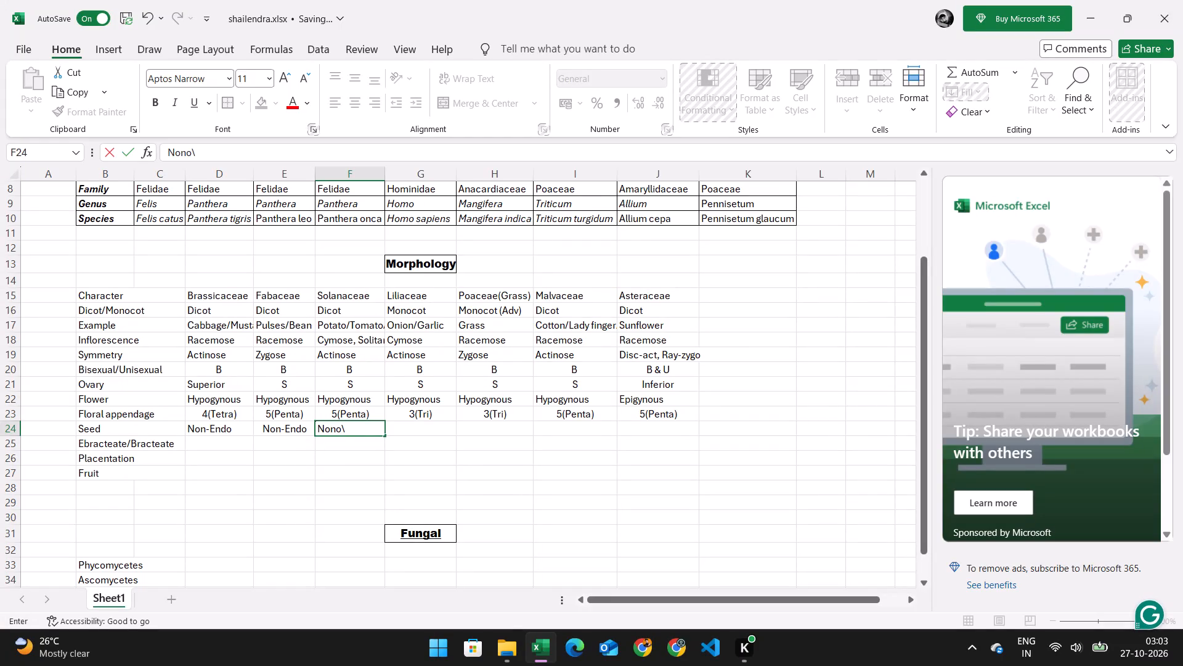
{"action": "key", "text": "BackSpace"}
{"action": "key", "text": "BackSpace"}
{"action": "key", "text": "minus"}
{"action": "type", "text": "Endo"}
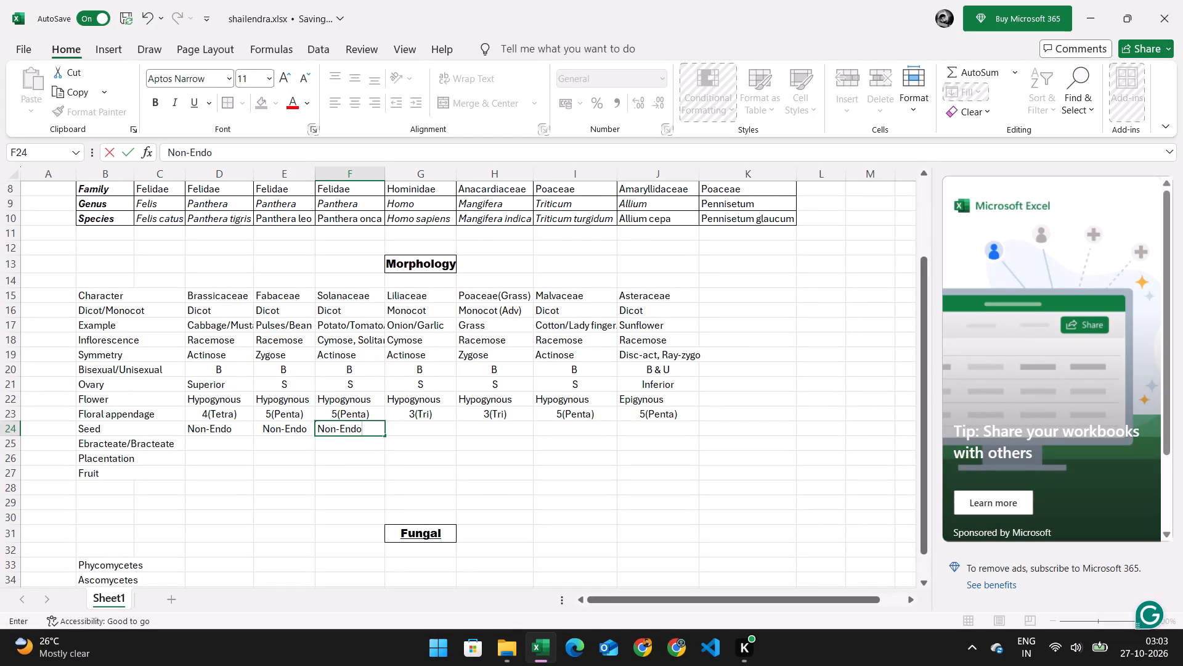
{"action": "key", "text": "Right"}
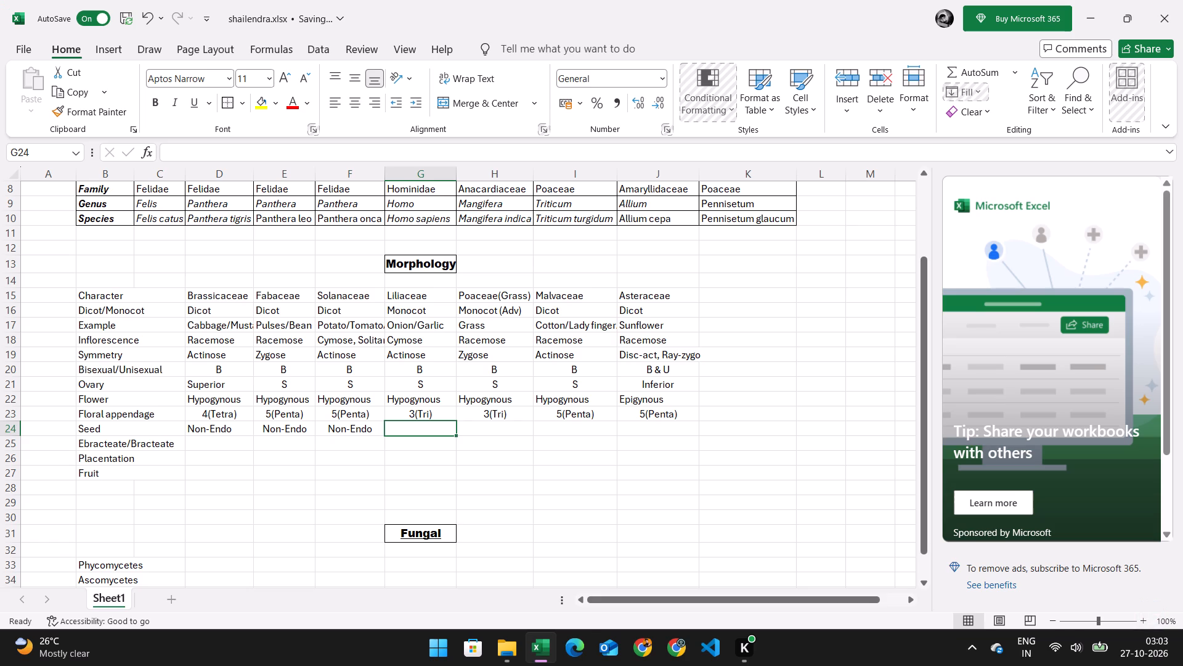
Shorten the Solanaceae Seed entry in F24 to Endo by removing its Non- prefix.
{"action": "left_click", "coordinate": [351, 434]}
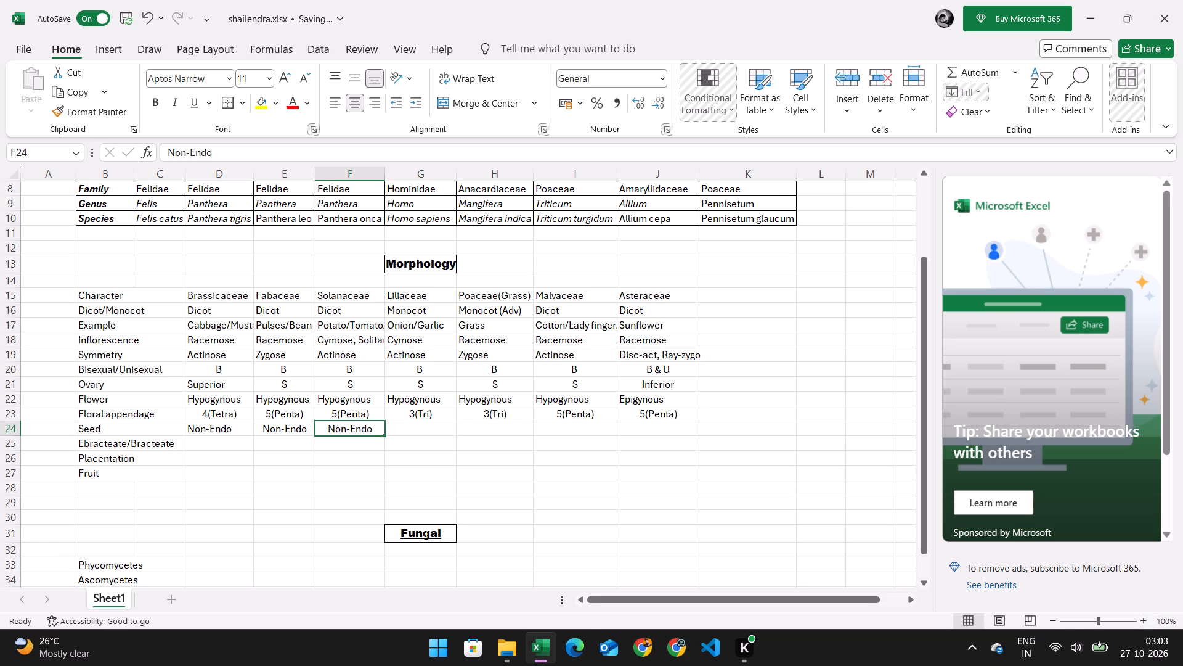
{"action": "double_click", "coordinate": [351, 434]}
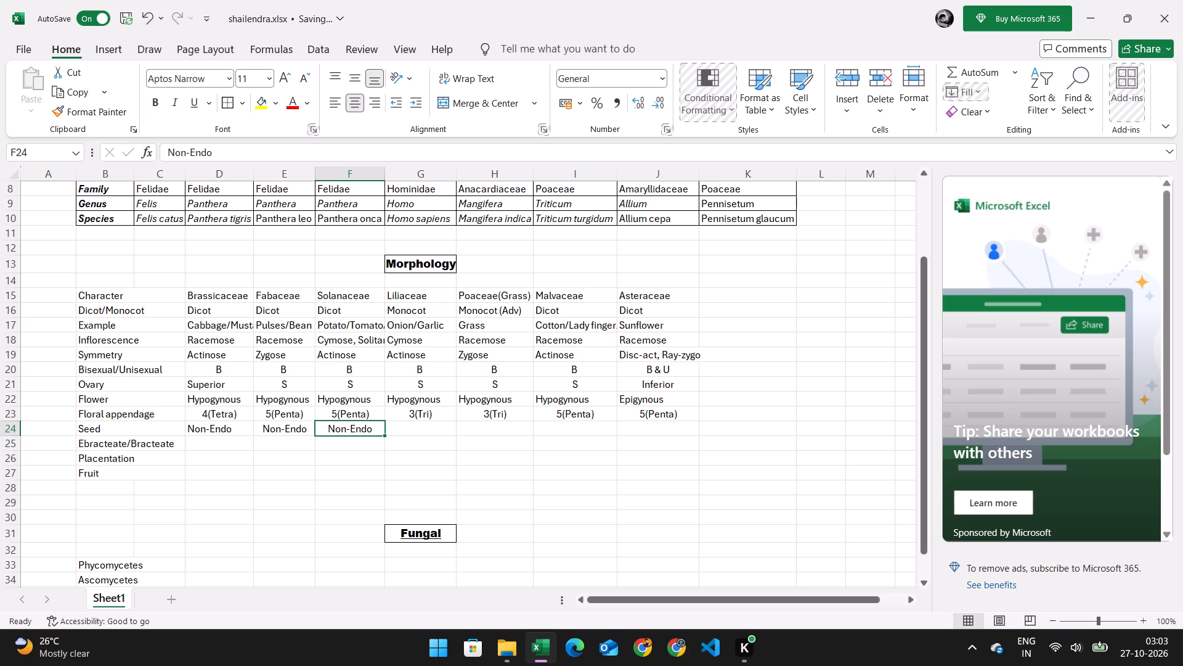
{"action": "double_click", "coordinate": [350, 424]}
{"action": "key", "text": "backslash"}
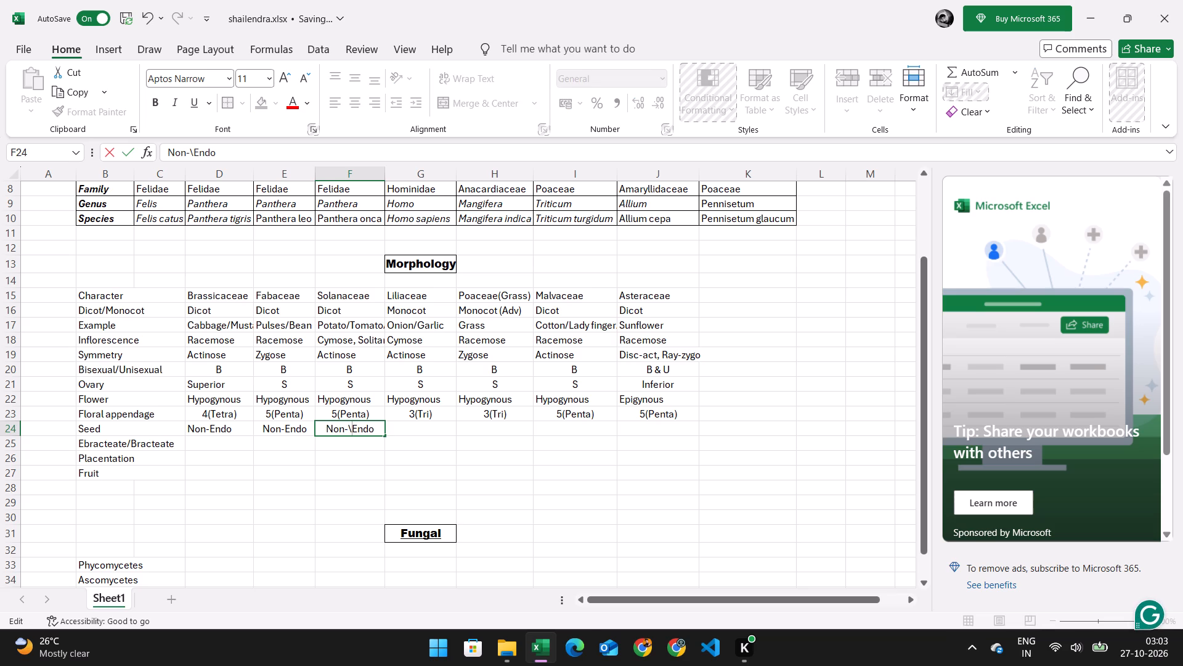
{"action": "key", "text": "BackSpace"}
{"action": "key", "text": "BackSpace"}
{"action": "key", "text": "BackSpace"}
{"action": "key", "text": "BackSpace"}
{"action": "key", "text": "BackSpace"}
{"action": "key", "text": "BackSpace"}
{"action": "key", "text": "BackSpace"}
{"action": "key", "text": "BackSpace"}
{"action": "key", "text": "BackSpace"}
{"action": "key", "text": "BackSpace"}
{"action": "key", "text": "BackSpace"}
{"action": "key", "text": "BackSpace"}
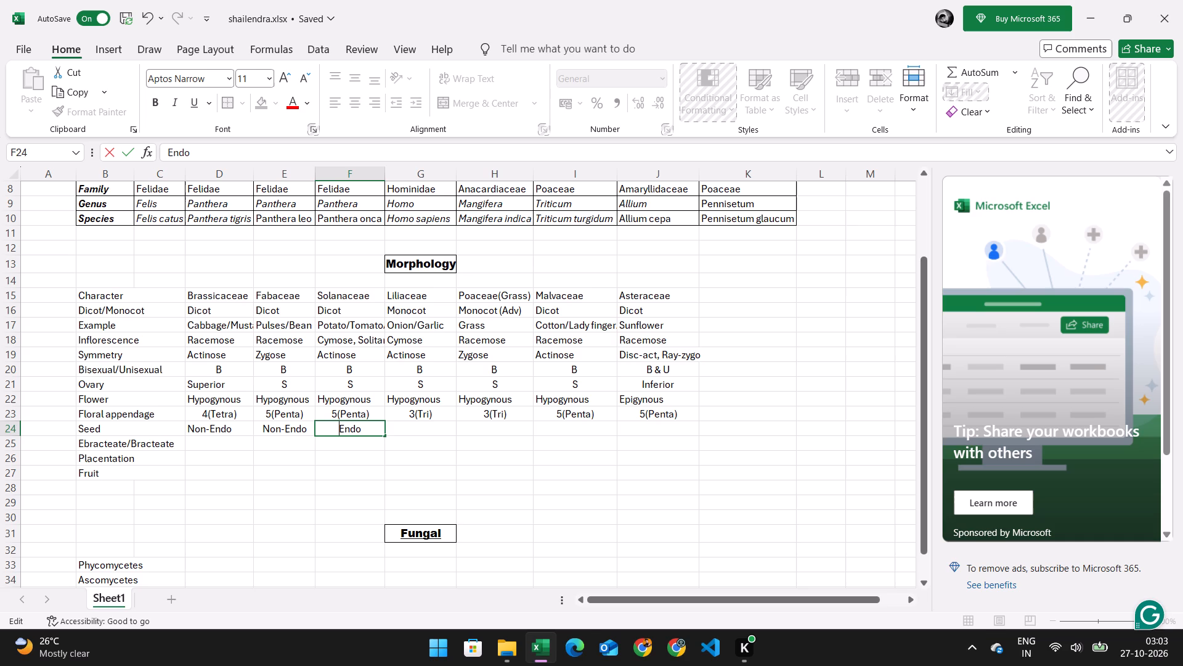
Enter Endo as the Seed character for Liliaceae in G24 and Poaceae in H24.
{"action": "left_click", "coordinate": [444, 430]}
{"action": "key", "text": "shift+e"}
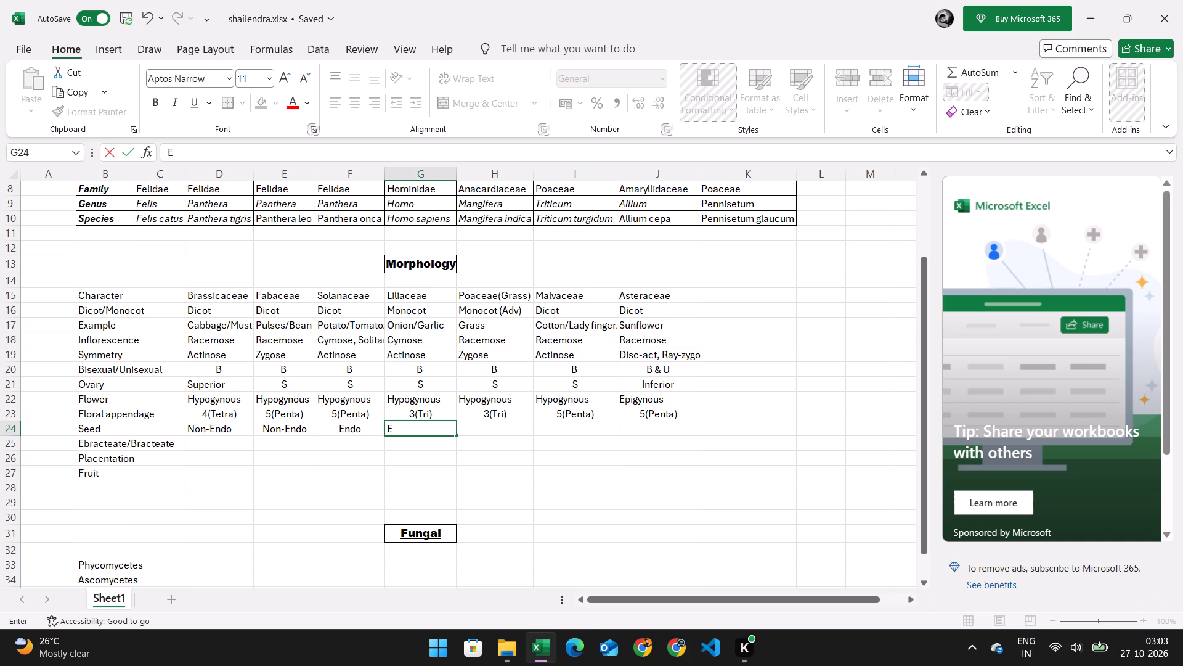
{"action": "type", "text": "ndo"}
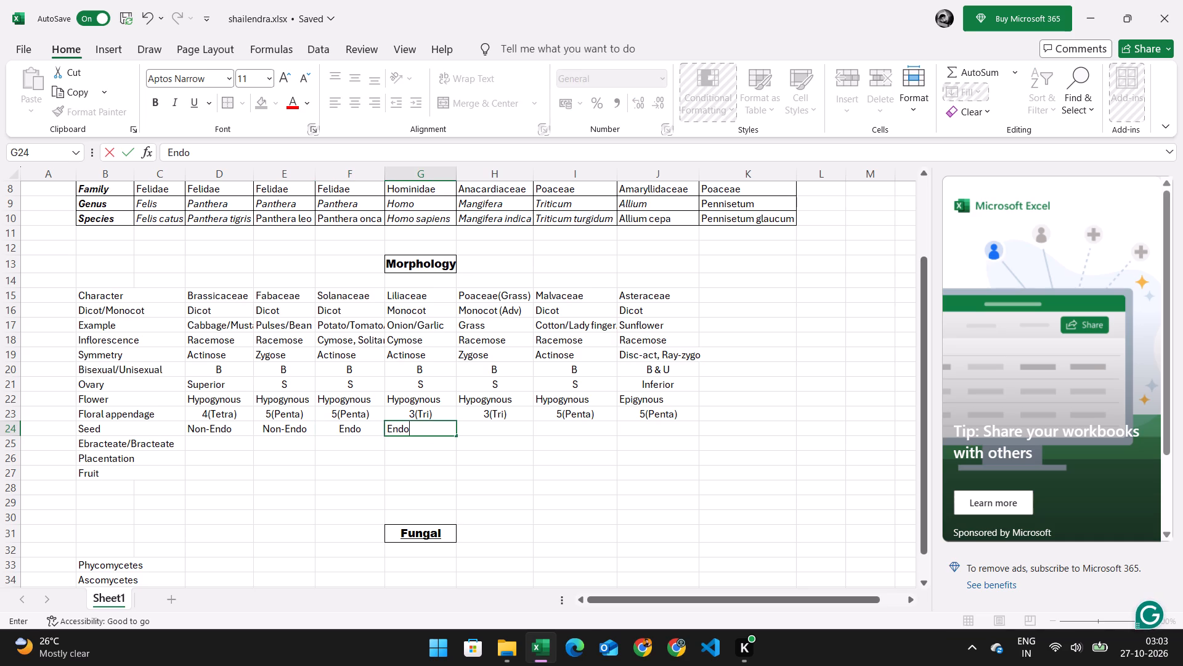
{"action": "left_click", "coordinate": [479, 430]}
{"action": "type", "text": "Endo"}
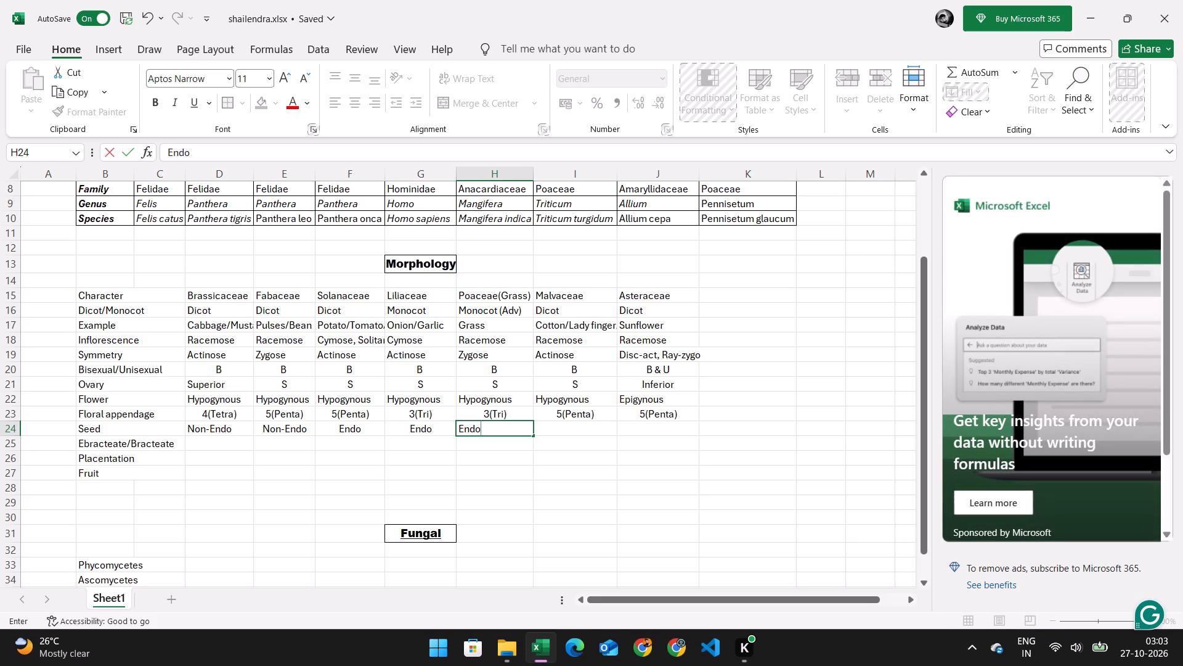
Enter Non-Endo as the Seed character for Malvaceae in I24 and Asteraceae in J24.
{"action": "left_click", "coordinate": [582, 431]}
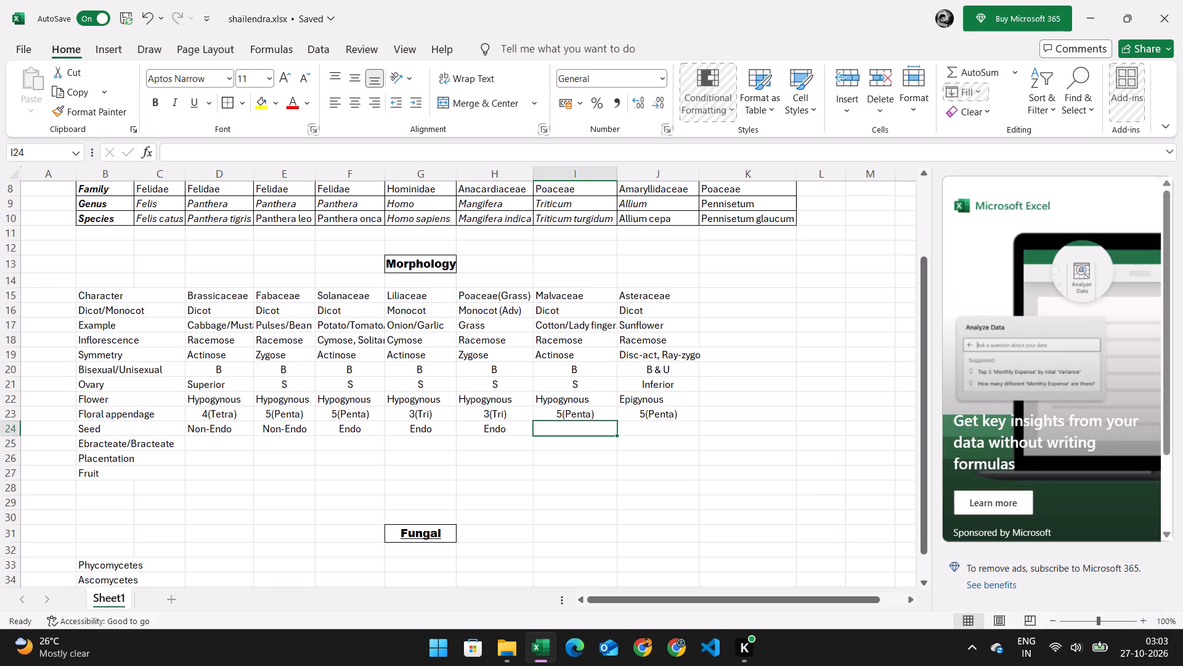
{"action": "type", "text": "Non"}
{"action": "key", "text": "minus"}
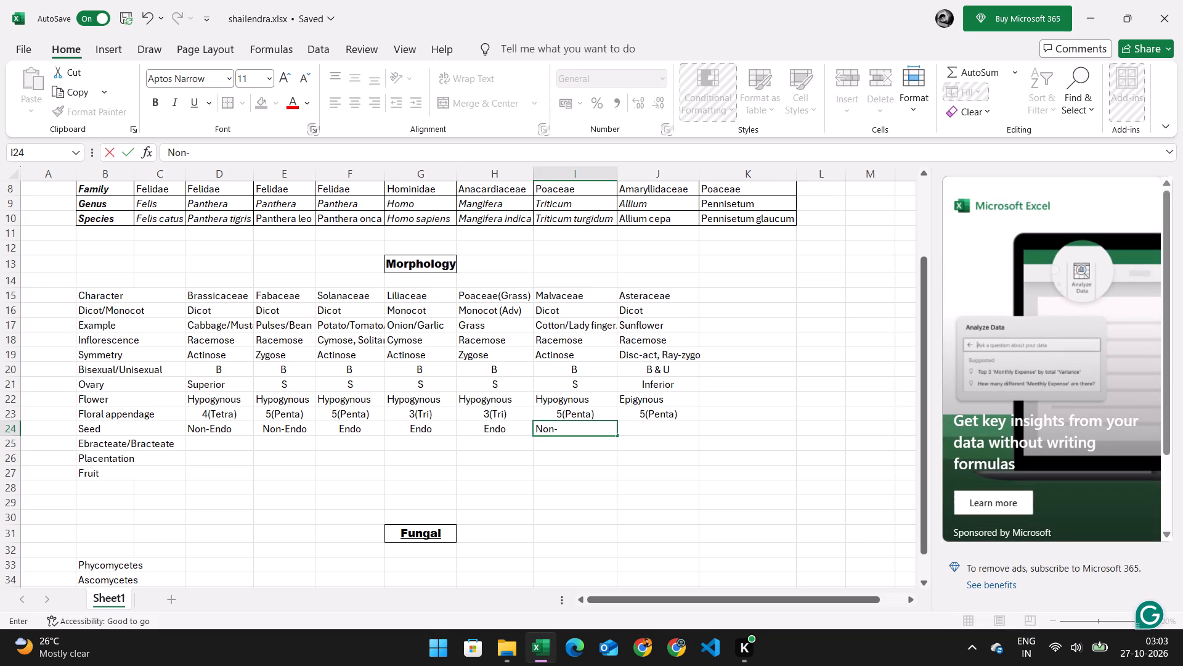
{"action": "type", "text": "Endo"}
{"action": "left_click", "coordinate": [634, 434]}
{"action": "type", "text": "Non"}
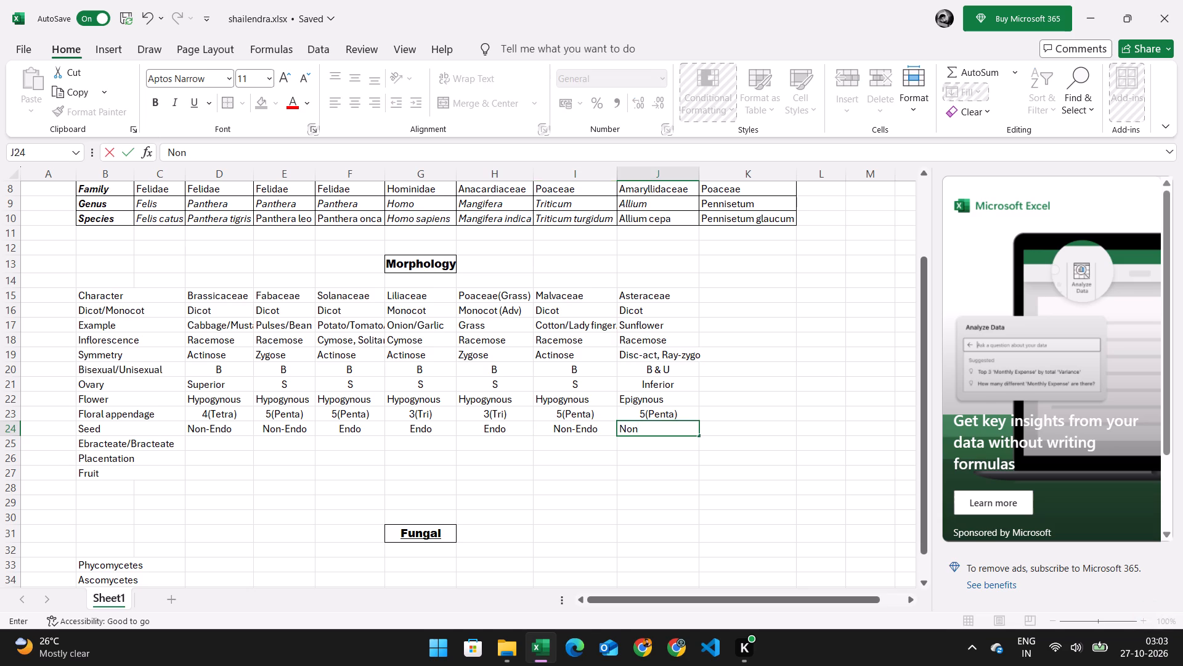
{"action": "key", "text": "minus"}
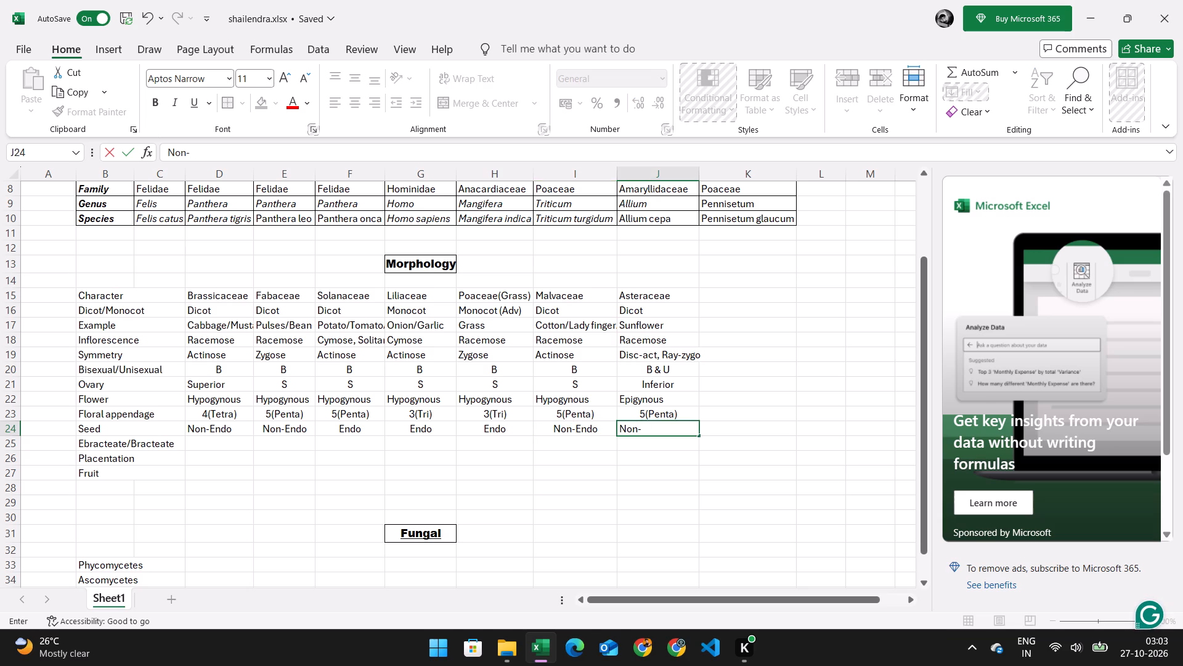
{"action": "key", "text": "shift+r"}
{"action": "key", "text": "BackSpace"}
{"action": "type", "text": "Endpo"}
{"action": "key", "text": "BackSpace"}
{"action": "key", "text": "BackSpace"}
{"action": "key", "text": "o"}
Enter Embracteate for Brassicaceae in D25 of the Ebracteate/Bracteate row.
{"action": "left_click", "coordinate": [226, 448]}
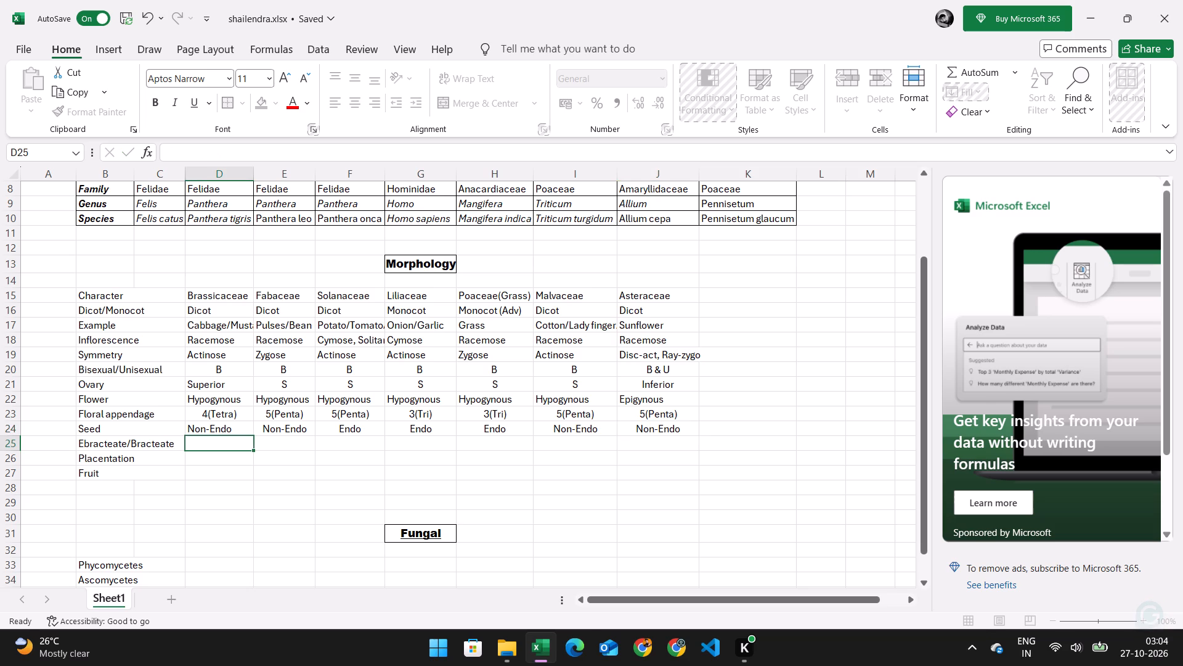
{"action": "type", "text": "Emb"}
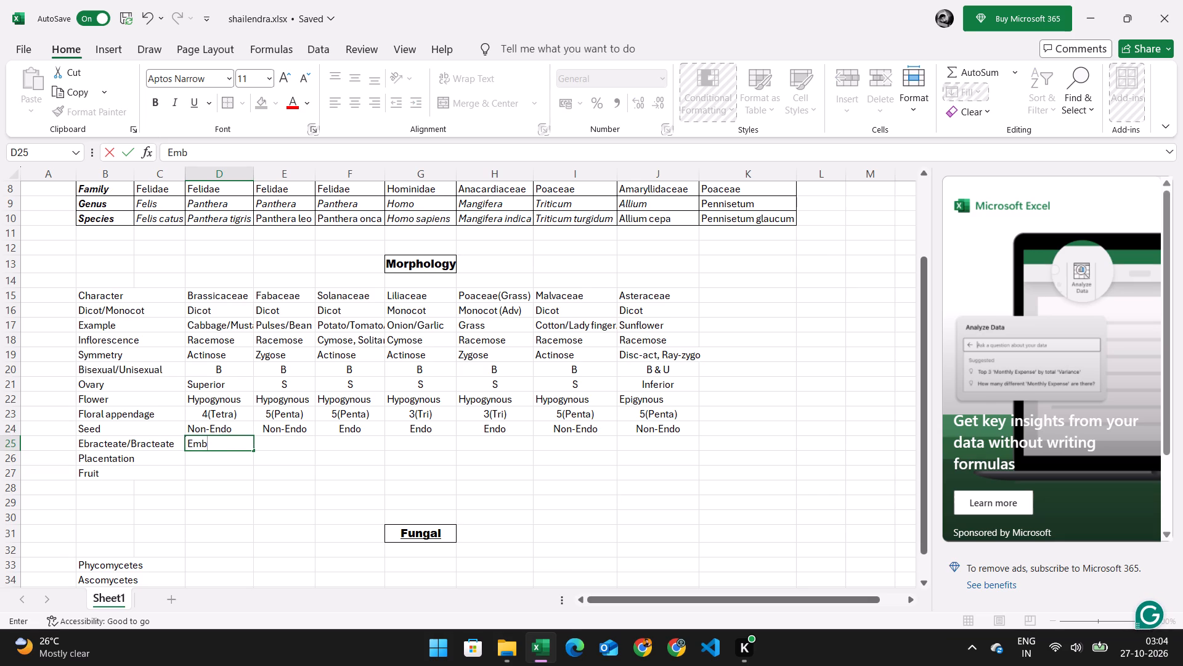
{"action": "type", "text": "rac"}
{"action": "type", "text": "teate"}
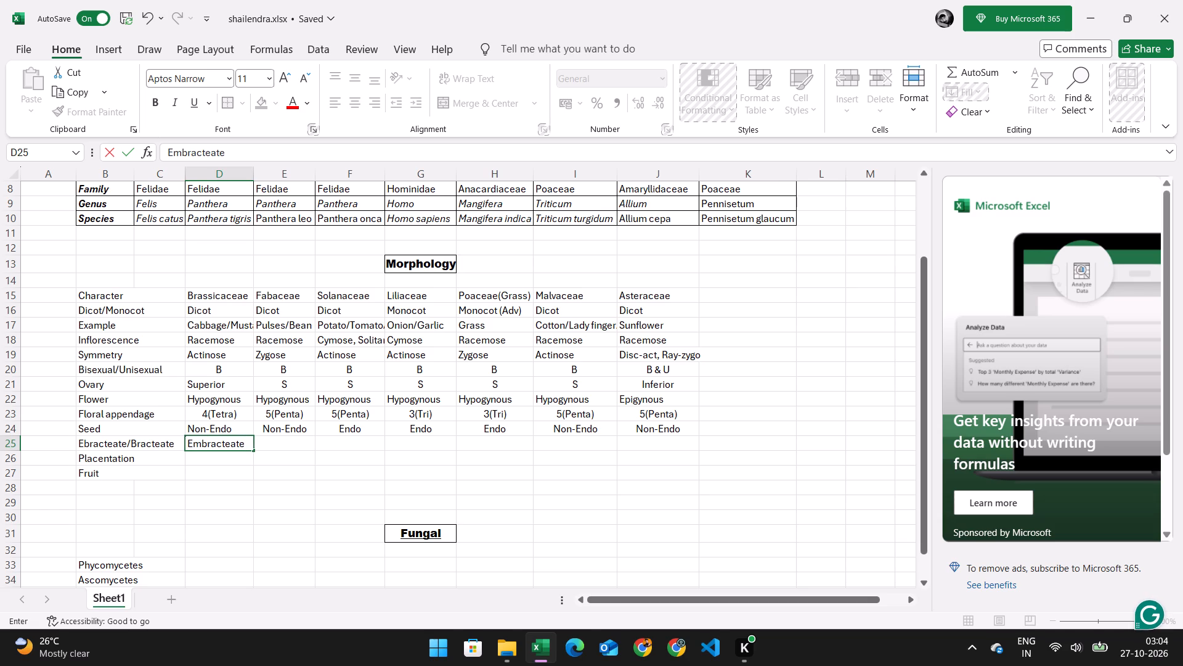
{"action": "left_click", "coordinate": [232, 483]}
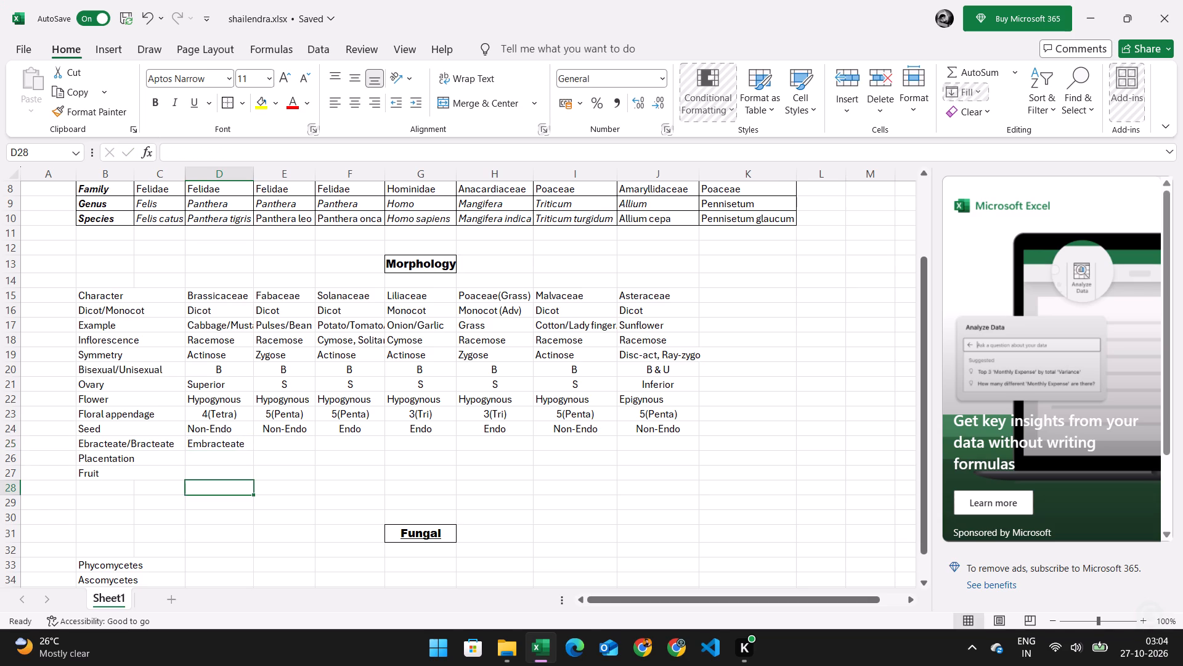
{"action": "left_click", "coordinate": [232, 483]}
In the Ebracteate/Bracteate row, enter Bracteate for Fabaceae in E25 and B for Solanaceae in F25.
{"action": "left_click", "coordinate": [287, 447]}
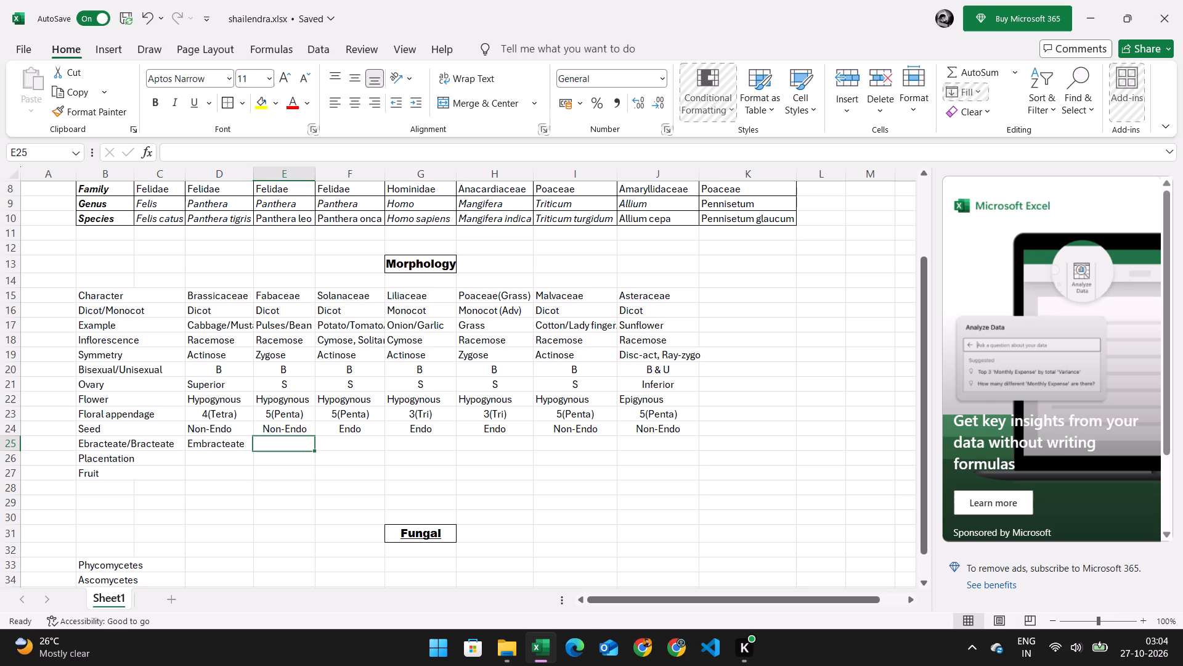
{"action": "type", "text": "Bra"}
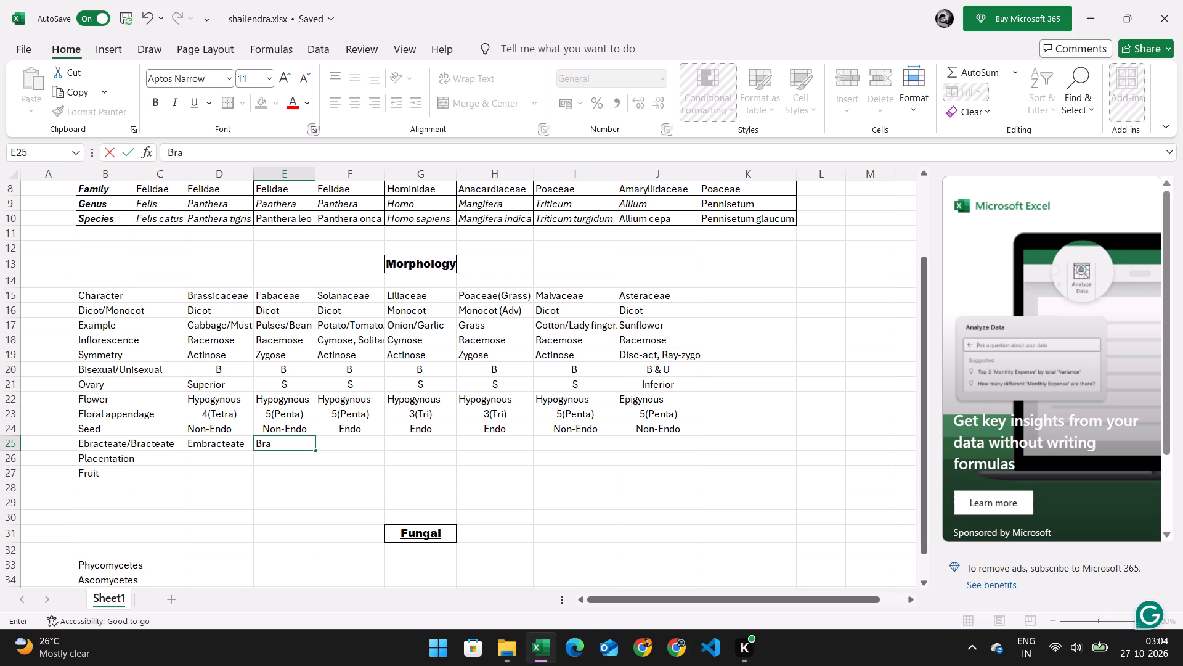
{"action": "key", "text": "c"}
{"action": "key", "text": "t"}
{"action": "type", "text": "eate"}
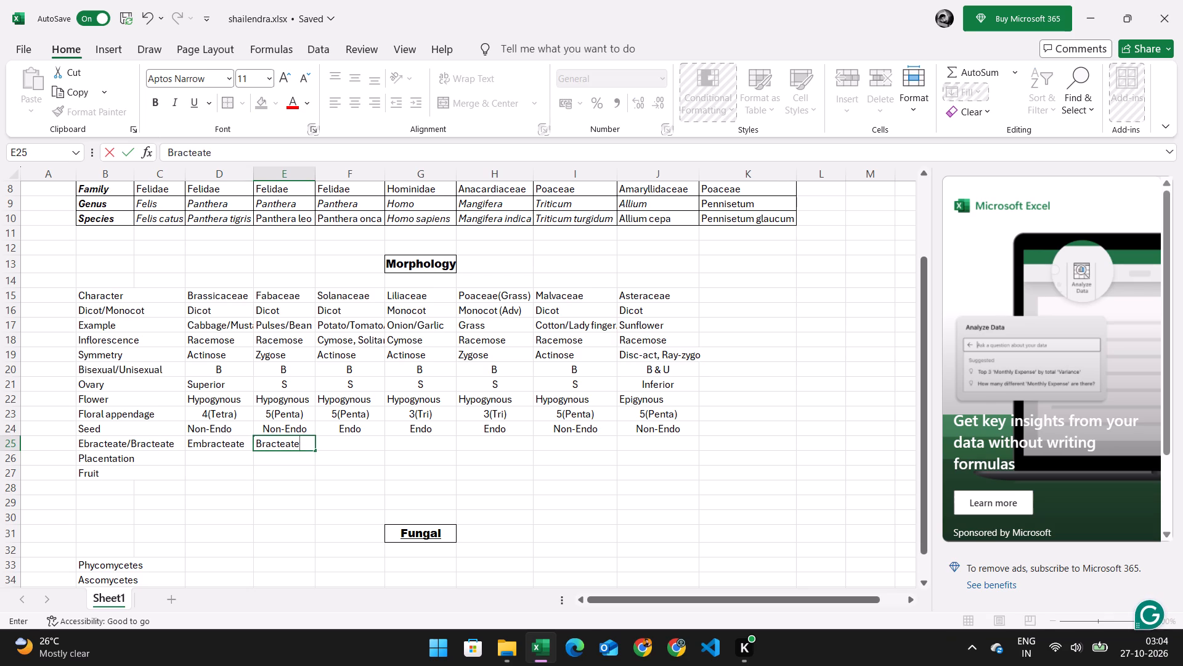
{"action": "left_click", "coordinate": [348, 452]}
{"action": "left_click", "coordinate": [354, 442]}
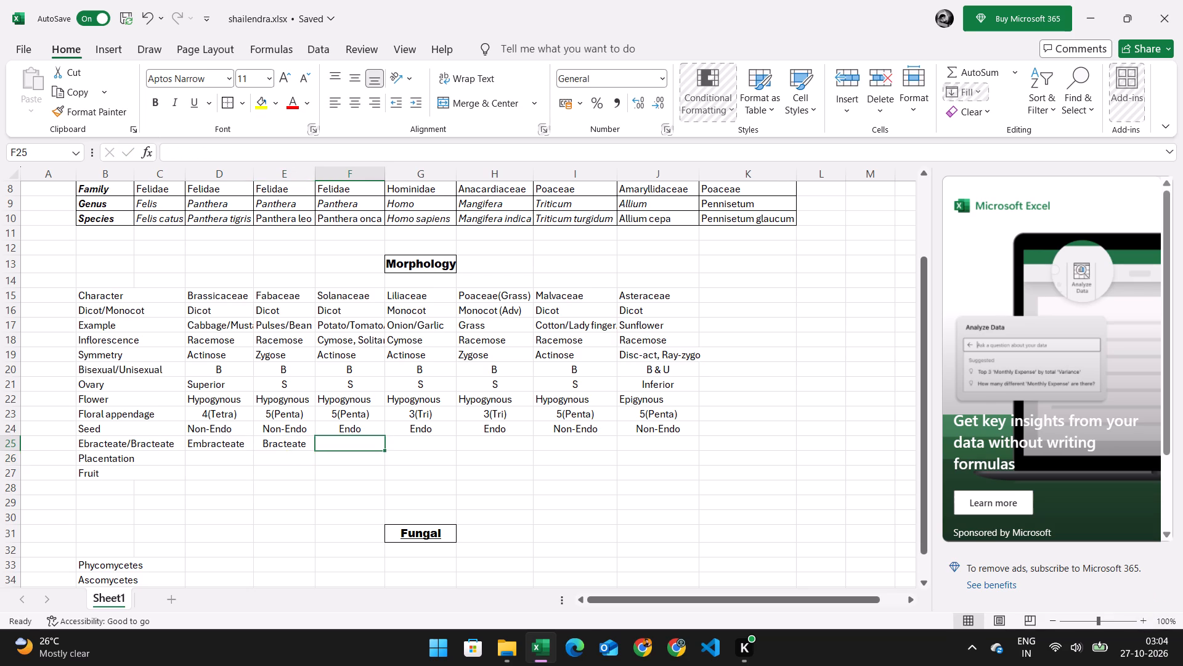
{"action": "left_click", "coordinate": [354, 442]}
{"action": "key", "text": "shift+b"}
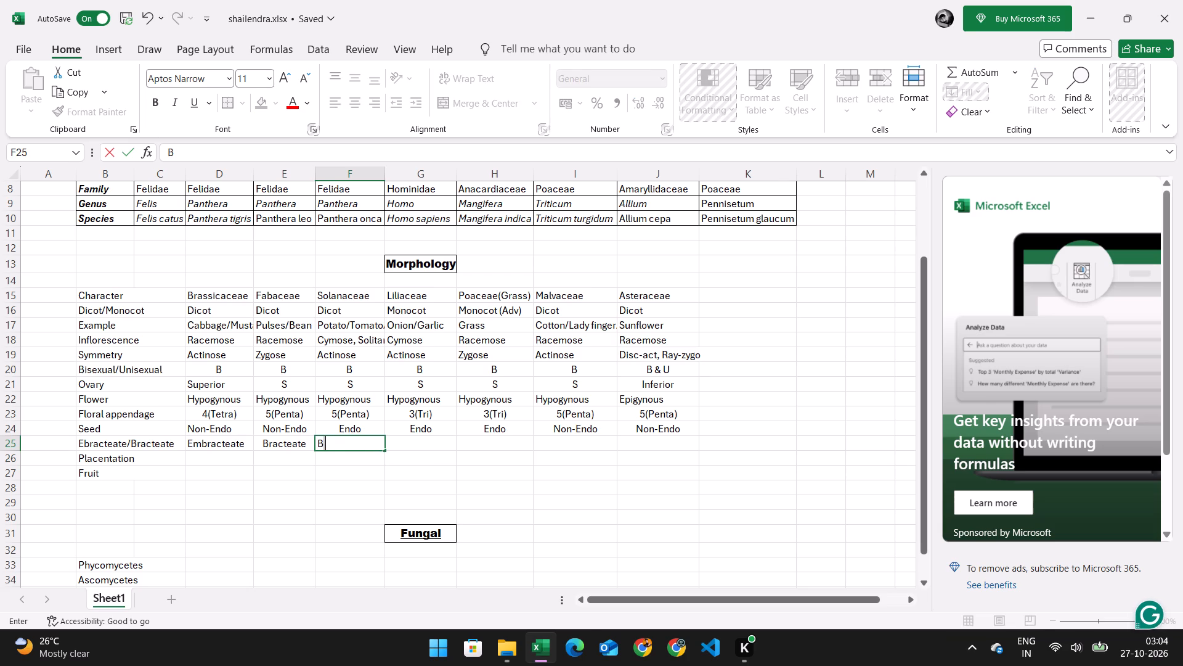
{"action": "left_click", "coordinate": [434, 442]}
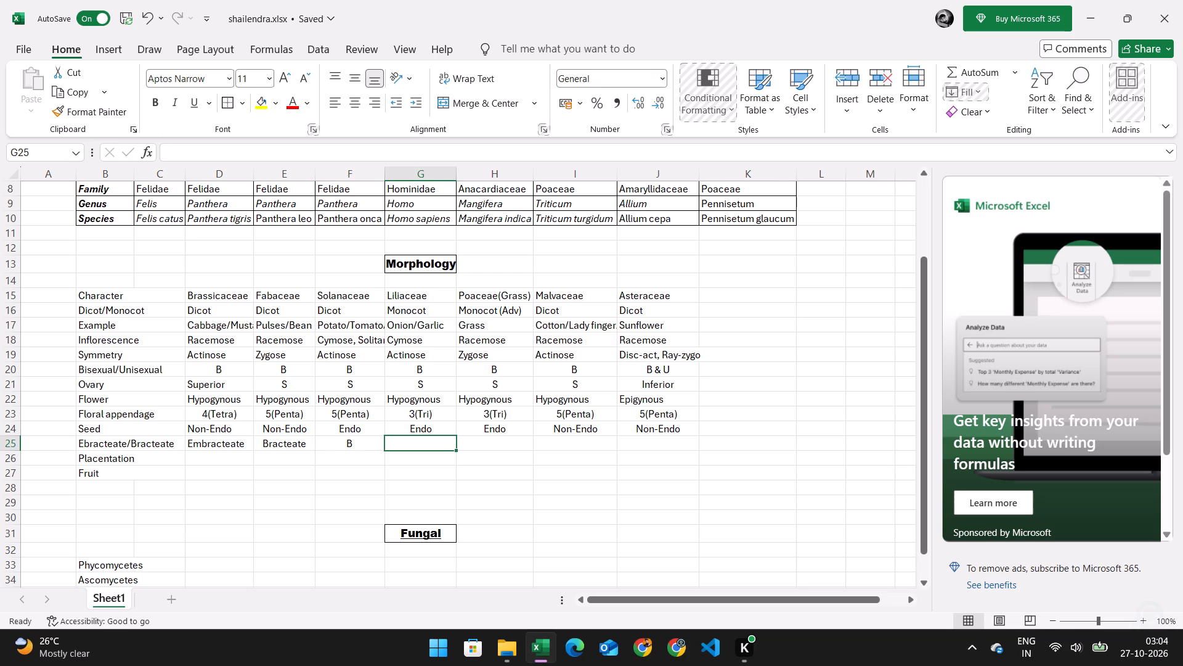
Copy the B entry from F25 into G25, H25, I25 and J25 for Liliaceae, Poaceae, Malvaceae and Asteraceae.
{"action": "left_click", "coordinate": [346, 447]}
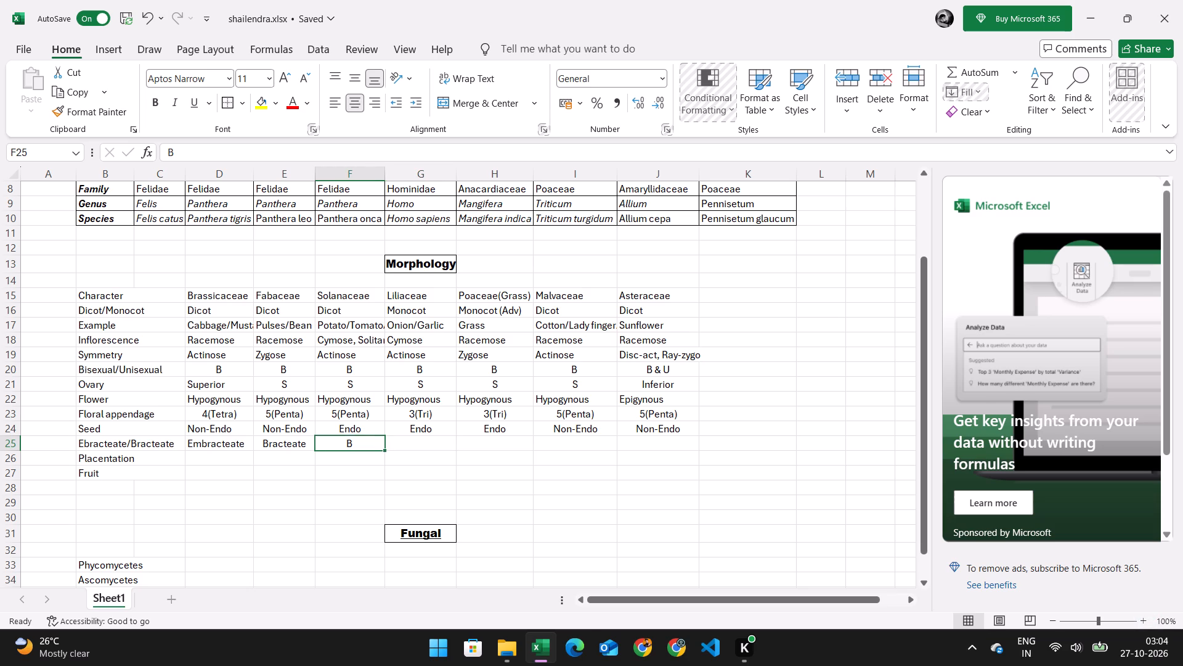
{"action": "key", "text": "ctrl+c"}
{"action": "left_click", "coordinate": [398, 438]}
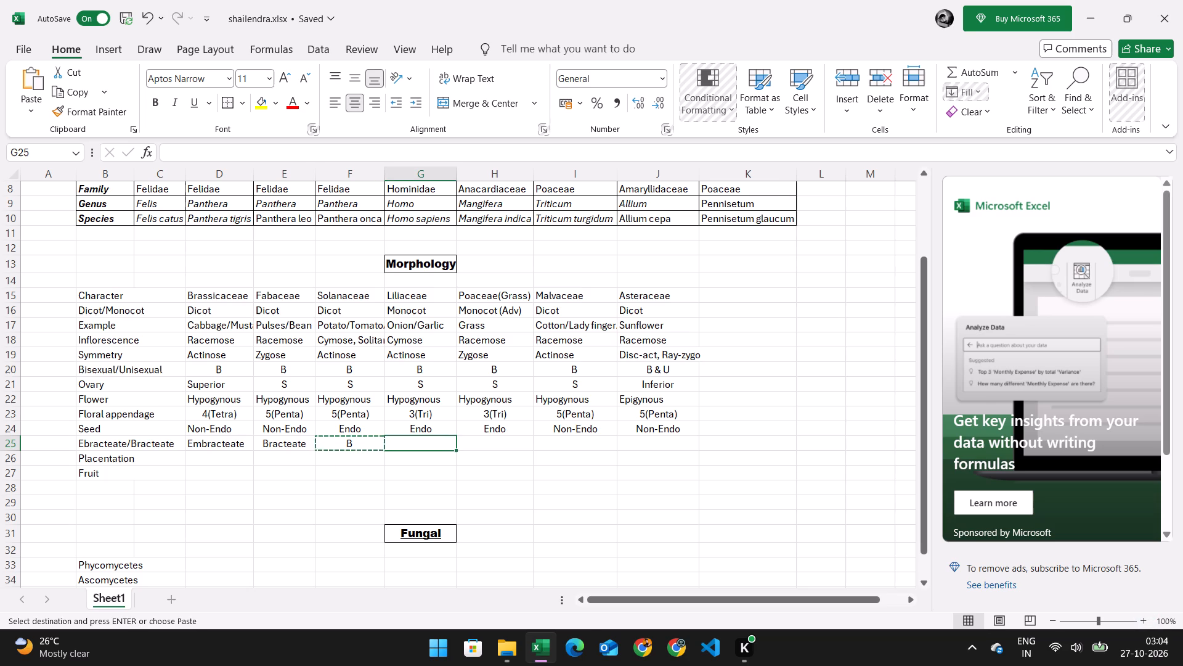
{"action": "key", "text": "ctrl+v"}
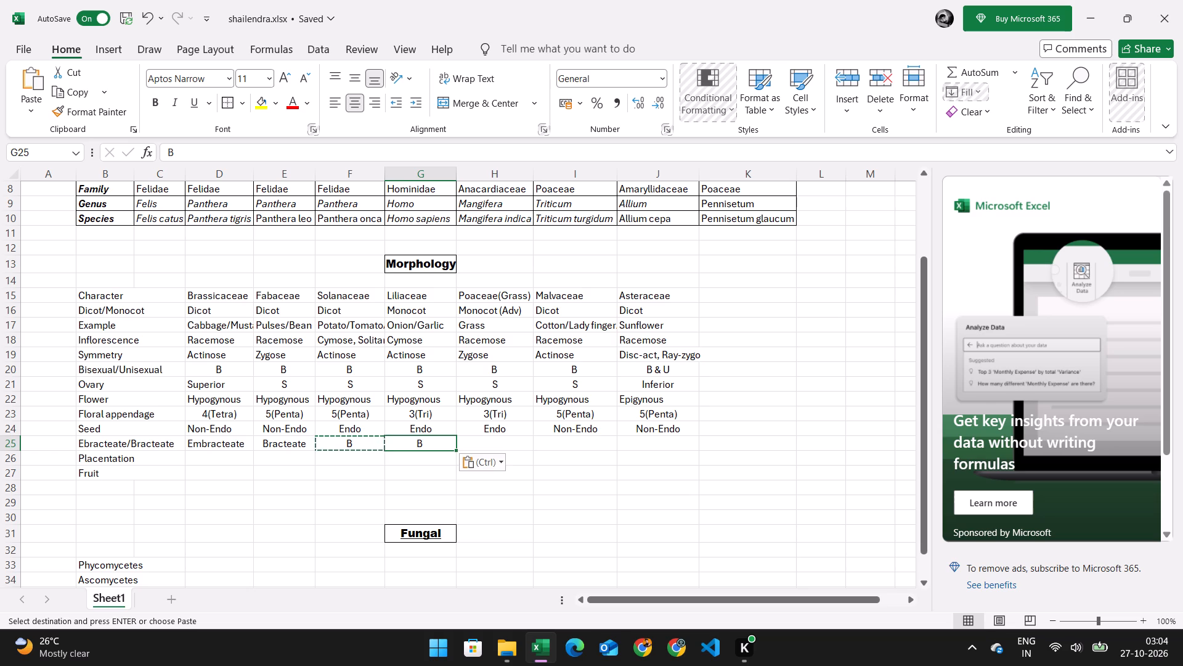
{"action": "left_click", "coordinate": [479, 441]}
{"action": "key", "text": "ctrl+v"}
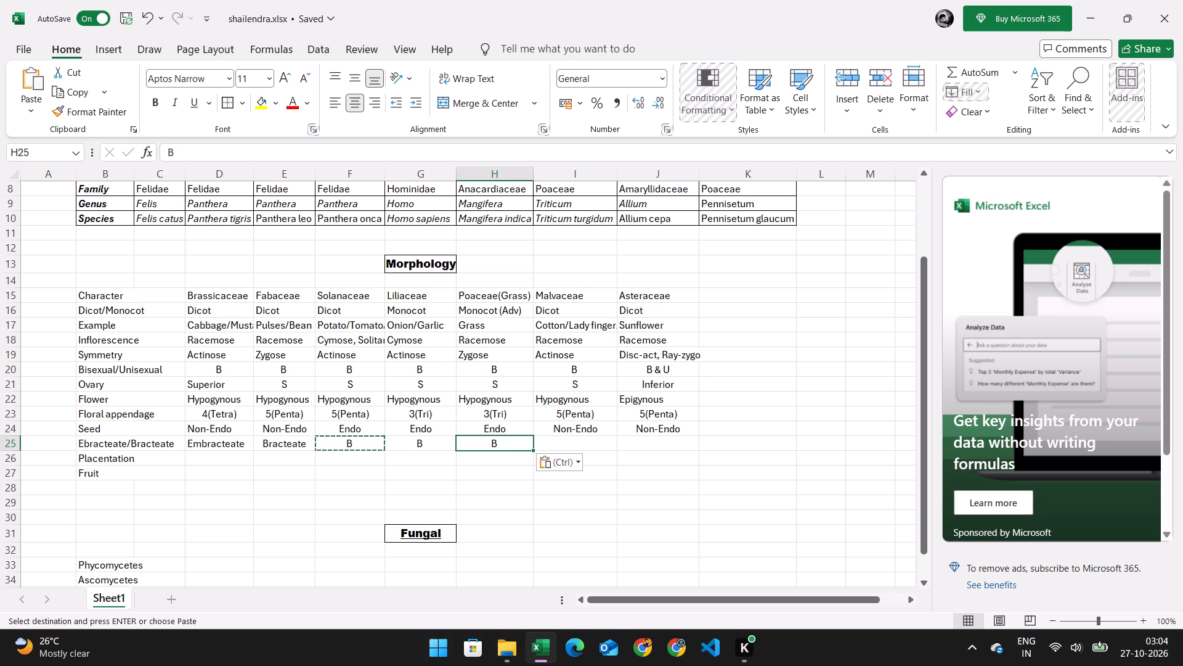
{"action": "left_click", "coordinate": [563, 441]}
{"action": "key", "text": "ctrl+v"}
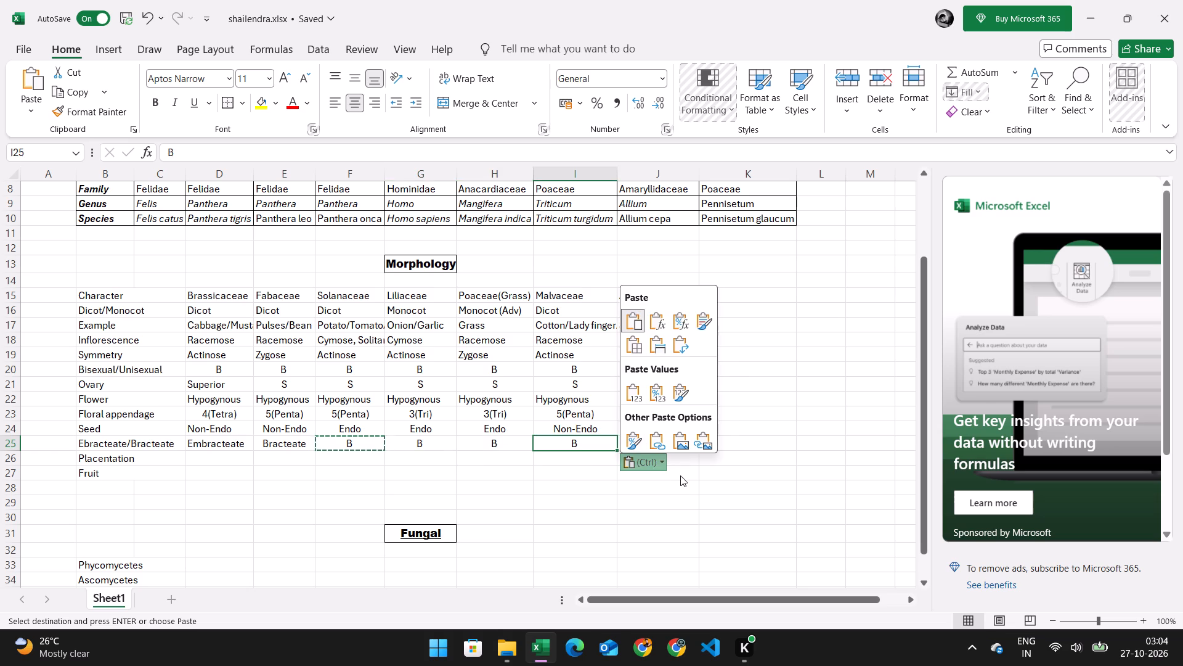
{"action": "left_click_drag", "start_coordinate": [680, 475], "coordinate": [670, 440]}
{"action": "left_click", "coordinate": [670, 440]}
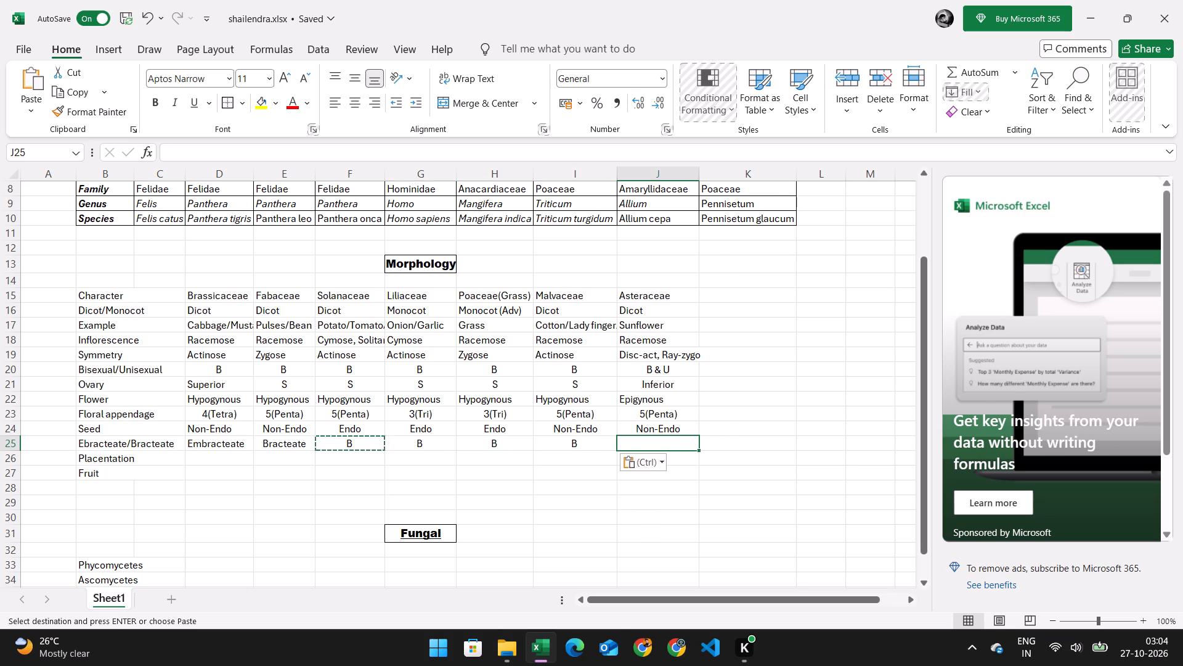
{"action": "key", "text": "ctrl+v"}
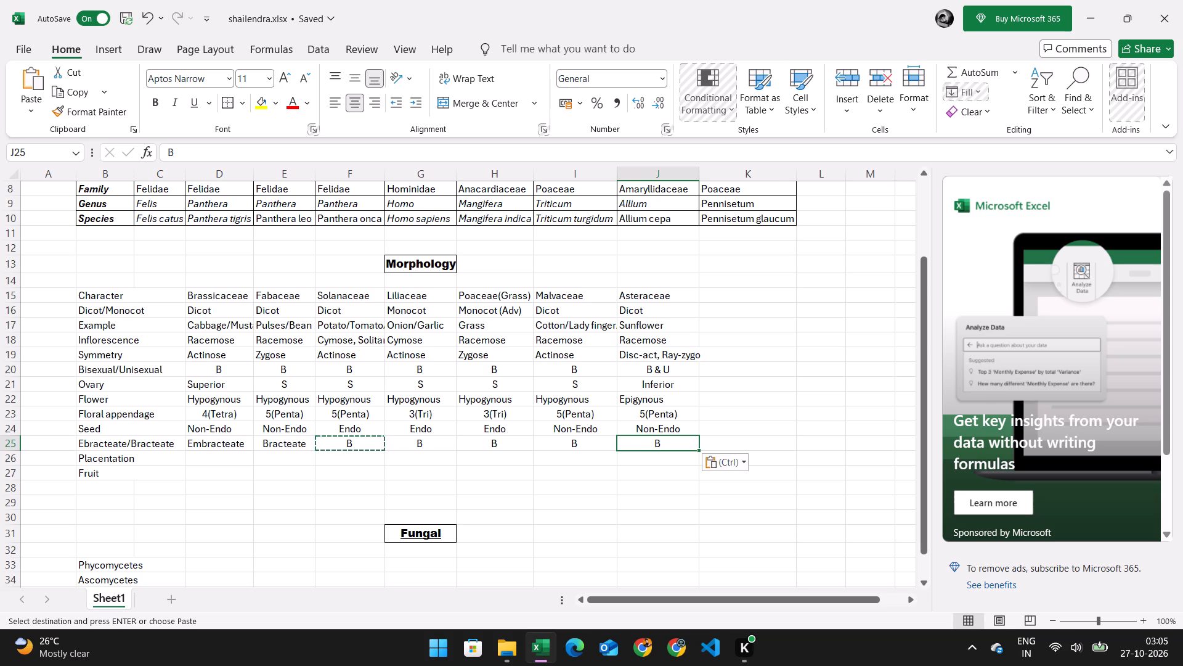
In the Placentation row, enter Parietal for Brassicaceae in D26 and Marginal for Fabaceae in E26.
{"action": "left_click", "coordinate": [208, 462]}
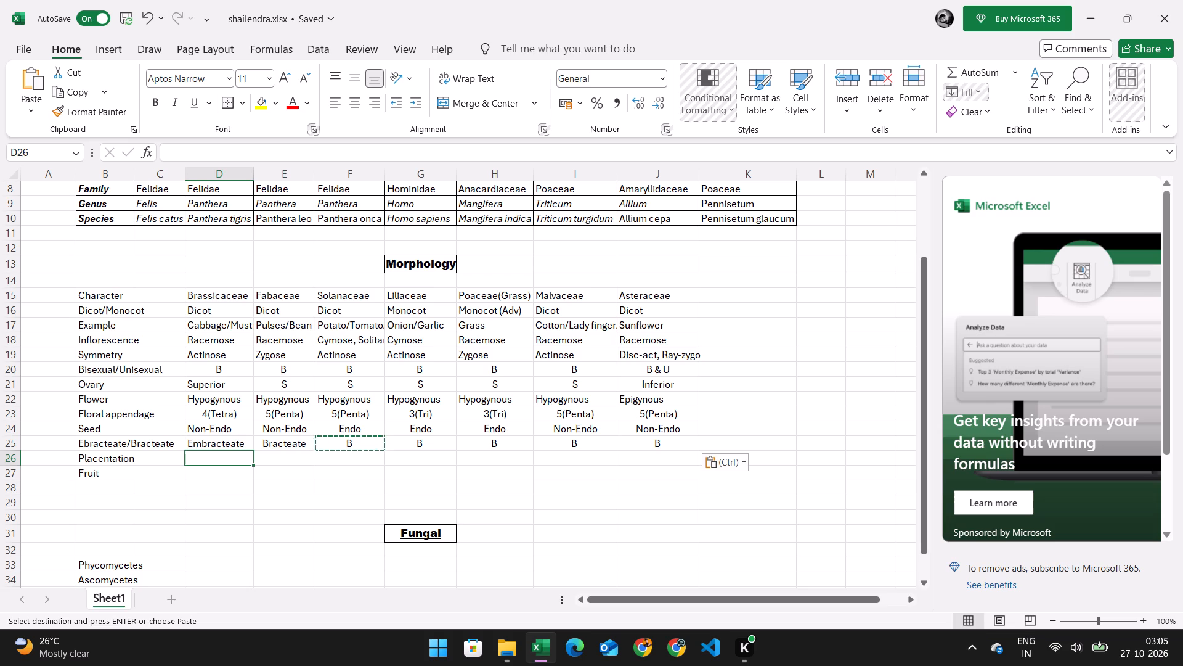
{"action": "type", "text": "Par"}
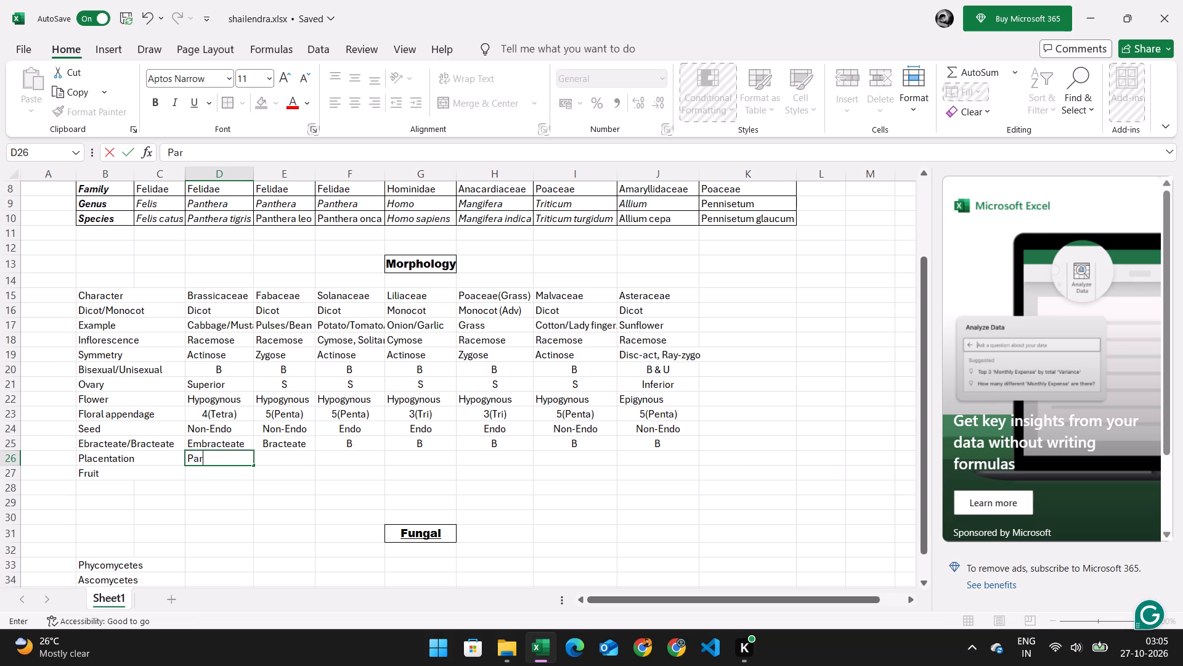
{"action": "type", "text": "ietal"}
{"action": "left_click", "coordinate": [290, 459]}
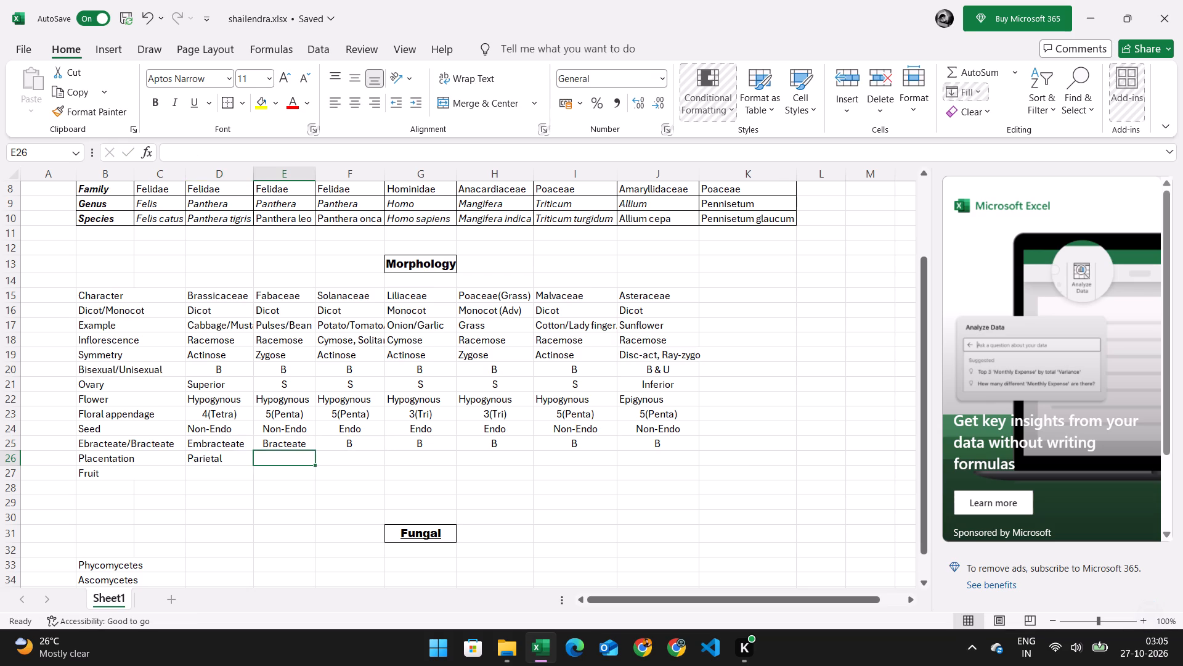
{"action": "type", "text": "Mar"}
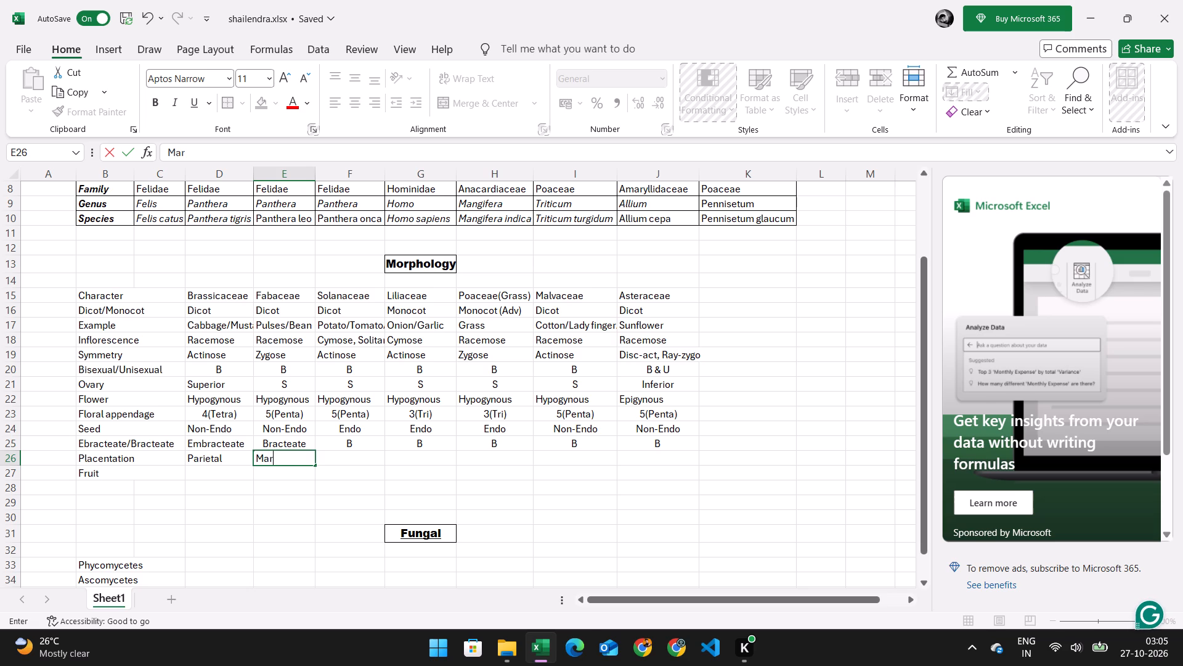
{"action": "type", "text": "ginal"}
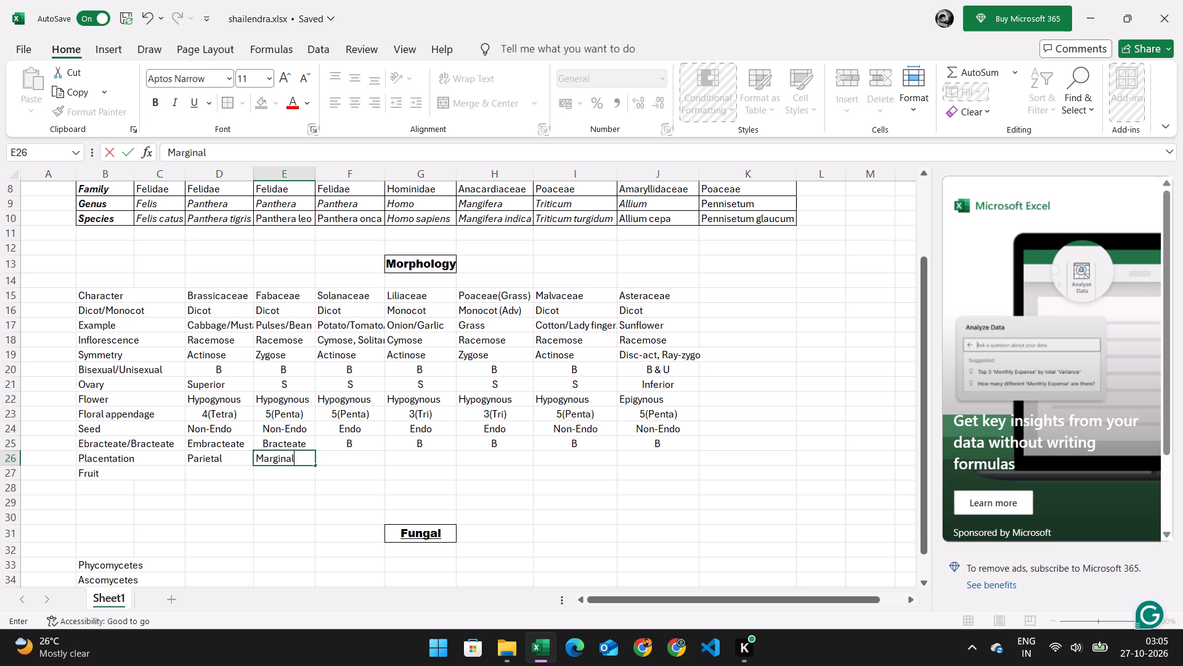
Enter Axile as the Placentation for Solanaceae in F26 and Liliaceae in G26.
{"action": "left_click", "coordinate": [335, 462]}
{"action": "key", "text": "shift+a"}
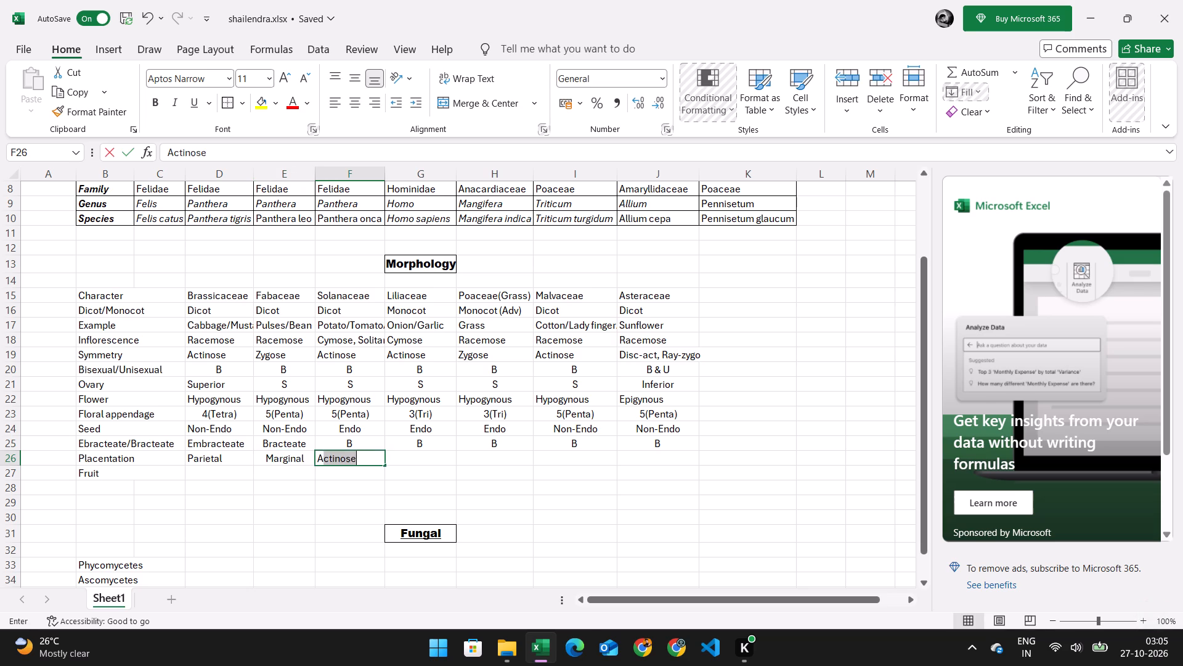
{"action": "type", "text": "xile"}
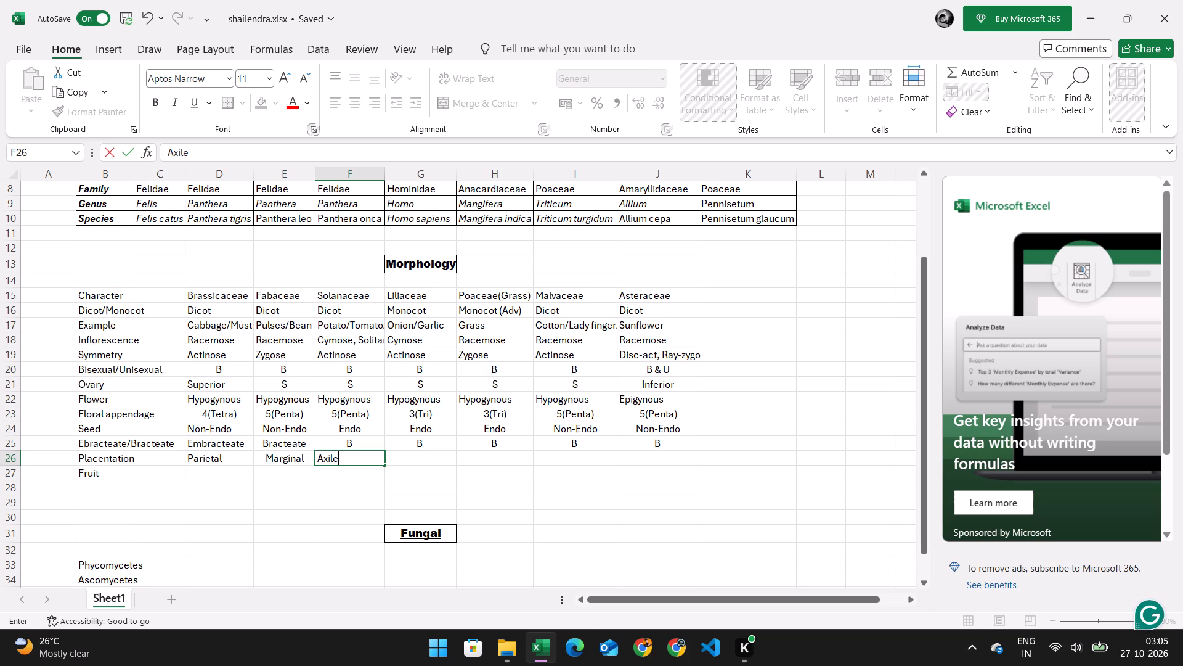
{"action": "left_click", "coordinate": [420, 459]}
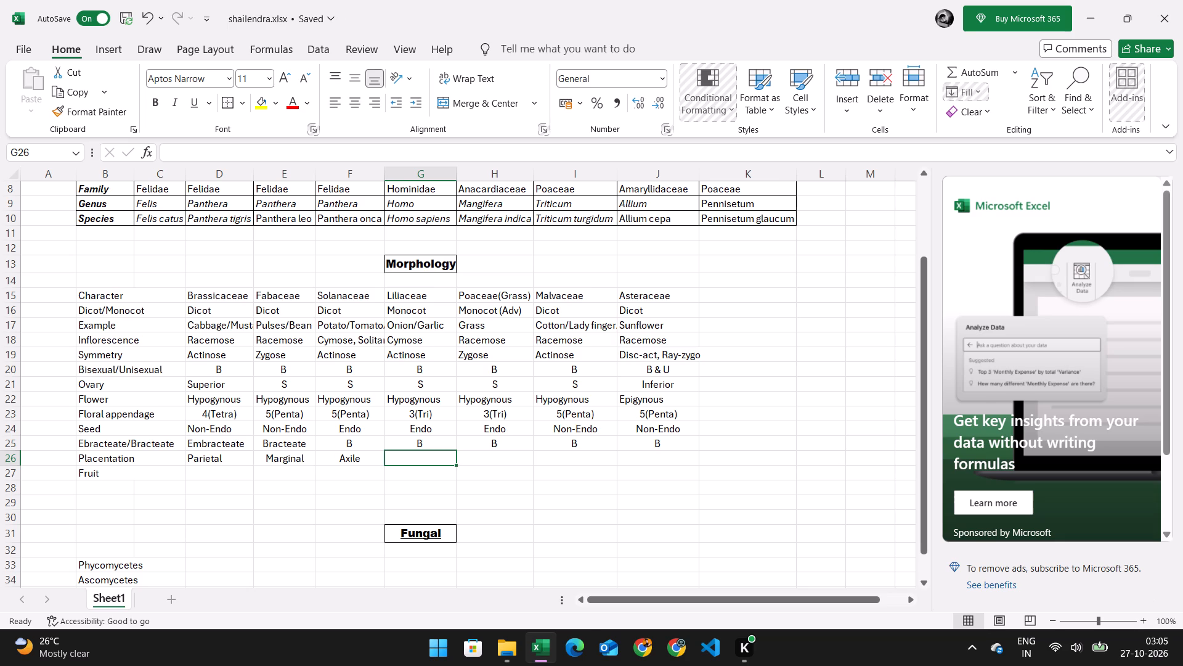
{"action": "double_click", "coordinate": [420, 459]}
{"action": "double_click", "coordinate": [420, 459]}
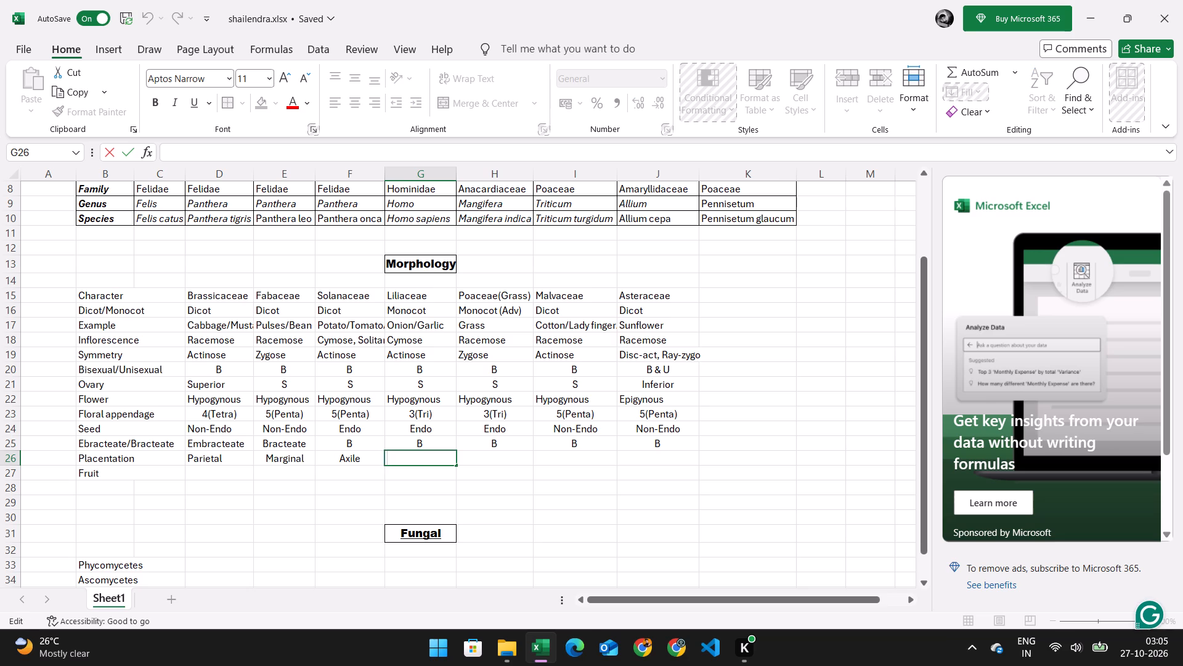
{"action": "key", "text": "shift+a"}
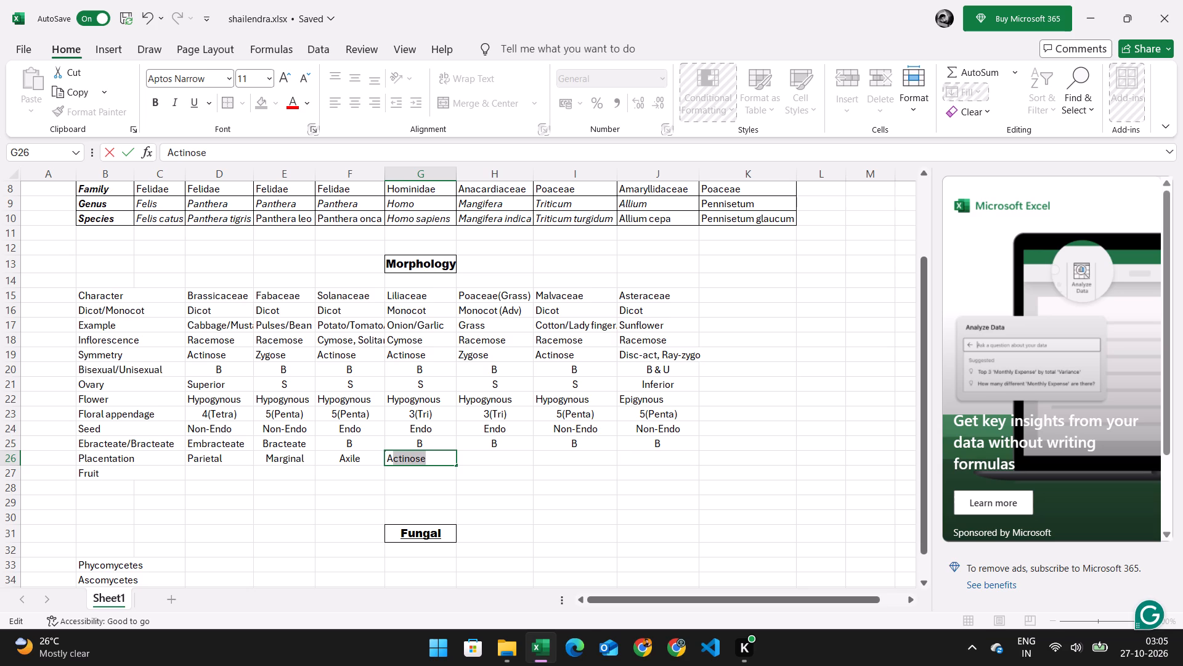
{"action": "type", "text": "xile"}
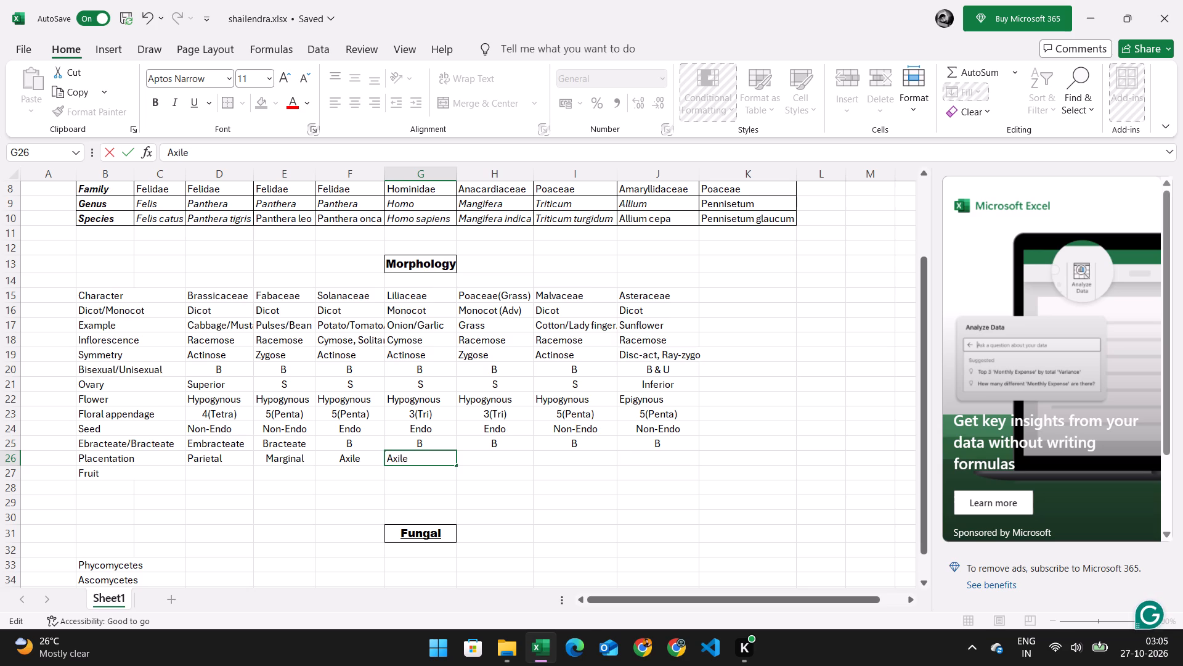
{"action": "key", "text": "Right"}
{"action": "key", "text": "Right"}
{"action": "key", "text": "Right"}
{"action": "key", "text": "Right"}
{"action": "key", "text": "Right"}
{"action": "key", "text": "Right"}
{"action": "key", "text": "Return"}
Enter Basal as the Placentation for Poaceae in H26 and Axile for Malvaceae in I26.
{"action": "key", "text": "Right"}
{"action": "key", "text": "Up"}
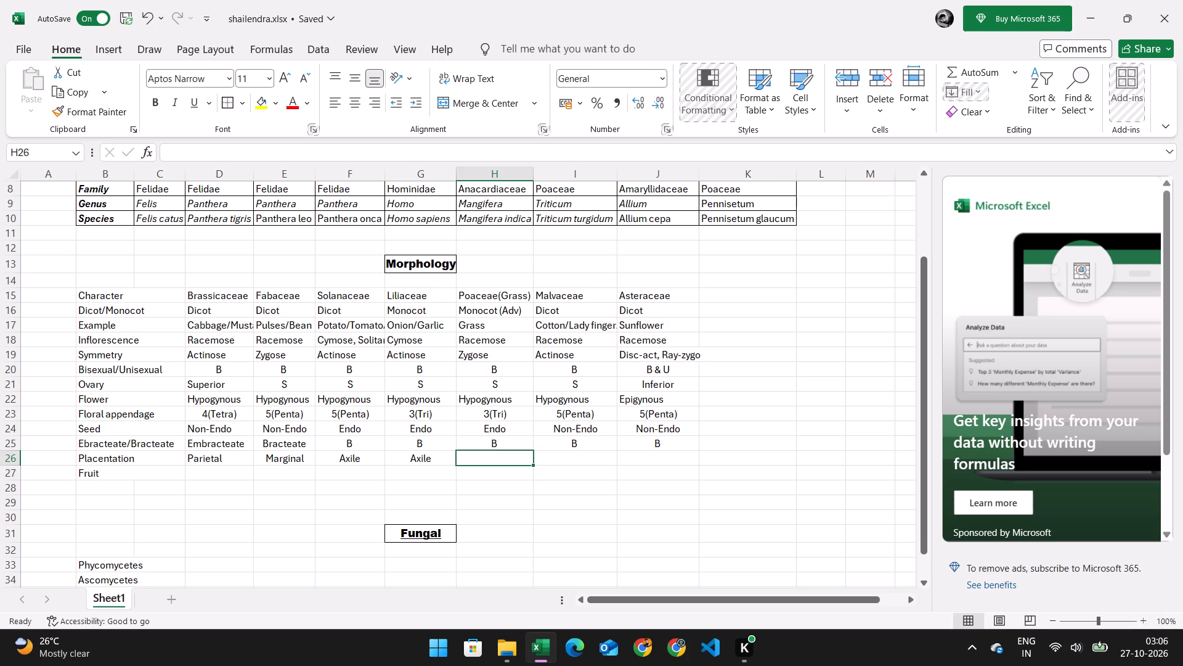
{"action": "type", "text": "Basal"}
{"action": "key", "text": "Down"}
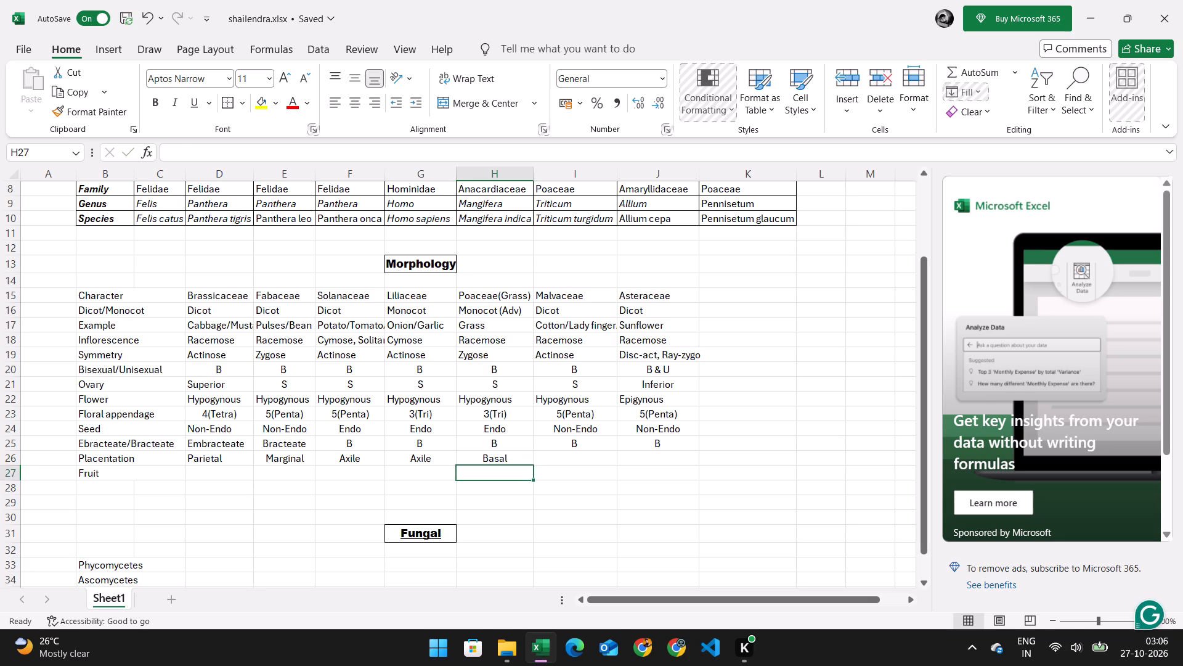
{"action": "key", "text": "Up"}
{"action": "key", "text": "Right"}
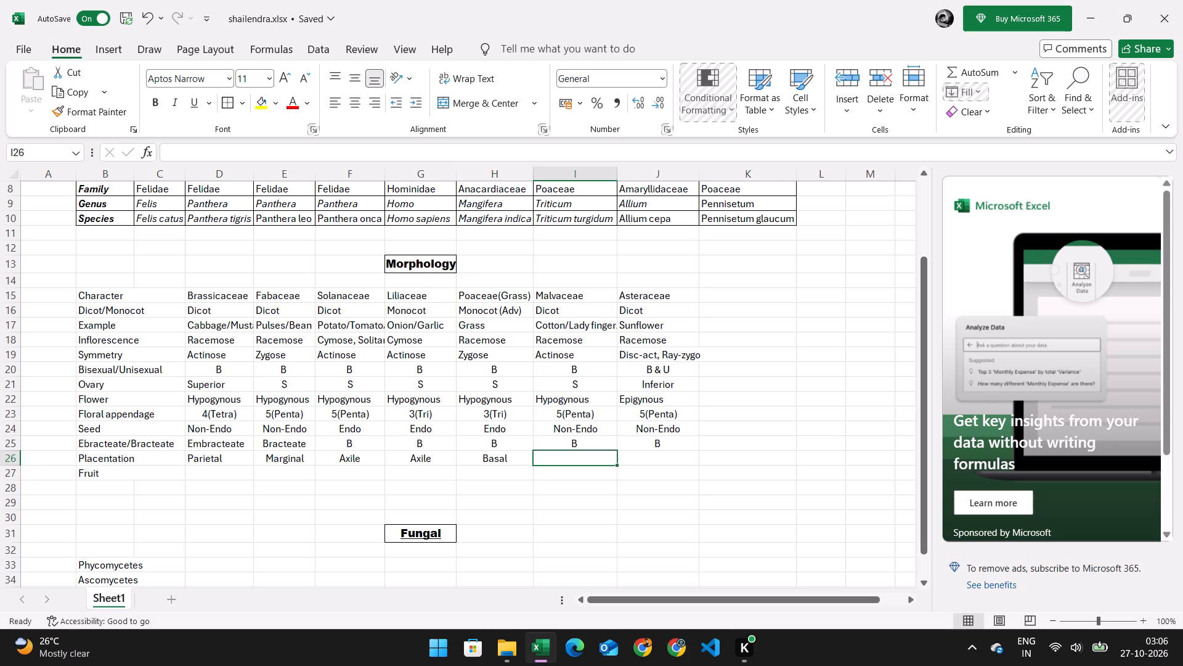
{"action": "type", "text": "Axil"}
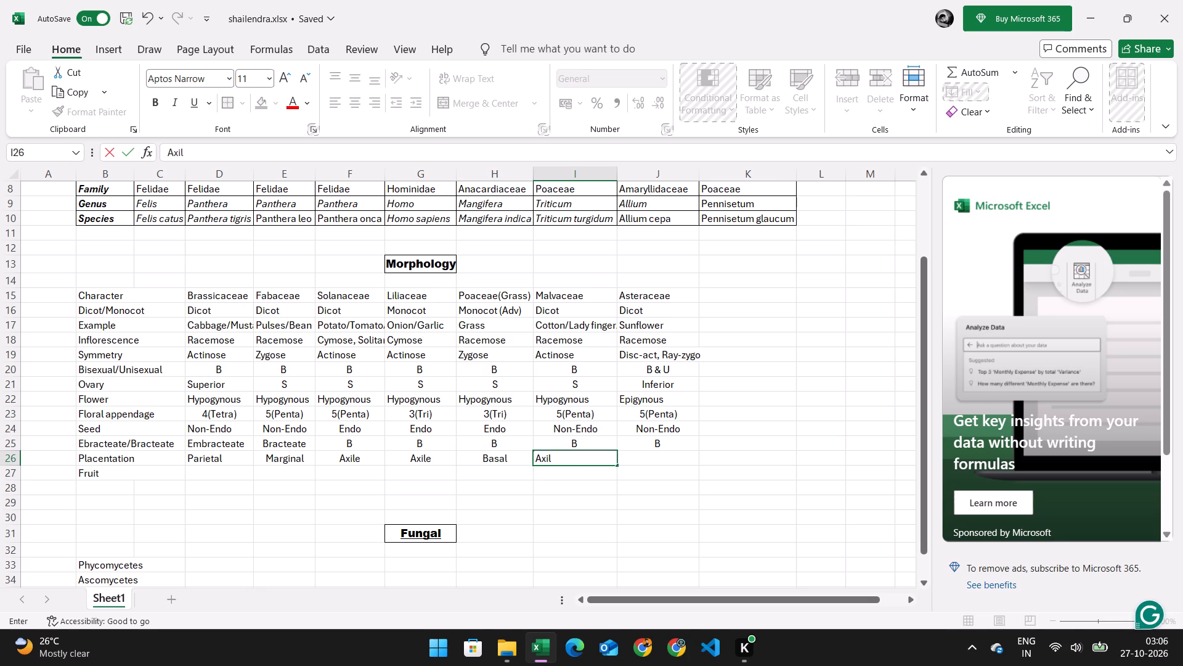
{"action": "key", "text": "e"}
{"action": "key", "text": "Down"}
Enter Basal as the Placentation for Asteraceae in J26.
{"action": "key", "text": "Right"}
{"action": "key", "text": "Up"}
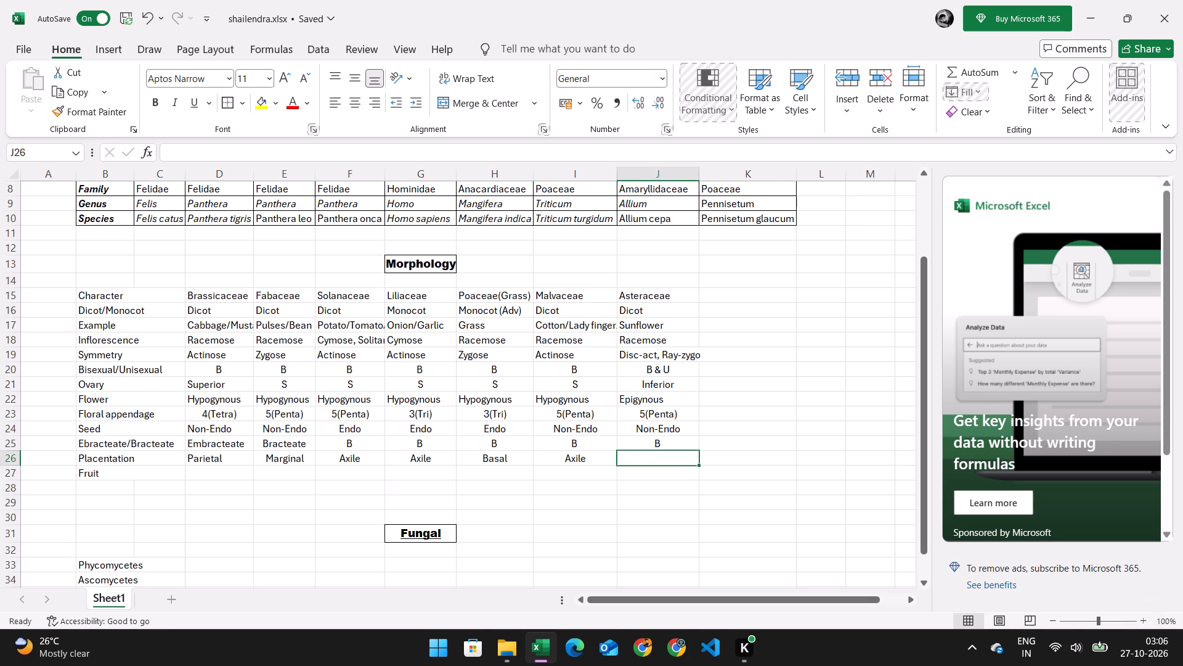
{"action": "key", "text": "shift+v"}
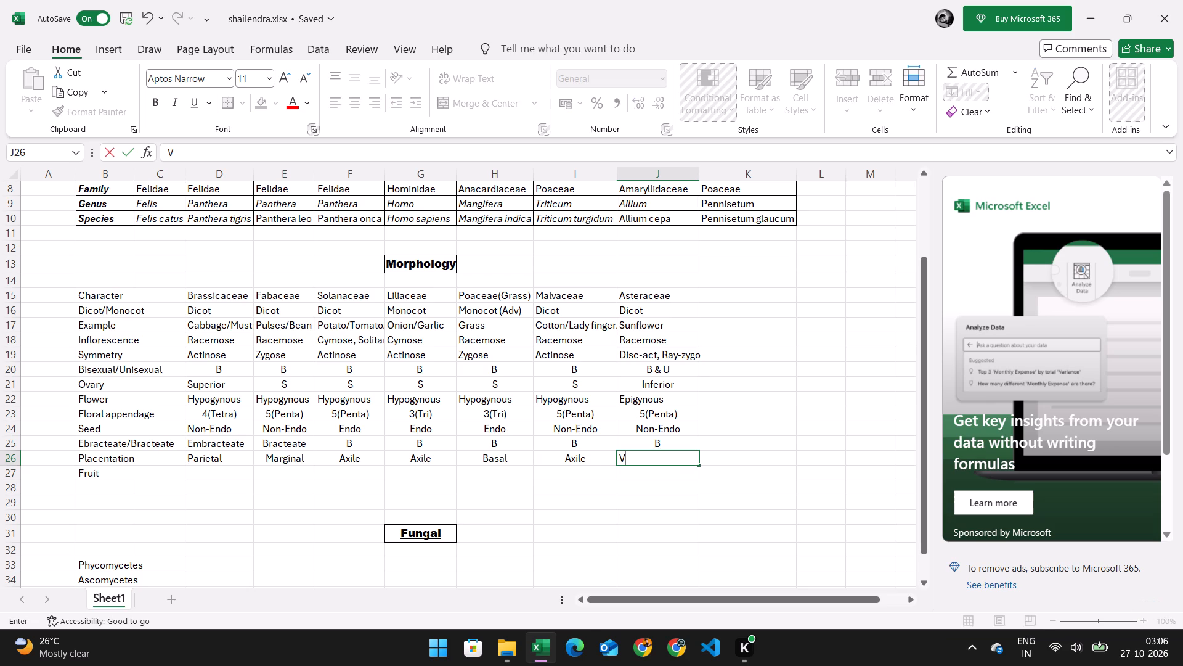
{"action": "key", "text": "BackSpace"}
{"action": "type", "text": "Basal"}
{"action": "key", "text": "Down"}
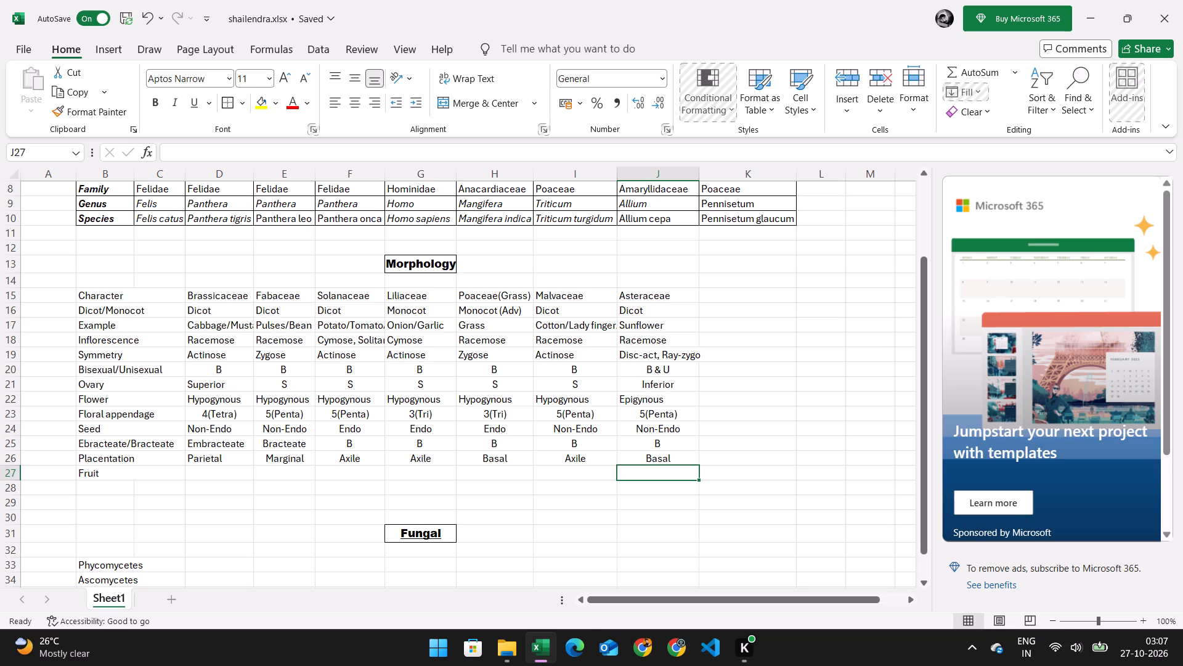
In the Fruit row, enter "Siliqua, Silicula" for Brassicaceae in D27 and "Legume" for Fabaceae in E27.
{"action": "left_click", "coordinate": [207, 475]}
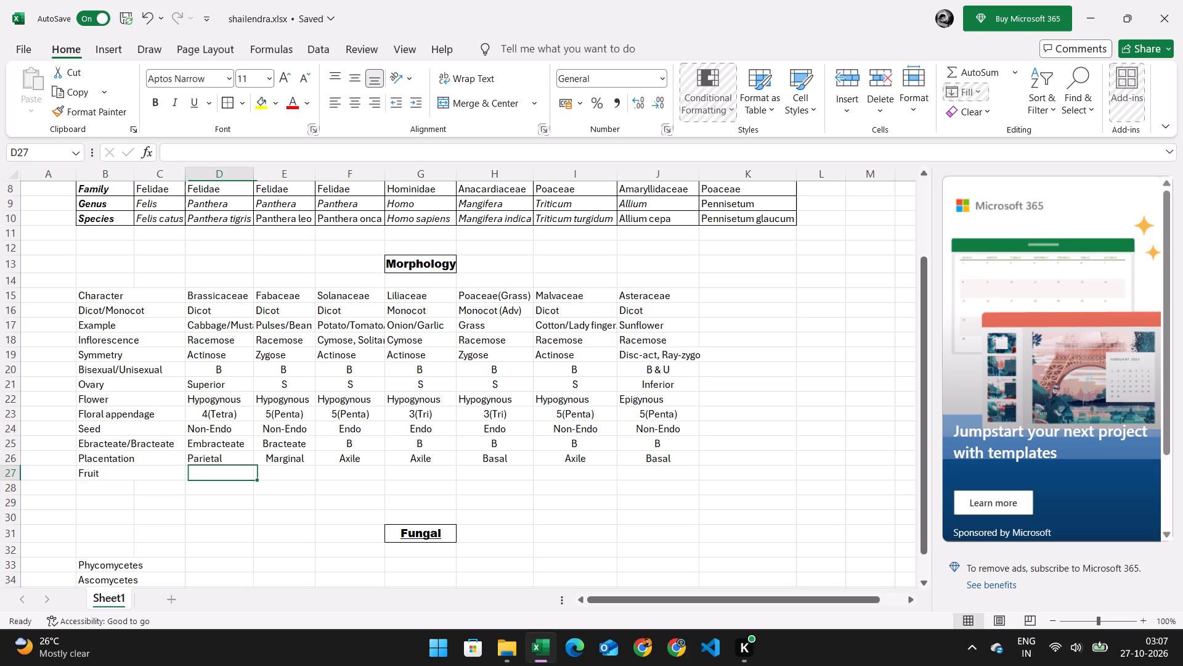
{"action": "left_click", "coordinate": [207, 475]}
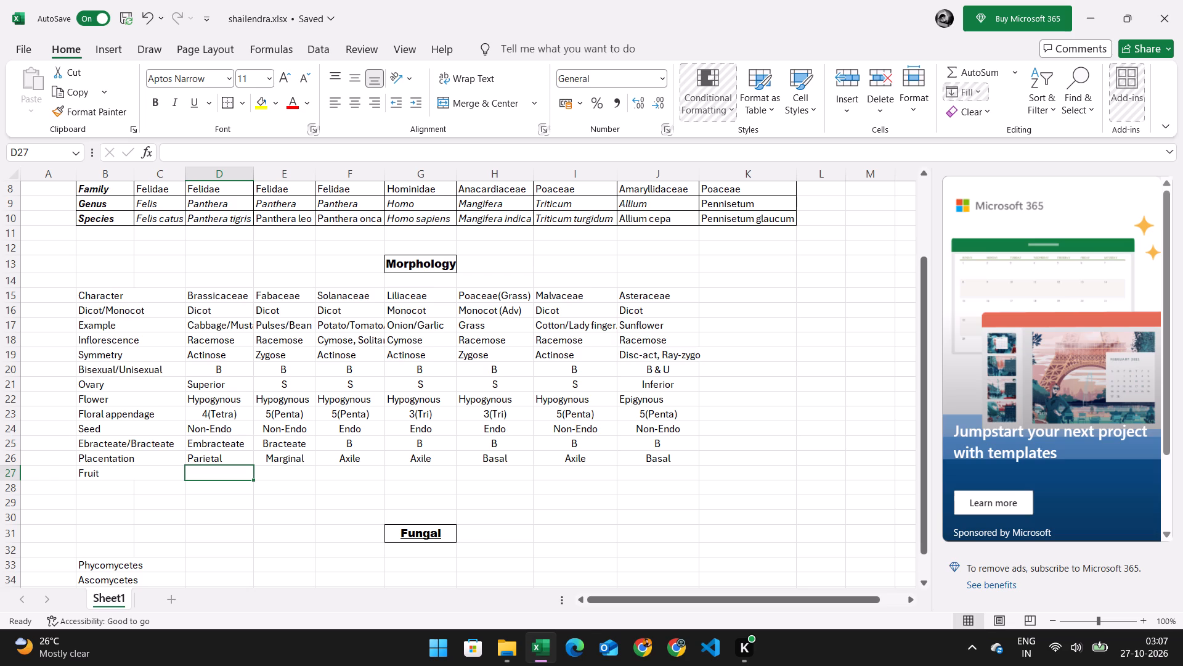
{"action": "type", "text": "Sili"}
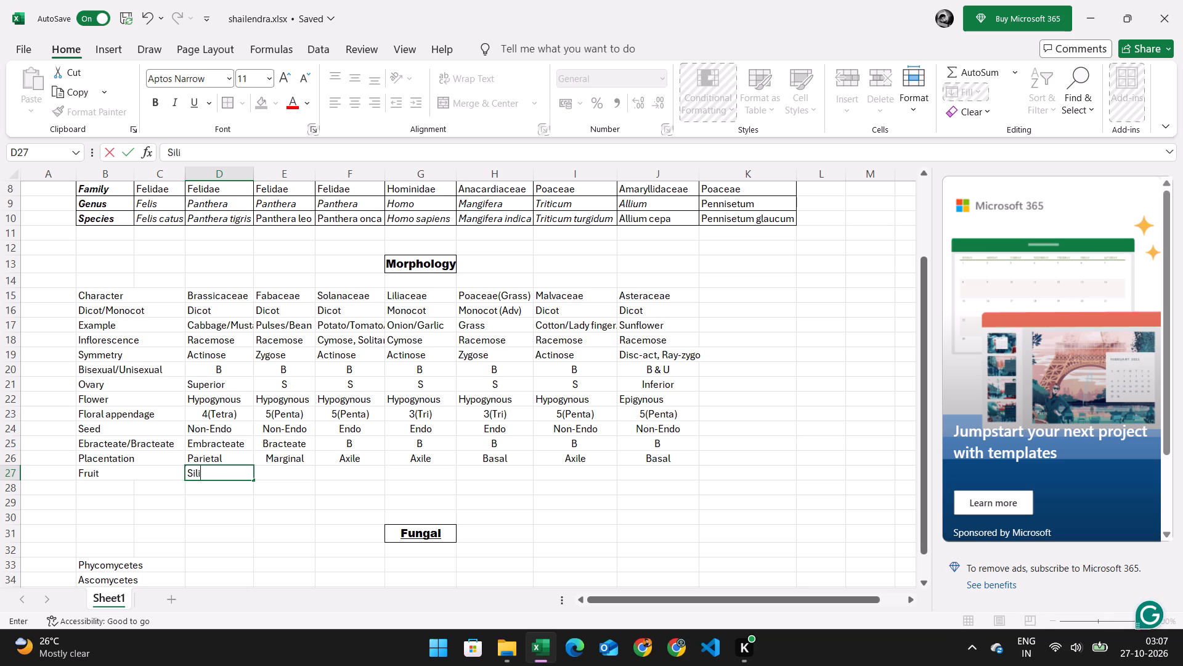
{"action": "type", "text": "qua"}
{"action": "type", "text": ","}
{"action": "key", "text": "space"}
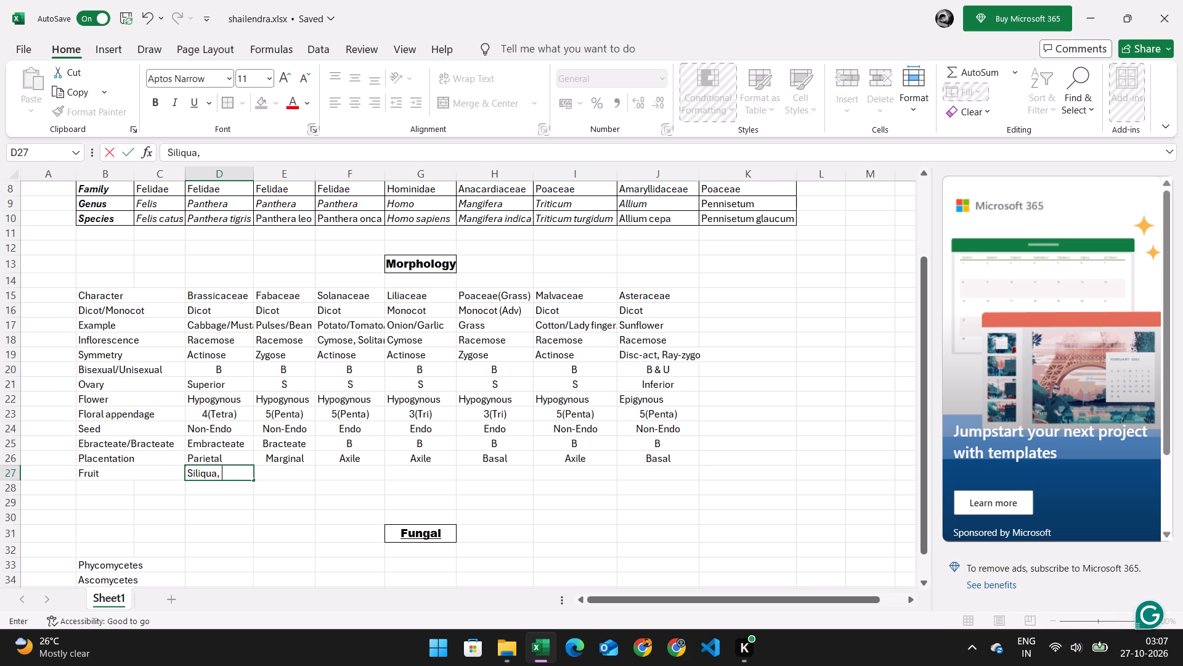
{"action": "type", "text": "Sili"}
{"action": "type", "text": "cula"}
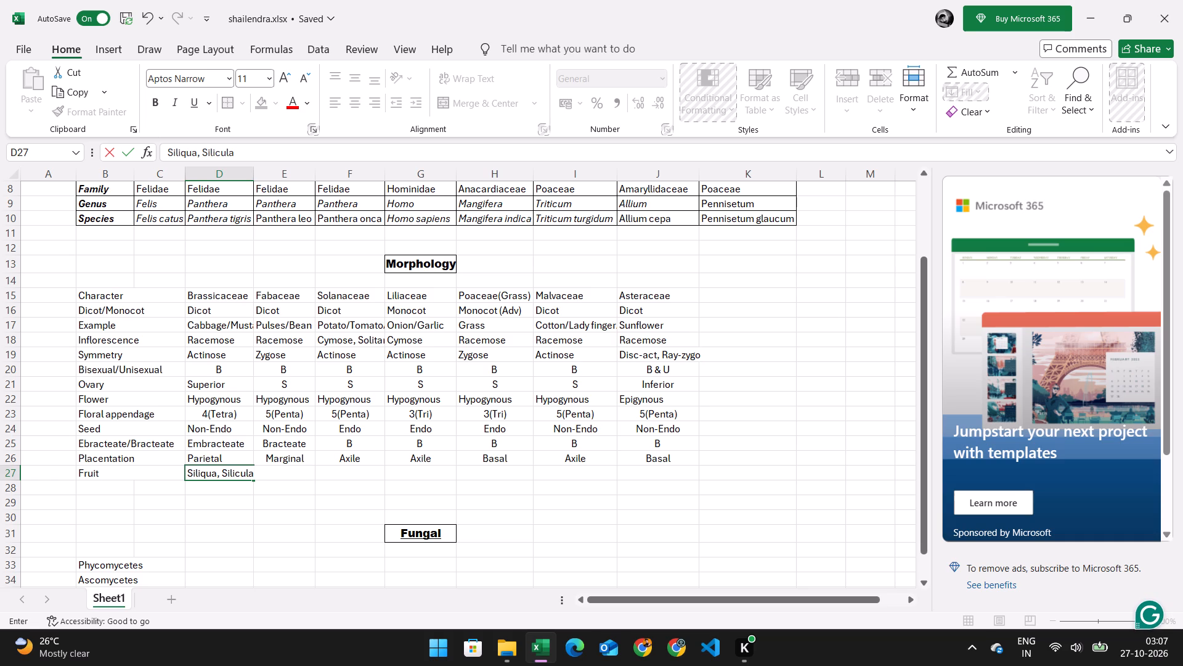
{"action": "left_click", "coordinate": [298, 474]}
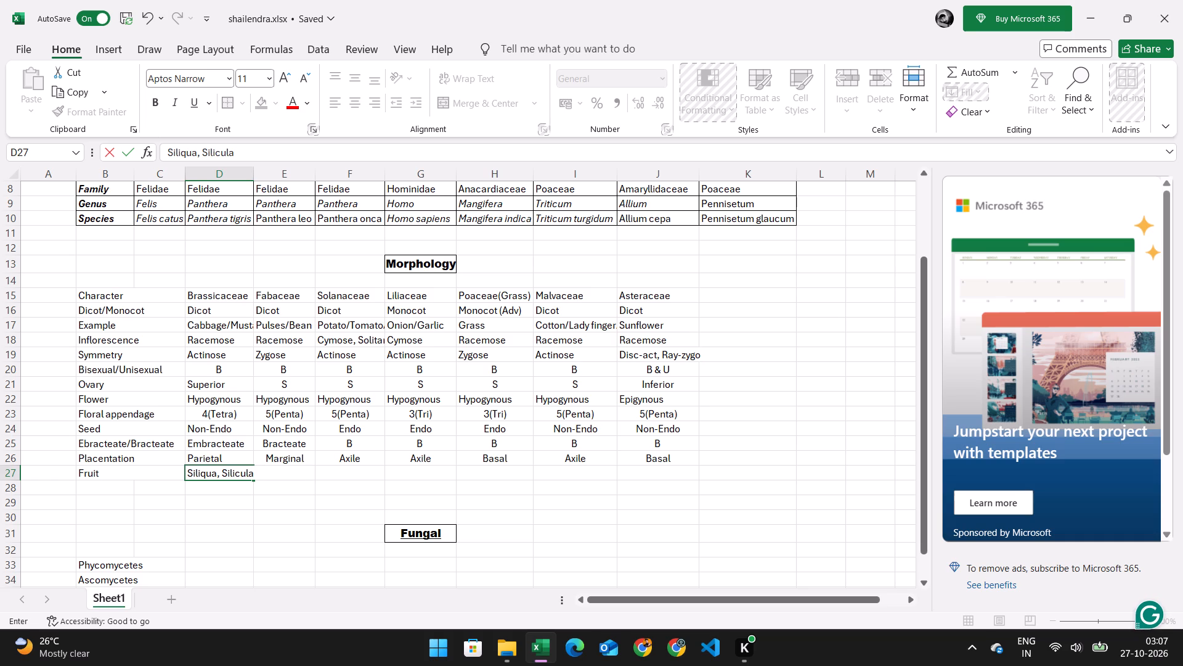
{"action": "left_click_drag", "start_coordinate": [302, 490], "coordinate": [302, 476]}
{"action": "left_click", "coordinate": [302, 476]}
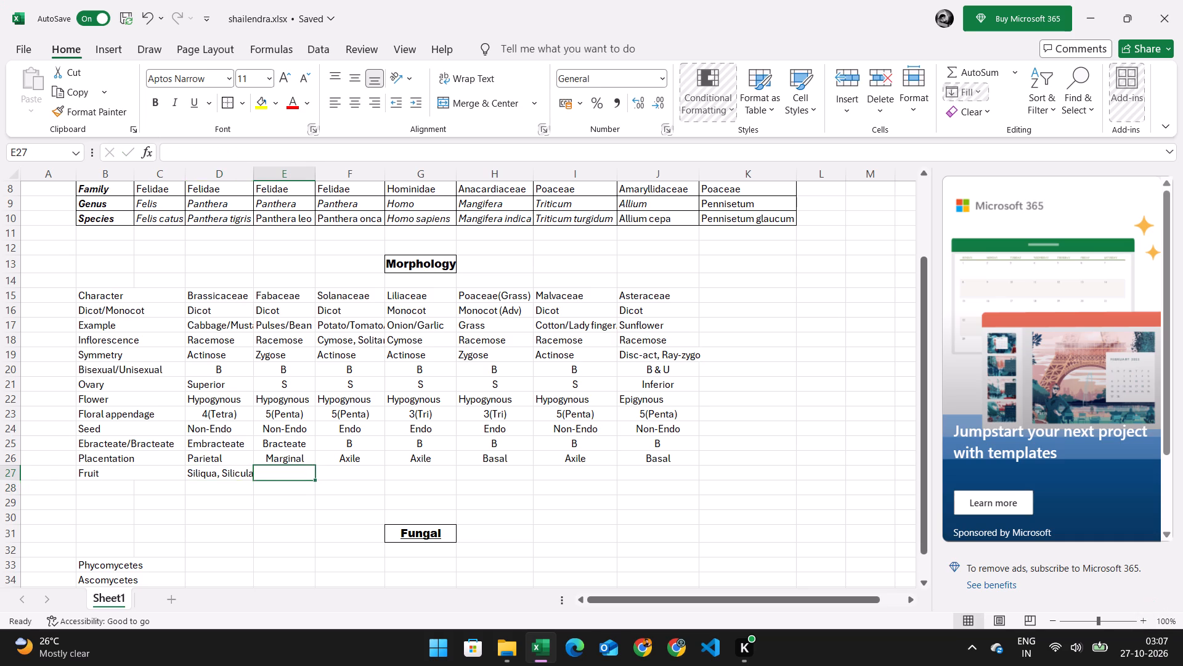
{"action": "type", "text": "Legume"}
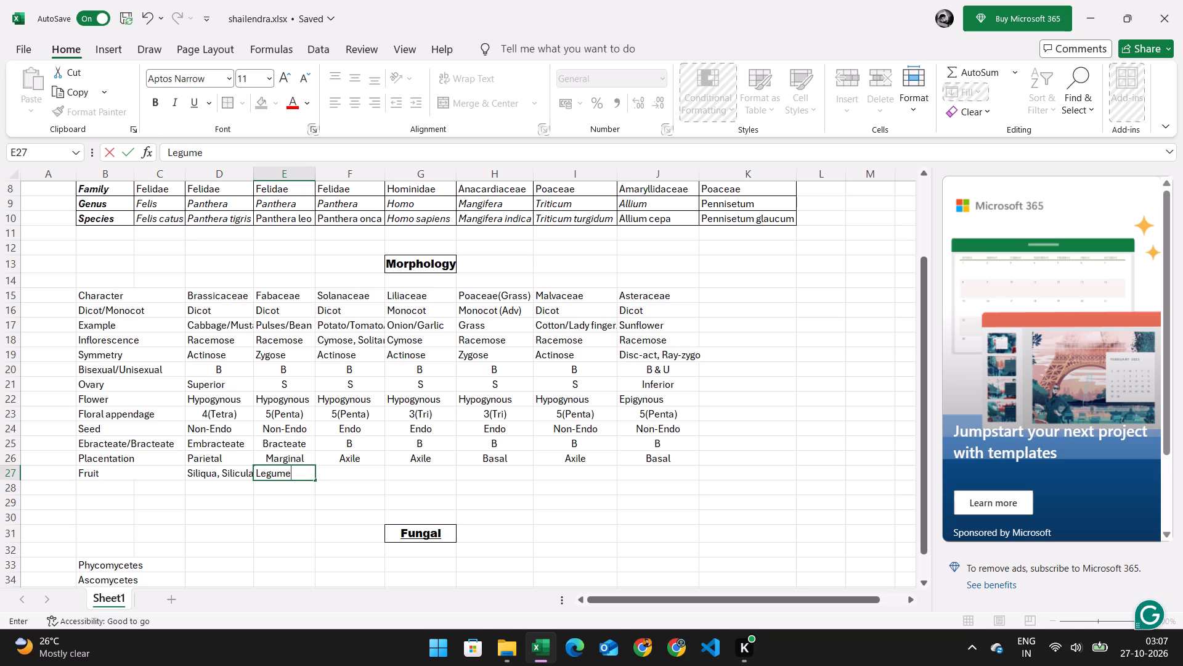
Enter "Berry(mostly)/Capsule(rarely)" as the Fruit for Solanaceae in F27.
{"action": "left_click", "coordinate": [355, 475]}
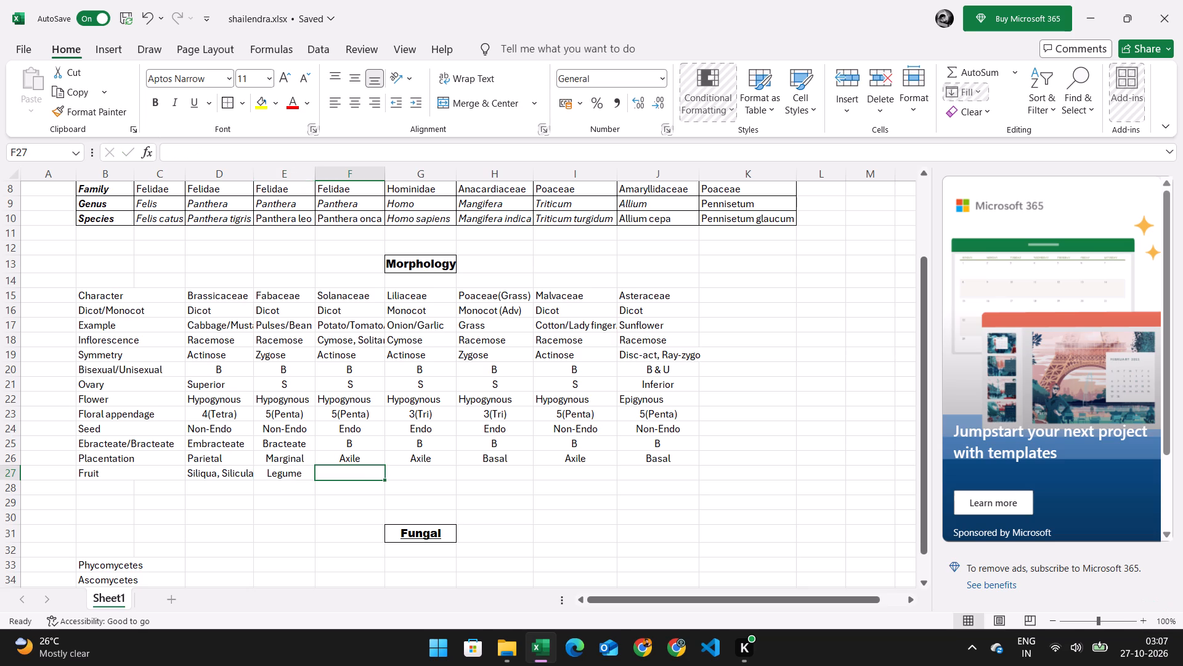
{"action": "type", "text": "Berry"}
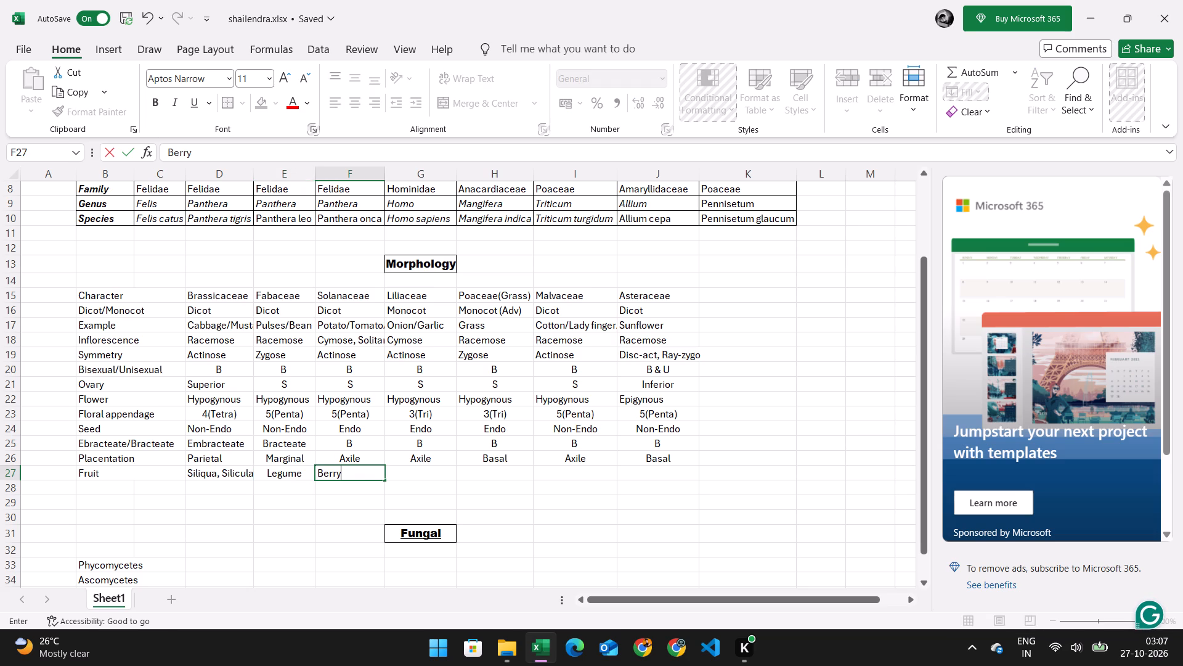
{"action": "type", "text": "(mos"}
{"action": "type", "text": "tly"}
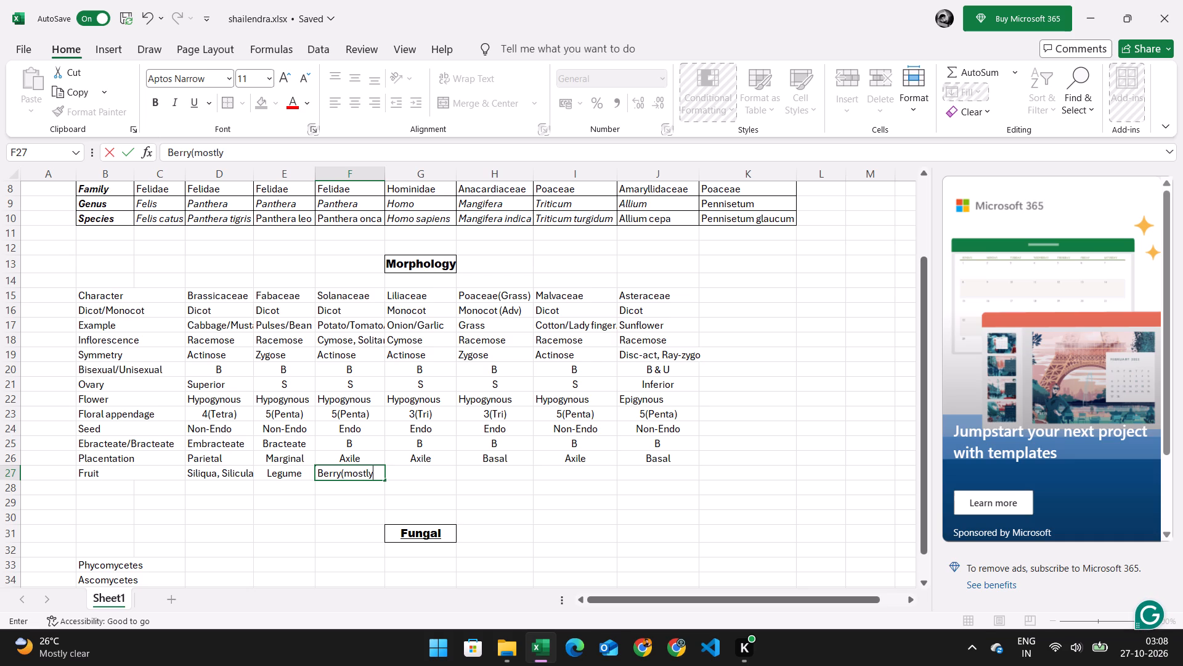
{"action": "key", "text": "shift+parenright"}
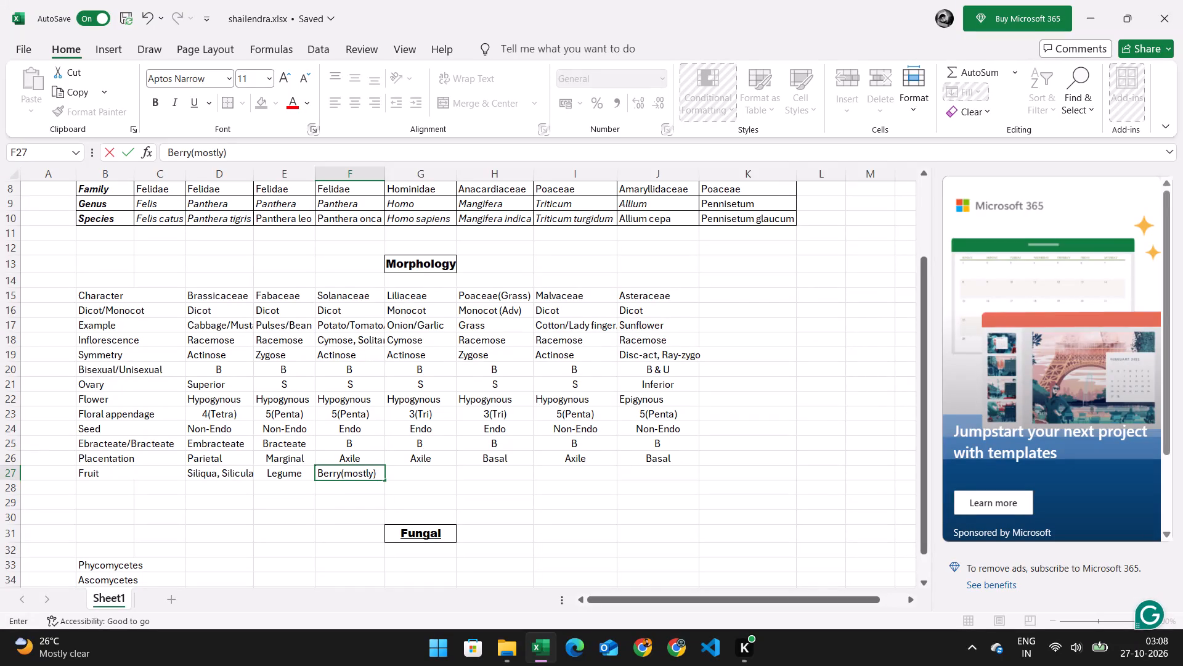
{"action": "key", "text": "slash"}
{"action": "type", "text": "Capsule"}
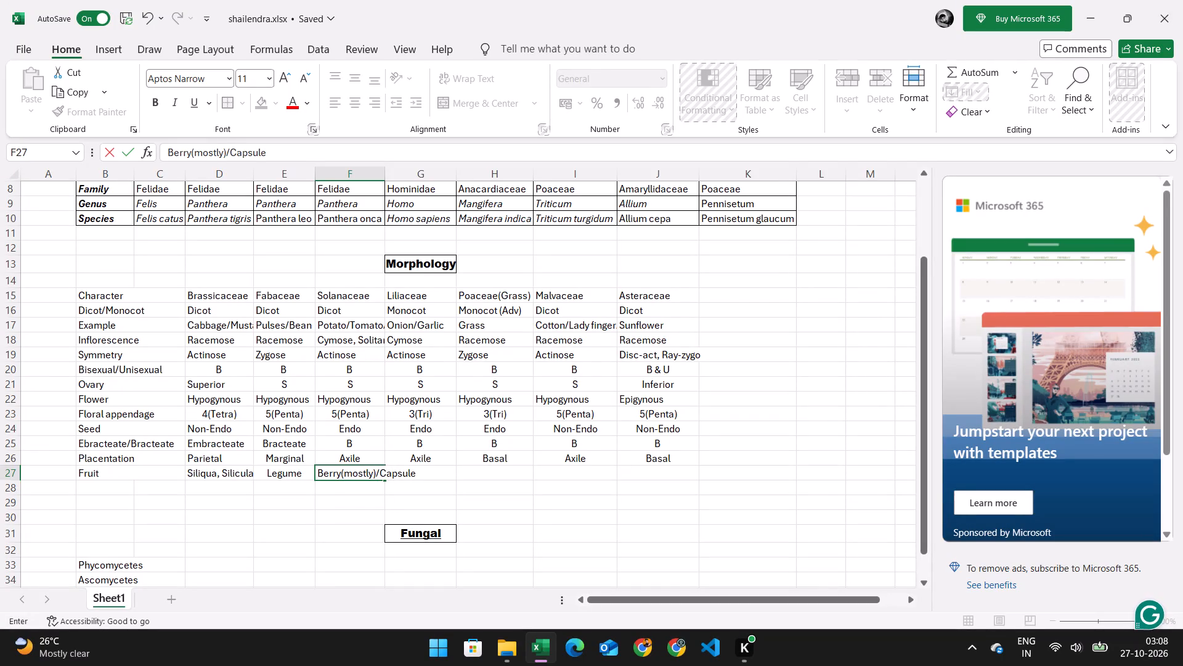
{"action": "key", "text": "shift+parenleft"}
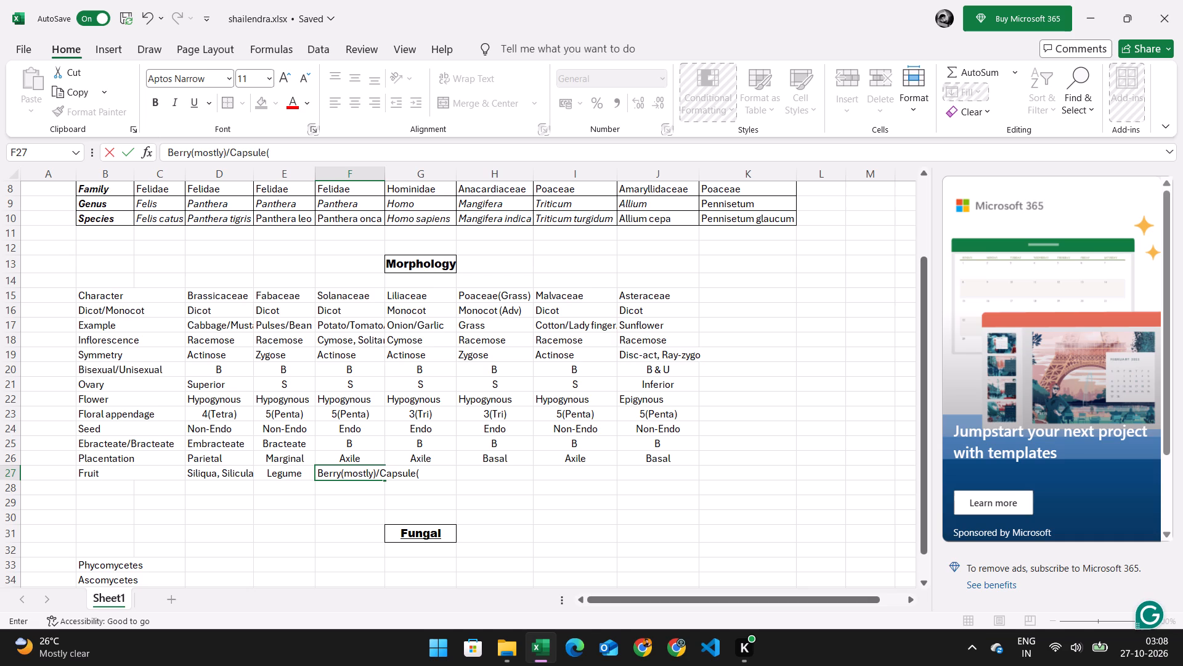
{"action": "type", "text": "rarely"}
{"action": "key", "text": "shift+parenright"}
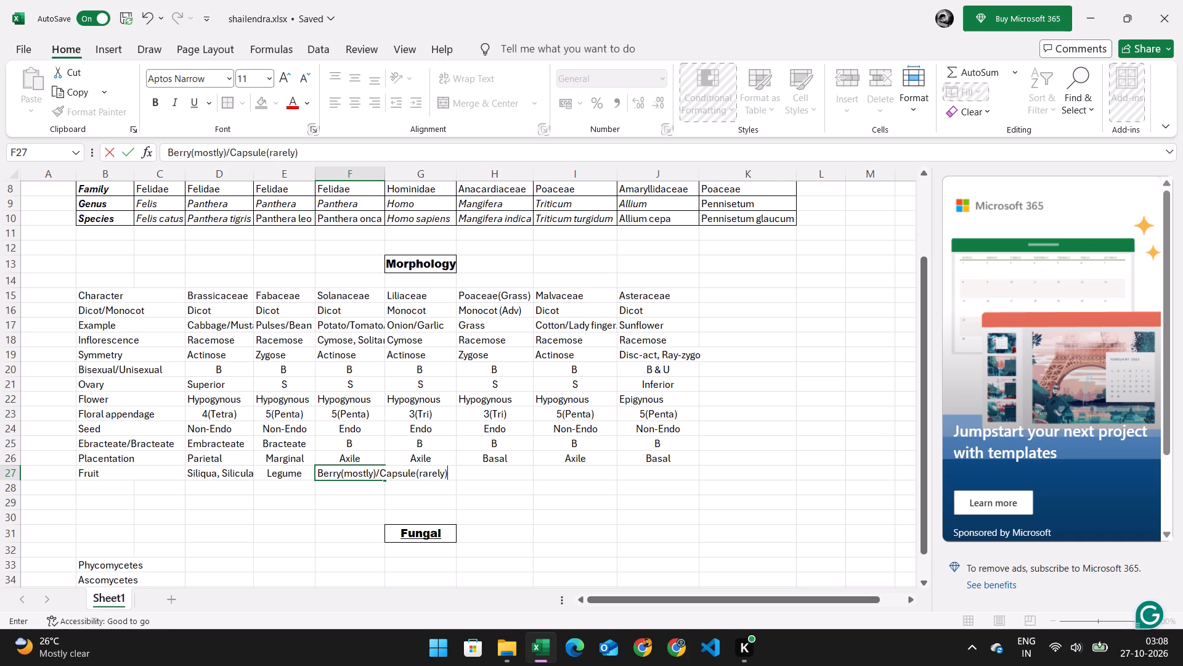
{"action": "left_click", "coordinate": [440, 495]}
{"action": "left_click", "coordinate": [439, 478]}
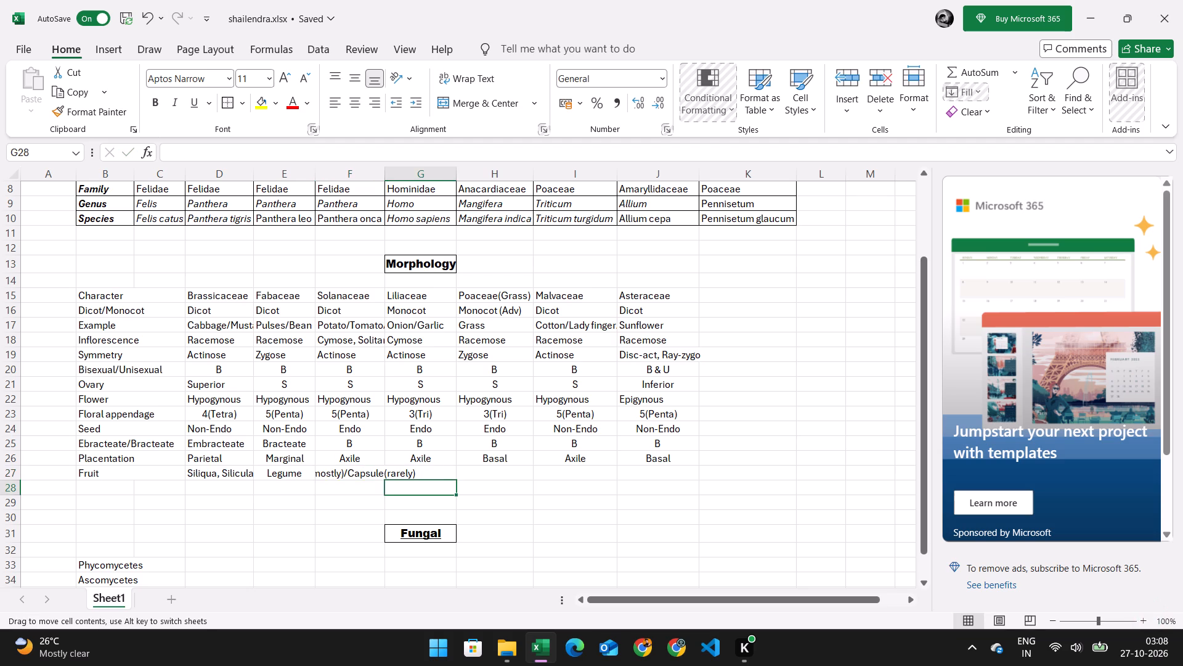
{"action": "left_click", "coordinate": [439, 471]}
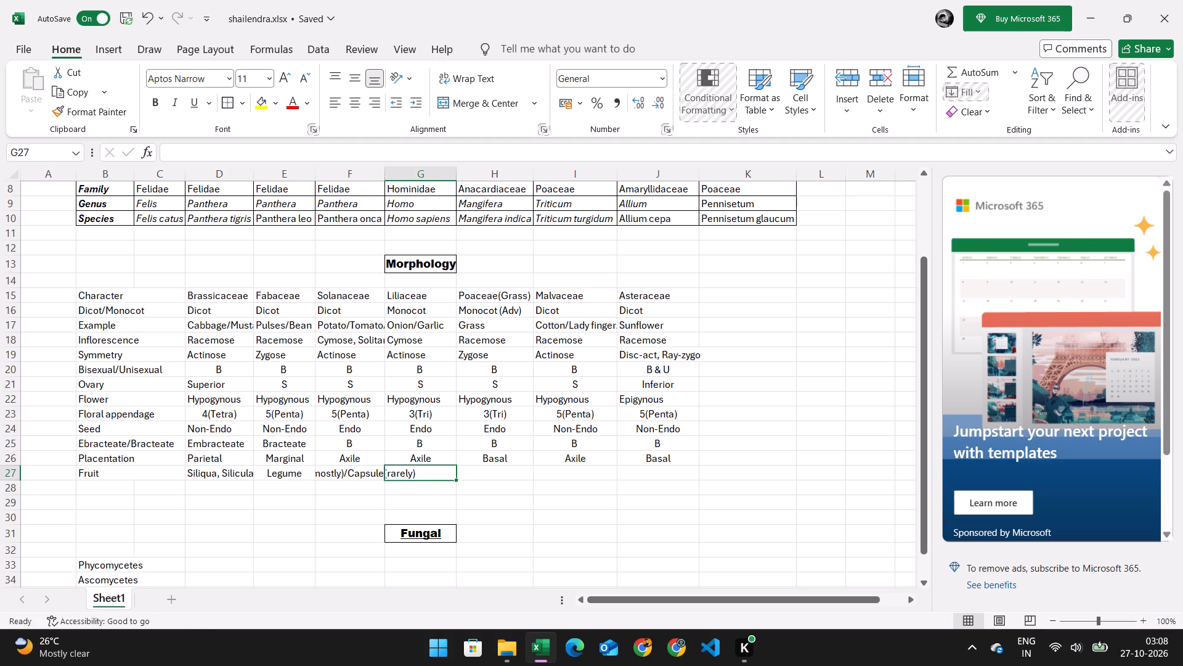
Copy the Solanaceae Fruit entry from F27 into G27 for Liliaceae.
{"action": "left_click", "coordinate": [351, 472]}
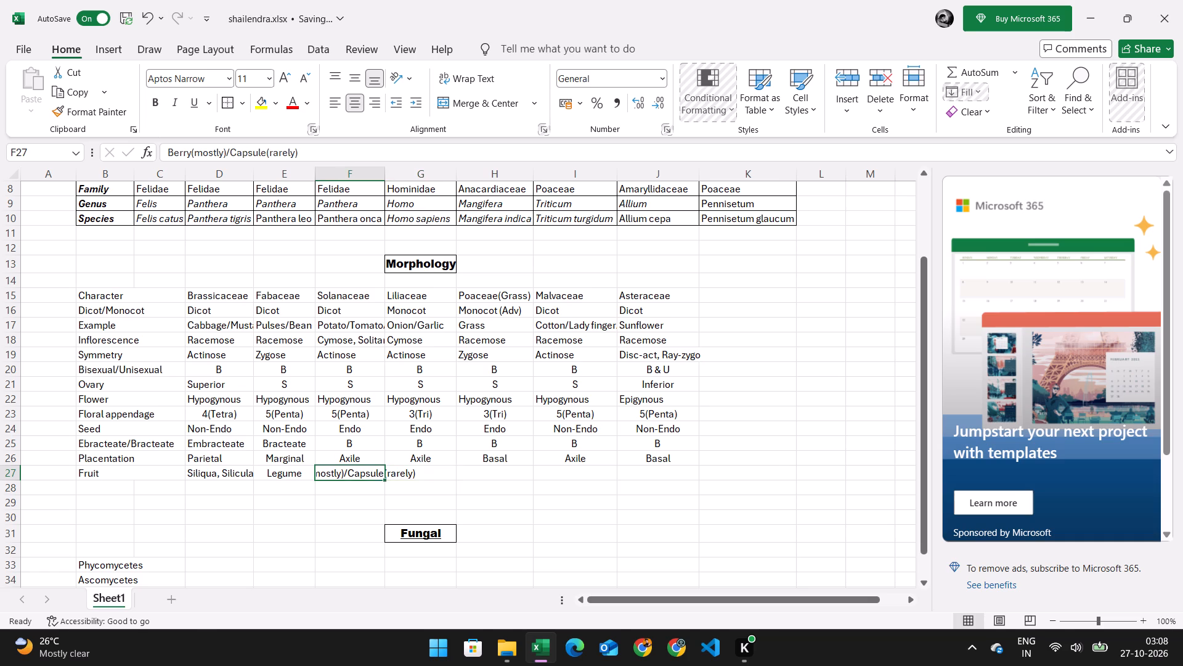
{"action": "key", "text": "ctrl+c"}
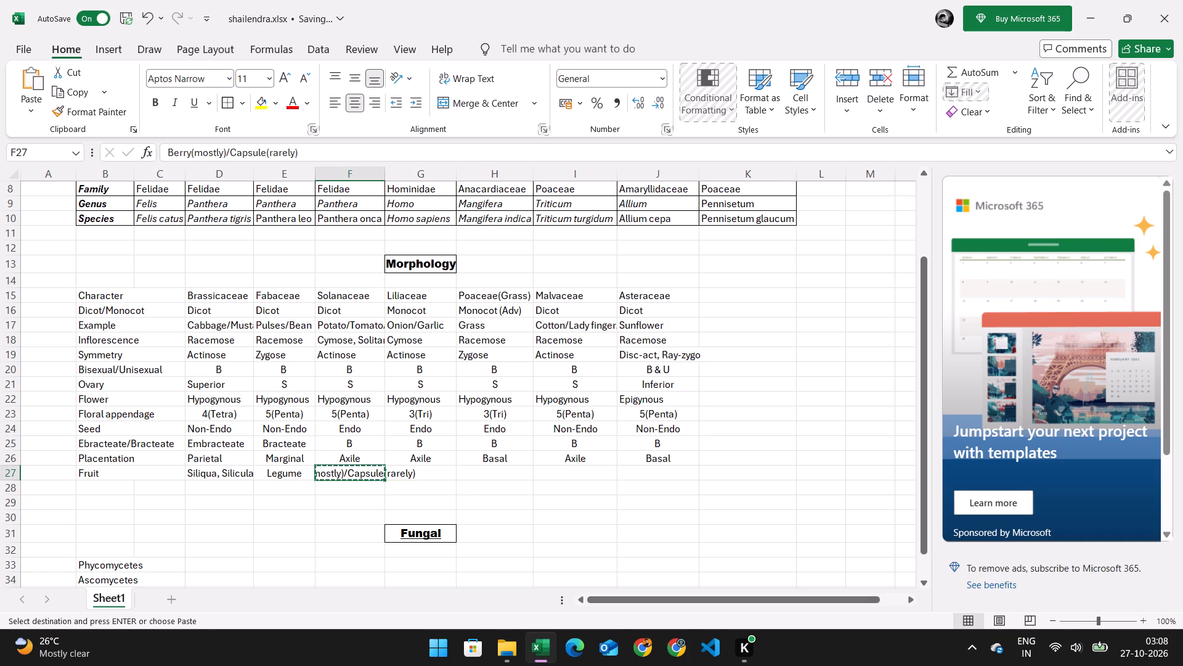
{"action": "left_click", "coordinate": [413, 472]}
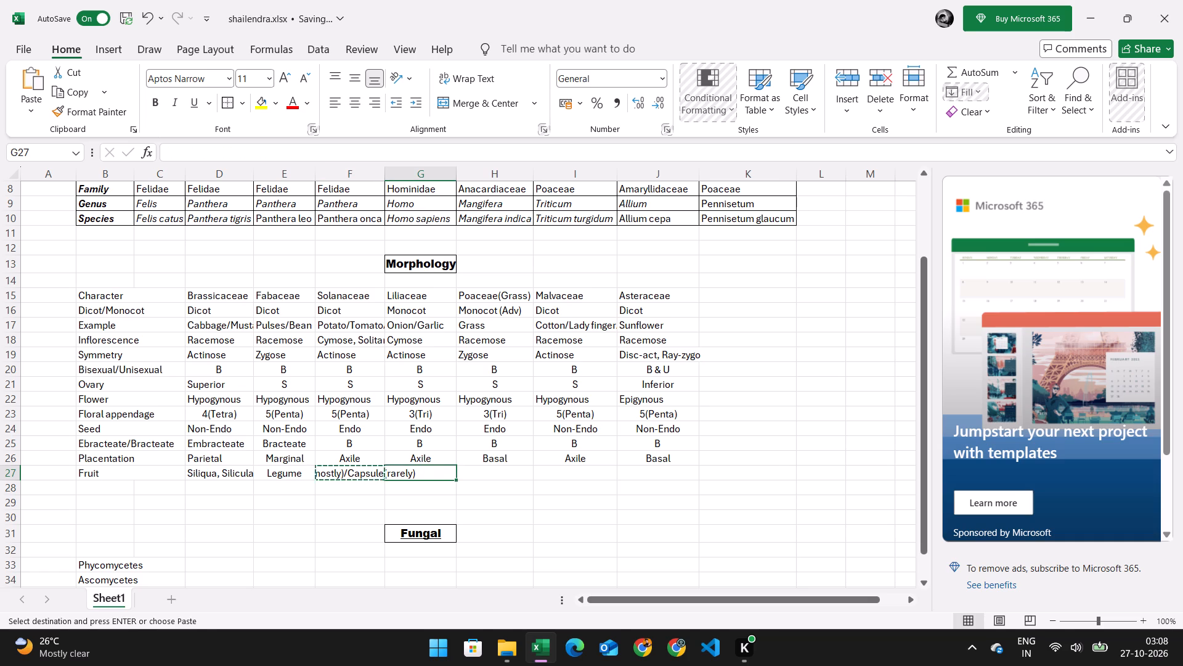
{"action": "key", "text": "ctrl+v"}
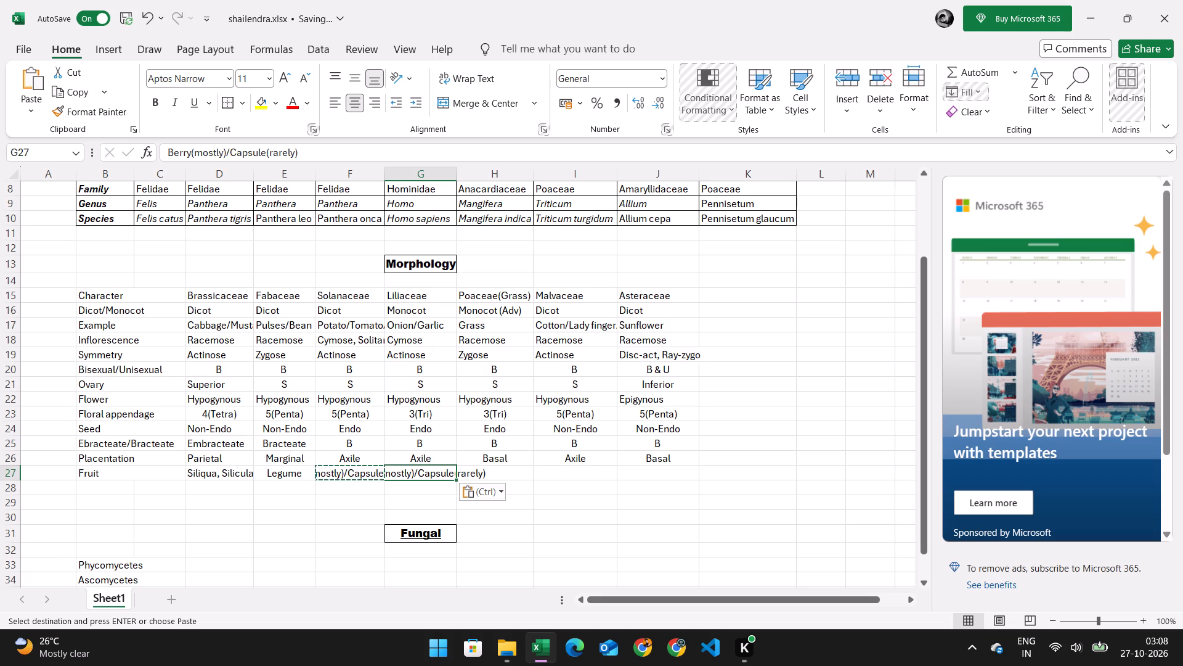
Edit the Liliaceae Fruit entry in G27 to read "Berry/Capsule(mostly)".
{"action": "double_click", "coordinate": [415, 474]}
{"action": "key", "text": "BackSpace"}
{"action": "key", "text": "BackSpace"}
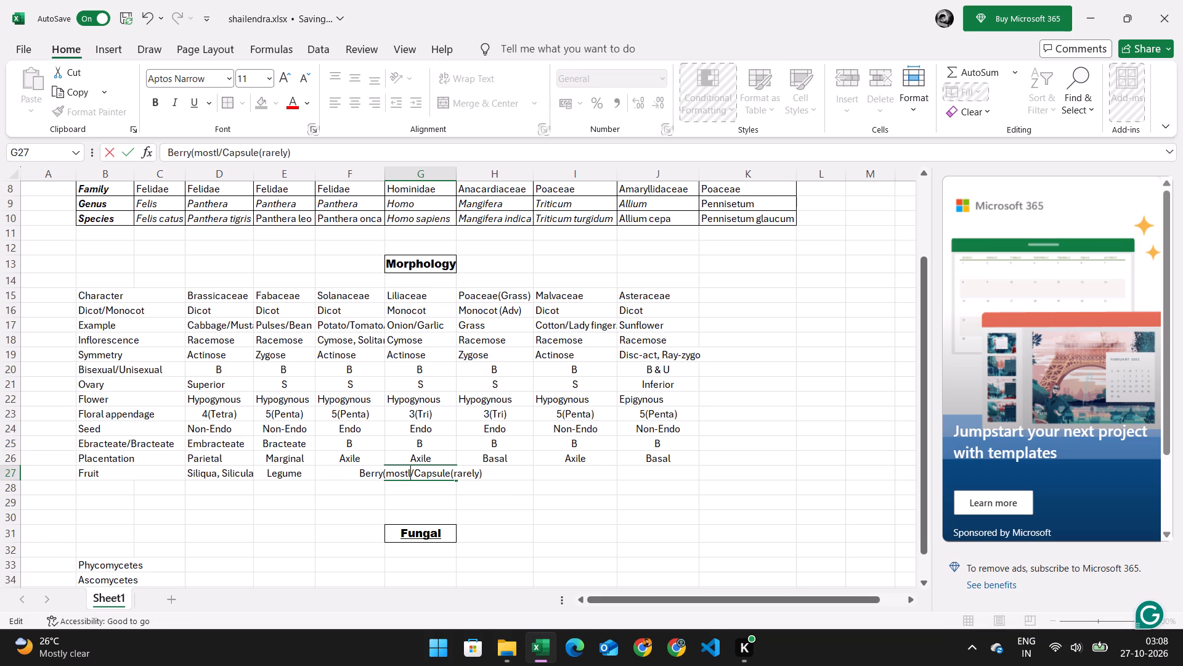
{"action": "key", "text": "BackSpace"}
{"action": "key", "text": "BackSpace"}
{"action": "key", "text": "BackSpace"}
{"action": "key", "text": "BackSpace"}
{"action": "key", "text": "BackSpace"}
{"action": "key", "text": "BackSpace"}
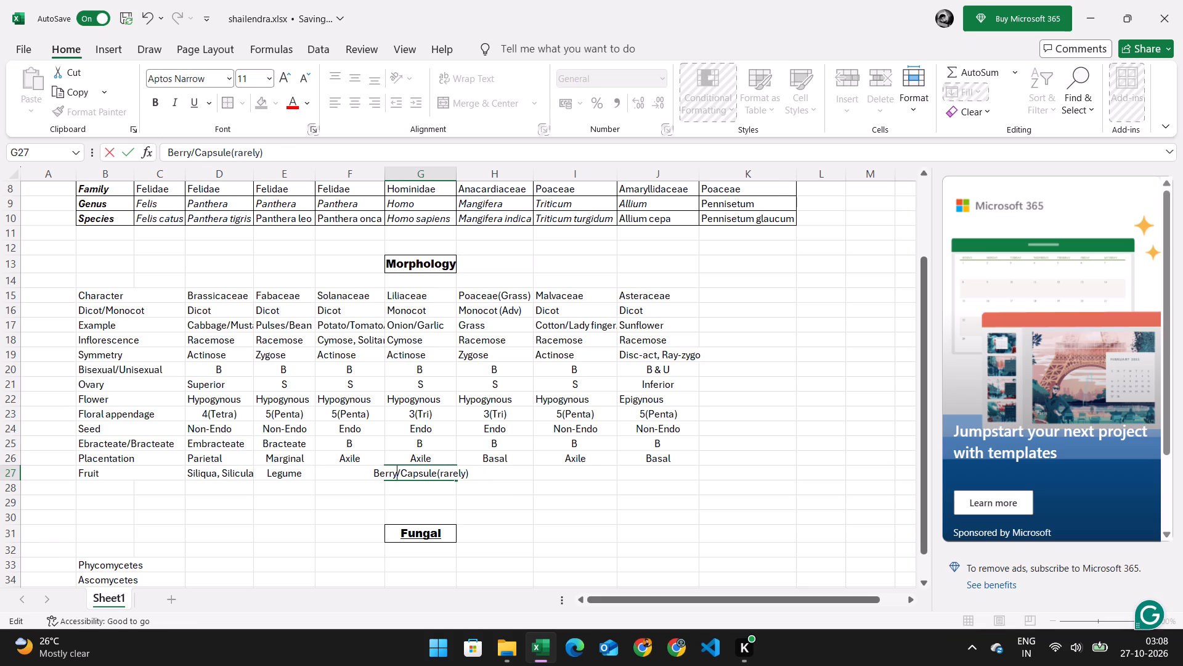
{"action": "left_click", "coordinate": [455, 473]}
{"action": "key", "text": "Right"}
{"action": "key", "text": "Right"}
{"action": "key", "text": "Right"}
{"action": "key", "text": "Right"}
{"action": "key", "text": "Left"}
{"action": "key", "text": "BackSpace"}
{"action": "key", "text": "BackSpace"}
{"action": "key", "text": "BackSpace"}
{"action": "key", "text": "BackSpace"}
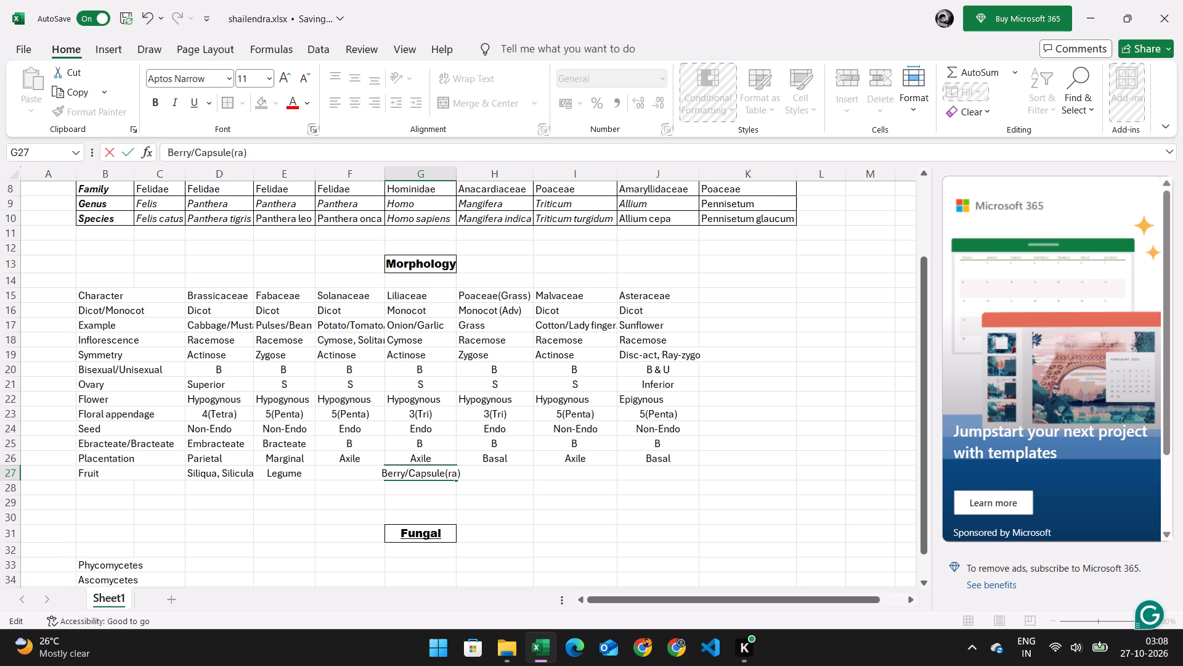
{"action": "key", "text": "BackSpace"}
{"action": "key", "text": "BackSpace"}
{"action": "type", "text": "mostly"}
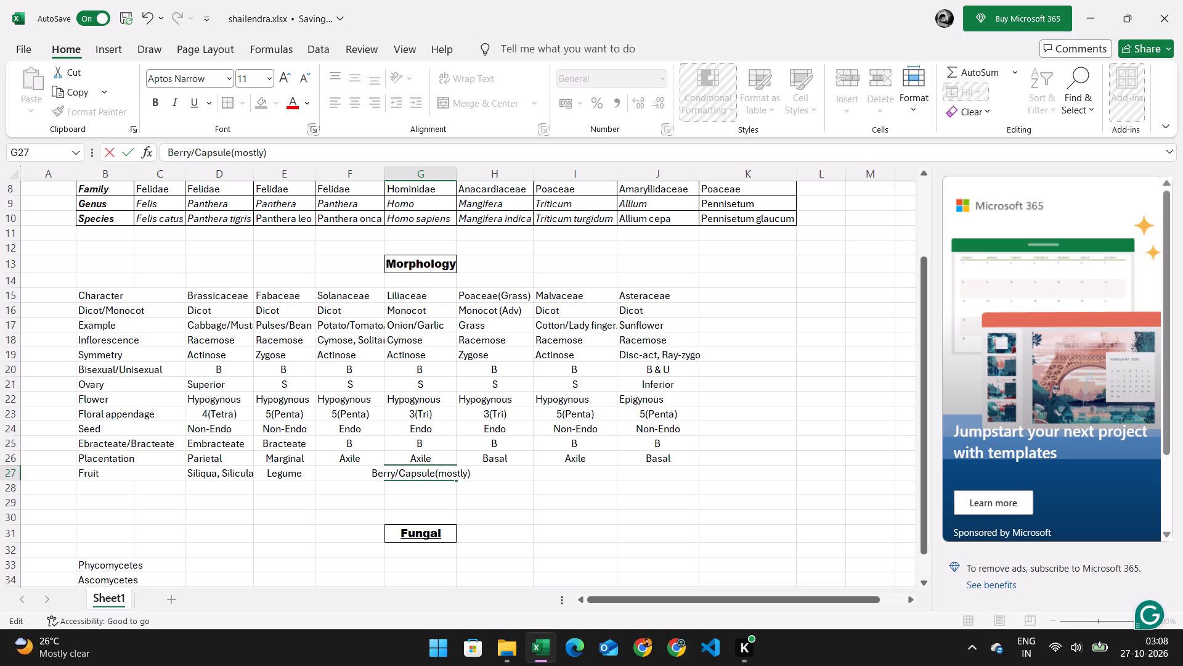
Enter "Caryopsis" as the Fruit for Poaceae in H27.
{"action": "left_click", "coordinate": [506, 475]}
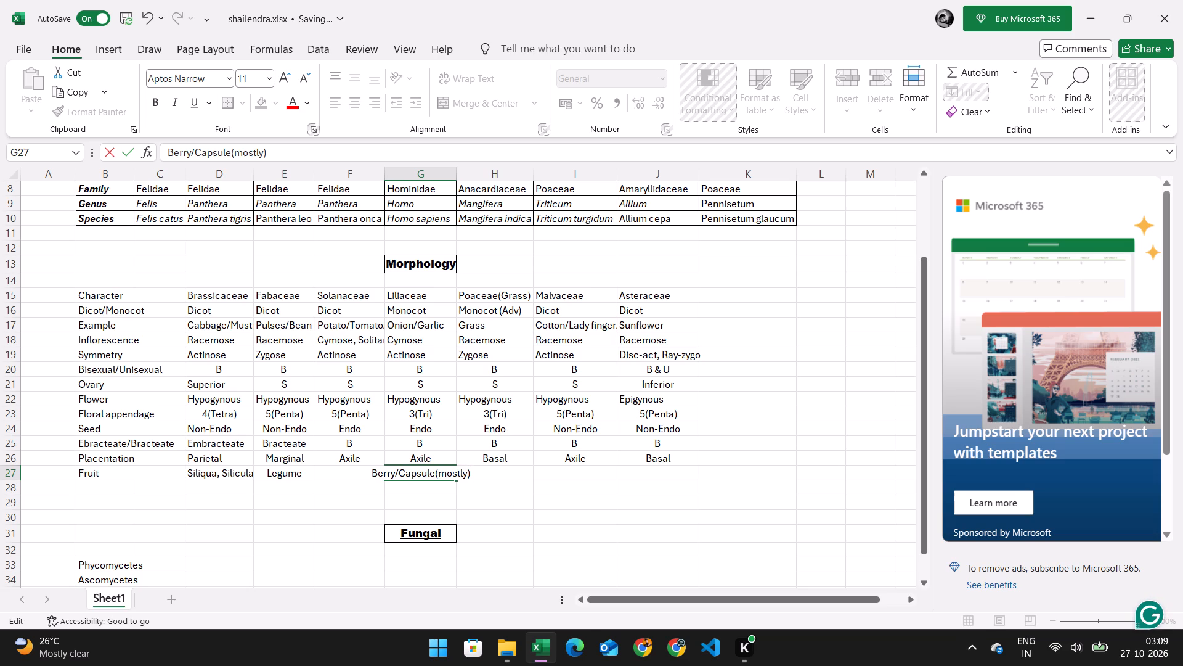
{"action": "left_click", "coordinate": [506, 481]}
{"action": "left_click", "coordinate": [506, 475]}
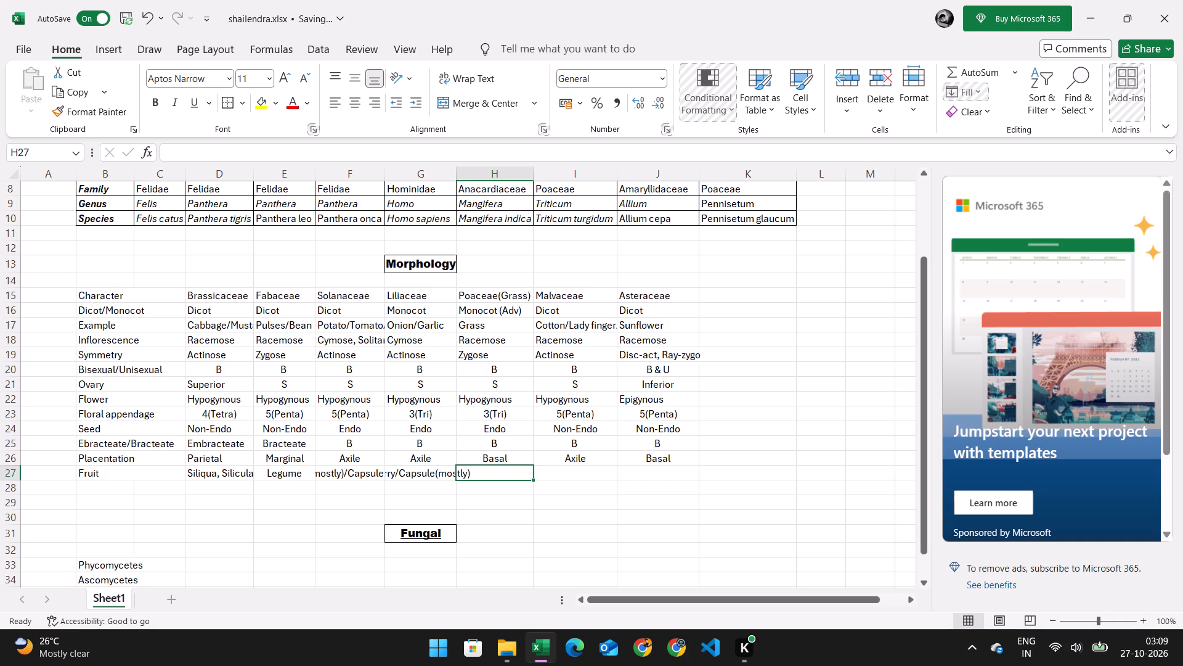
{"action": "type", "text": "Cary"}
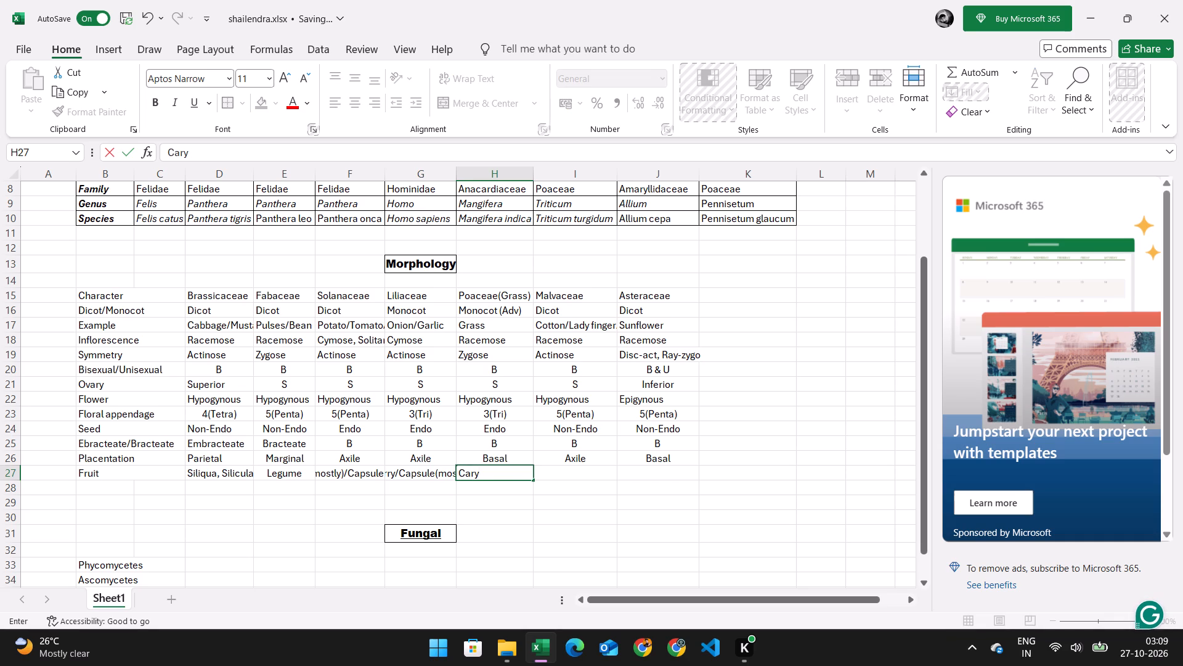
{"action": "key", "text": "o"}
{"action": "key", "text": "p"}
{"action": "type", "text": "sis"}
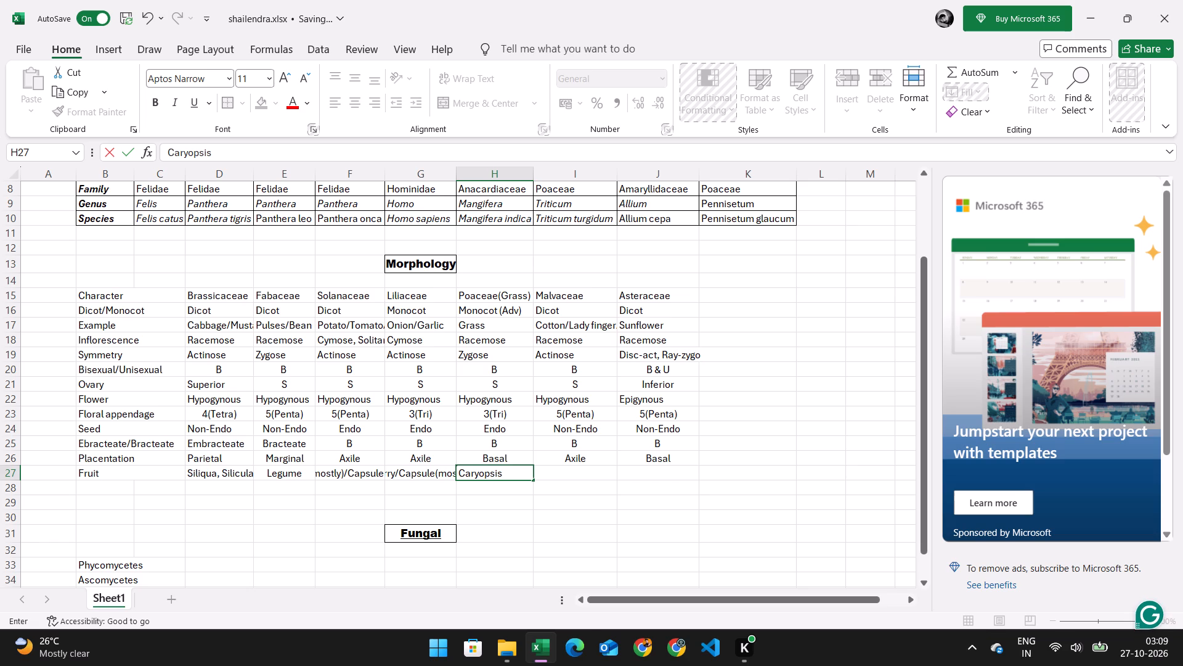
{"action": "type", "text": "Capsule"}
{"action": "key", "text": "BackSpace"}
{"action": "key", "text": "BackSpace"}
{"action": "key", "text": "BackSpace"}
{"action": "key", "text": "BackSpace"}
{"action": "key", "text": "BackSpace"}
{"action": "key", "text": "BackSpace"}
{"action": "key", "text": "BackSpace"}
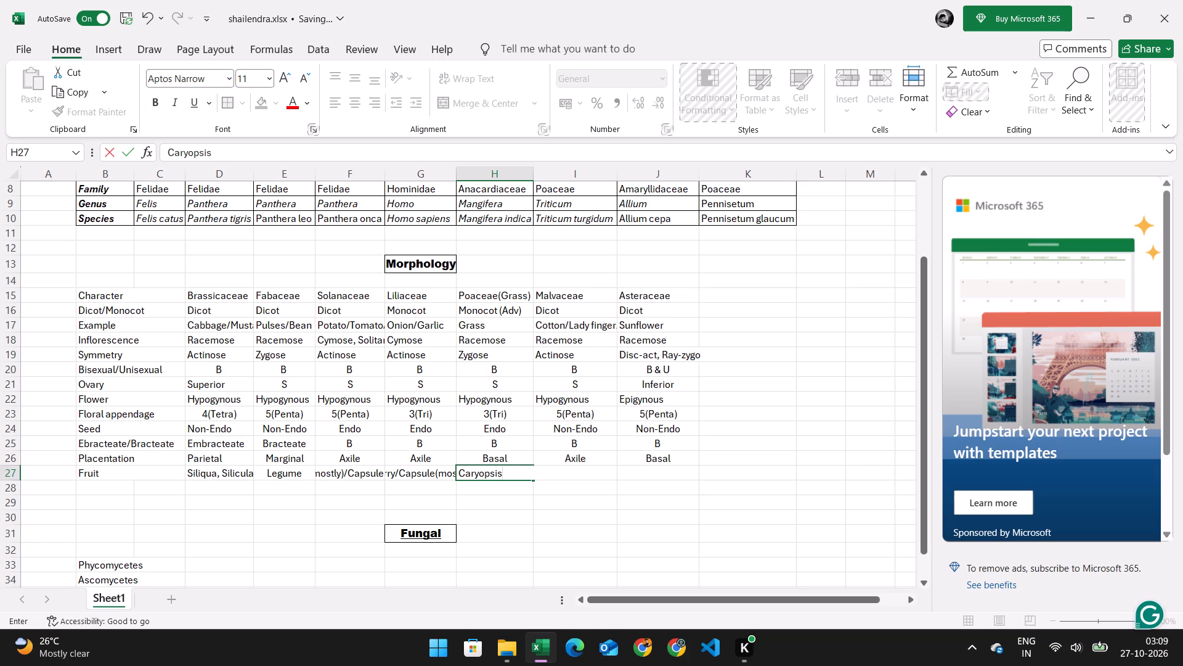
In the Fruit row, enter "Capsule" for Malvaceae in I27 and "Cypsella" for Asteraceae in J27.
{"action": "left_click", "coordinate": [583, 480]}
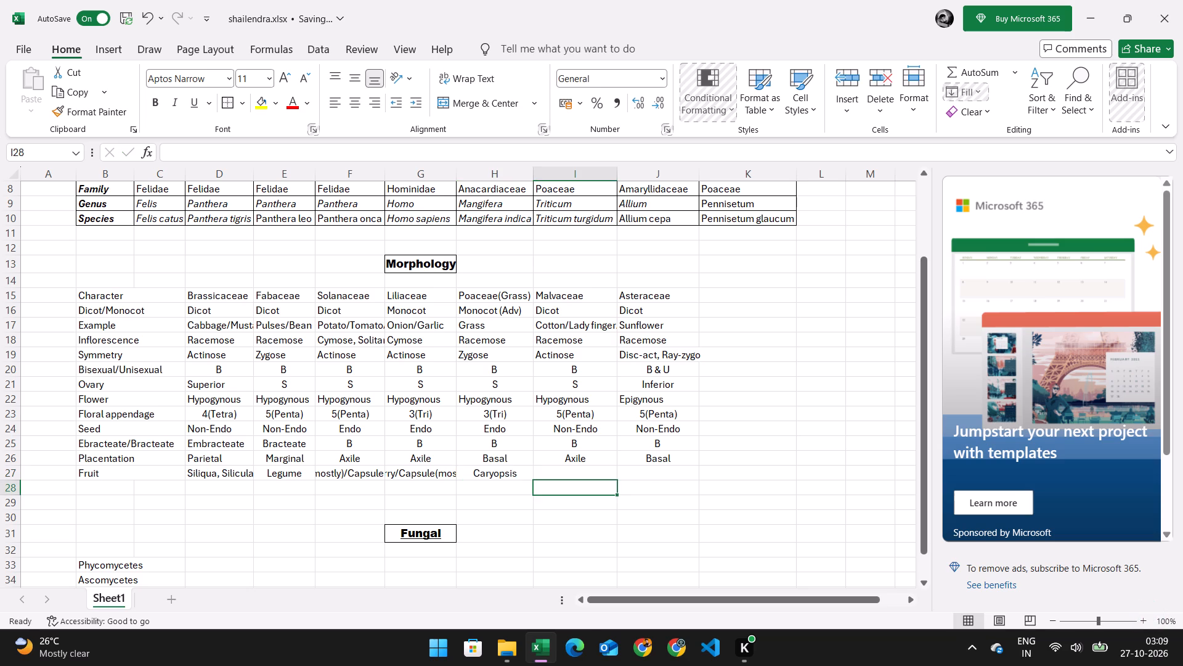
{"action": "left_click", "coordinate": [580, 475]}
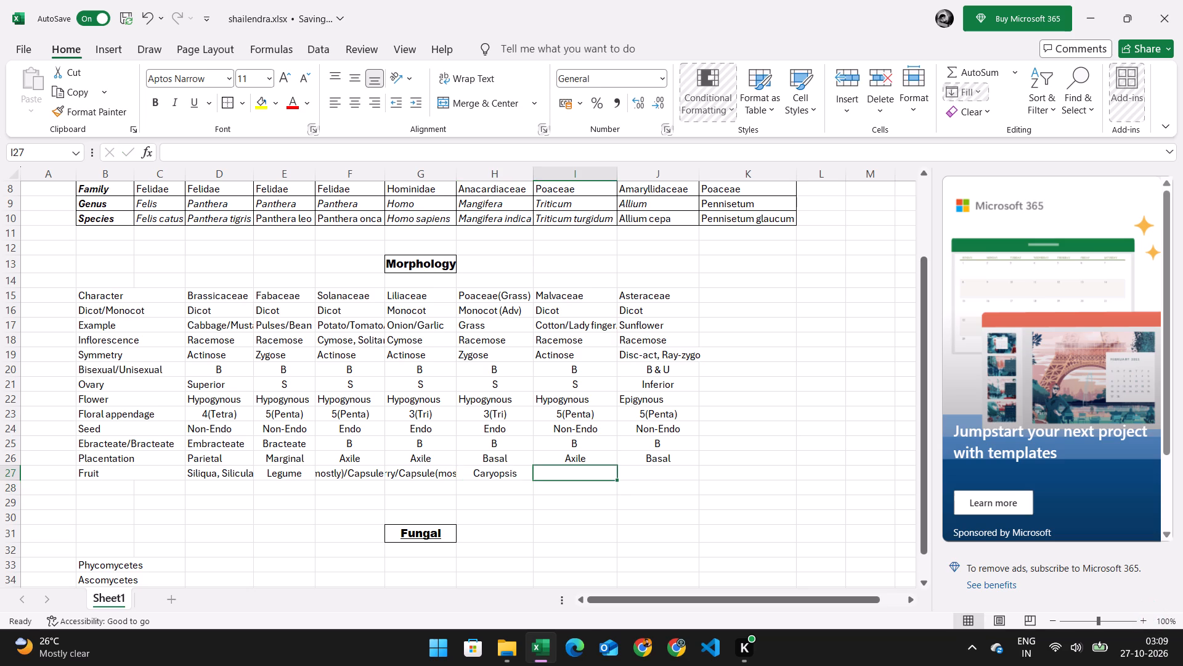
{"action": "type", "text": "Capsule"}
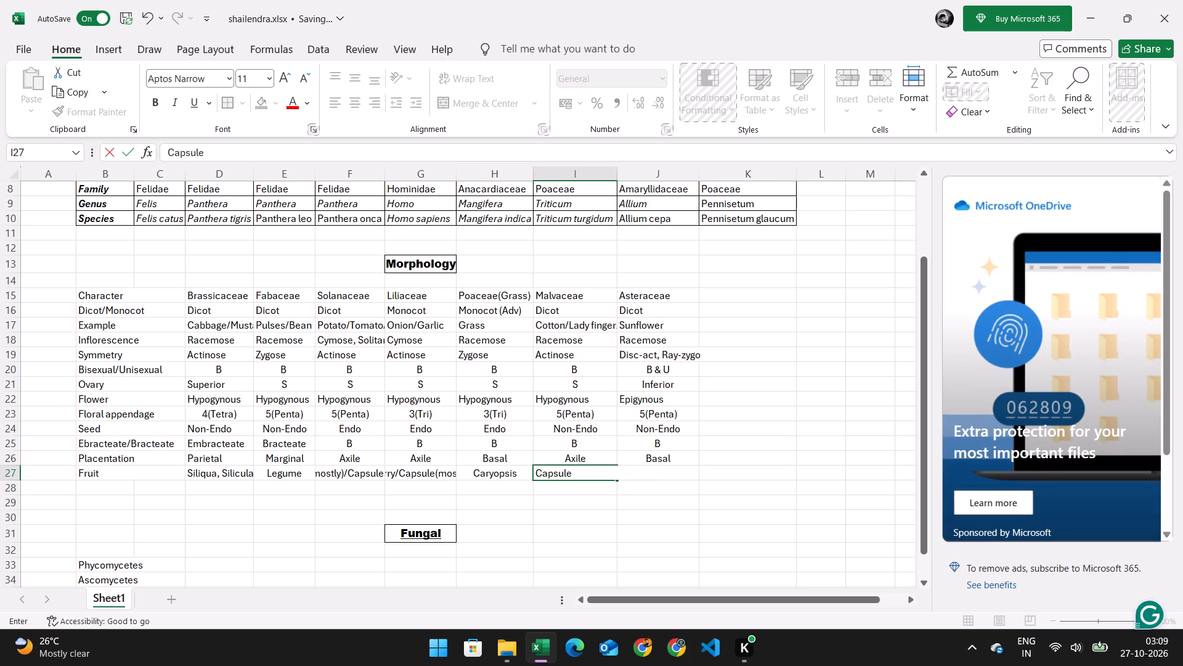
{"action": "left_click", "coordinate": [656, 477]}
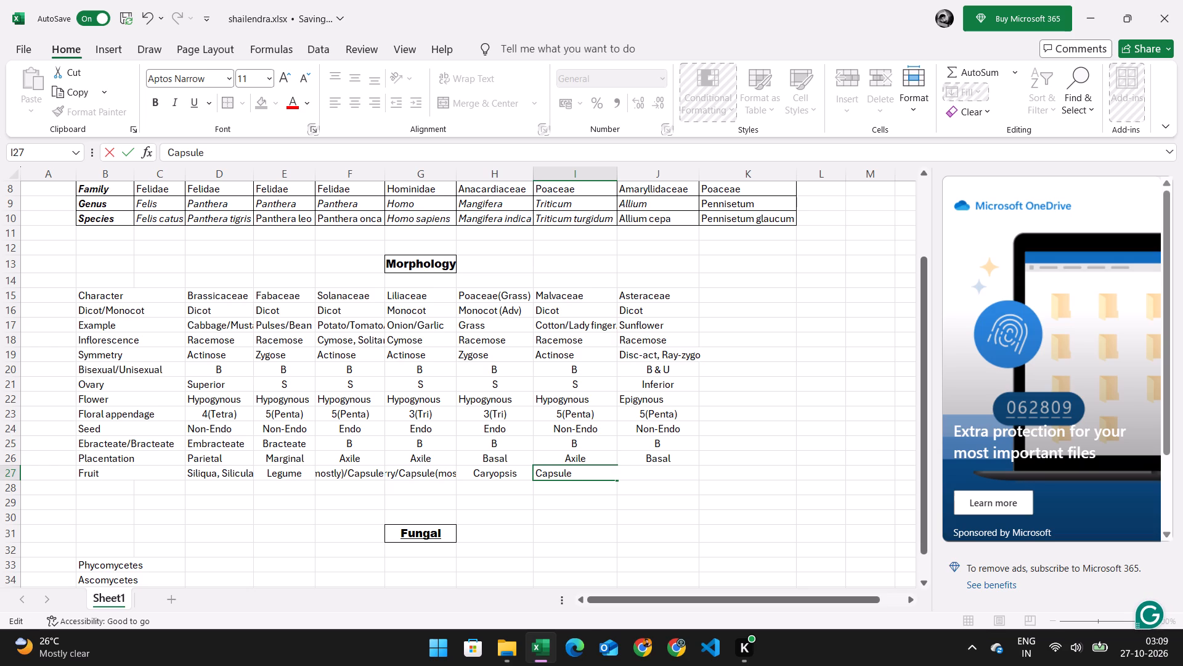
{"action": "left_click_drag", "start_coordinate": [654, 489], "coordinate": [652, 479]}
{"action": "left_click", "coordinate": [652, 479]}
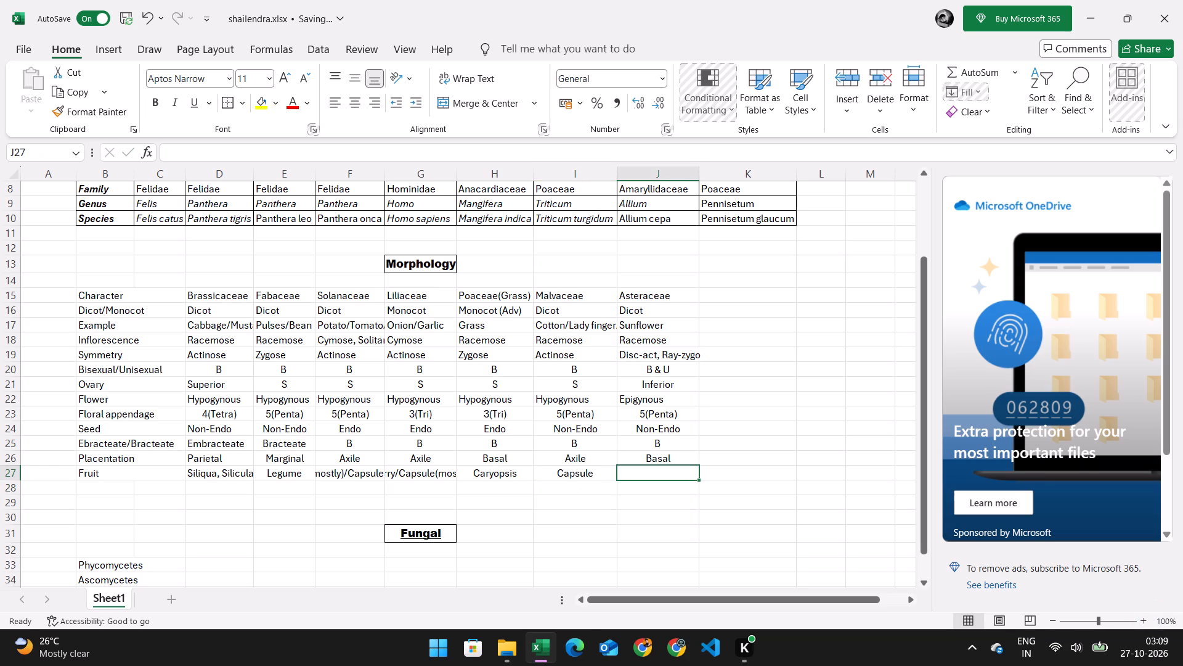
{"action": "left_click", "coordinate": [652, 479]}
{"action": "type", "text": "Cy"}
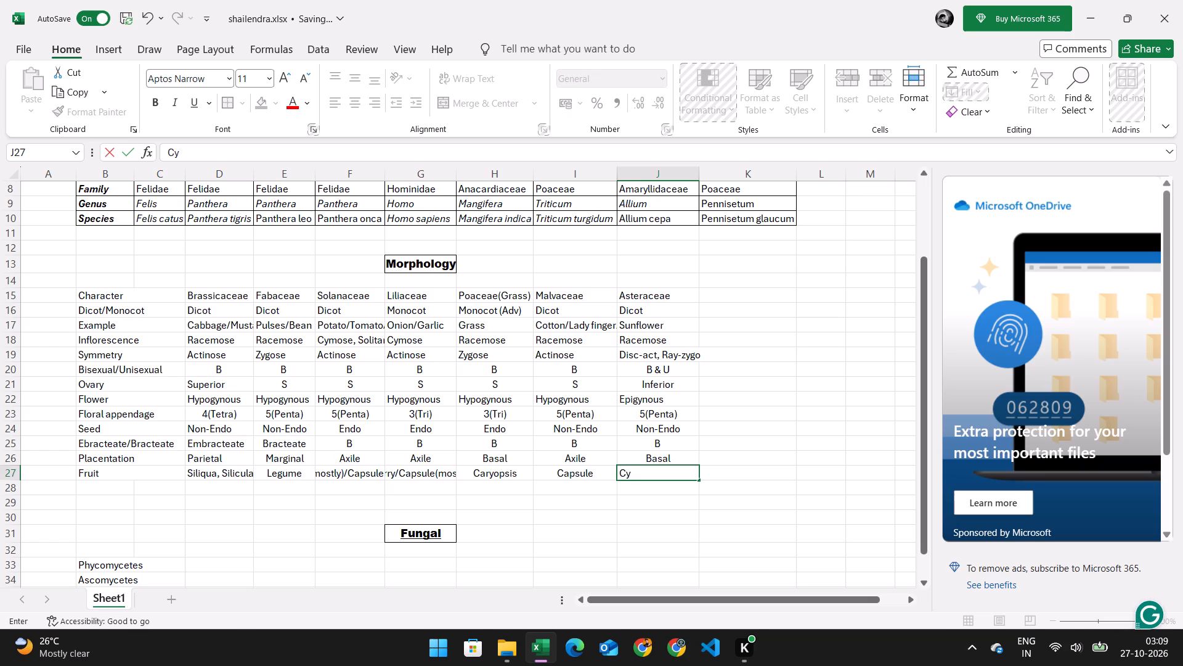
{"action": "type", "text": "psella"}
{"action": "left_click", "coordinate": [652, 493]}
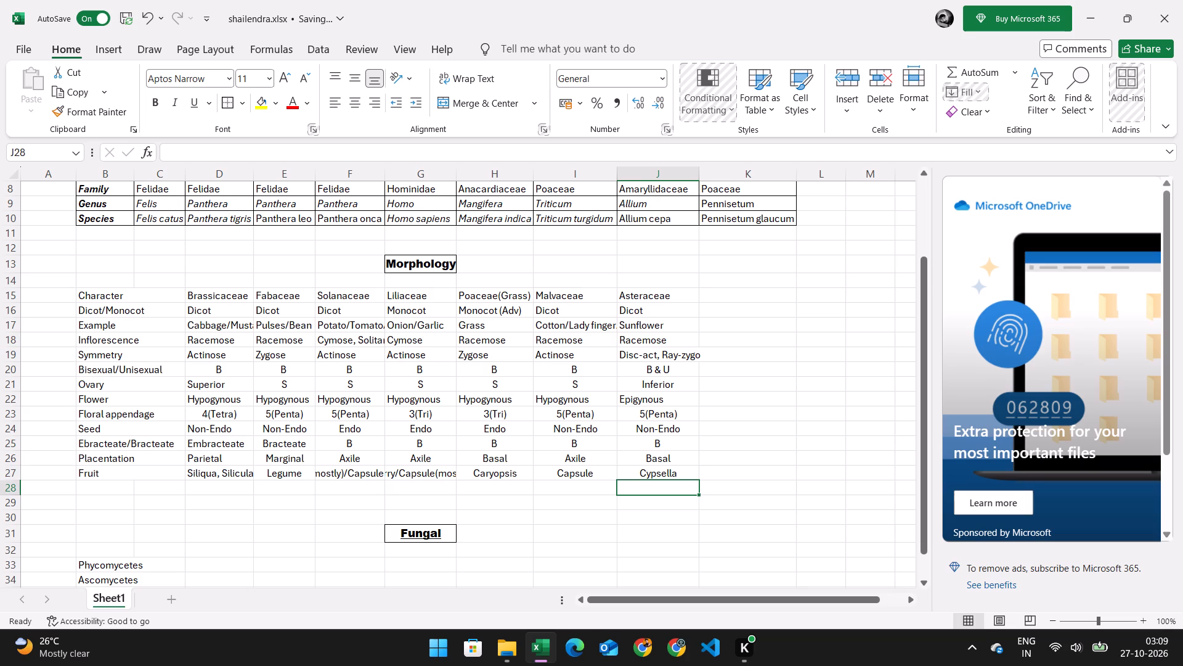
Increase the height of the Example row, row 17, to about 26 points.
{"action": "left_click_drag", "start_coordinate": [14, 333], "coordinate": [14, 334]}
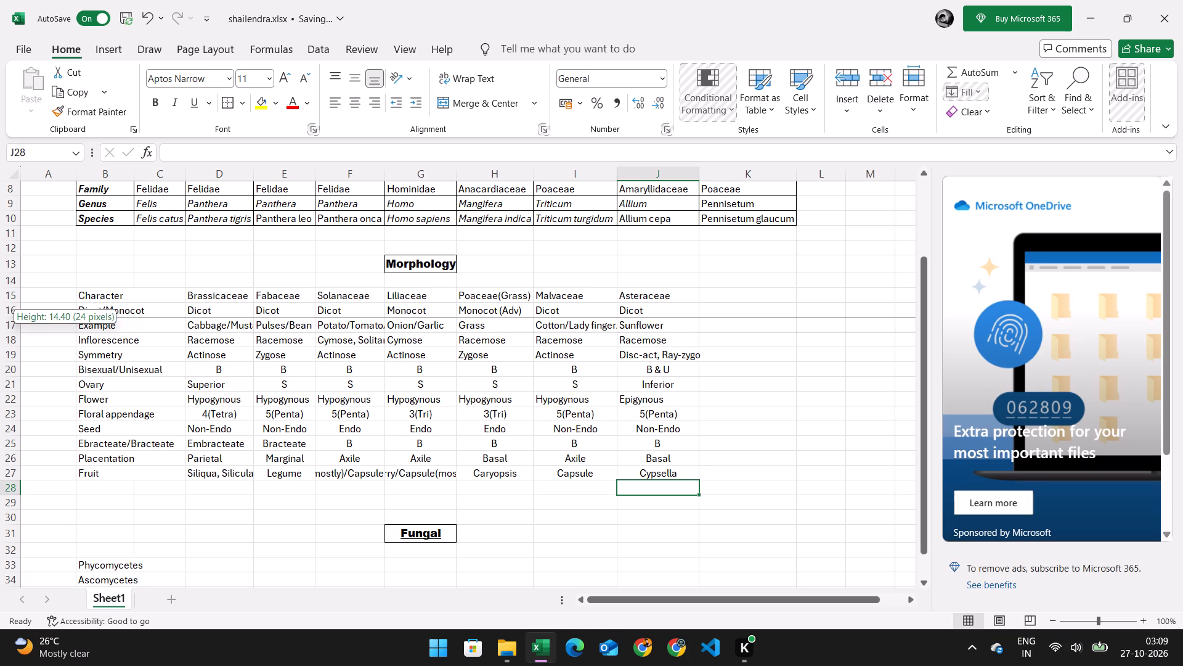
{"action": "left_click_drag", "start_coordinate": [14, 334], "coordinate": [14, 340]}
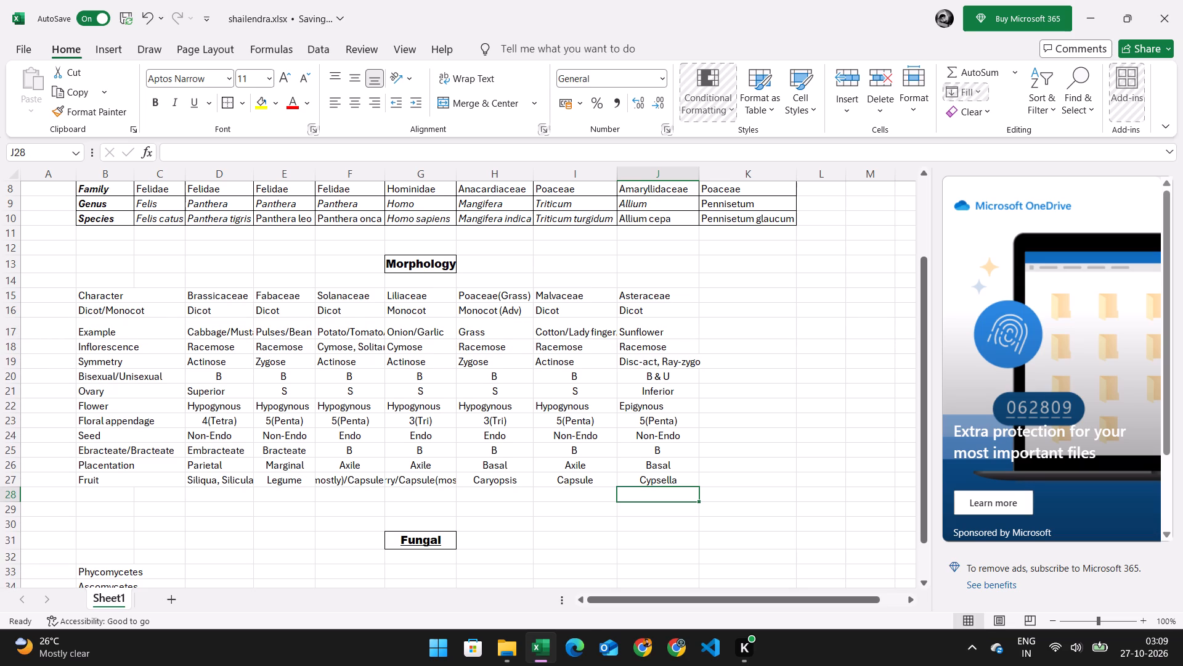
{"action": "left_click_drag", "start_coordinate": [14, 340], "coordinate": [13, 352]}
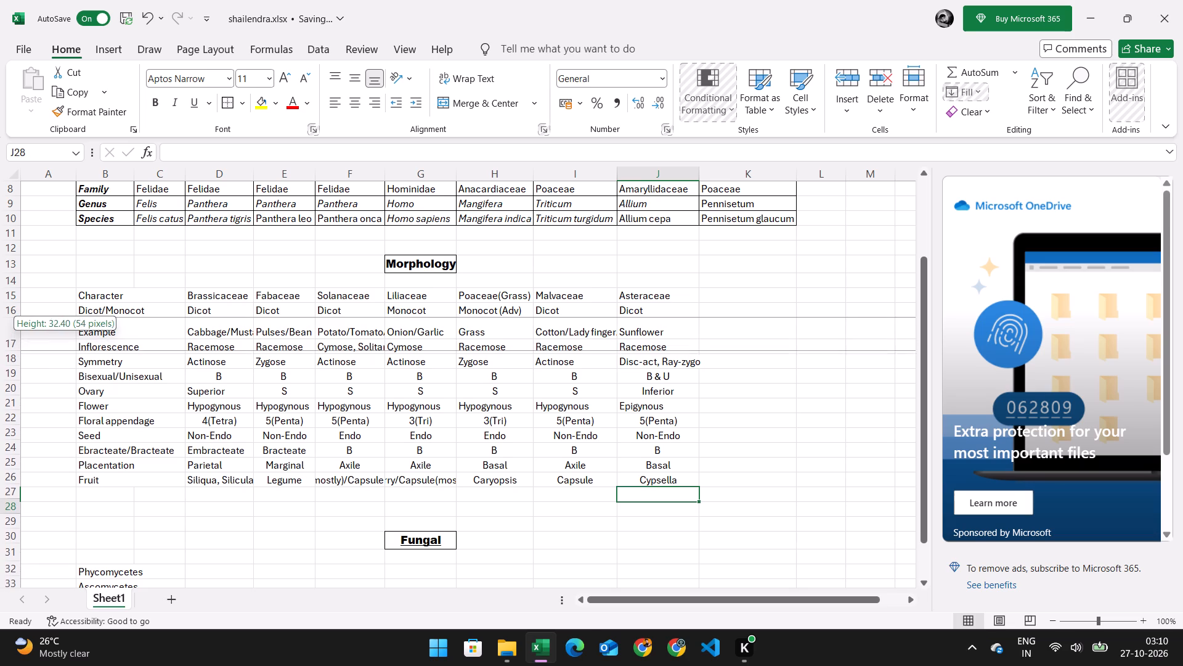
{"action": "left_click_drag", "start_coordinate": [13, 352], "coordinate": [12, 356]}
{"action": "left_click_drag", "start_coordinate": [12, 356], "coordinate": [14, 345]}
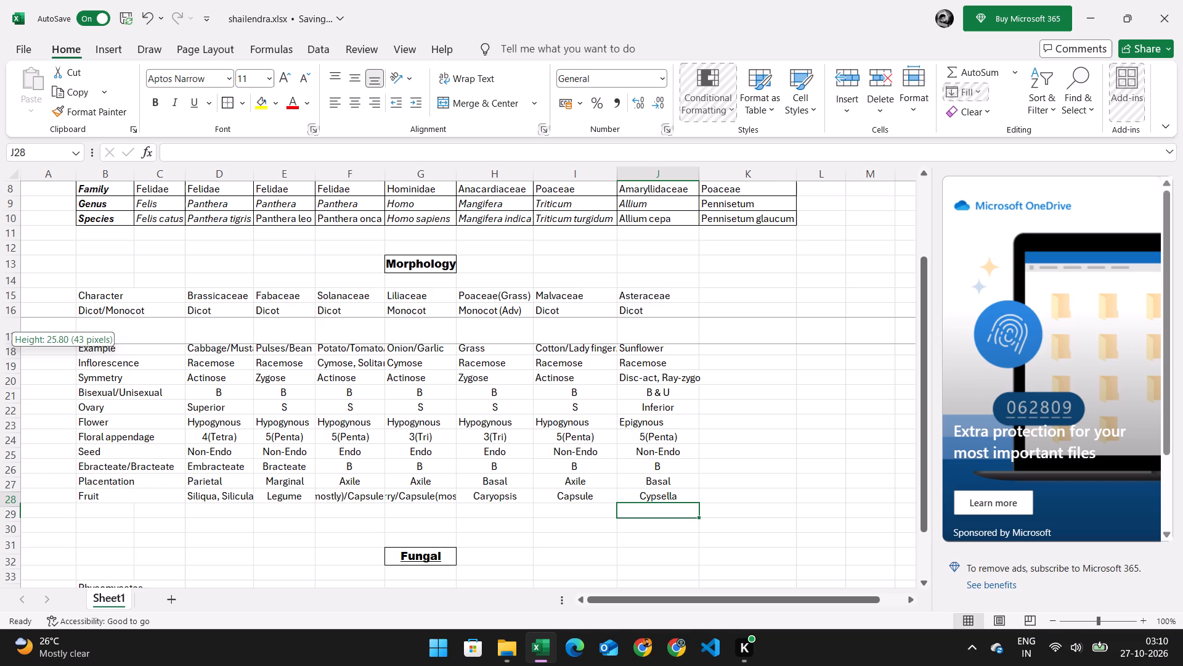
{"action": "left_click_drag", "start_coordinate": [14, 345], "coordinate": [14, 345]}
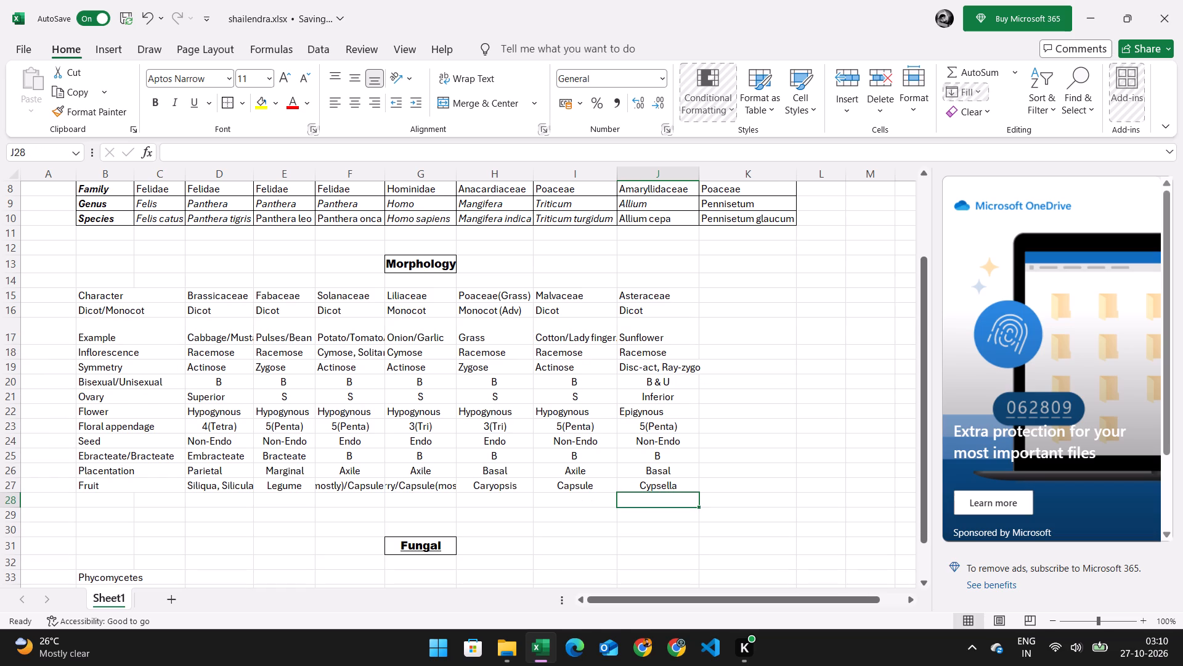
Middle-align the contents of the Example row vertically, from B17 to J17.
{"action": "left_click", "coordinate": [85, 326]}
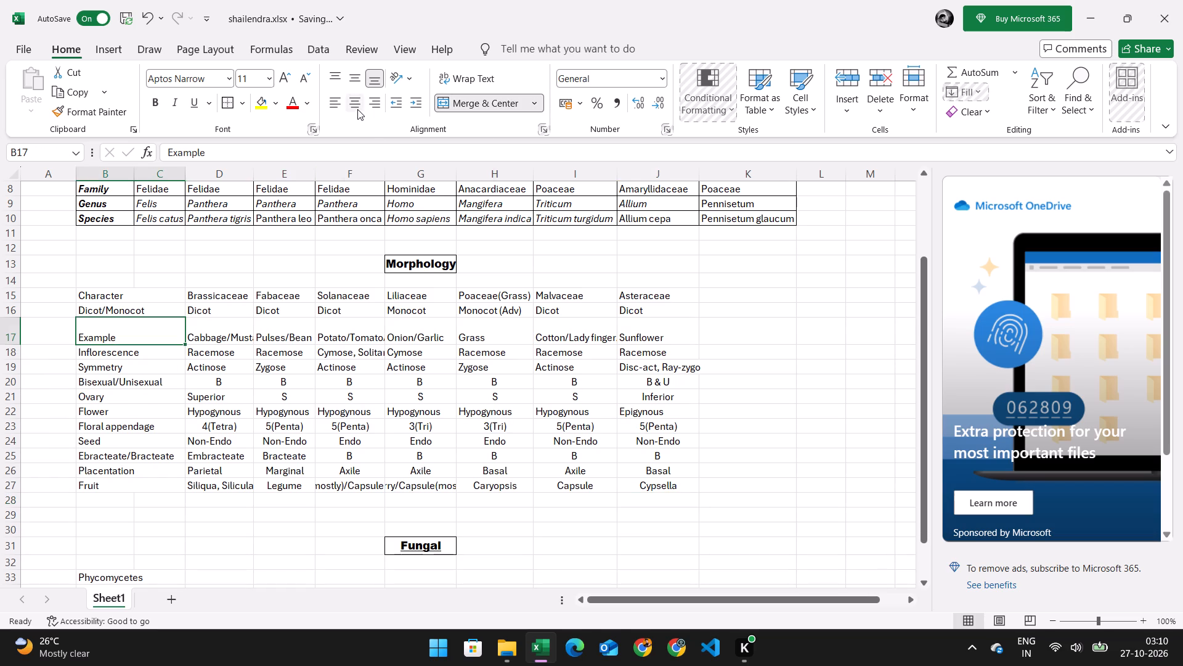
{"action": "left_click", "coordinate": [356, 84]}
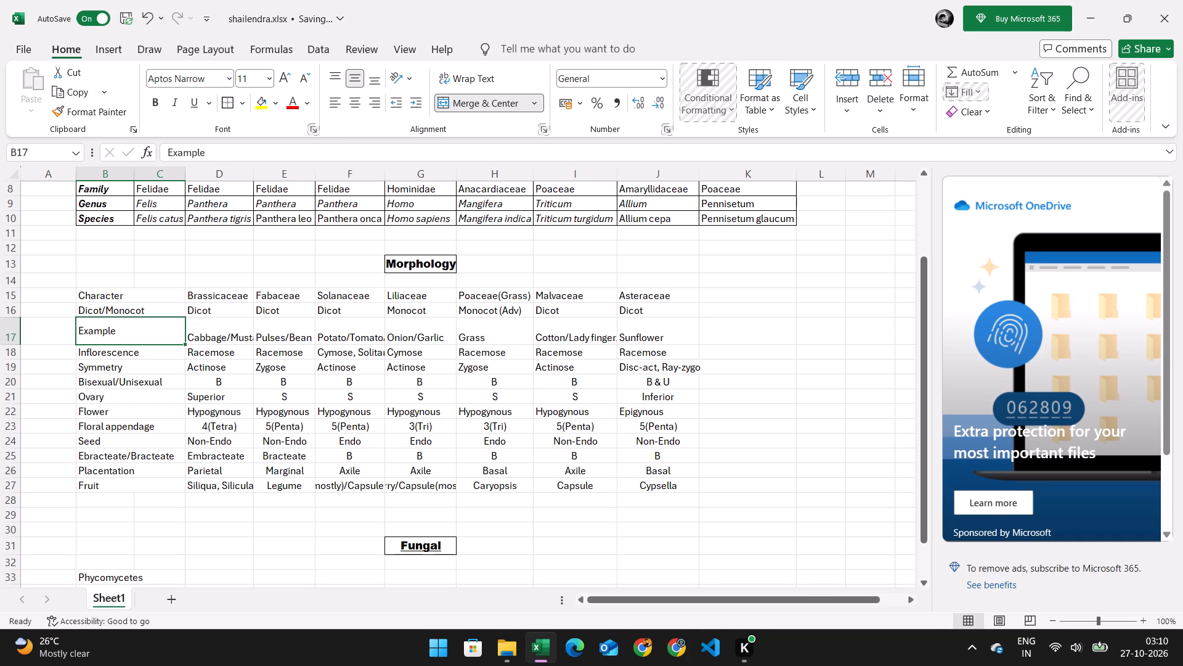
{"action": "left_click_drag", "start_coordinate": [113, 330], "coordinate": [573, 317]}
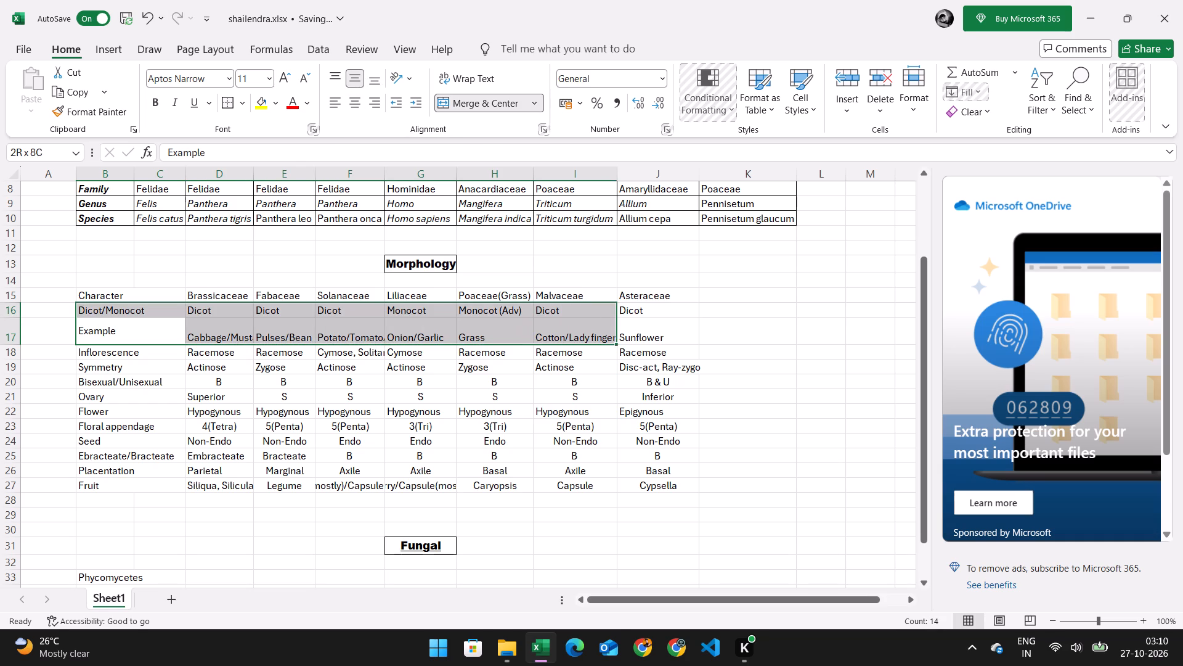
{"action": "left_click_drag", "start_coordinate": [573, 317], "coordinate": [658, 327]}
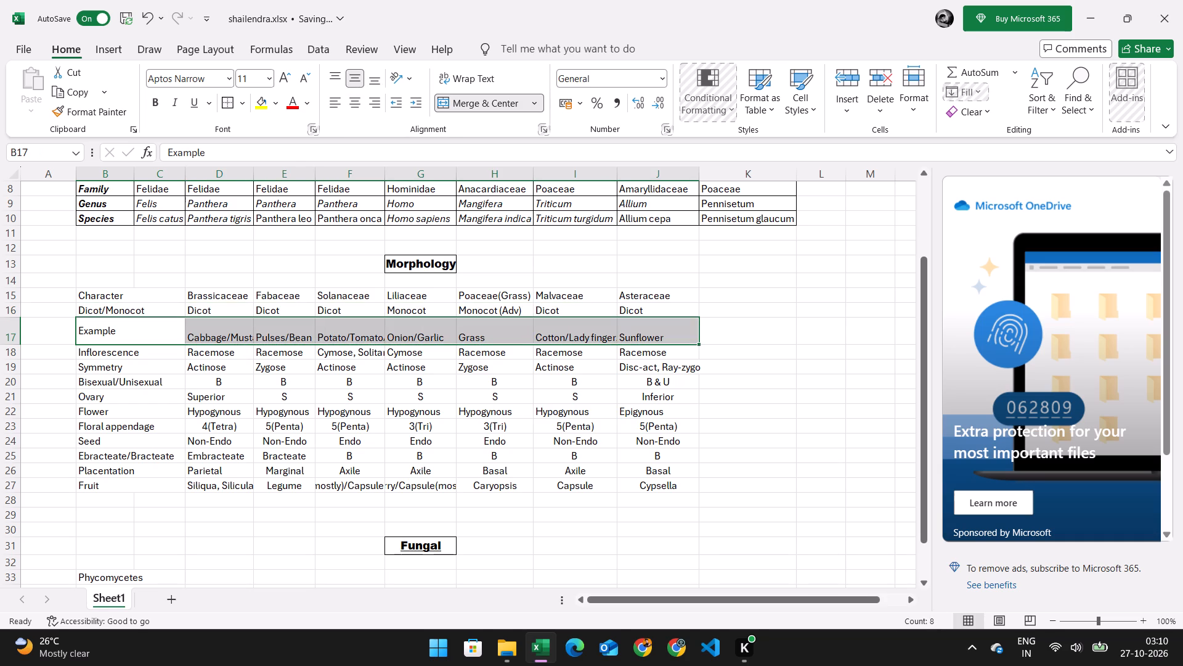
{"action": "left_click", "coordinate": [356, 86]}
{"action": "left_click", "coordinate": [356, 86]}
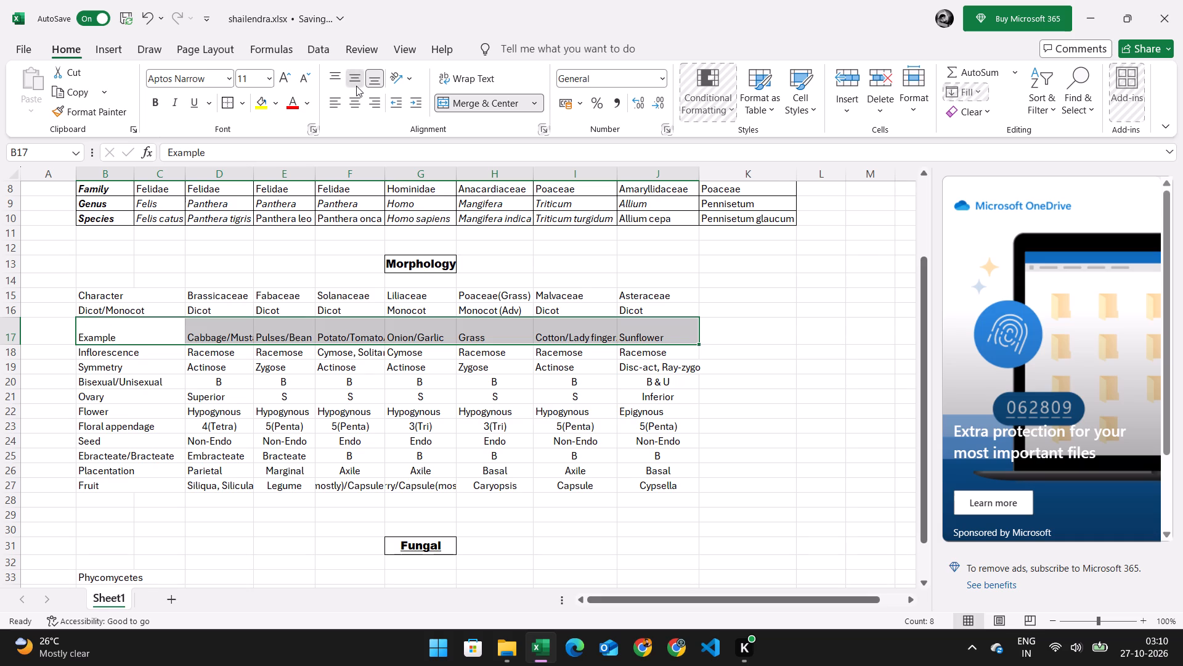
{"action": "double_click", "coordinate": [356, 86]}
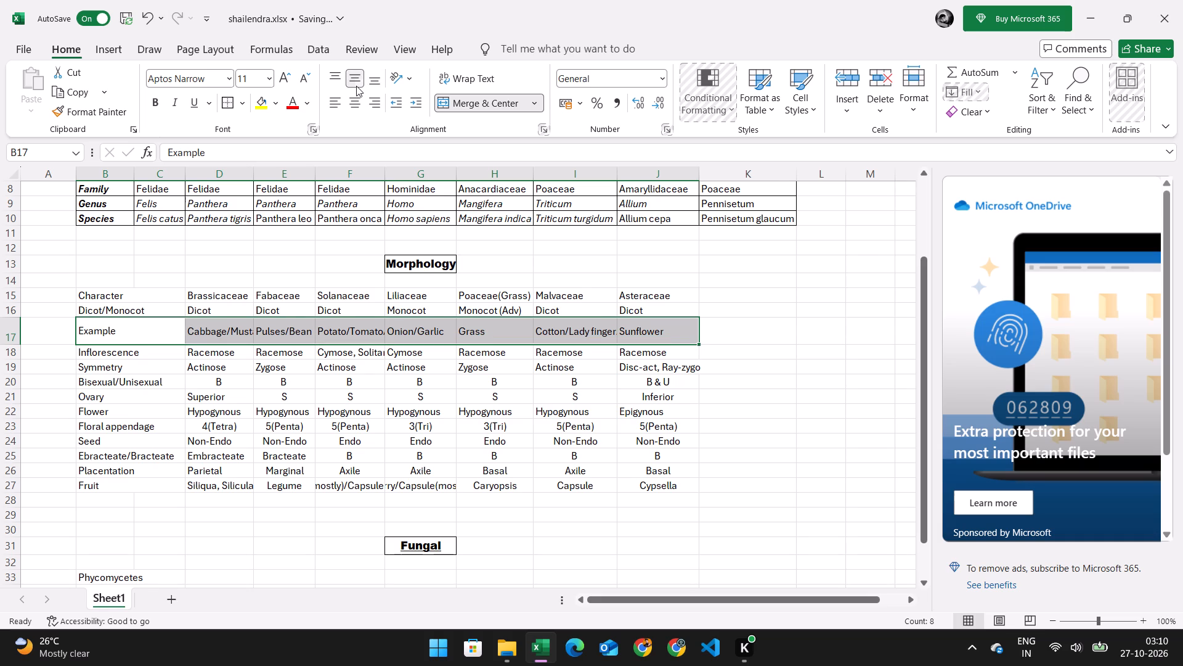
Readjust the height of the Example row, row 17, to about 32 points.
{"action": "left_click", "coordinate": [13, 341]}
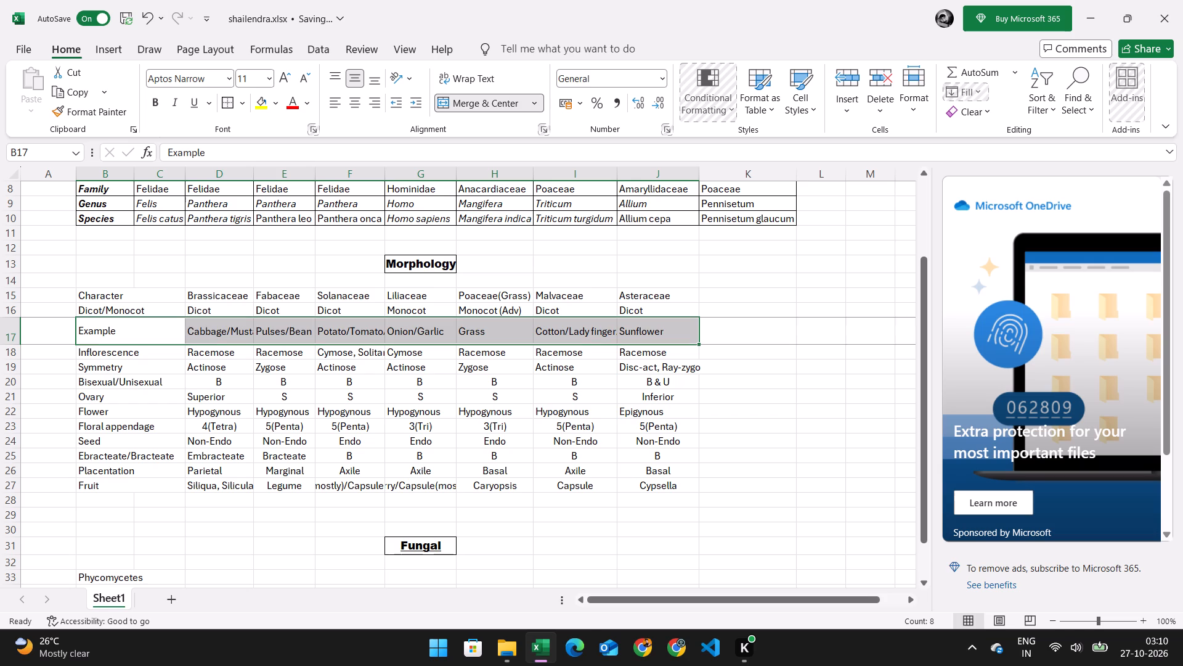
{"action": "left_click_drag", "start_coordinate": [13, 341], "coordinate": [12, 343]}
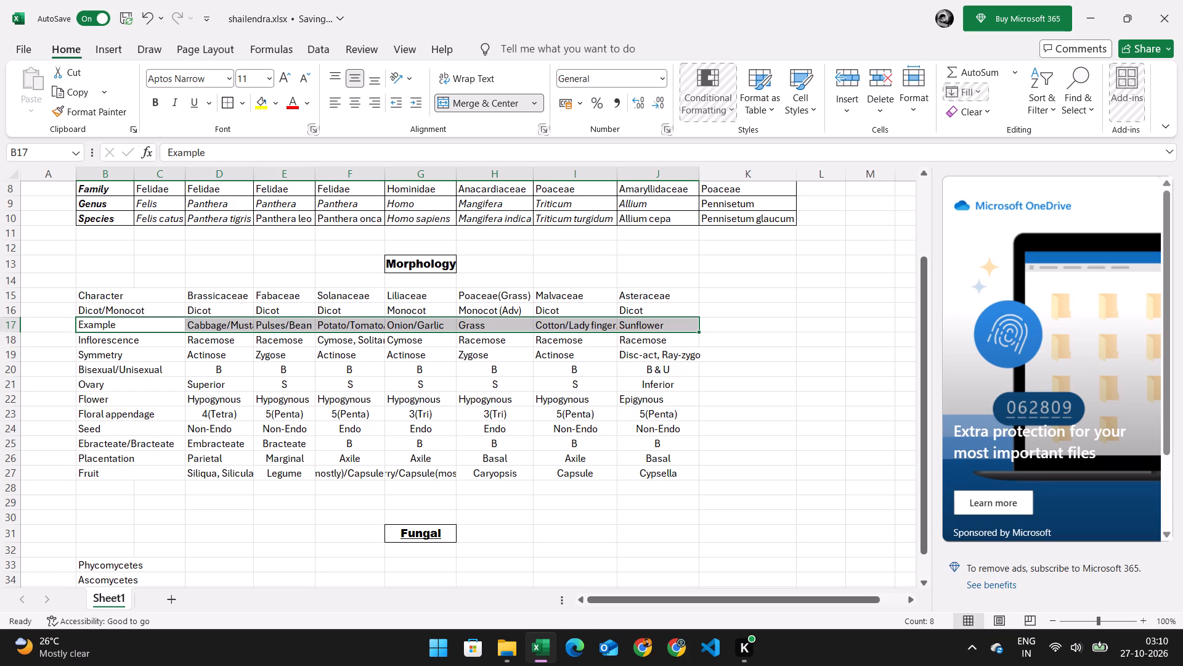
{"action": "left_click_drag", "start_coordinate": [12, 343], "coordinate": [15, 332]}
{"action": "left_click", "coordinate": [27, 331]}
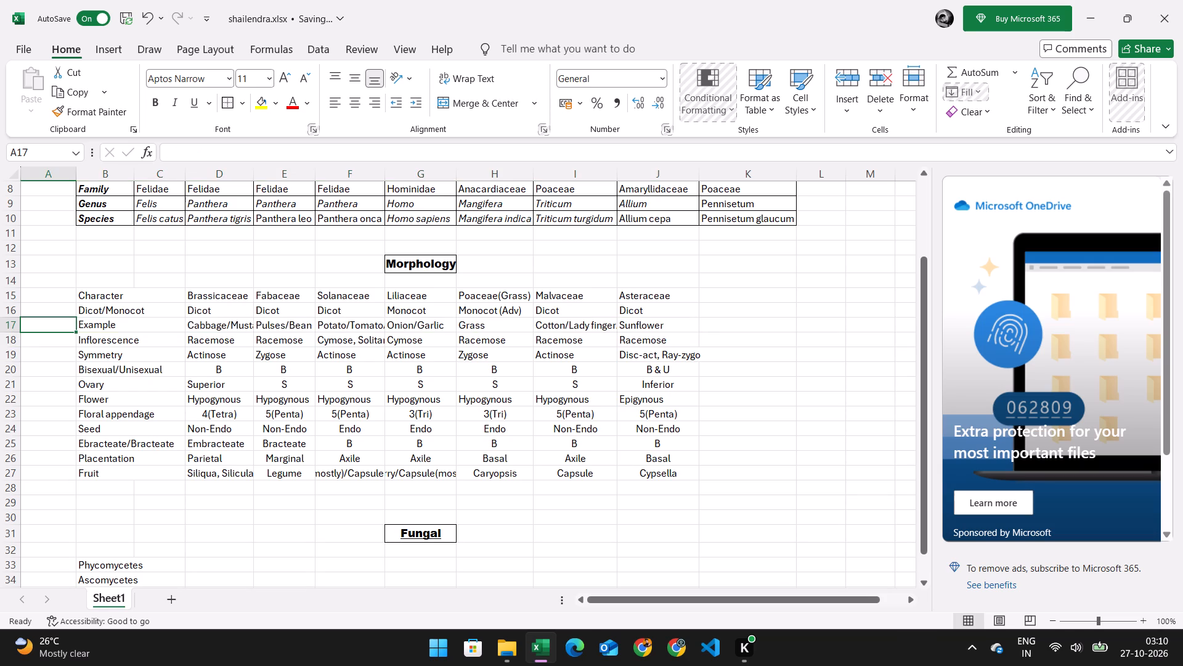
{"action": "left_click_drag", "start_coordinate": [12, 330], "coordinate": [10, 348]}
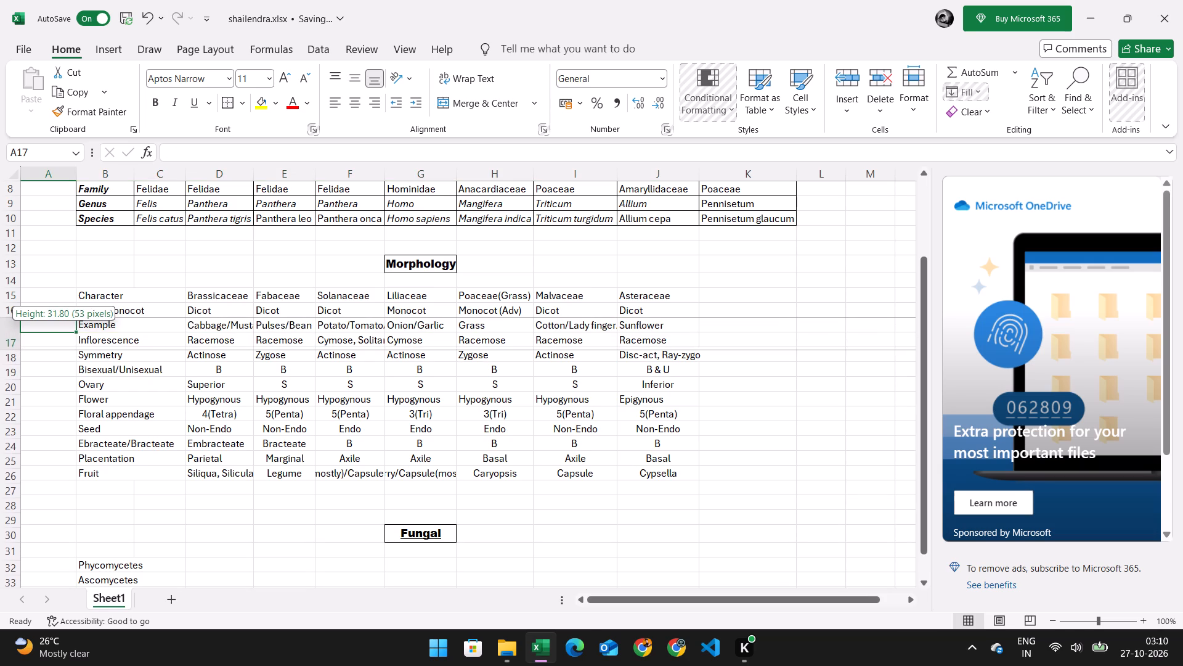
{"action": "left_click_drag", "start_coordinate": [10, 348], "coordinate": [10, 348]}
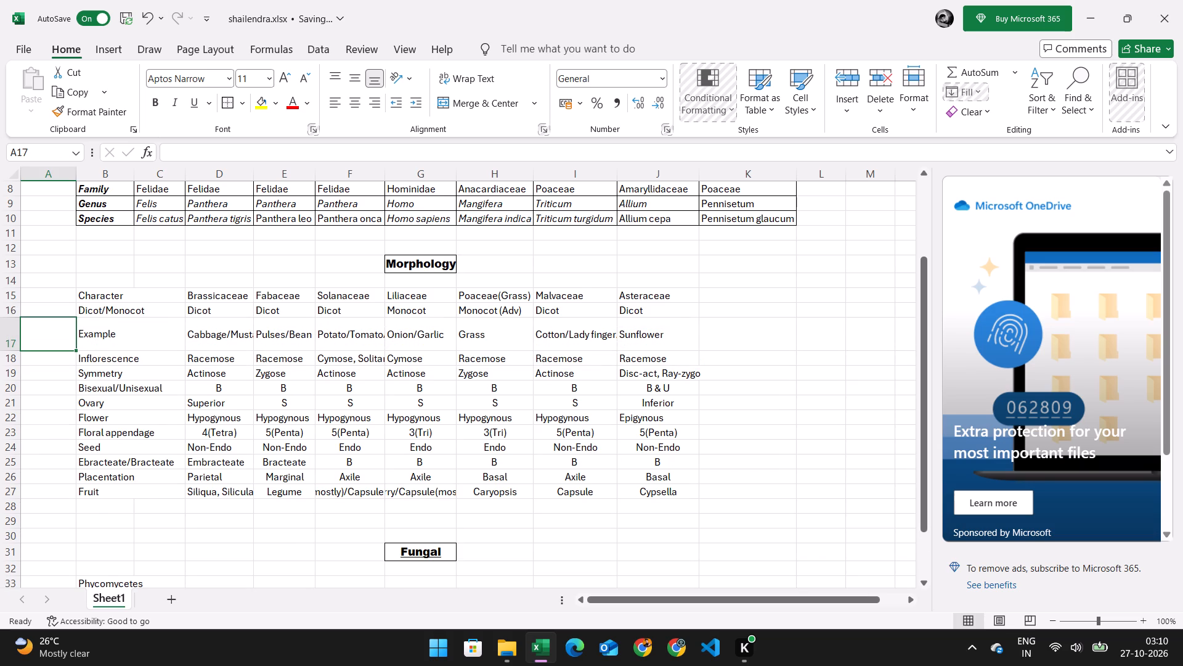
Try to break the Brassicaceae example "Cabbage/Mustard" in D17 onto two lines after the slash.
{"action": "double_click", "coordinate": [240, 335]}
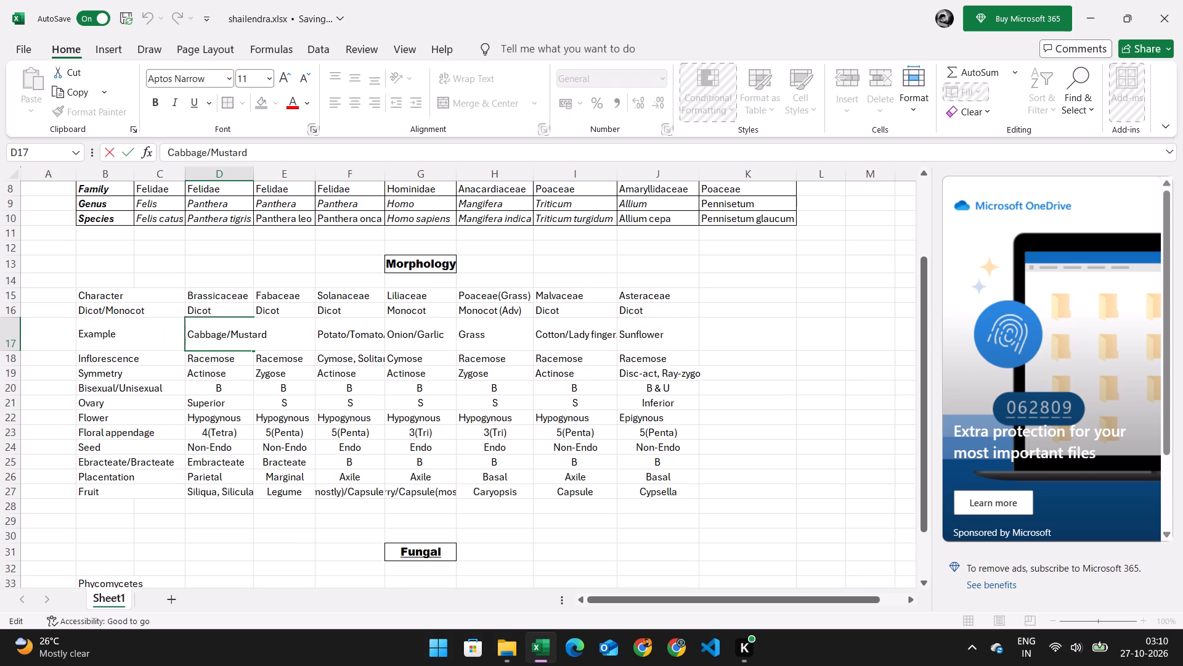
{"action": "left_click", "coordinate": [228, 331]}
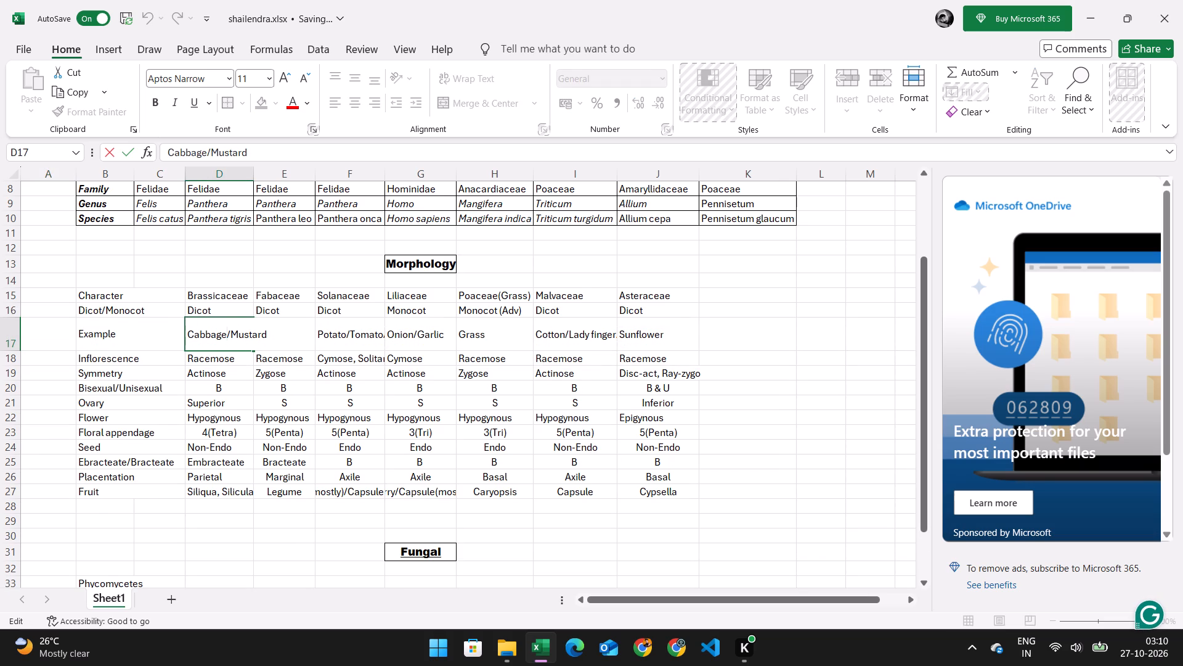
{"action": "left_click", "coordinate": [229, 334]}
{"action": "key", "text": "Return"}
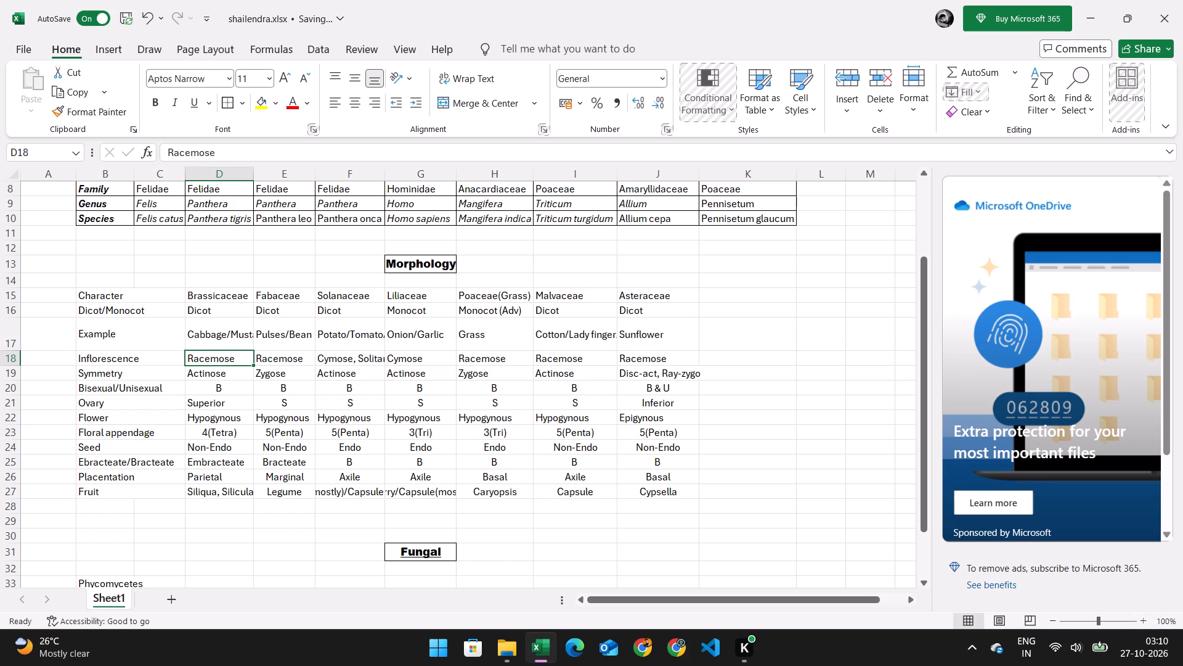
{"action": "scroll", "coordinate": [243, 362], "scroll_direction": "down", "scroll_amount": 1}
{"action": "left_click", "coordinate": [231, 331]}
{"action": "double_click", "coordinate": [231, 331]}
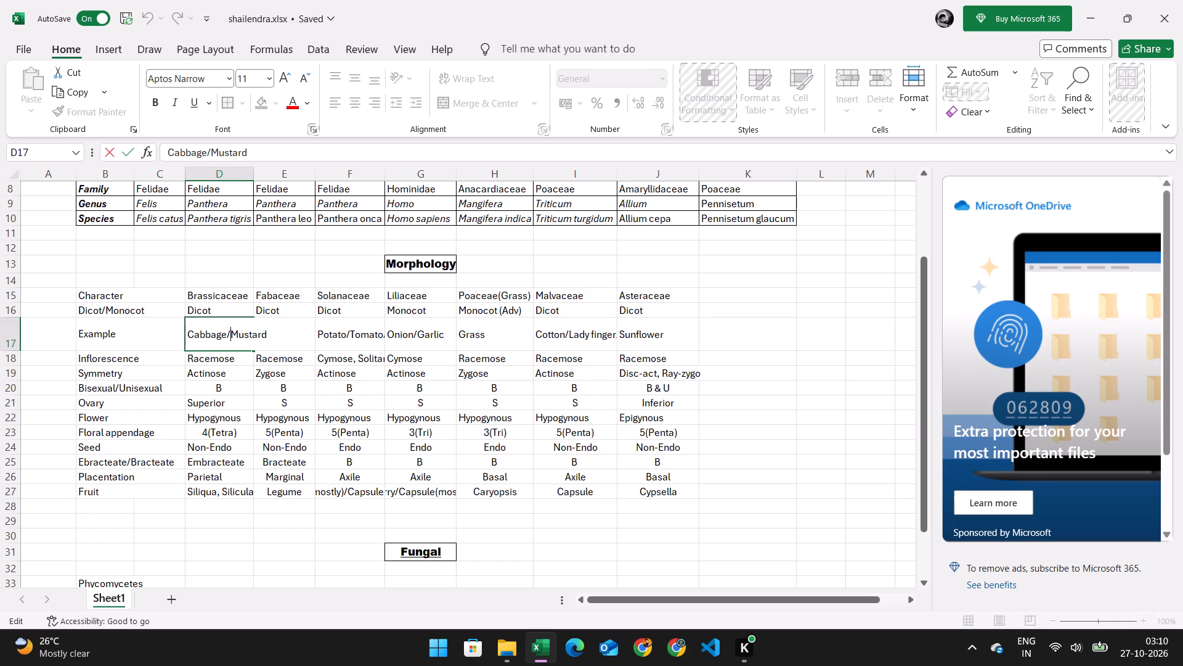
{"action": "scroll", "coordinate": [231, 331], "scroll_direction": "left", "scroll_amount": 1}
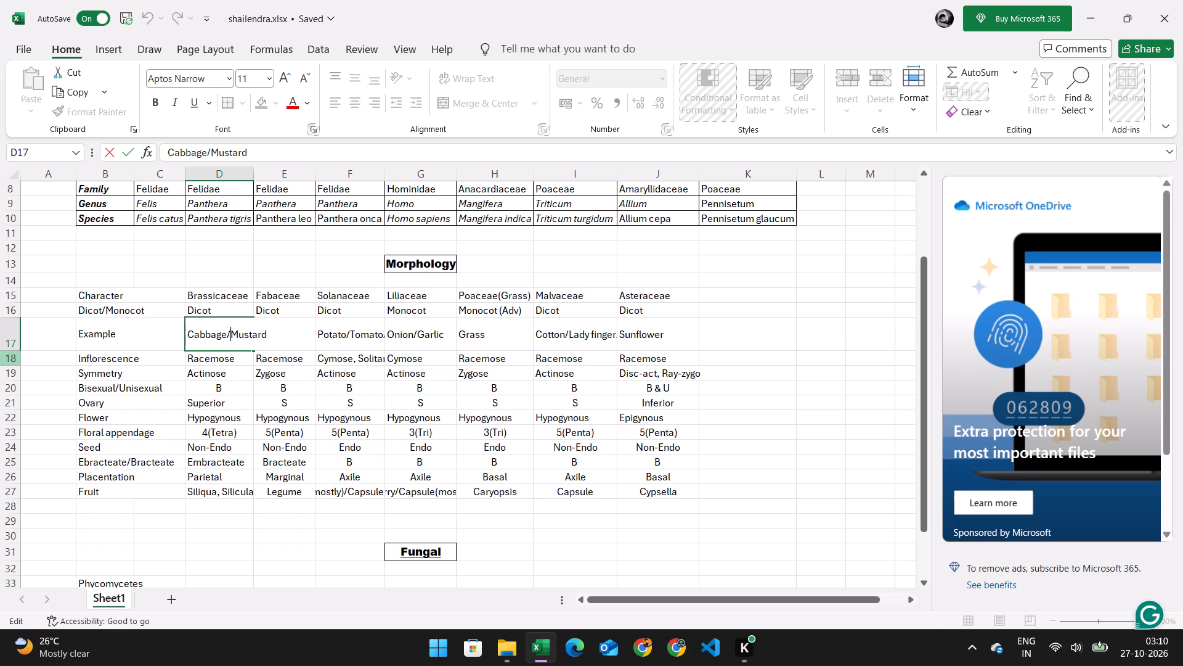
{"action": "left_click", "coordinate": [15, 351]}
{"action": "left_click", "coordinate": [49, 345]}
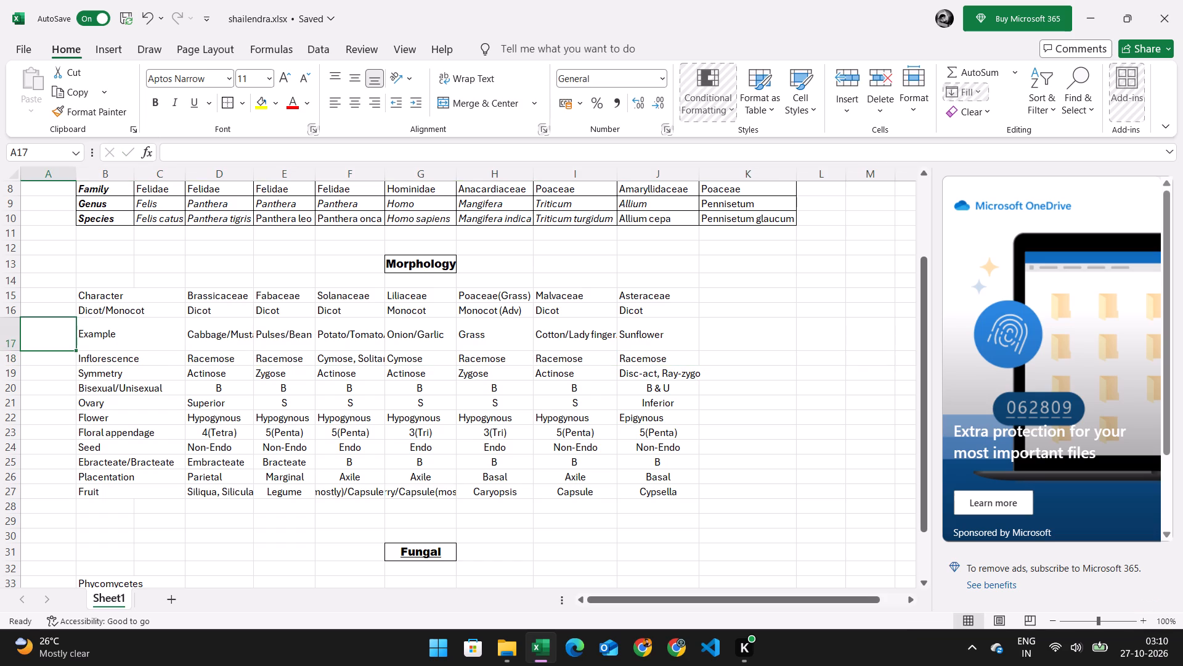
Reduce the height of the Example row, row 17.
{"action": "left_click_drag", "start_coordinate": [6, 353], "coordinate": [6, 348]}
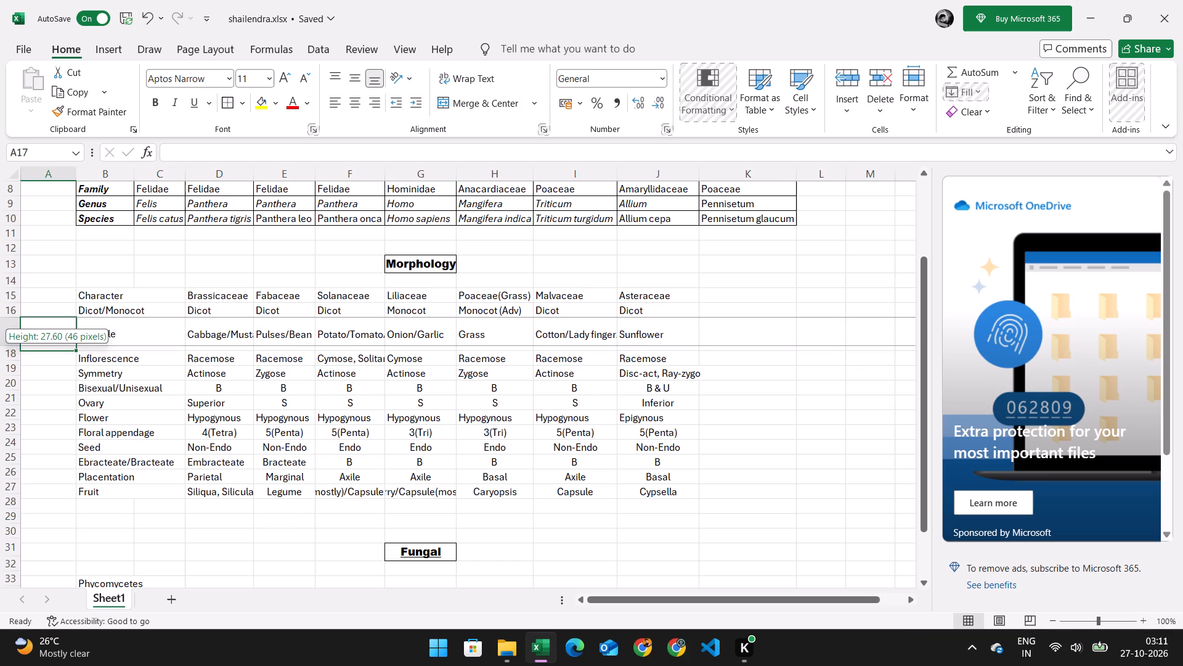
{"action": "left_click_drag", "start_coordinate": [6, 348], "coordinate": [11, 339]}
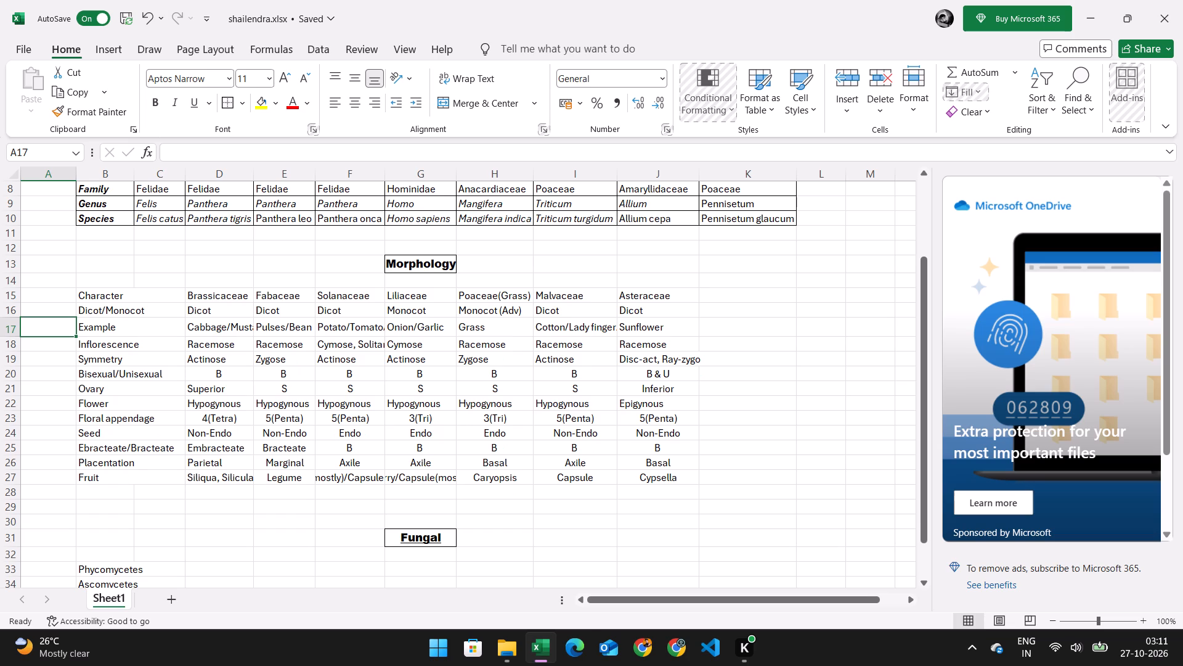
Undo the height, alignment and other recent changes to the Example row, back through the Asteraceae fruit entry in J27.
{"action": "key", "text": "ctrl+z"}
{"action": "key", "text": "ctrl+z"}
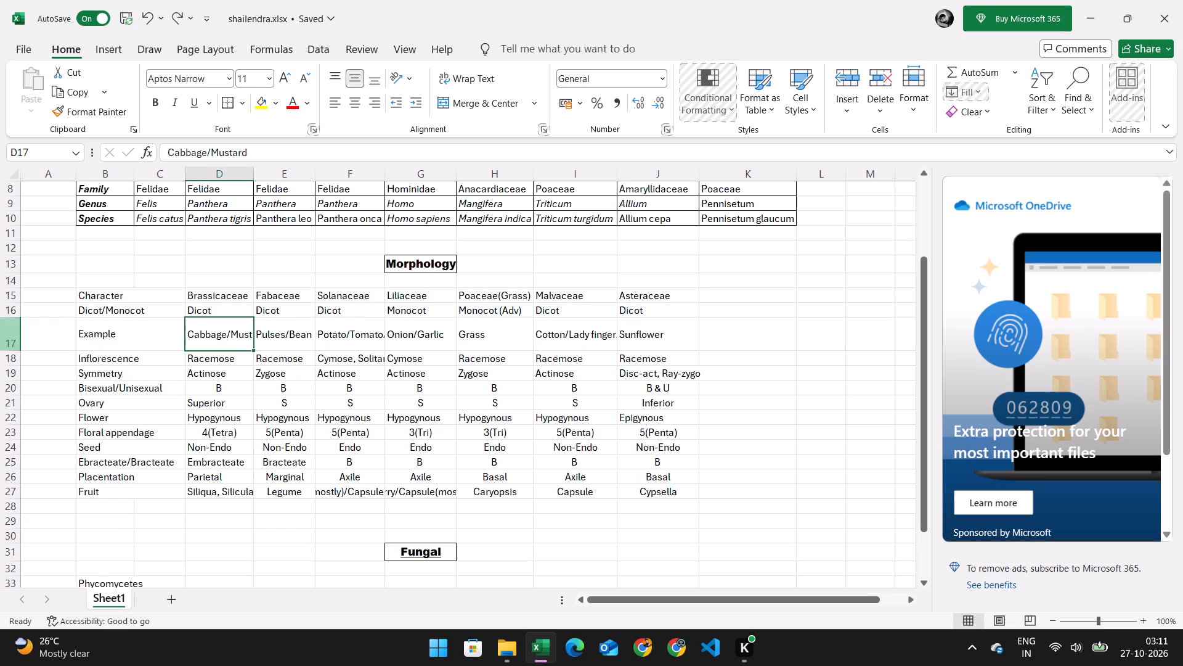
{"action": "key", "text": "ctrl+z"}
{"action": "key", "text": "ctrl+z"}
{"action": "key", "text": "ctrl+z"}
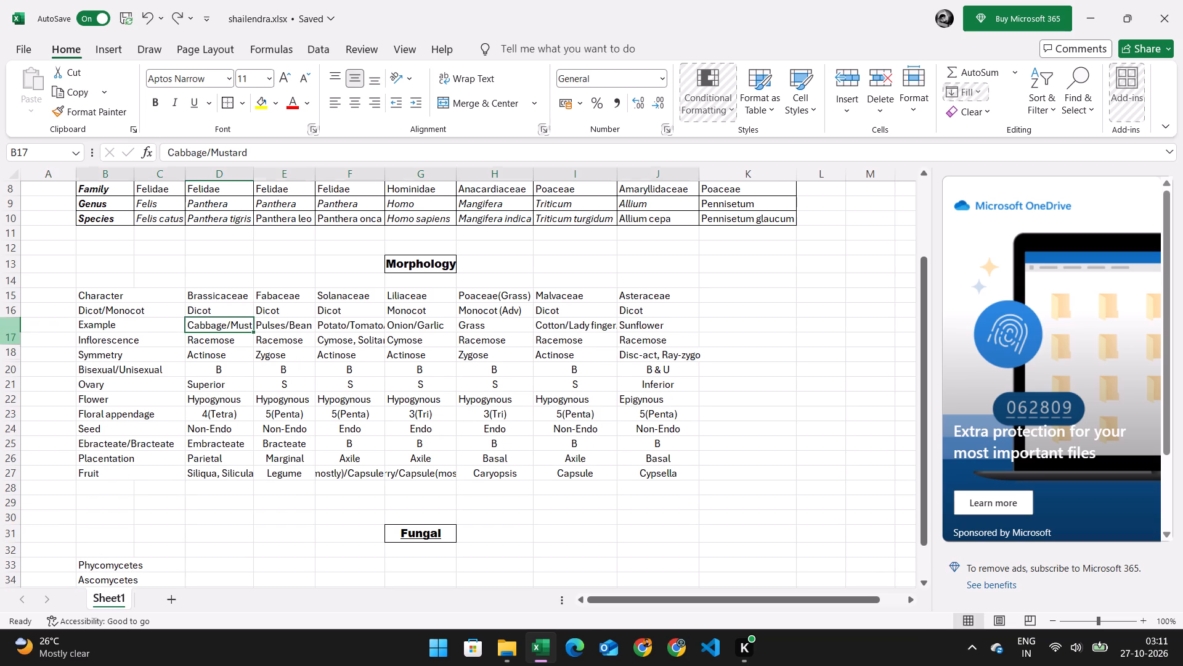
{"action": "key", "text": "ctrl+z"}
{"action": "key", "text": "ctrl+z"}
{"action": "key", "text": "ctrl+z"}
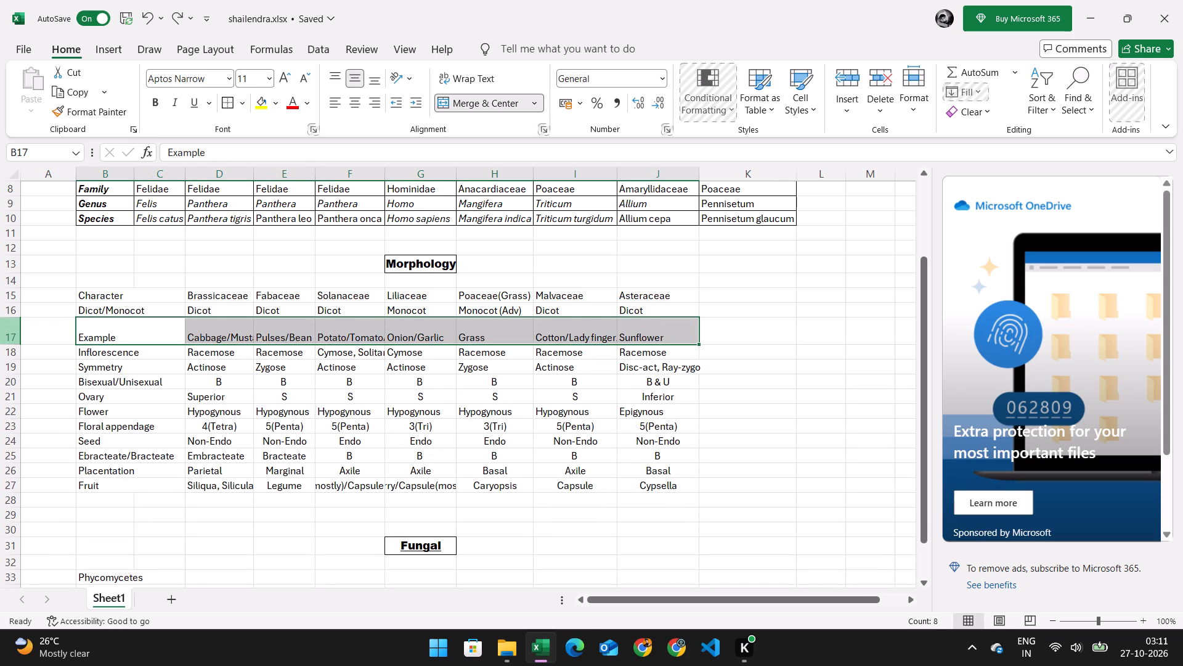
{"action": "key", "text": "ctrl+z"}
{"action": "key", "text": "ctrl+z"}
{"action": "key", "text": "ctrl+z"}
{"action": "key", "text": "ctrl+z"}
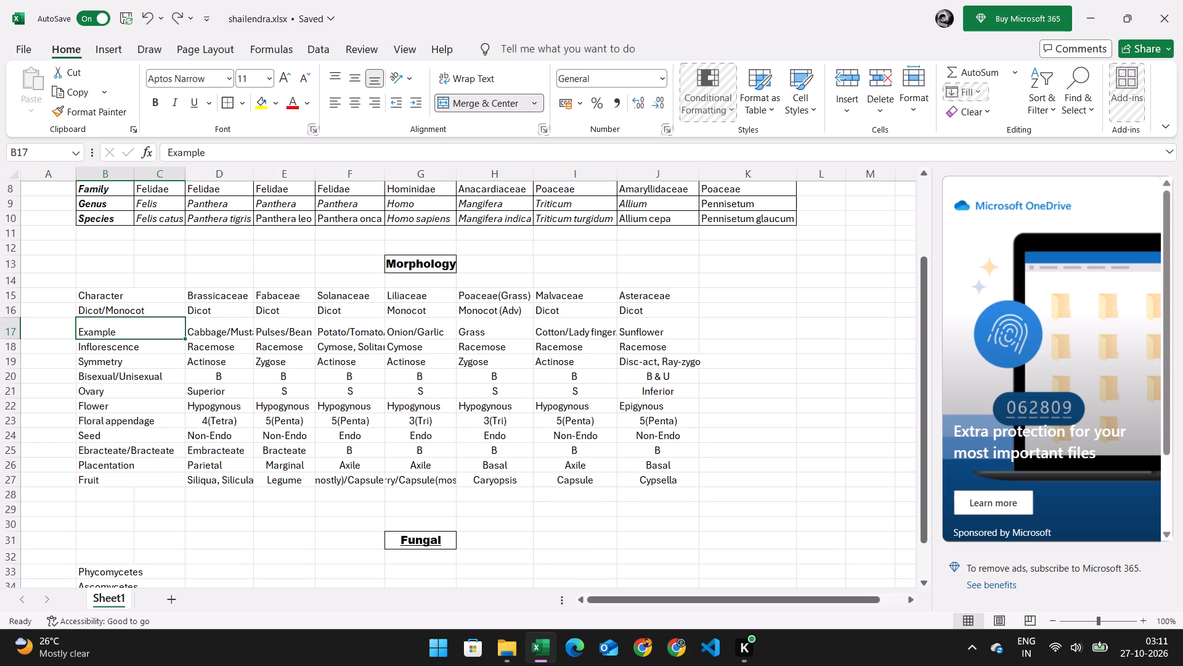
{"action": "key", "text": "ctrl+z"}
{"action": "key", "text": "ctrl+z"}
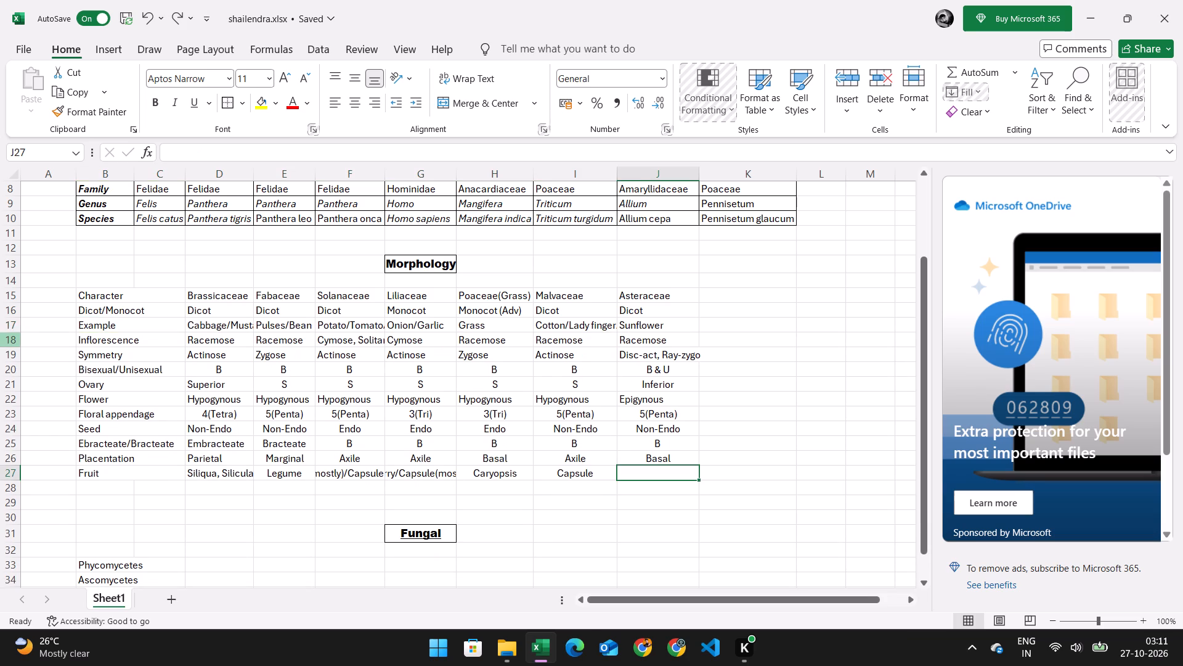
{"action": "left_click", "coordinate": [11, 339], "text": "ctrl"}
{"action": "key", "text": "ctrl+x"}
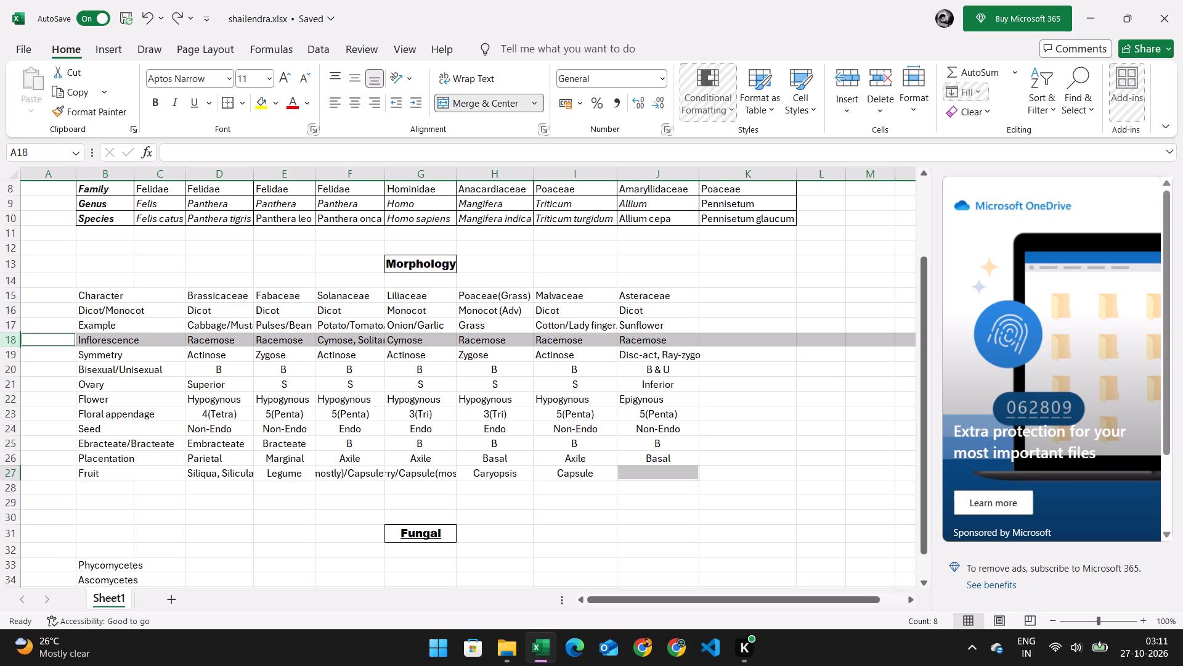
Enter "Cypsella" again as the Asteraceae fruit in J27.
{"action": "double_click", "coordinate": [680, 471]}
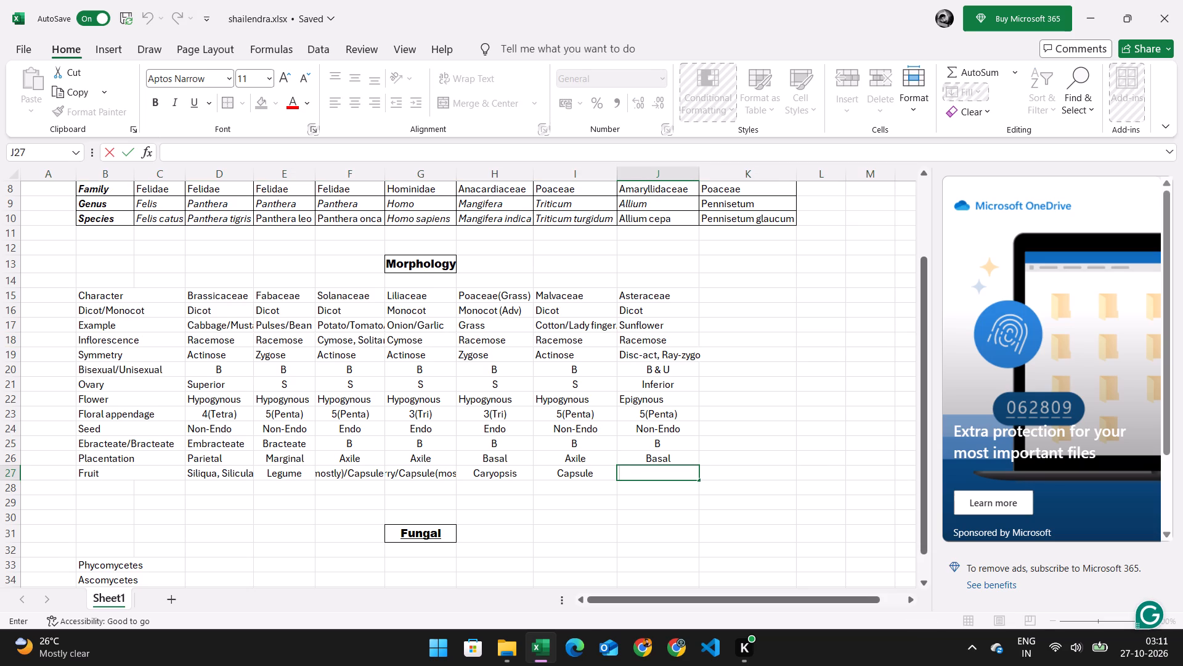
{"action": "type", "text": "Cy"}
{"action": "key", "text": "p"}
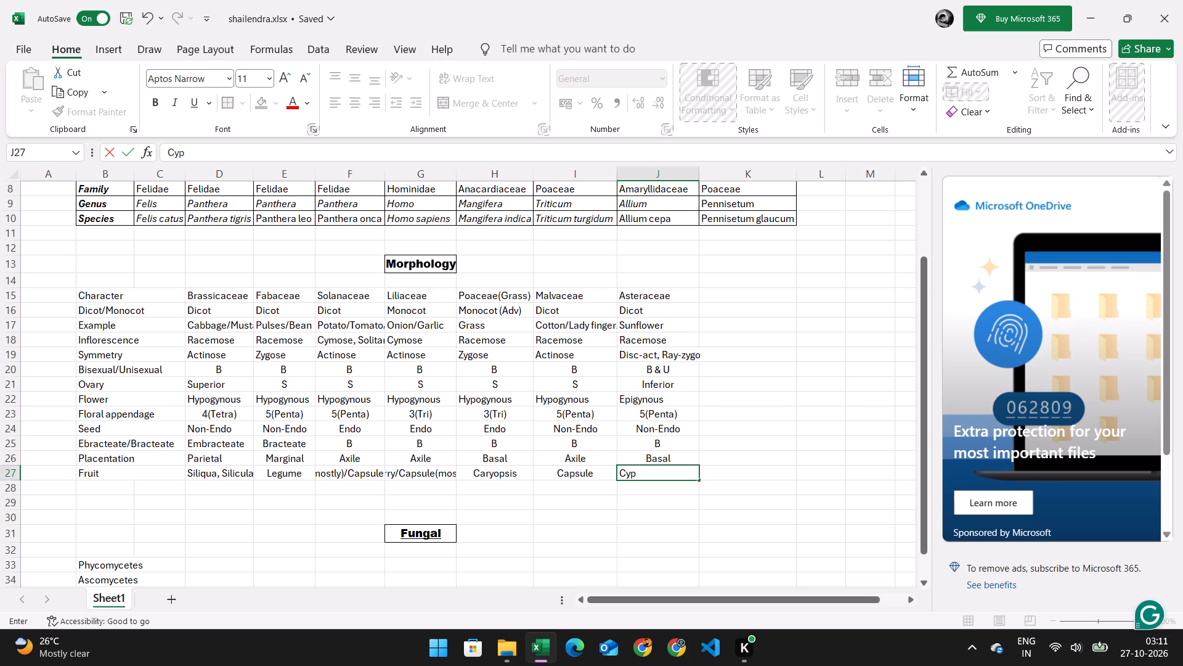
{"action": "type", "text": "sella"}
{"action": "left_click", "coordinate": [680, 481]}
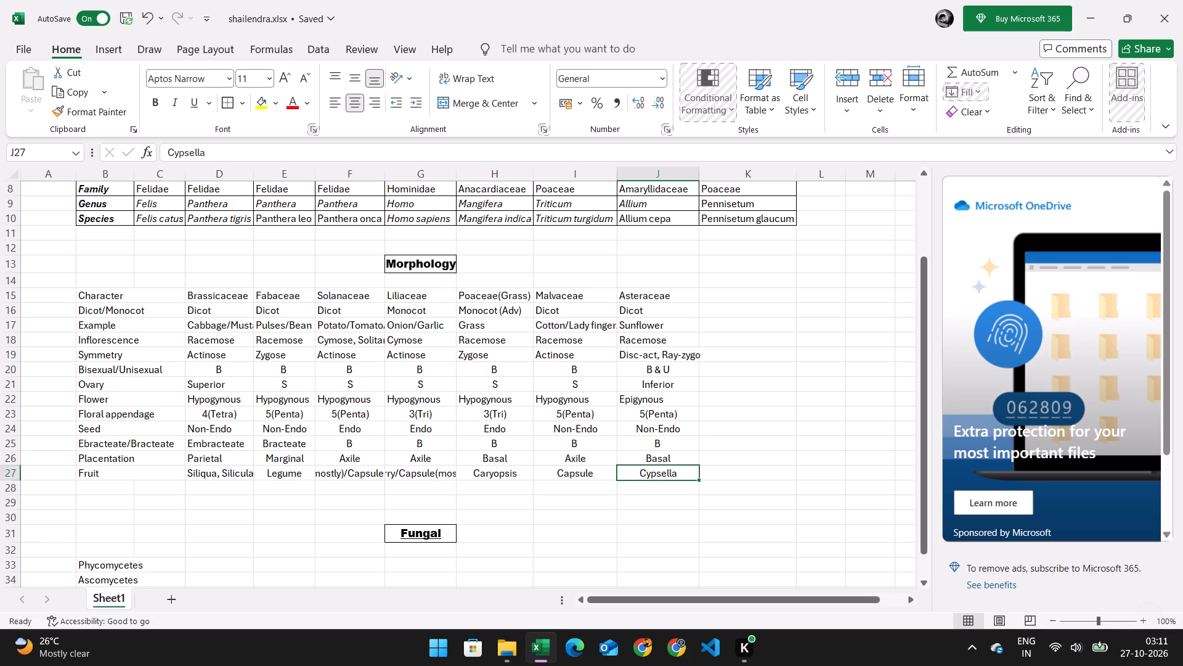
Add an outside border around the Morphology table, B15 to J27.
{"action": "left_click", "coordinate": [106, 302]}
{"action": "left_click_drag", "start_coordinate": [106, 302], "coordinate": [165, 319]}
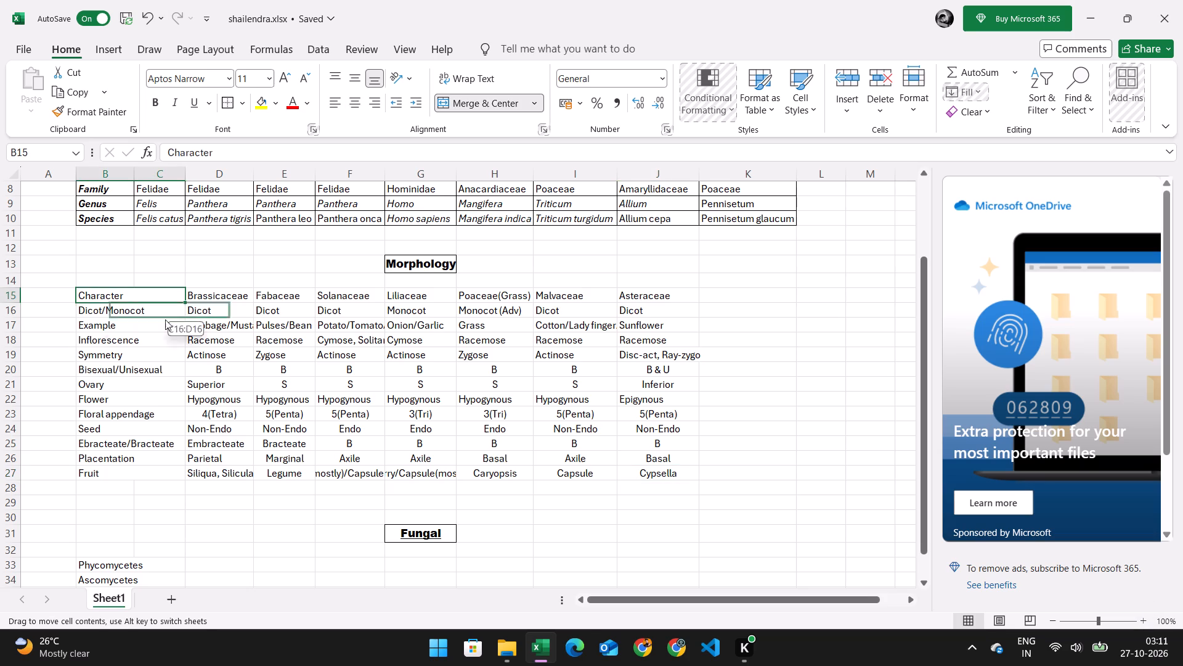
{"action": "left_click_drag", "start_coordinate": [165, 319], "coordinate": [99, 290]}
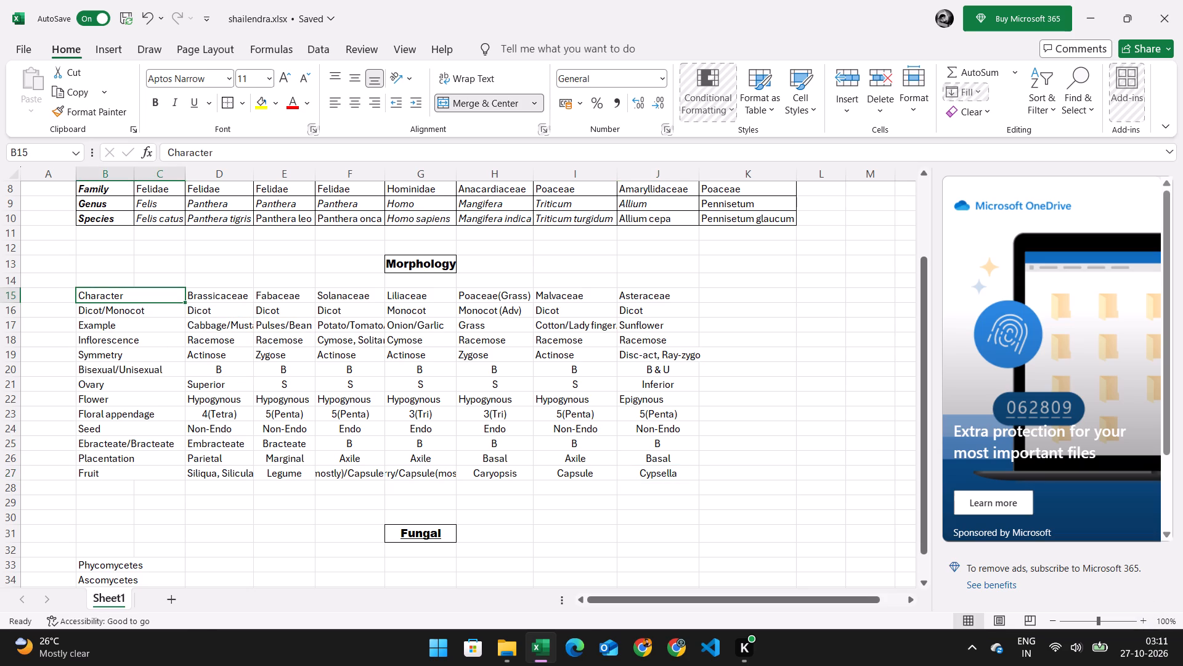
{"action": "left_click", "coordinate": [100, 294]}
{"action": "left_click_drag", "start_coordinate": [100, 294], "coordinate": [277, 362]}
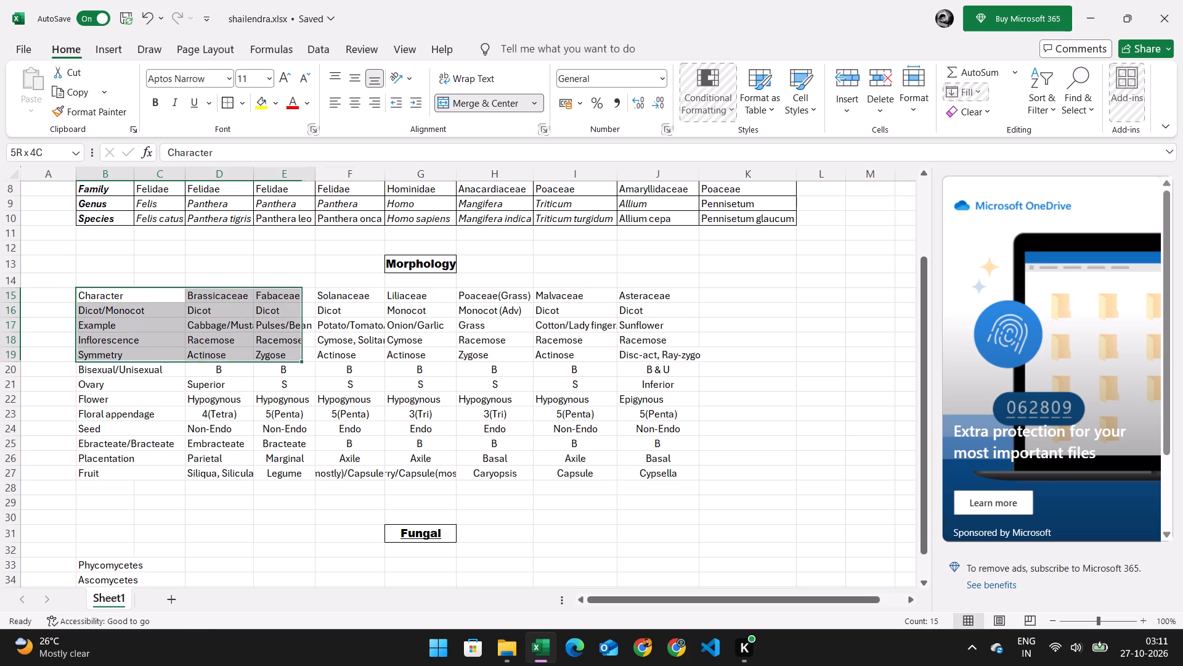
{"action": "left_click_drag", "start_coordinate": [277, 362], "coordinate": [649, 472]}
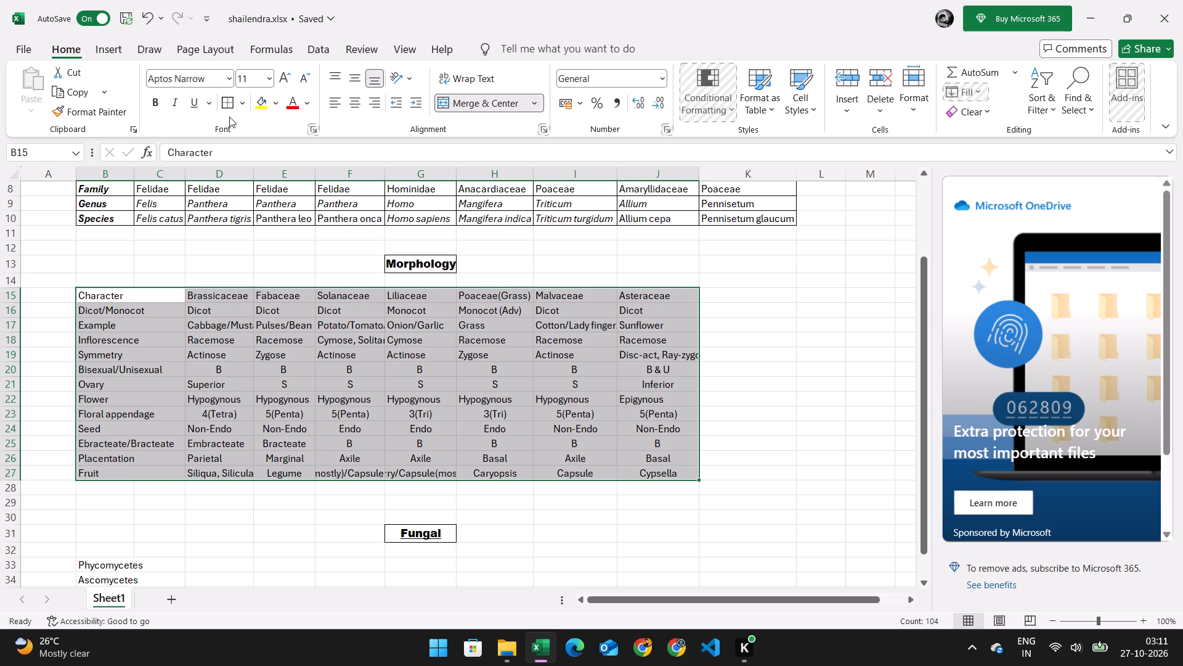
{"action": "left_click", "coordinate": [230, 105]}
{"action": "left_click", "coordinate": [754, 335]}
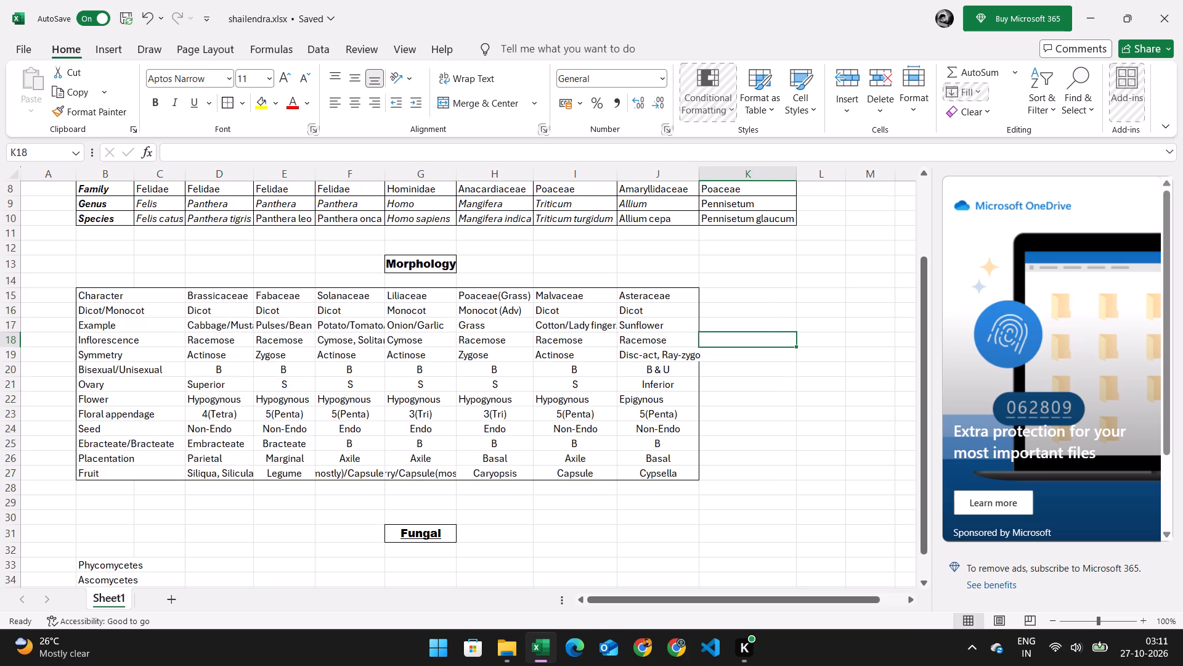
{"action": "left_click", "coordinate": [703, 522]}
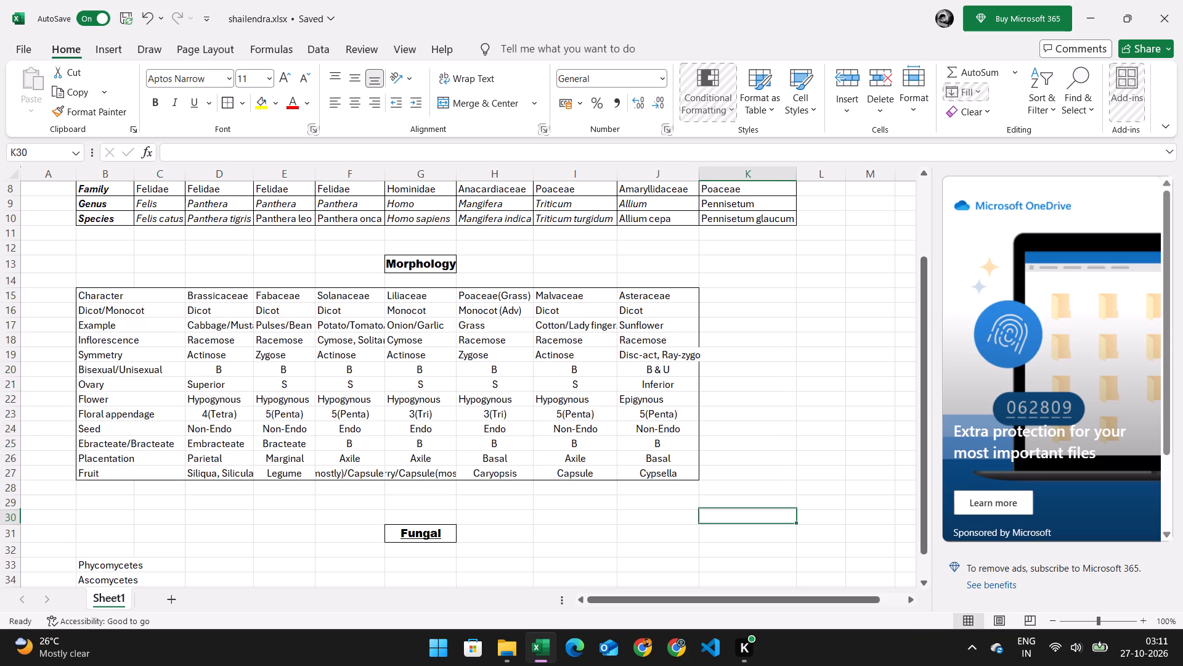
Apply all borders to the Morphology table, B15 to J27.
{"action": "left_click", "coordinate": [121, 295]}
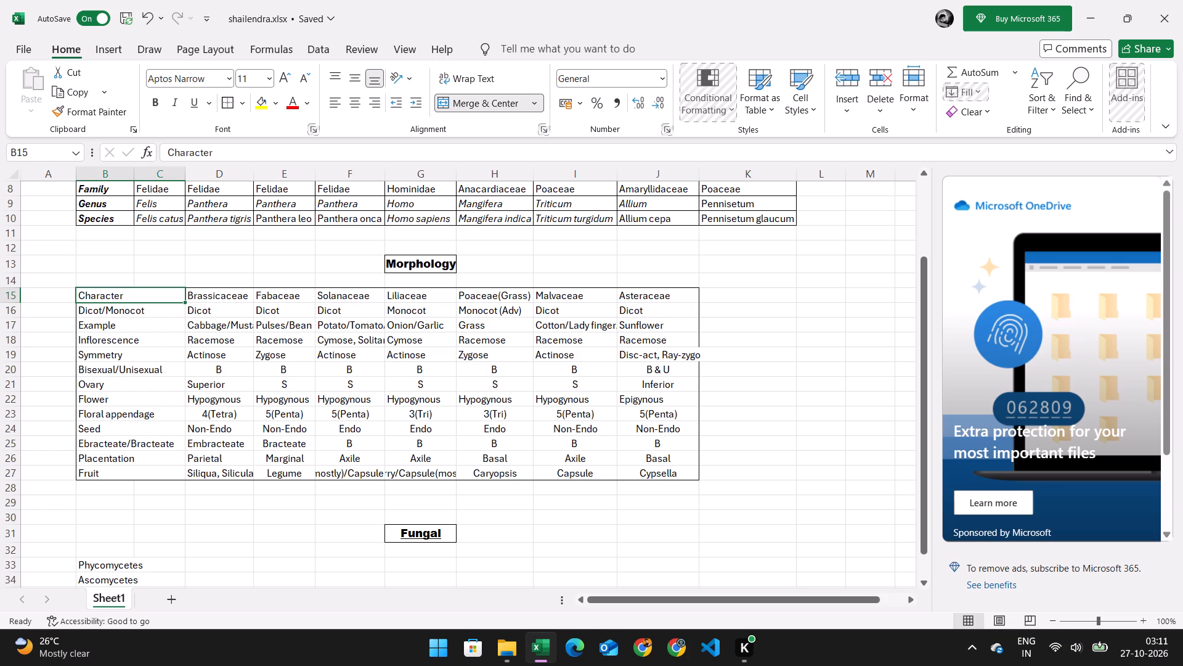
{"action": "left_click_drag", "start_coordinate": [121, 295], "coordinate": [635, 453]}
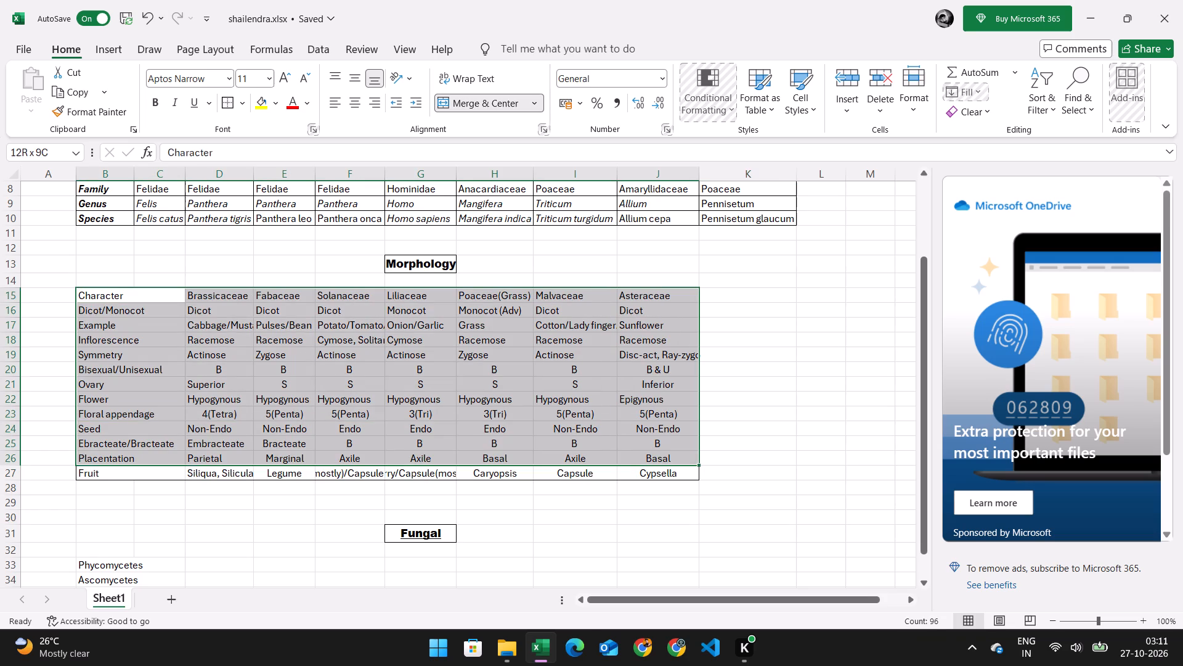
{"action": "left_click_drag", "start_coordinate": [635, 453], "coordinate": [641, 467]}
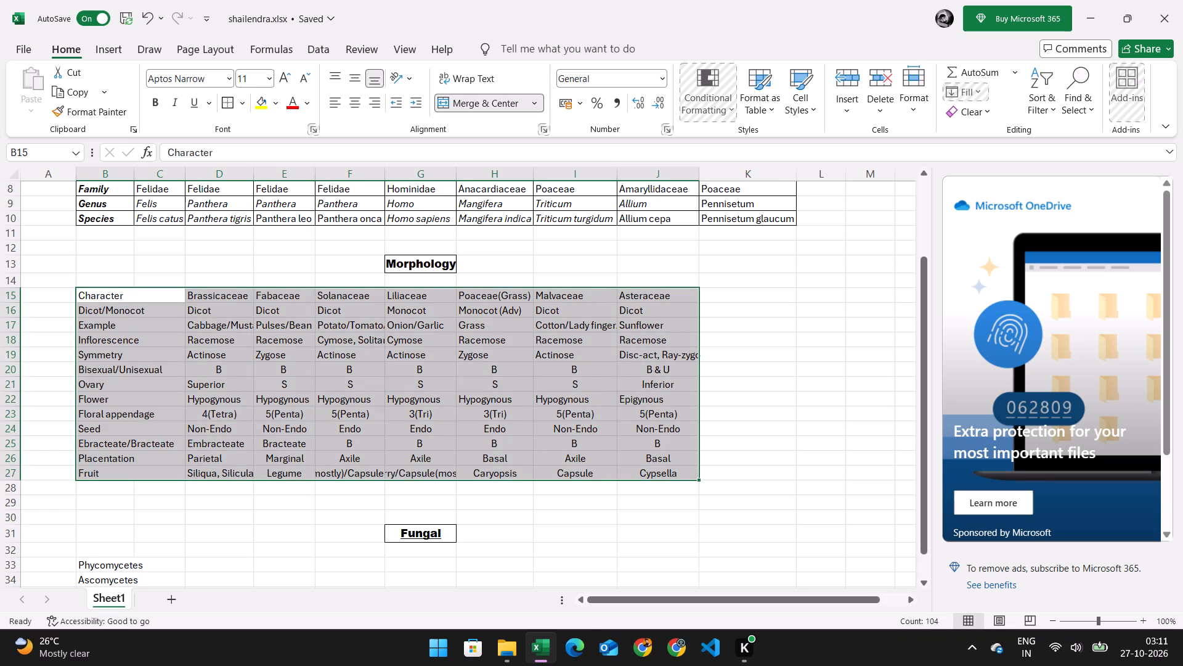
{"action": "left_click", "coordinate": [243, 101]}
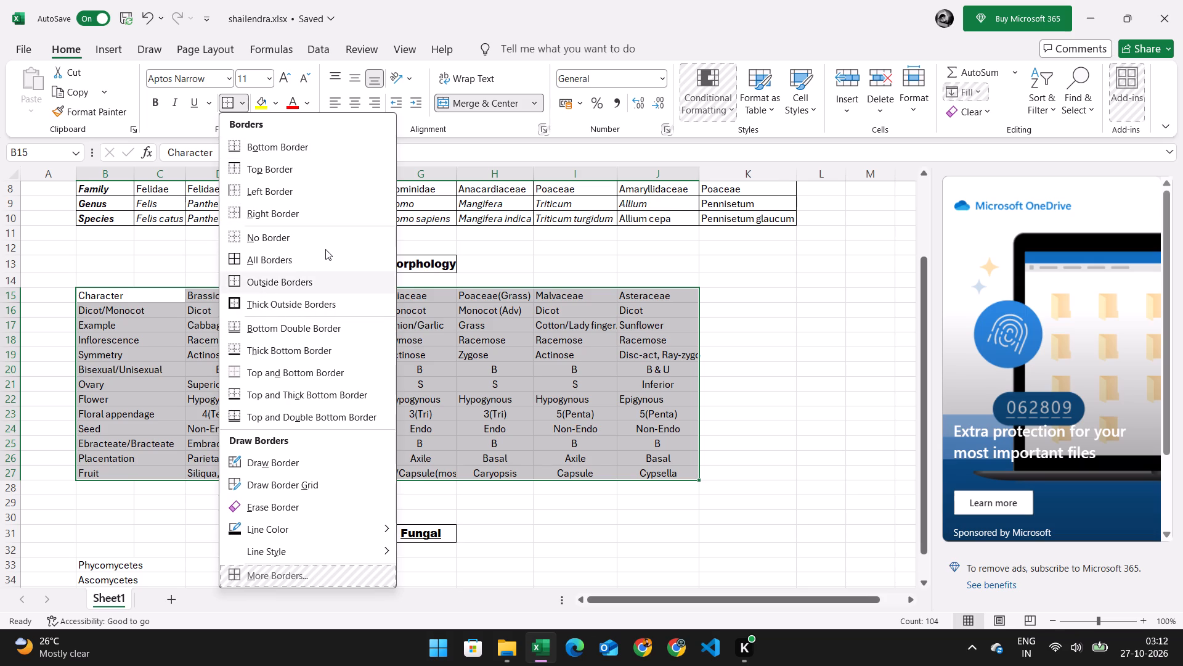
{"action": "left_click", "coordinate": [325, 249]}
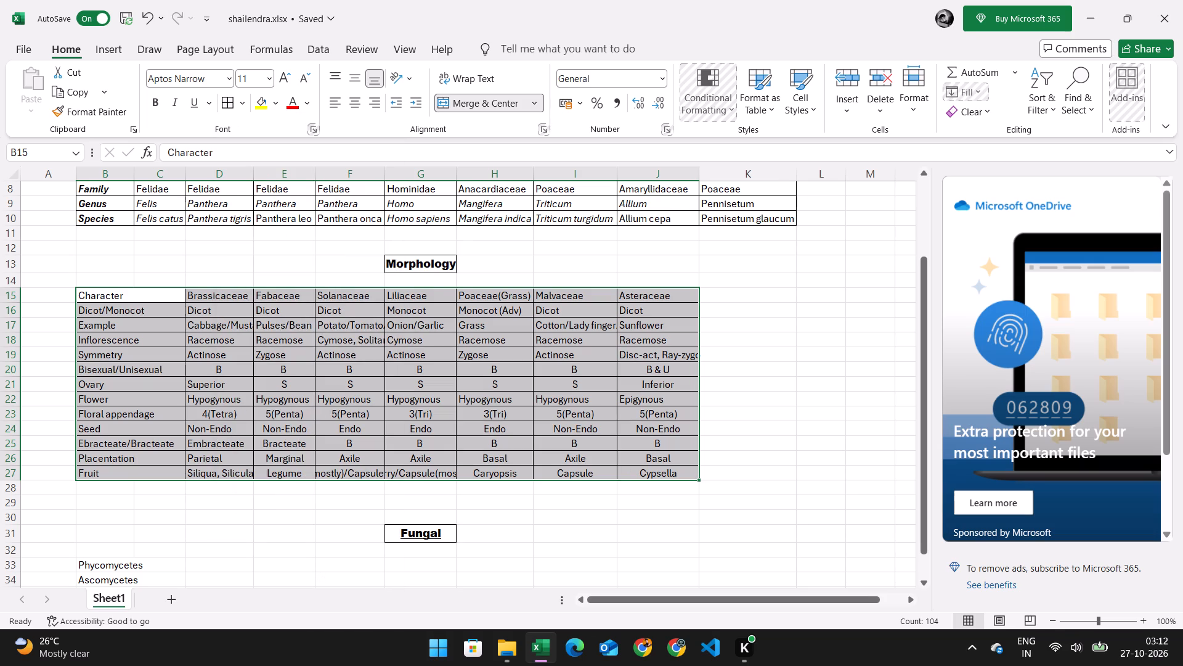
{"action": "left_click", "coordinate": [596, 590]}
{"action": "left_click", "coordinate": [676, 547]}
{"action": "left_click", "coordinate": [783, 496]}
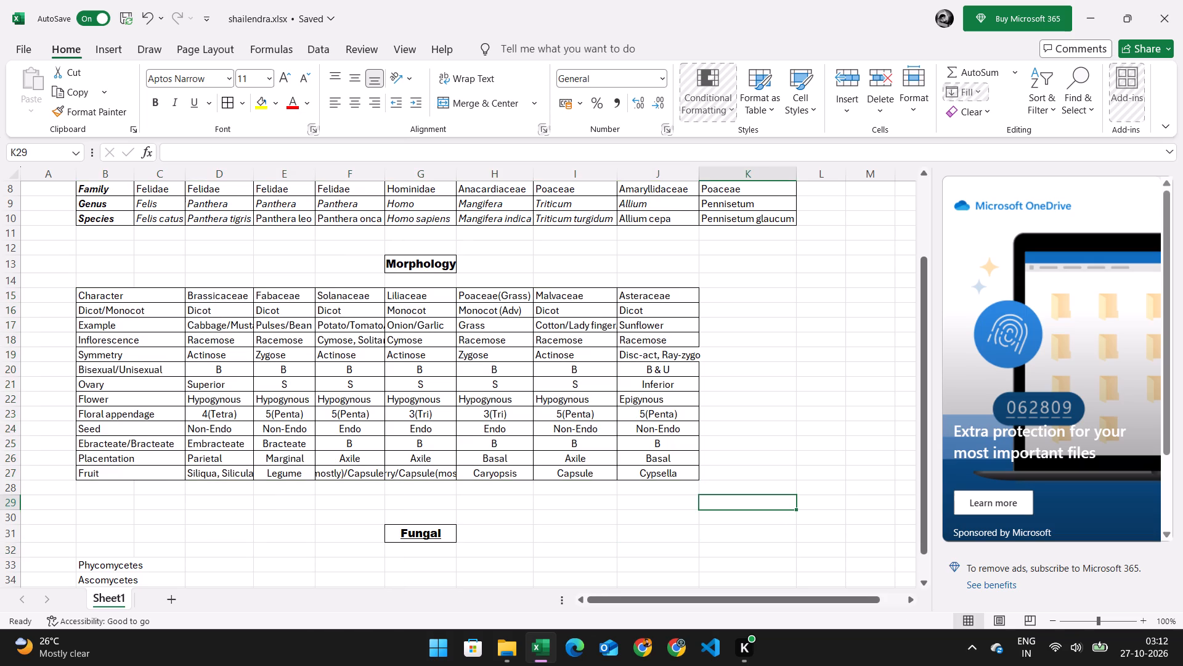
Widen column J slightly so the Asteraceae symmetry entry "Disc-act, Ray-zygo" fits inside its cell.
{"action": "scroll", "coordinate": [761, 448], "scroll_direction": "up", "scroll_amount": 1}
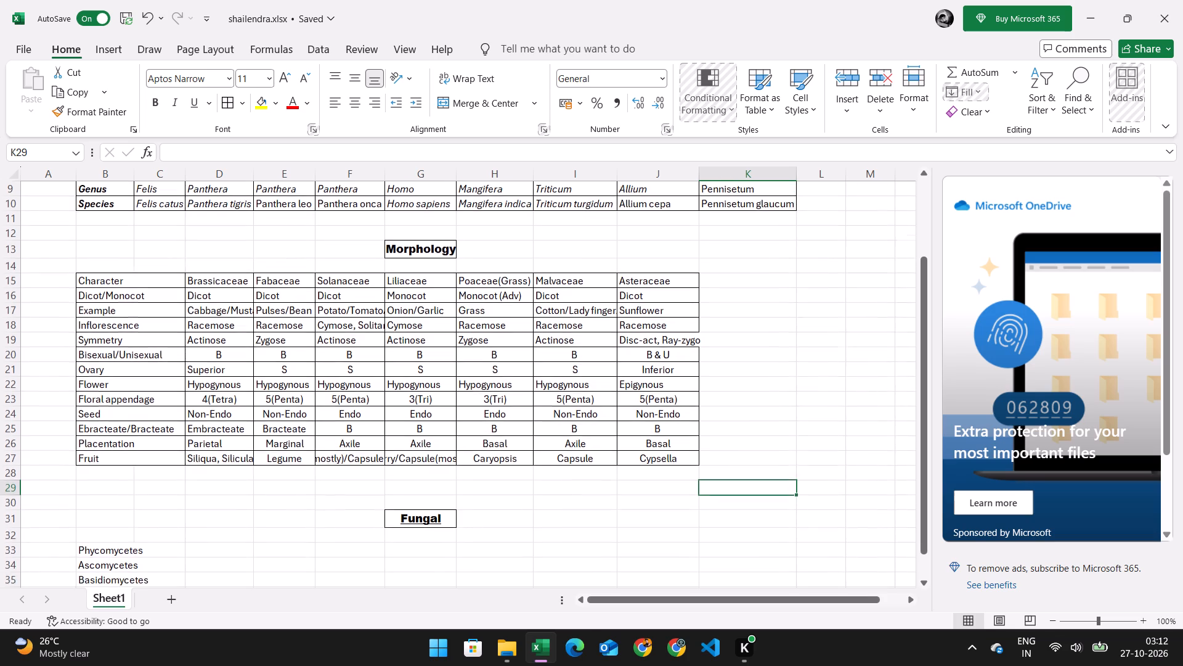
{"action": "scroll", "coordinate": [761, 448], "scroll_direction": "up", "scroll_amount": 2}
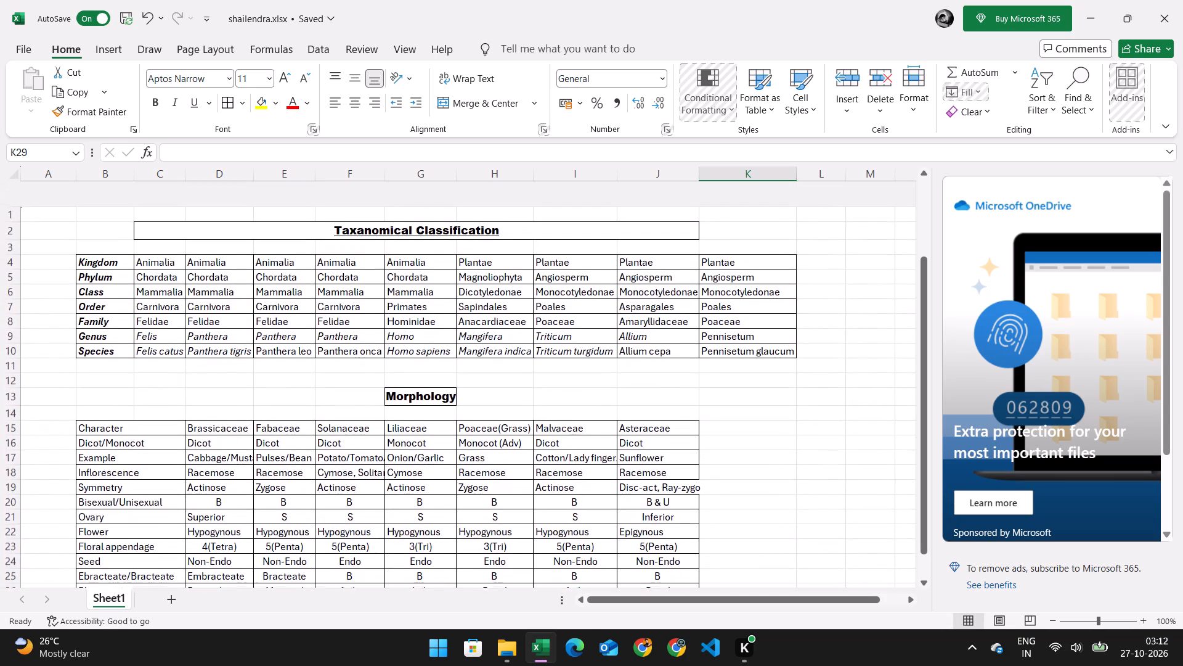
{"action": "scroll", "coordinate": [761, 448], "scroll_direction": "up", "scroll_amount": 1}
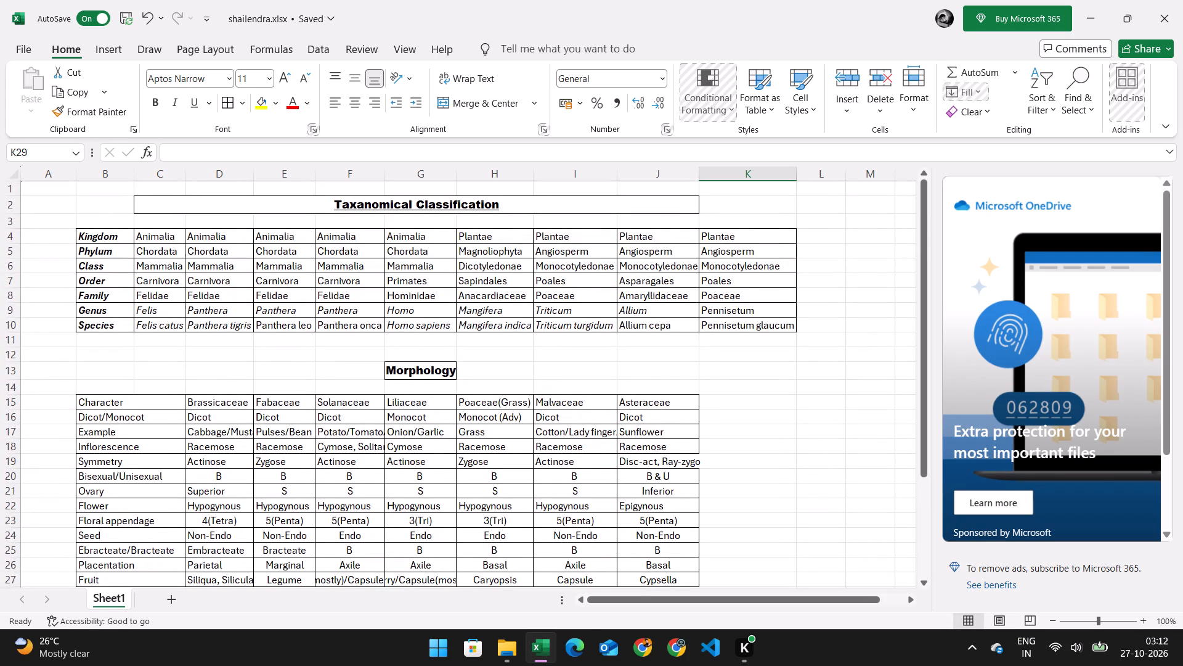
{"action": "left_click", "coordinate": [701, 170]}
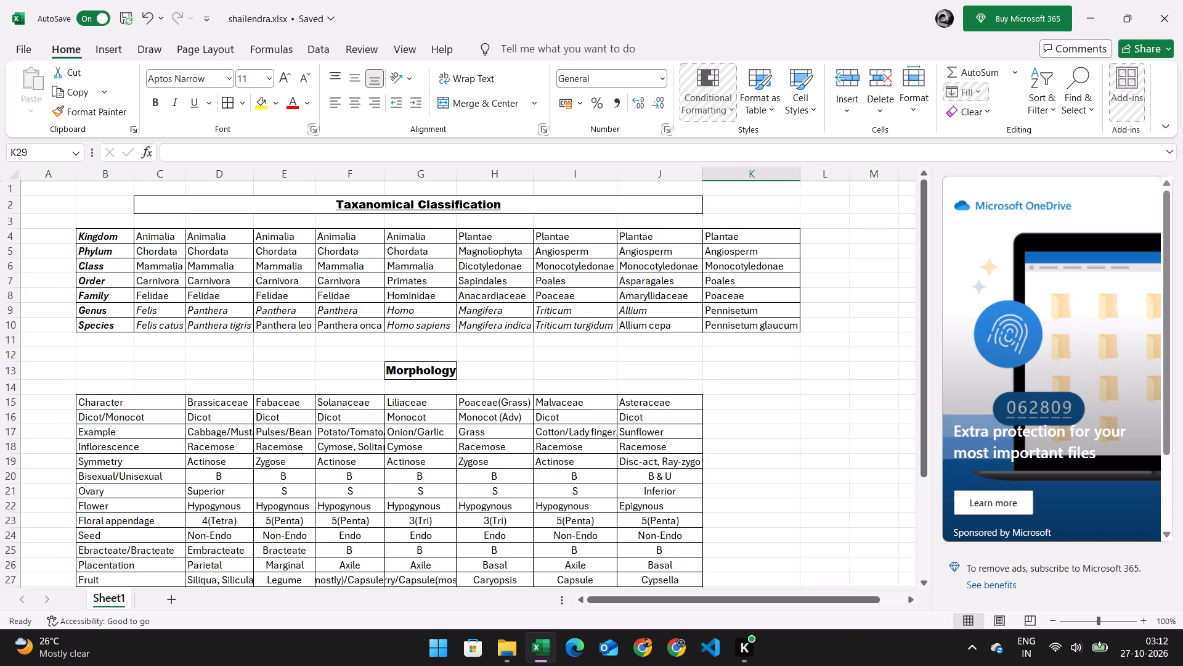
{"action": "left_click", "coordinate": [763, 392]}
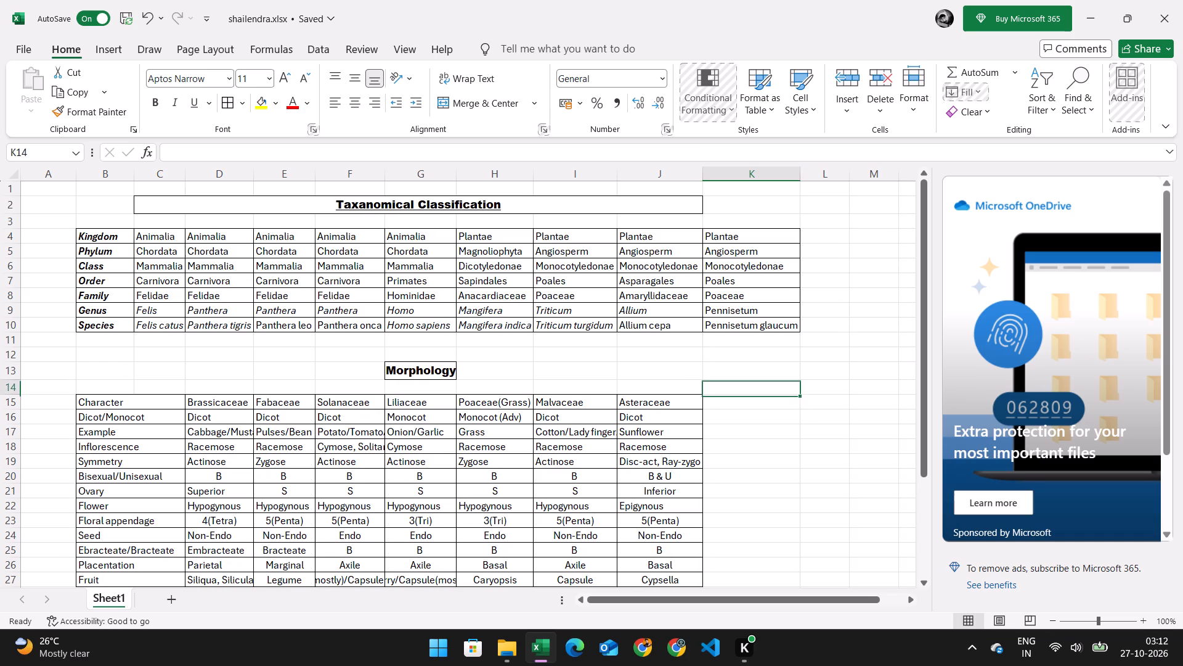
Center the Flower row entries of the Morphology table one by one, from Asteraceae in J22 back to Brassicaceae in D22.
{"action": "scroll", "coordinate": [705, 393], "scroll_direction": "down", "scroll_amount": 2}
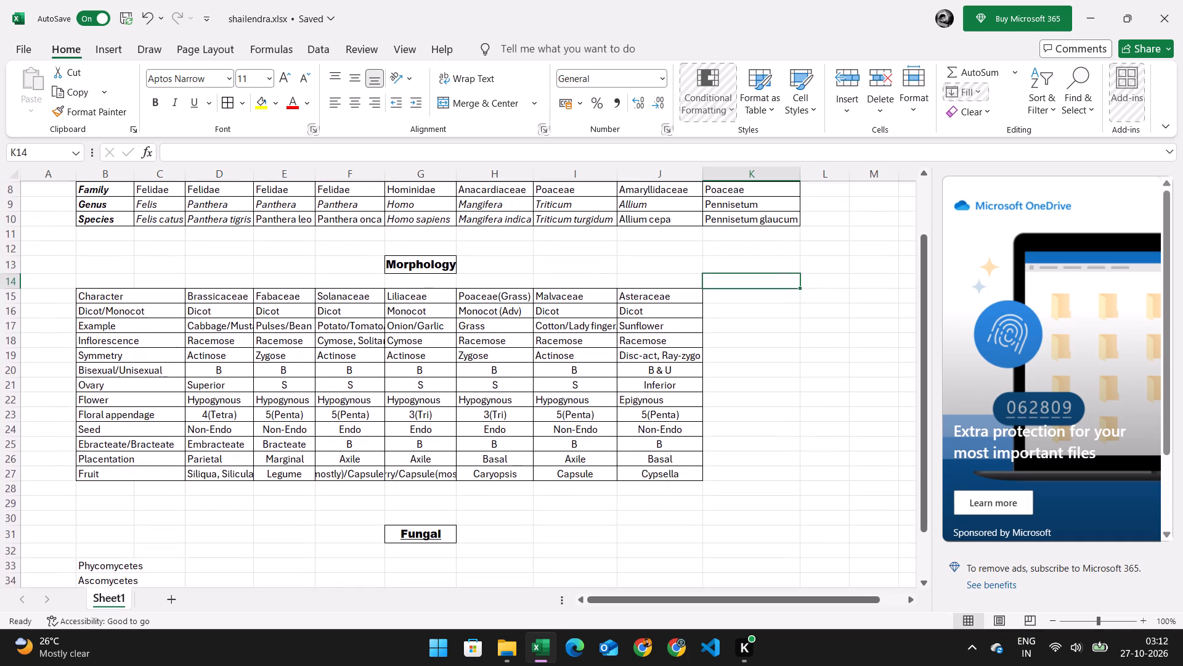
{"action": "scroll", "coordinate": [705, 393], "scroll_direction": "down", "scroll_amount": 1}
{"action": "left_click", "coordinate": [675, 393]}
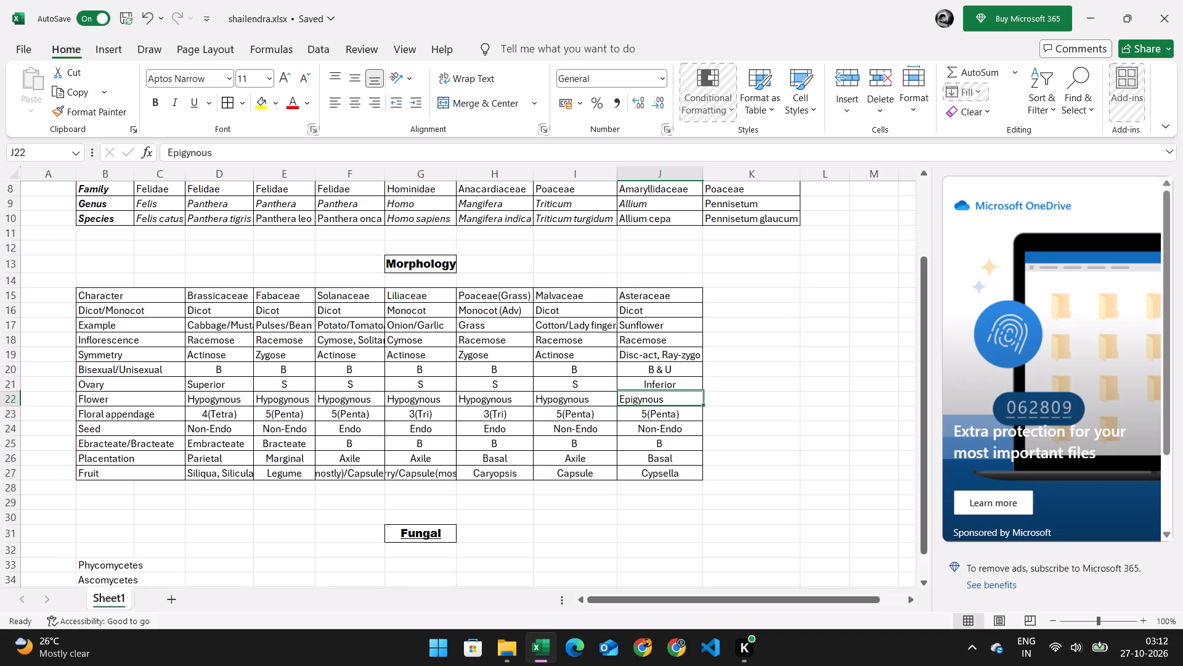
{"action": "left_click", "coordinate": [354, 106]}
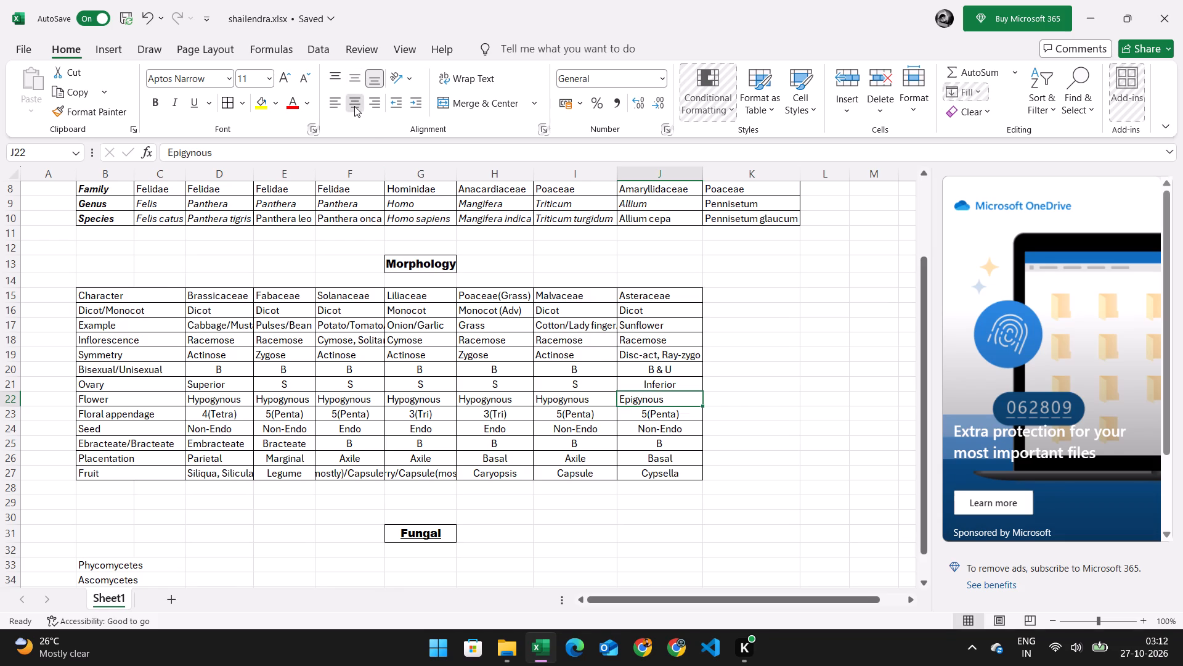
{"action": "left_click", "coordinate": [559, 401]}
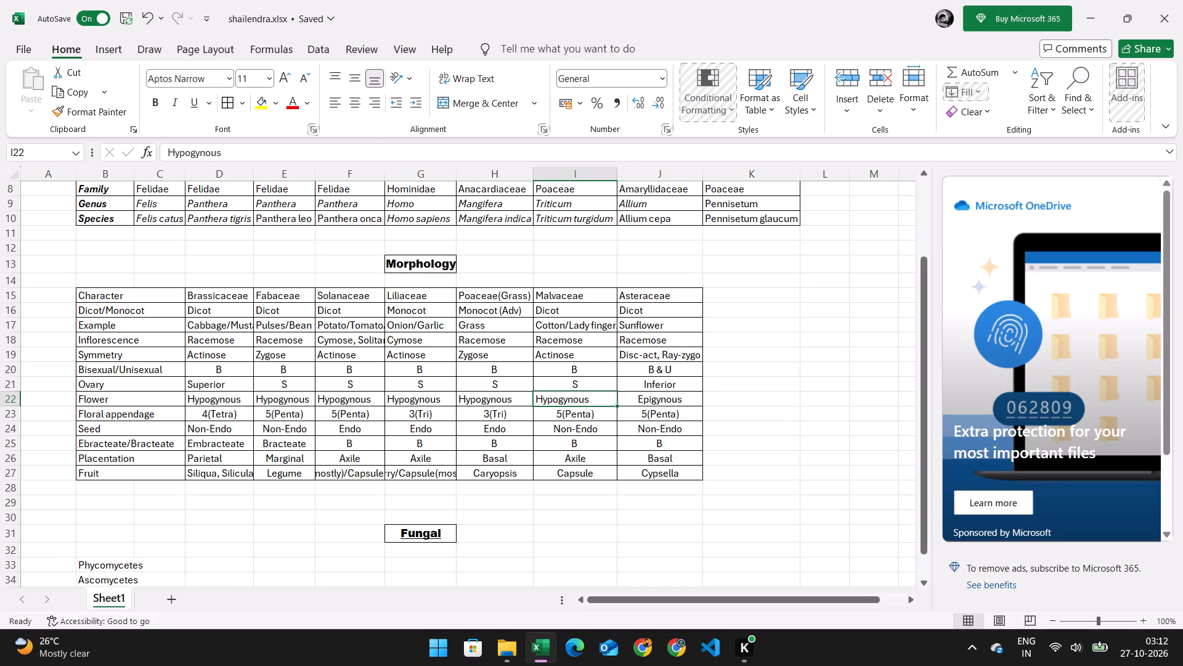
{"action": "left_click", "coordinate": [357, 104]}
{"action": "left_click", "coordinate": [497, 398]}
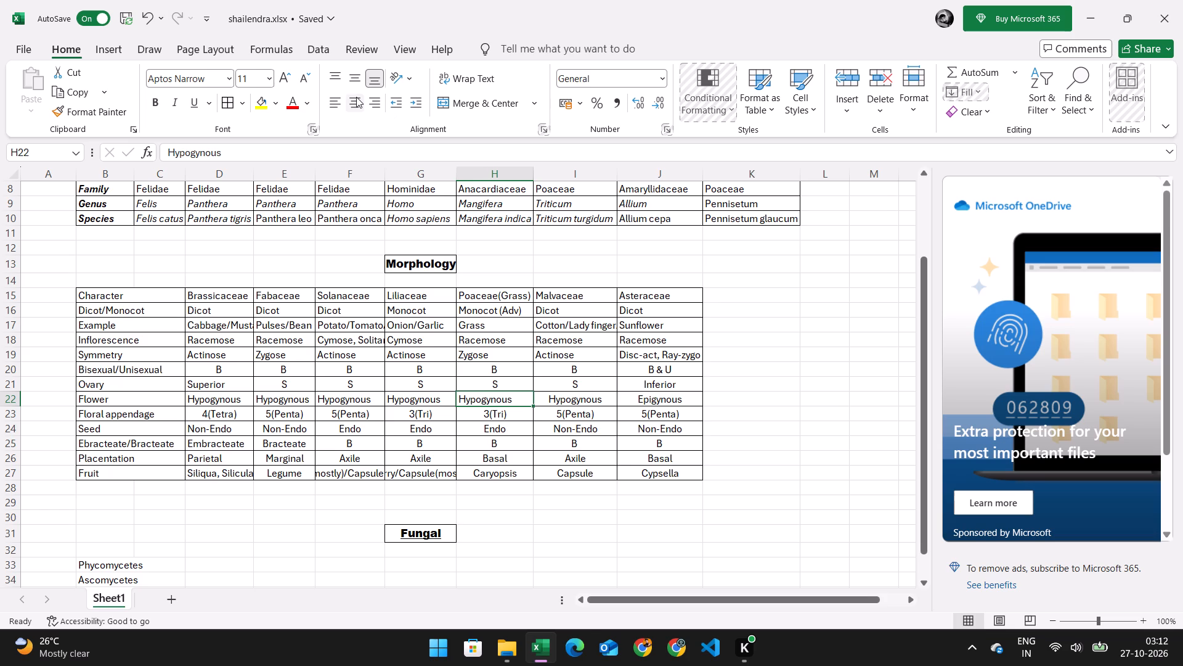
{"action": "left_click", "coordinate": [356, 97]}
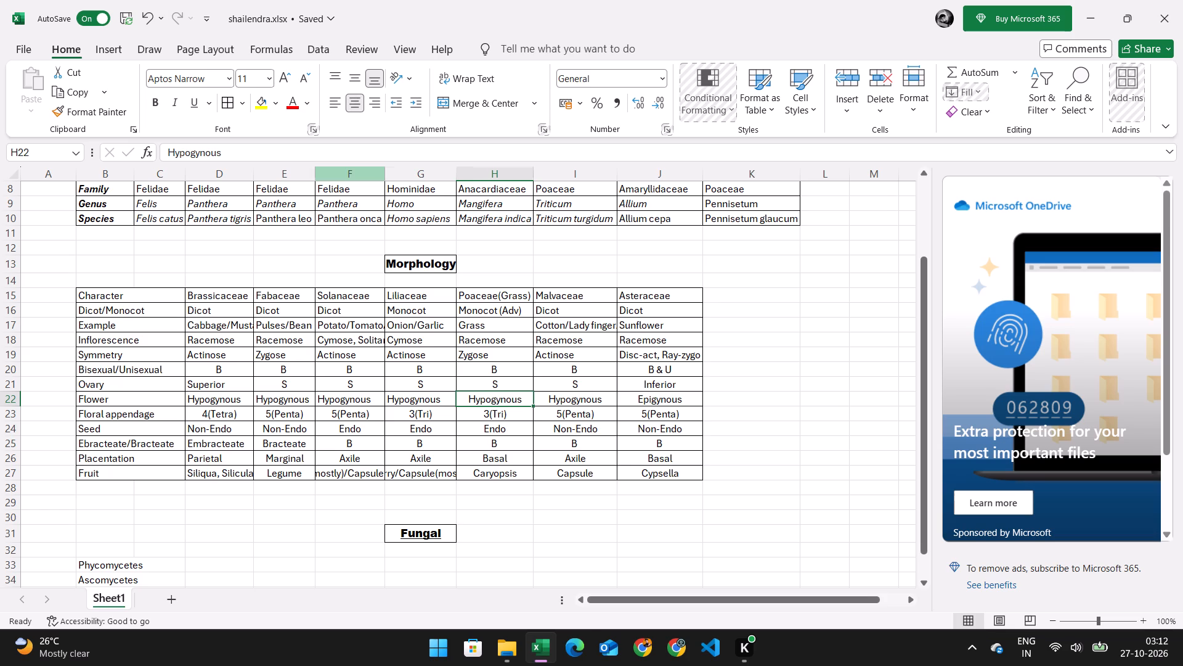
{"action": "left_click", "coordinate": [436, 405]}
{"action": "left_click", "coordinate": [362, 106]}
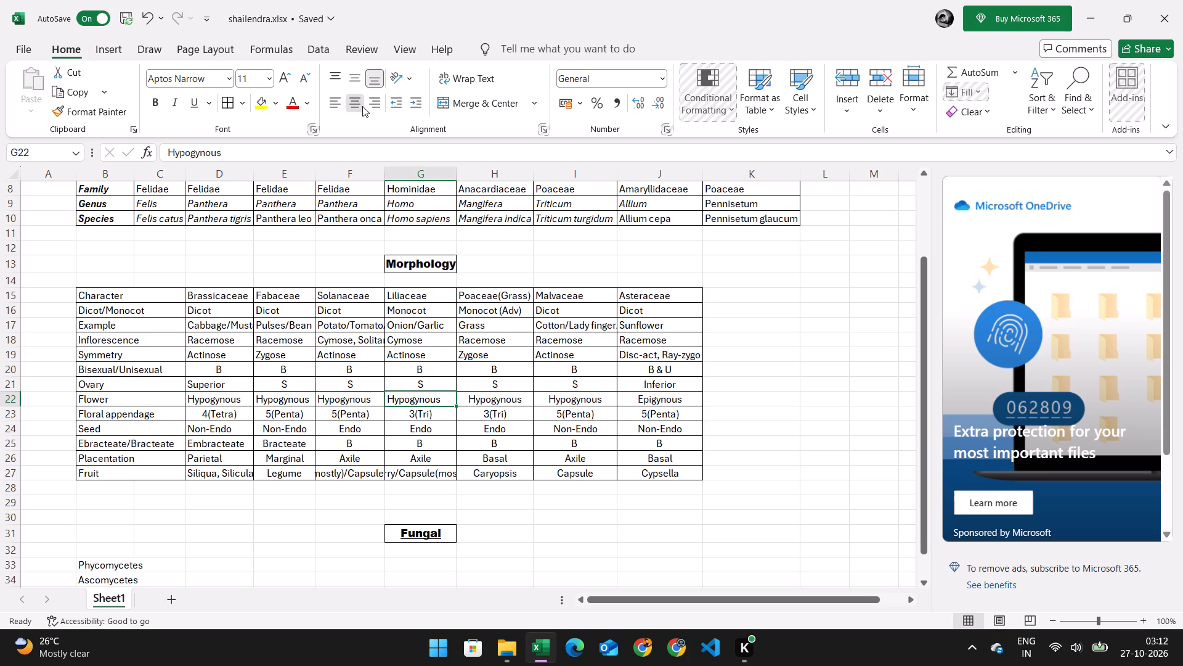
{"action": "left_click", "coordinate": [362, 406]}
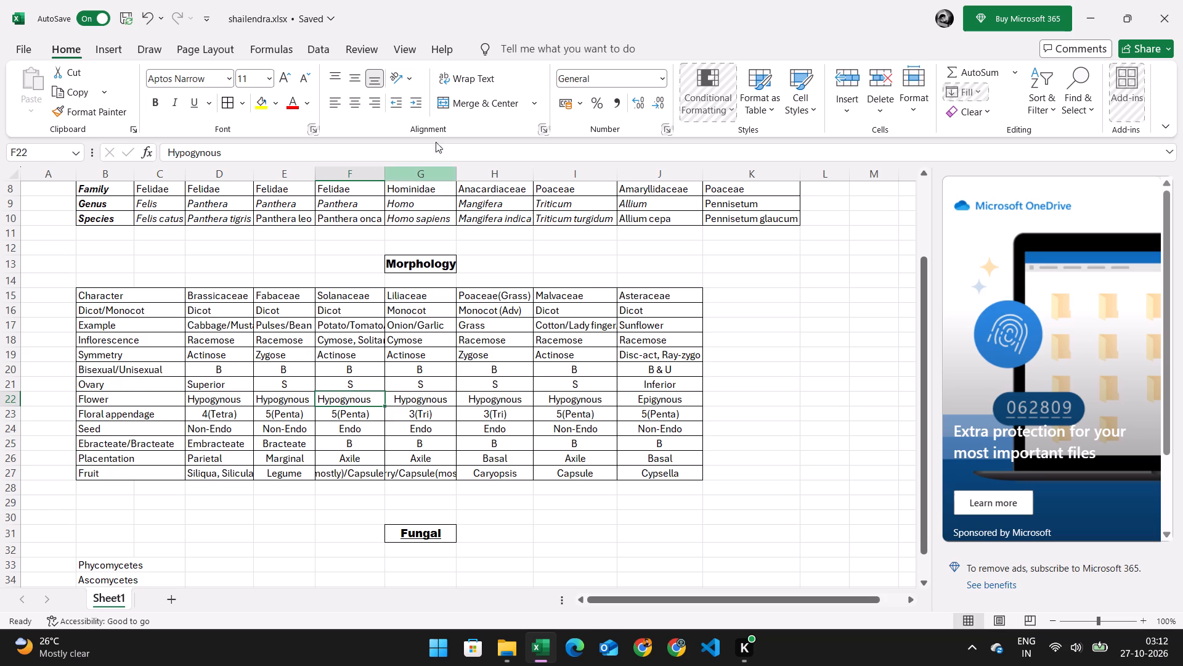
{"action": "left_click", "coordinate": [363, 107]}
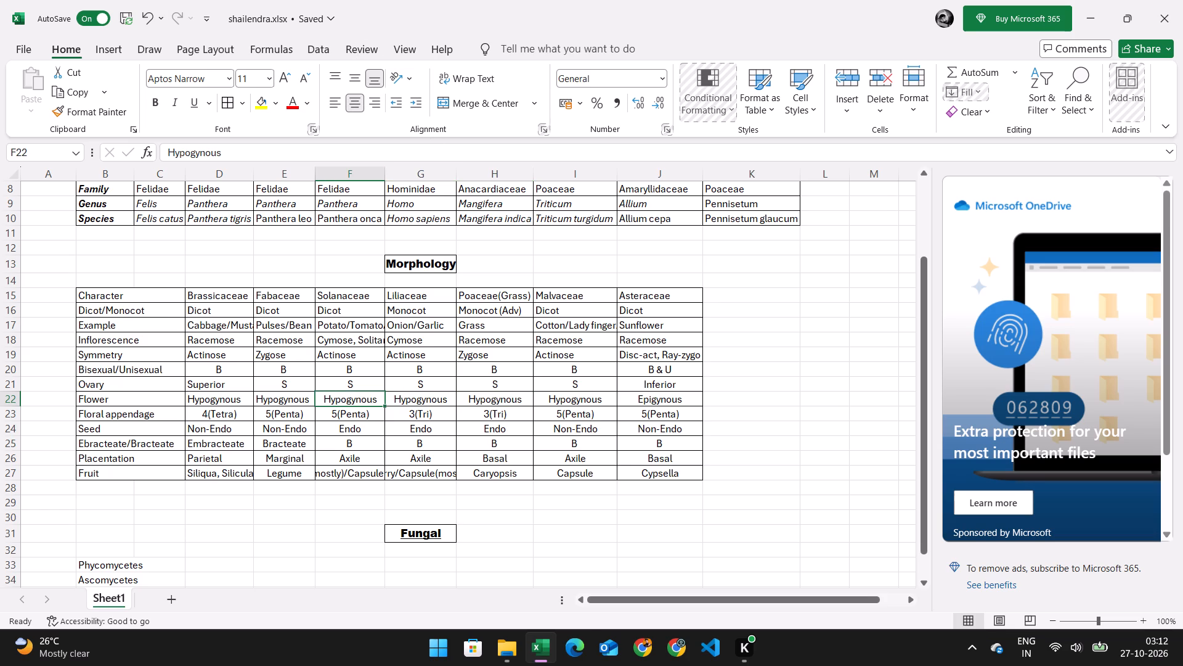
{"action": "left_click", "coordinate": [296, 398]}
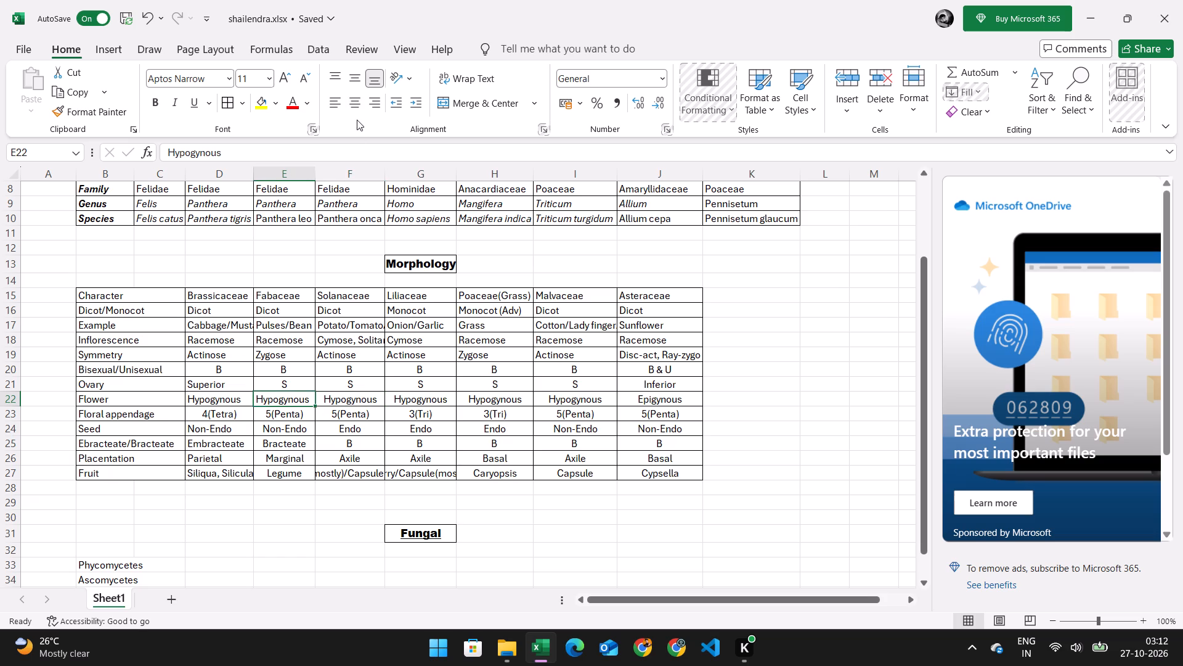
{"action": "left_click", "coordinate": [357, 109]}
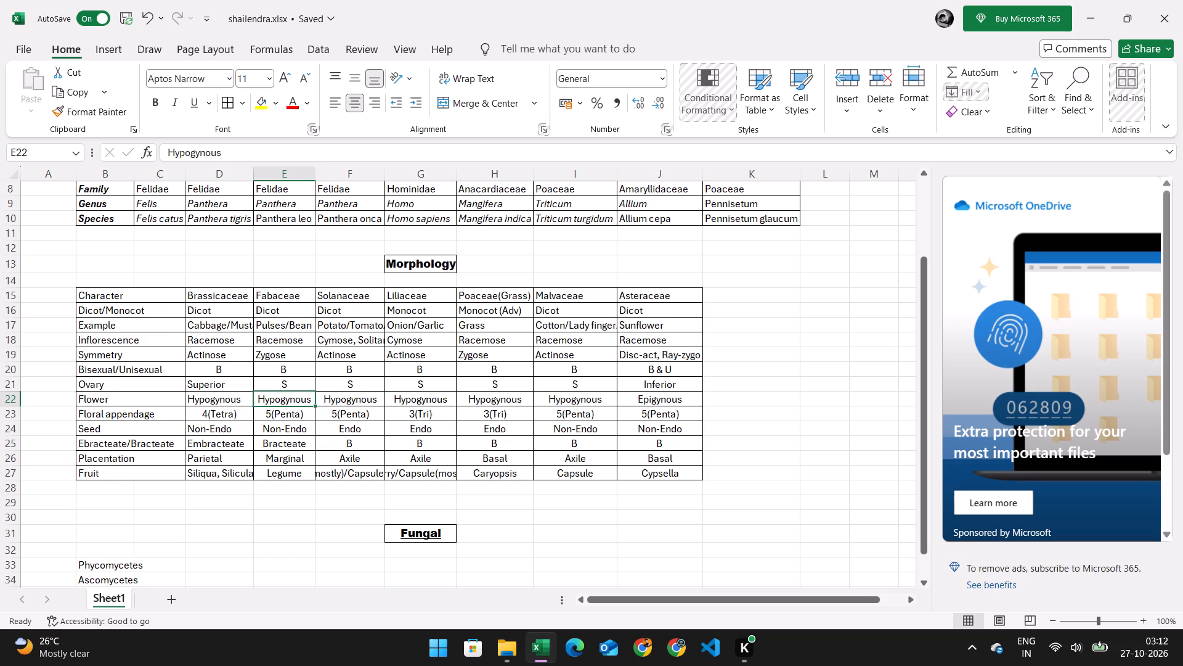
{"action": "left_click", "coordinate": [213, 395]}
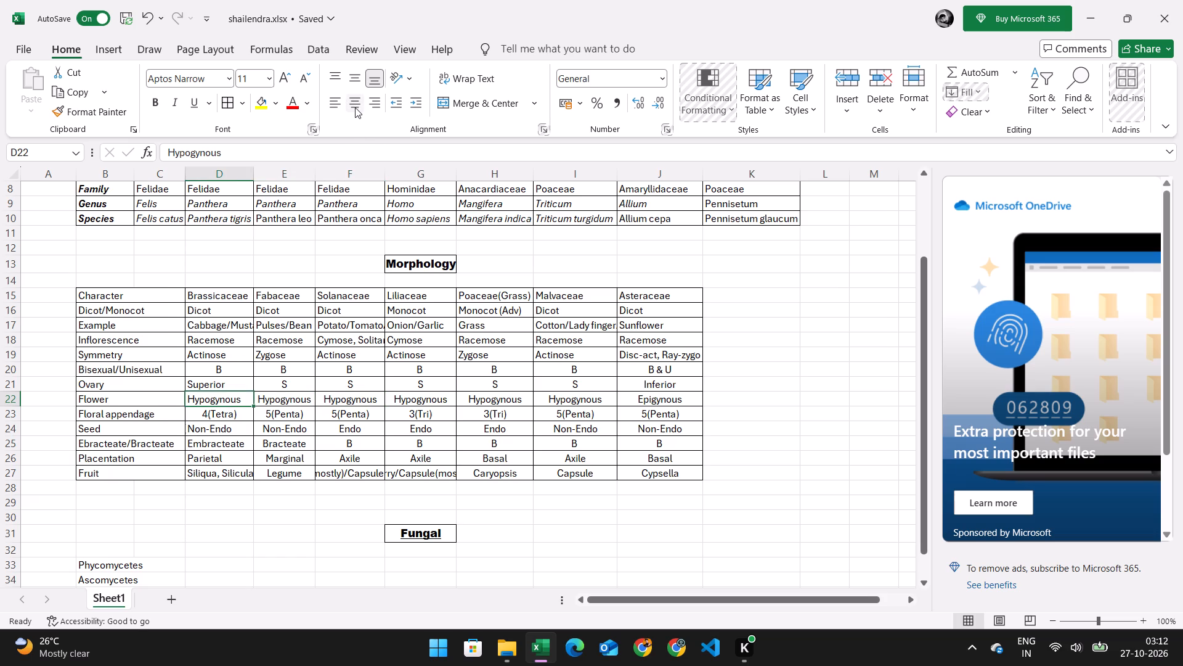
{"action": "left_click", "coordinate": [355, 106]}
Center the Brassicaceae ovary entry "Superior" in D21.
{"action": "left_click", "coordinate": [232, 387]}
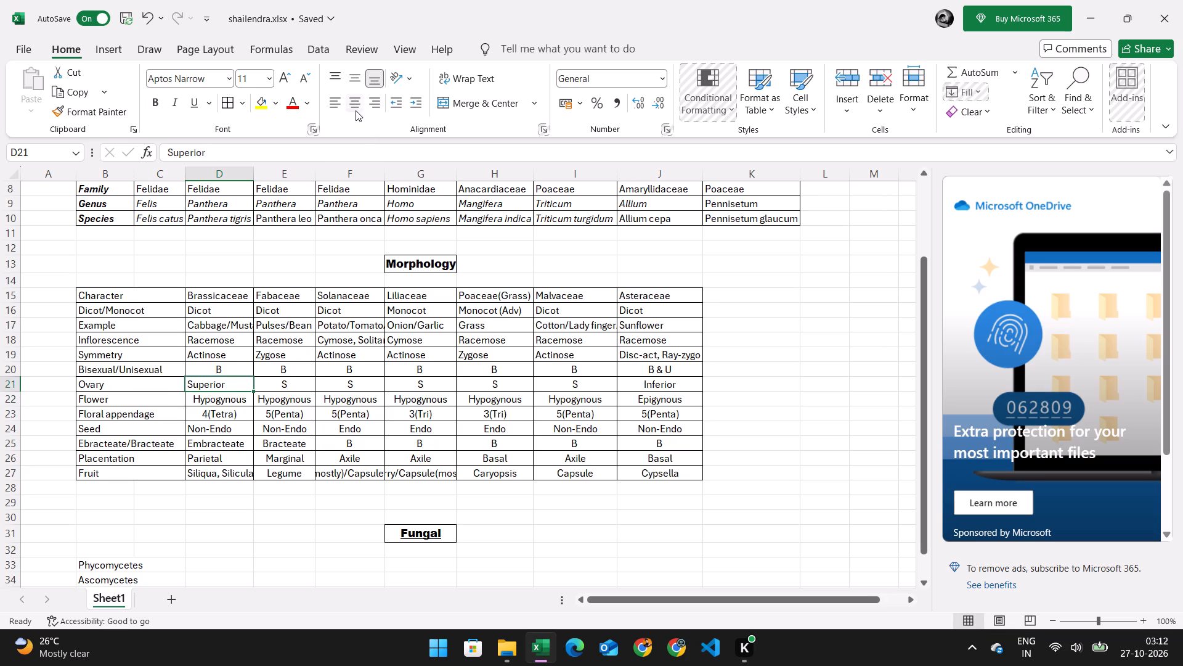
{"action": "left_click", "coordinate": [355, 109]}
Center the Symmetry entries from Brassicaceae to Malvaceae, D19 to I19.
{"action": "left_click", "coordinate": [220, 352]}
{"action": "left_click_drag", "start_coordinate": [220, 352], "coordinate": [596, 355]}
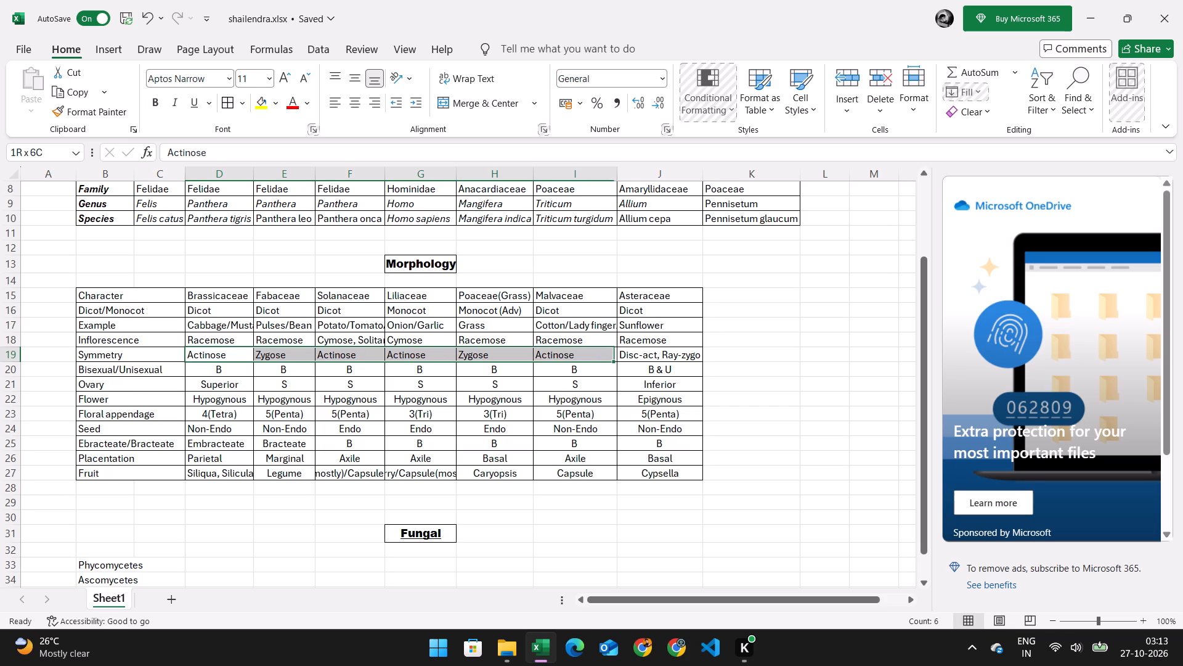
{"action": "left_click_drag", "start_coordinate": [596, 355], "coordinate": [597, 355]}
{"action": "left_click", "coordinate": [352, 103]}
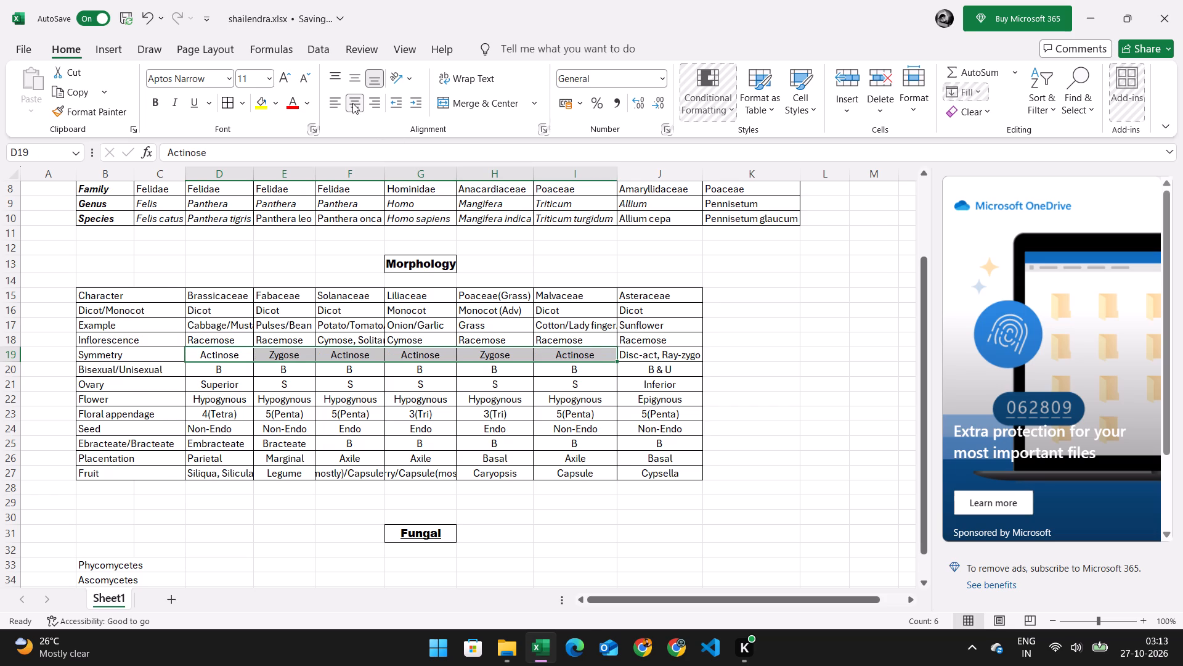
Center the Inflorescence entries for all seven families, D18 to J18.
{"action": "left_click", "coordinate": [227, 335]}
{"action": "left_click_drag", "start_coordinate": [227, 335], "coordinate": [546, 346]}
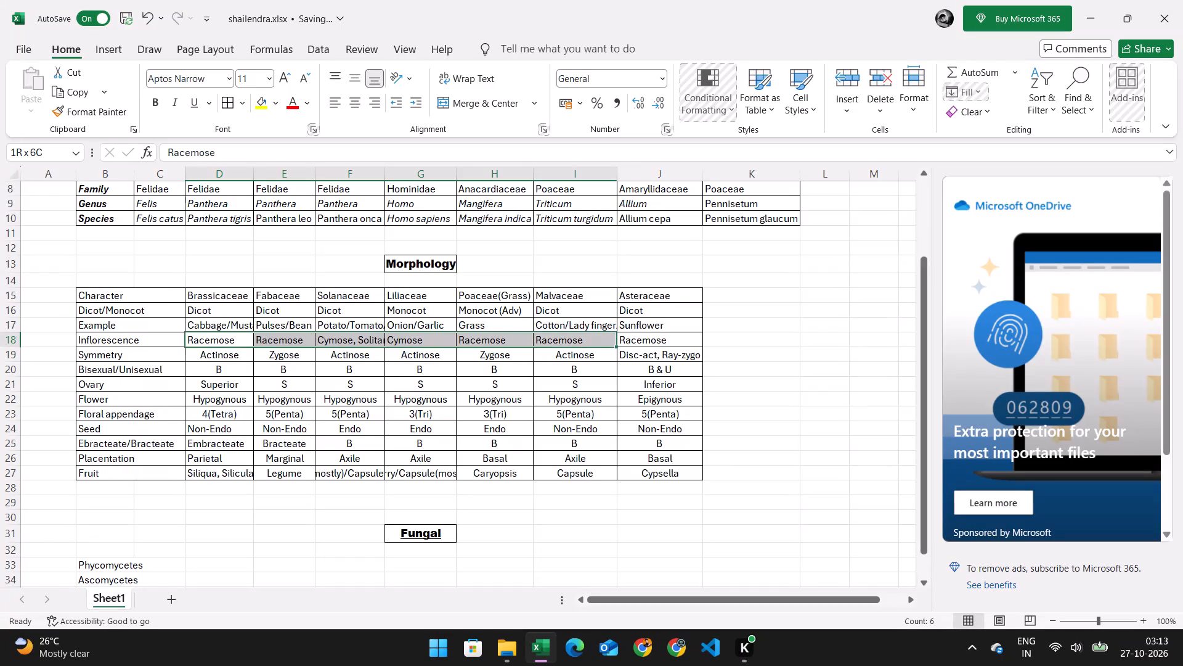
{"action": "left_click_drag", "start_coordinate": [546, 346], "coordinate": [640, 346]}
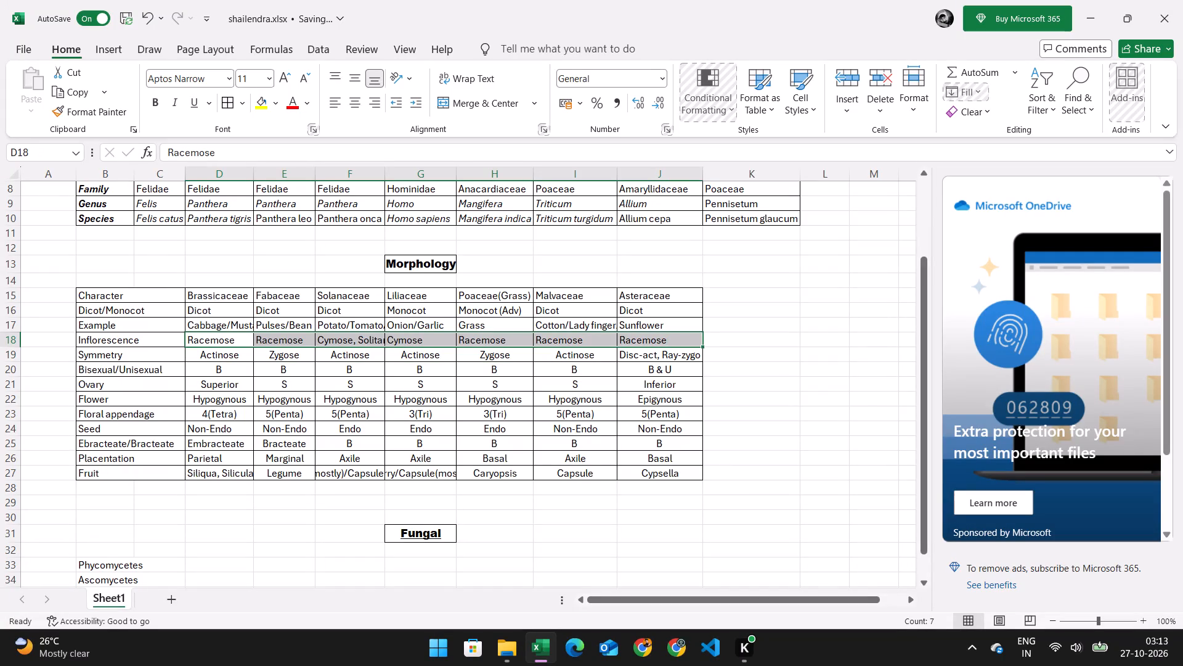
{"action": "left_click", "coordinate": [361, 101]}
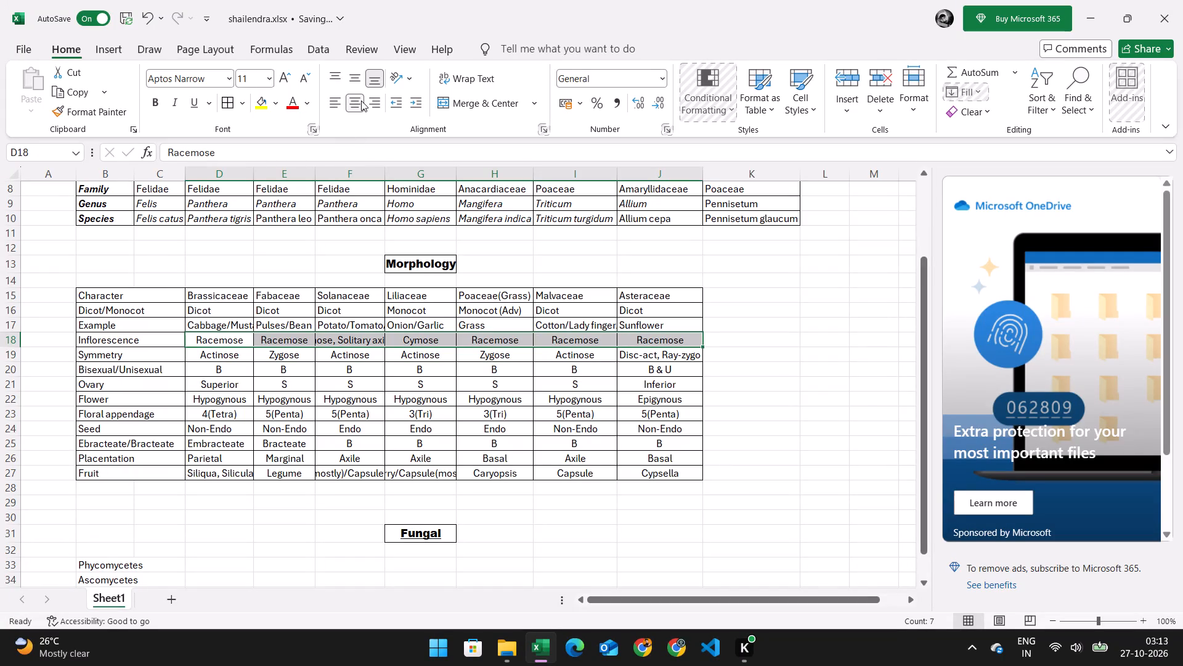
{"action": "left_click", "coordinate": [750, 439]}
Left-align the Solanaceae inflorescence entry "Cymose, Solitary axillary" in F18.
{"action": "left_click", "coordinate": [357, 337]}
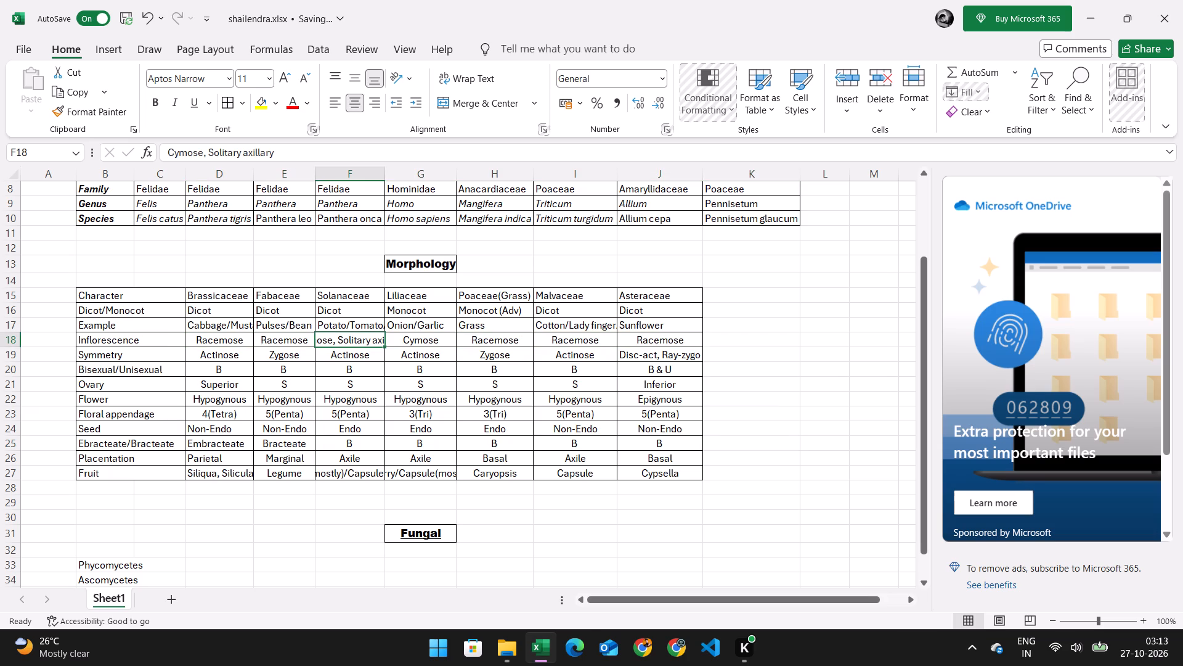
{"action": "left_click", "coordinate": [340, 110]}
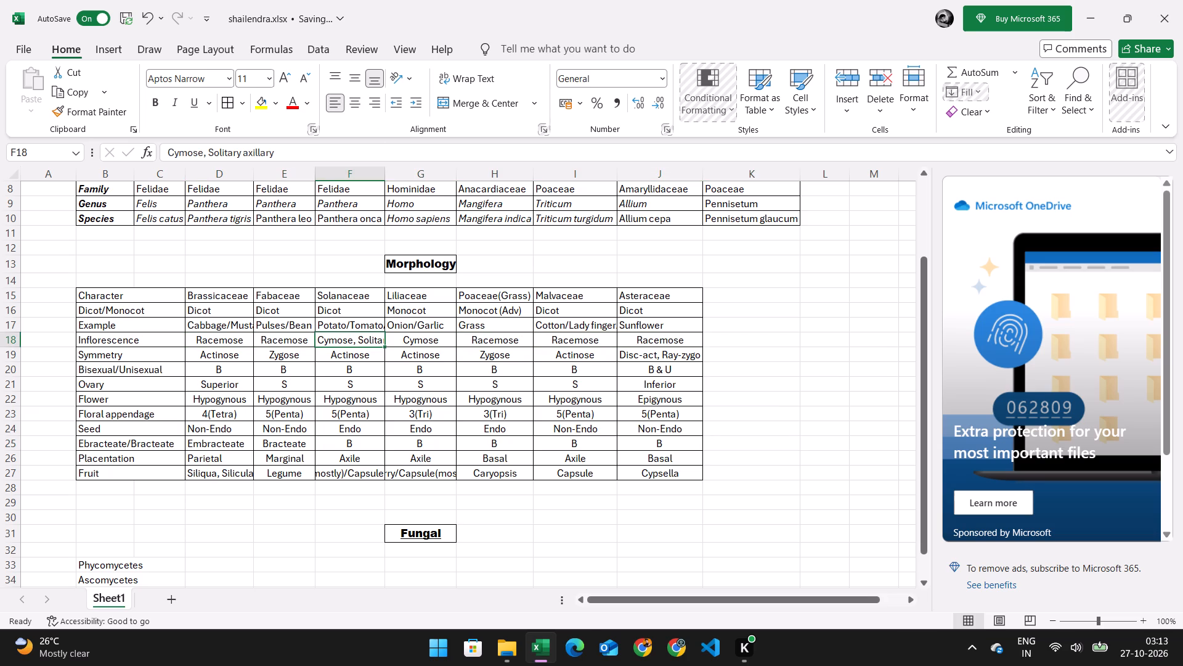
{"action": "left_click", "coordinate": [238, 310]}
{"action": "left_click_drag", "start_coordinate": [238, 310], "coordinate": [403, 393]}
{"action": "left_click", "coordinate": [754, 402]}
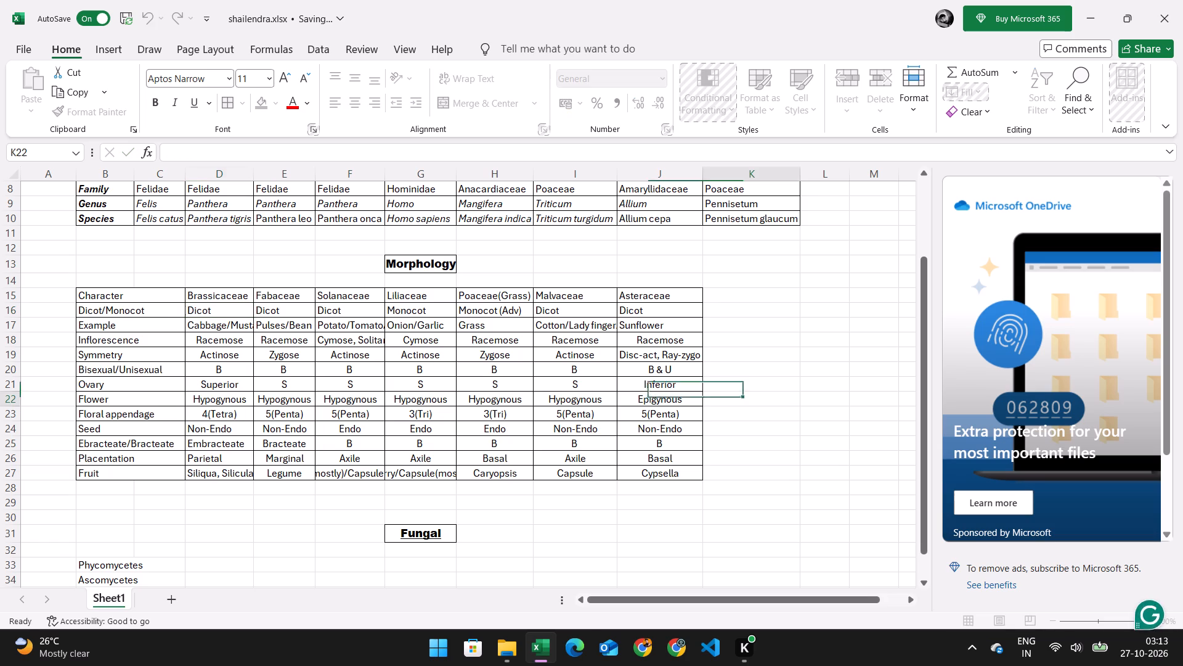
Center the Dicot/Monocot entries for all seven families, D16 to J16.
{"action": "left_click_drag", "start_coordinate": [232, 306], "coordinate": [418, 314]}
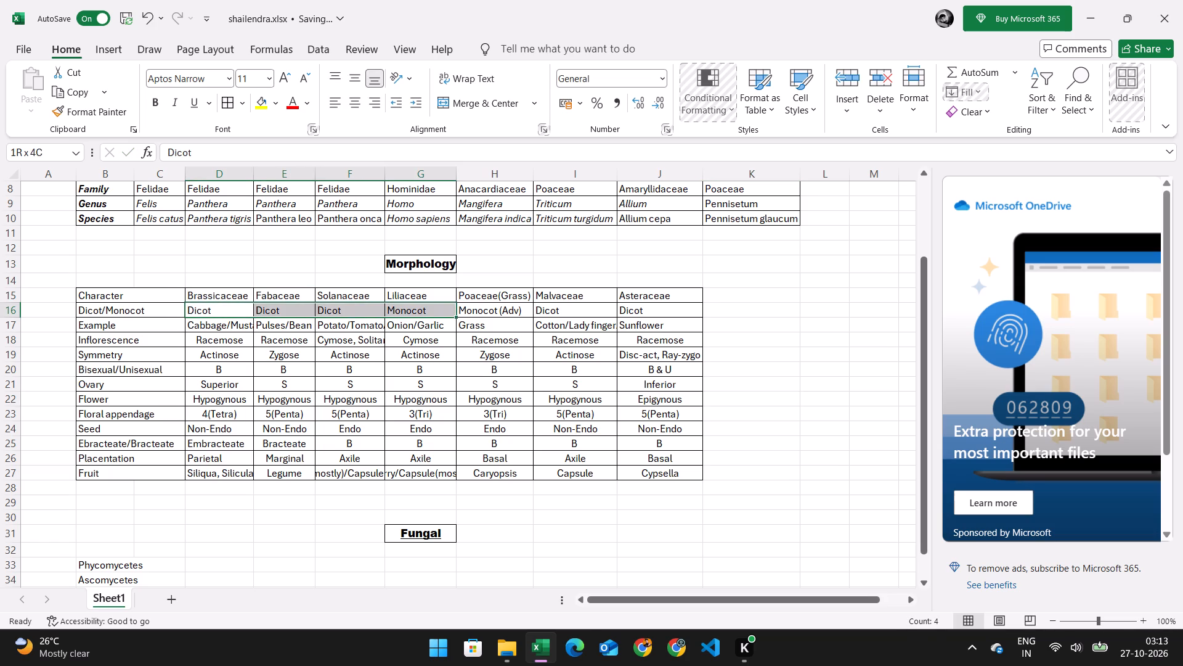
{"action": "left_click_drag", "start_coordinate": [418, 314], "coordinate": [630, 312]}
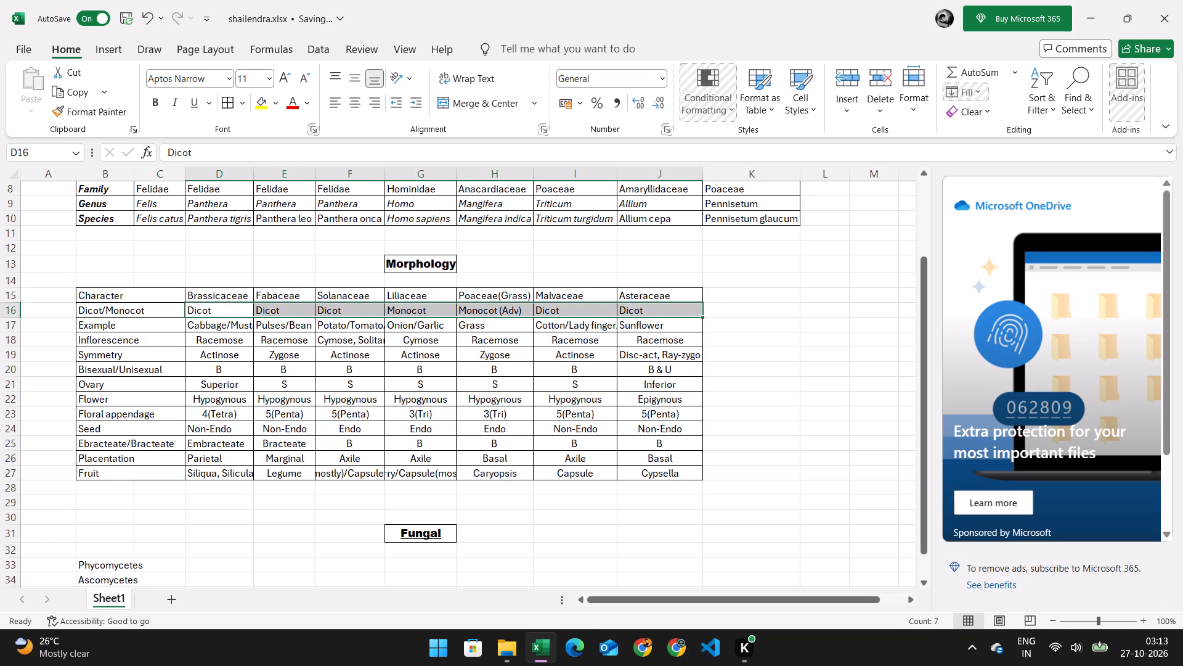
{"action": "left_click", "coordinate": [354, 104]}
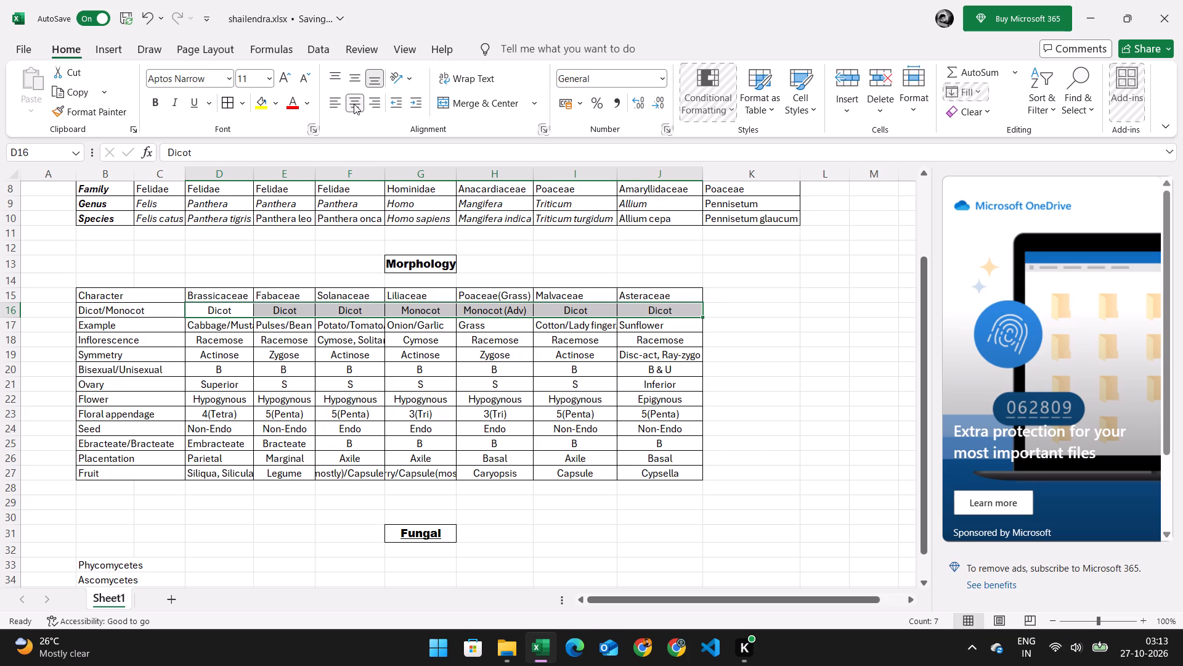
Center the family name headings from Brassicaceae to Asteraceae, D15 to J15.
{"action": "left_click", "coordinate": [240, 296]}
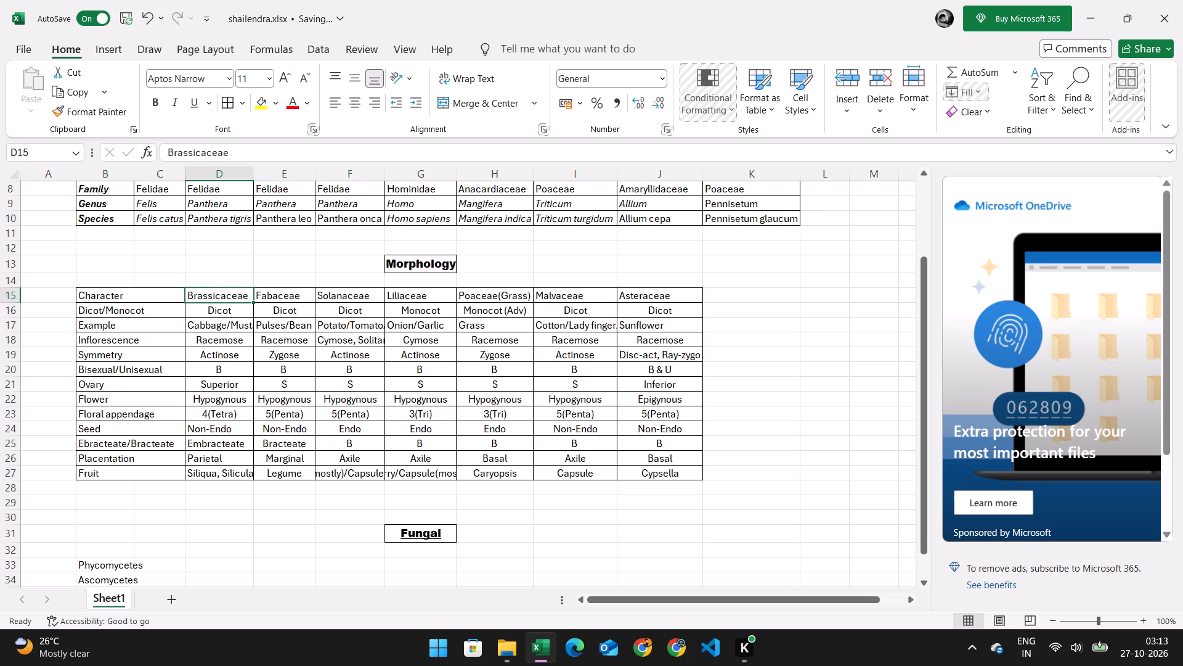
{"action": "left_click_drag", "start_coordinate": [240, 296], "coordinate": [629, 298]}
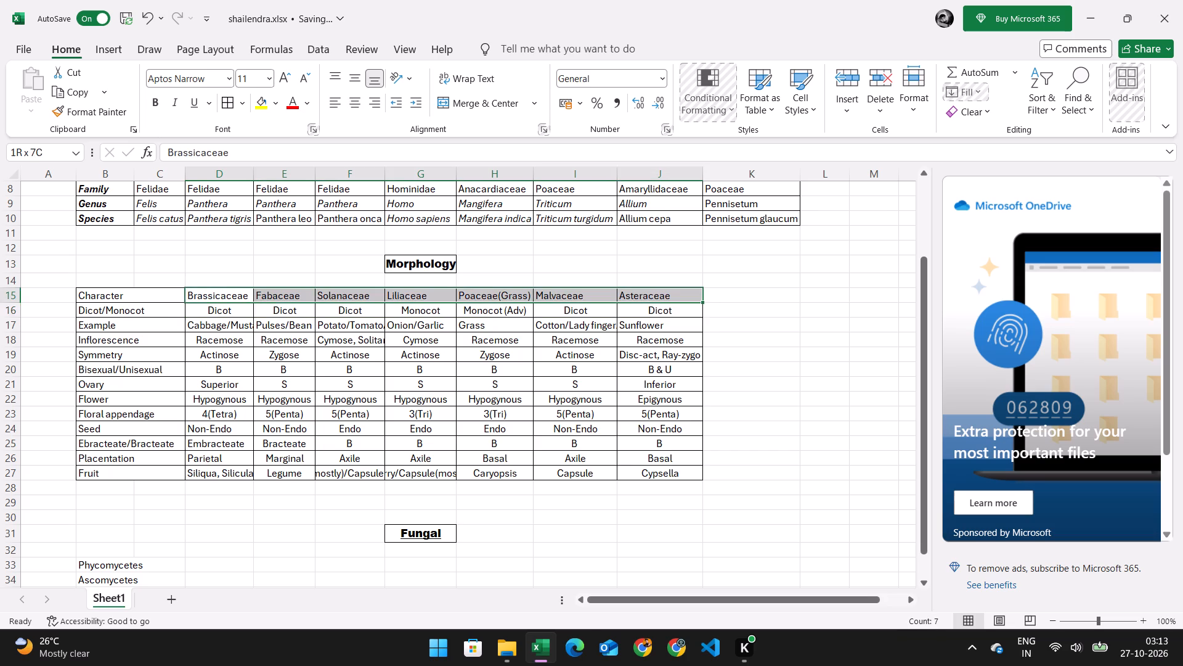
{"action": "left_click_drag", "start_coordinate": [629, 298], "coordinate": [632, 298]}
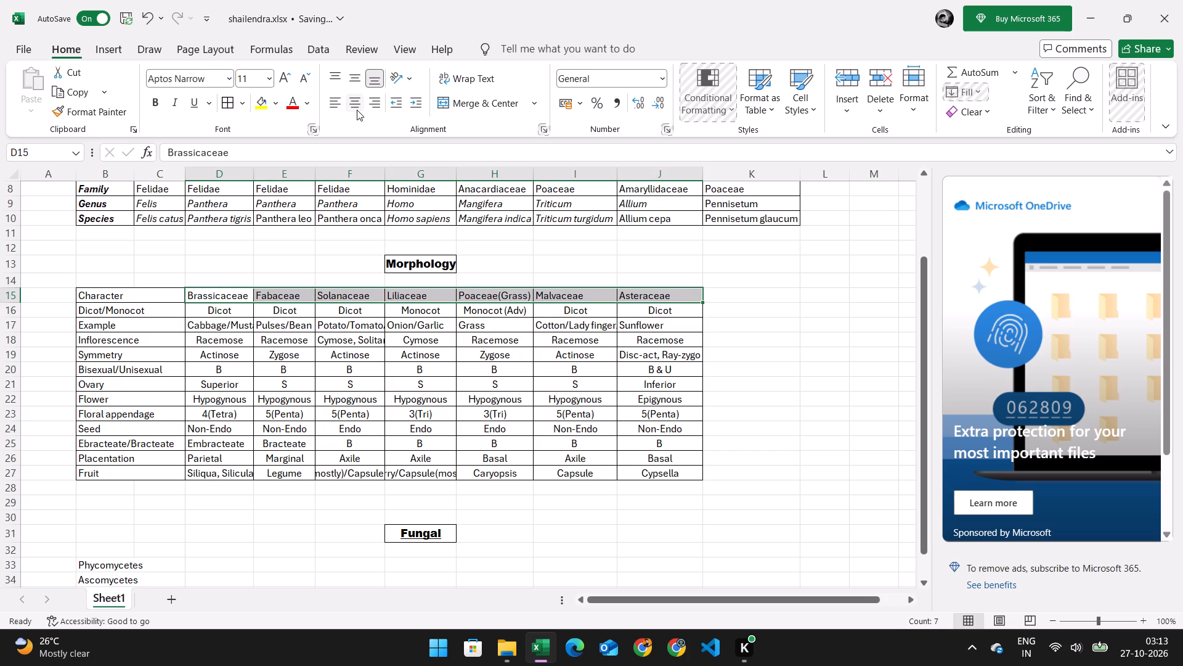
{"action": "left_click", "coordinate": [357, 110]}
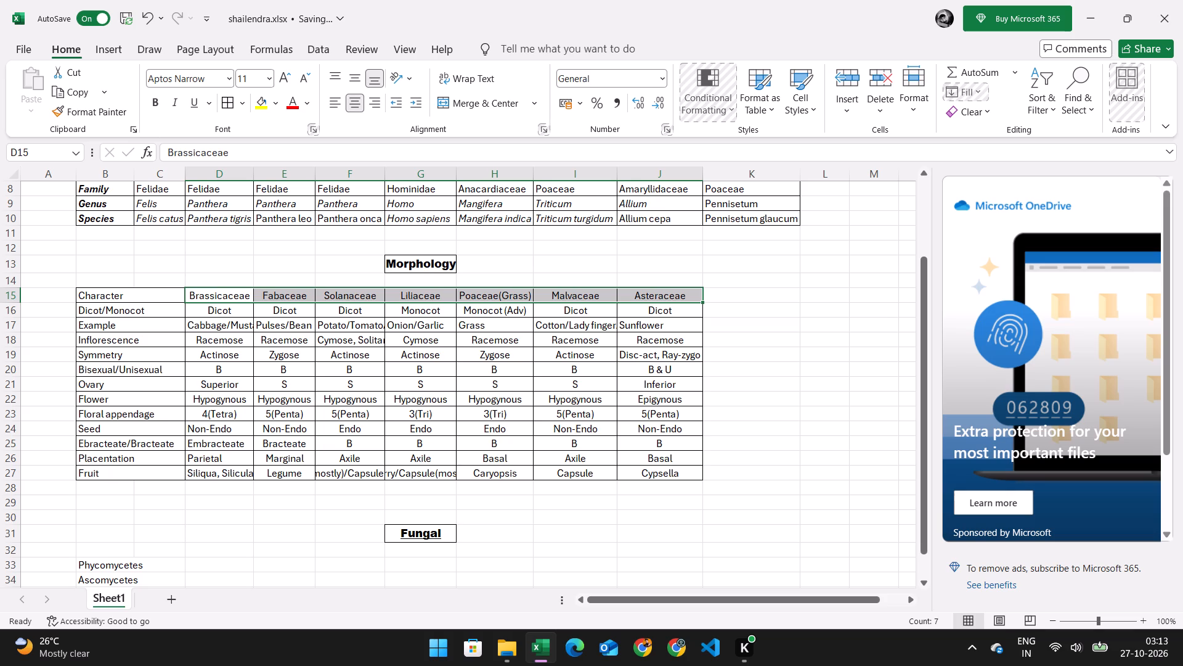
{"action": "left_click", "coordinate": [756, 450]}
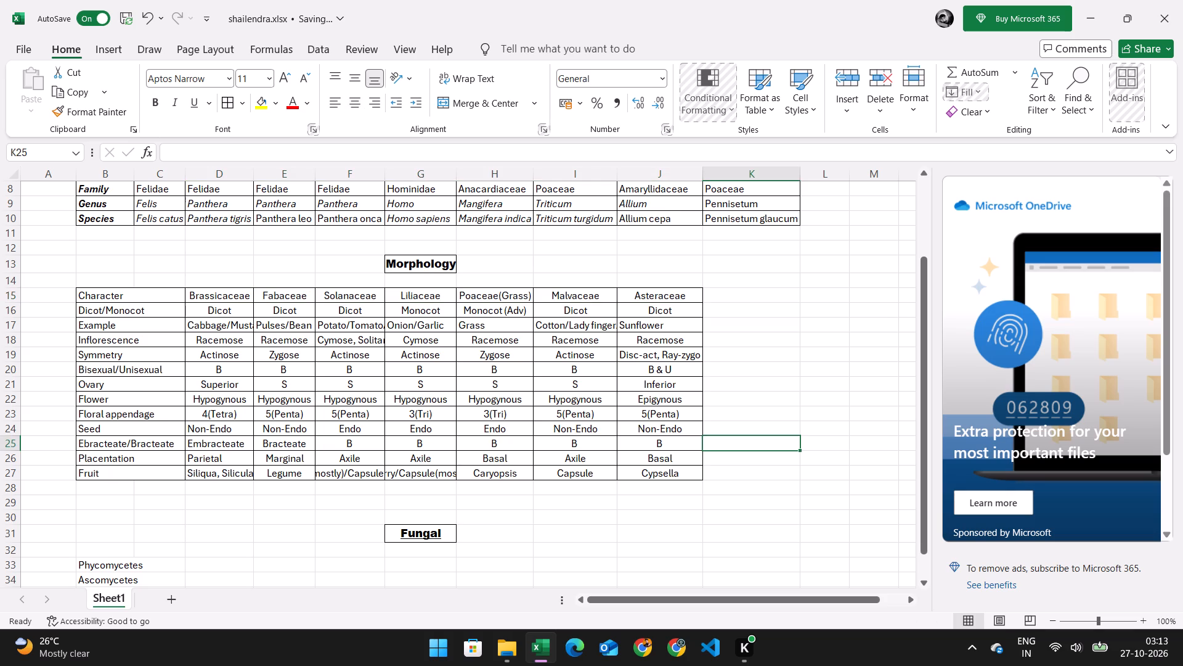
Center the Brassicaceae seed entry "Non-Endo" in D24.
{"action": "left_click", "coordinate": [201, 429]}
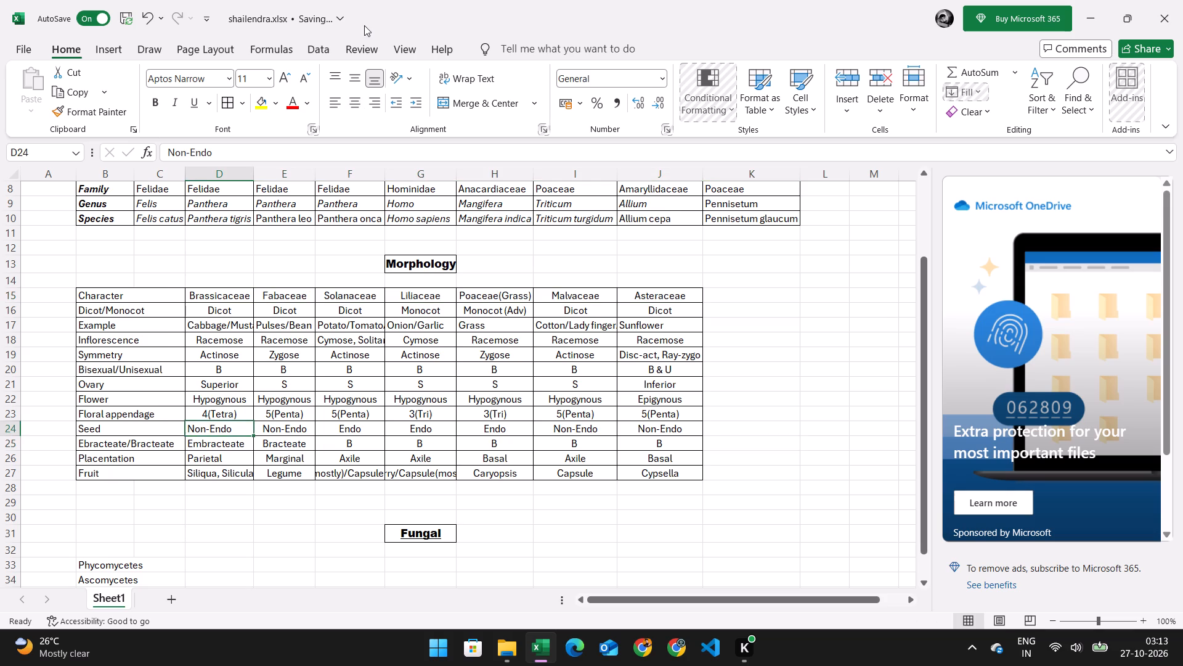
{"action": "left_click", "coordinate": [359, 98]}
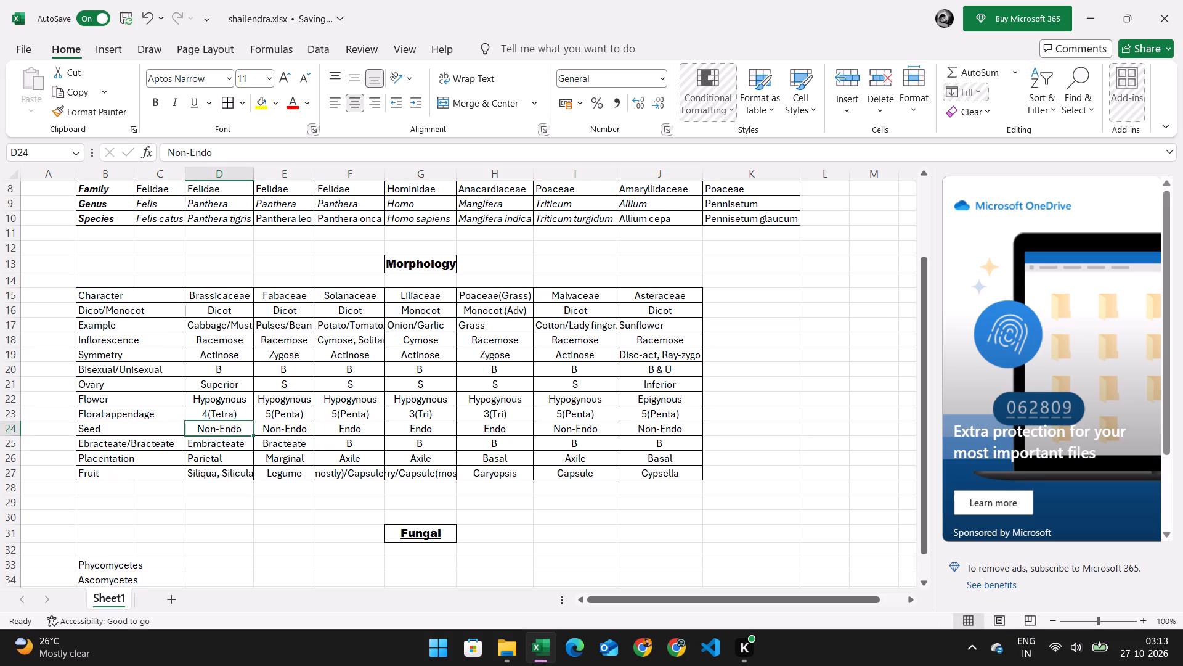
Center the Brassicaceae entries "Embracteate", "Parietal" and "Siliqua, Silicula" in D25 to D27.
{"action": "left_click", "coordinate": [304, 424]}
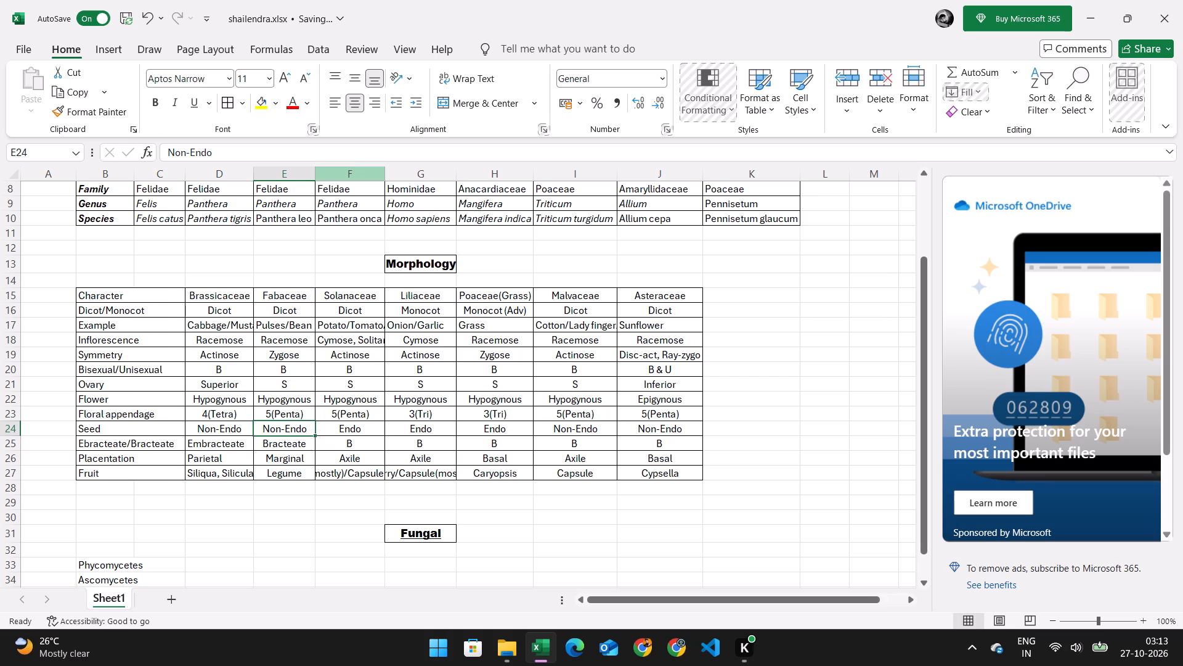
{"action": "left_click", "coordinate": [346, 421]}
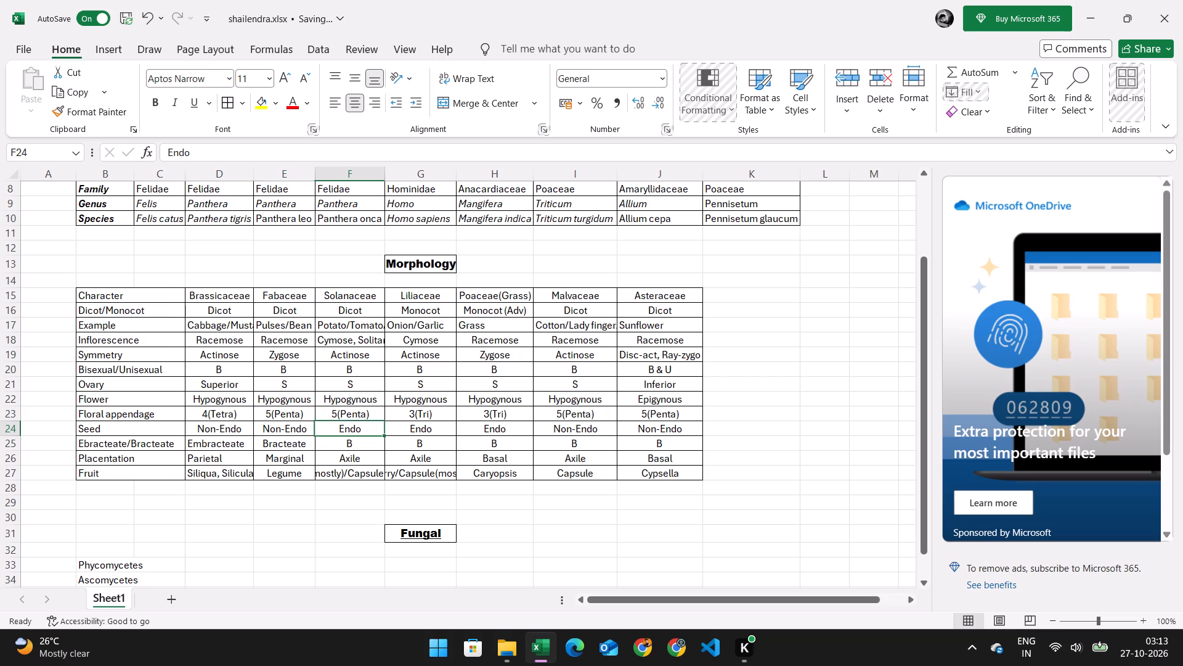
{"action": "left_click", "coordinate": [229, 446]}
{"action": "left_click", "coordinate": [364, 101]}
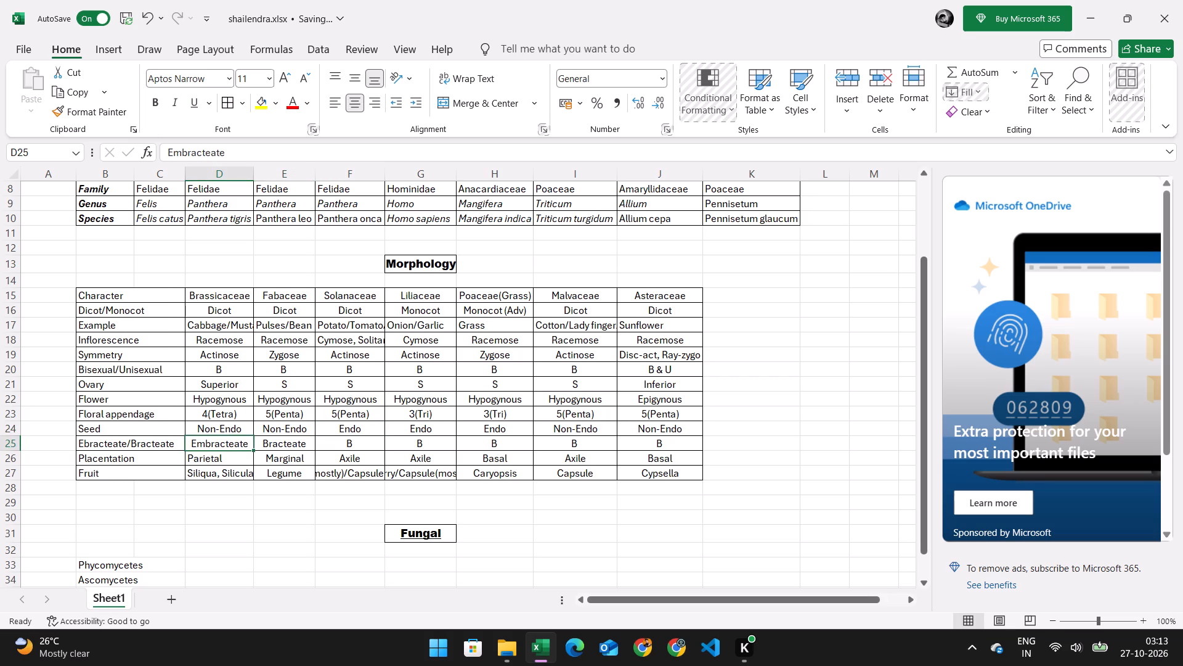
{"action": "left_click", "coordinate": [295, 446]}
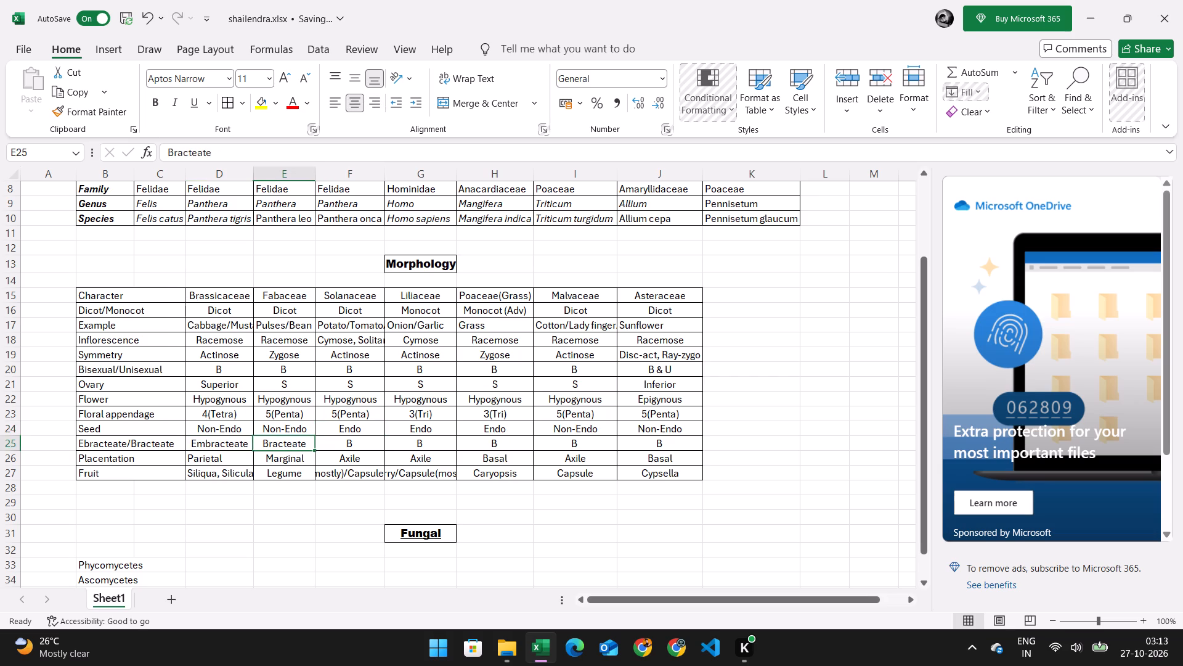
{"action": "left_click", "coordinate": [235, 460]}
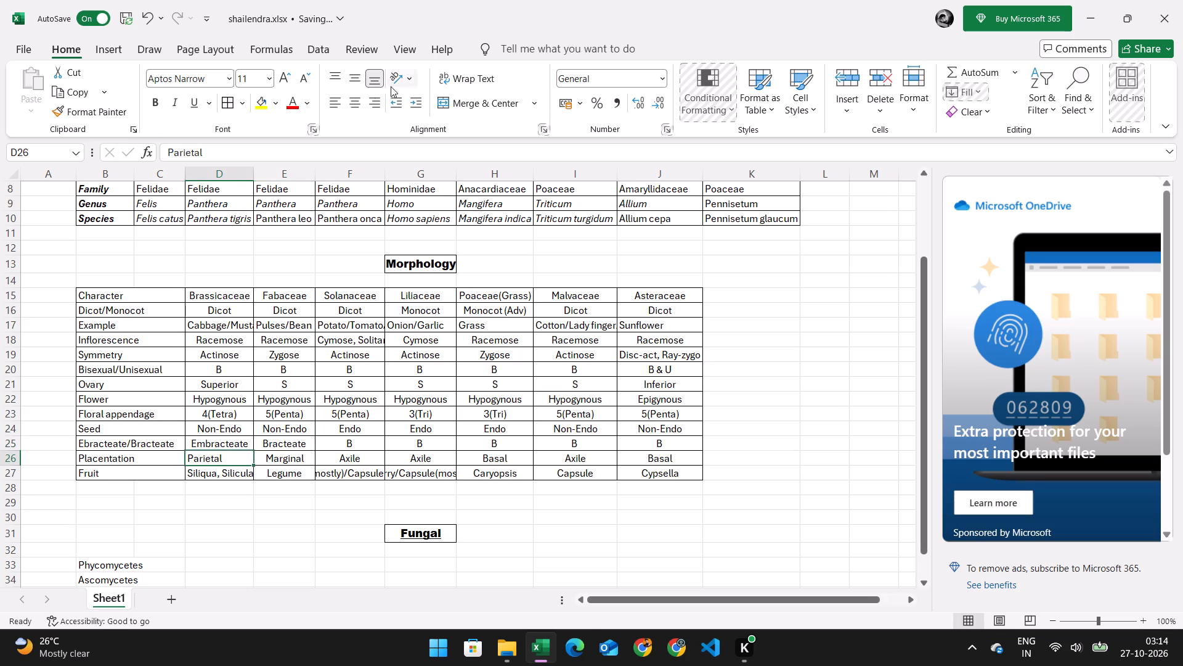
{"action": "left_click", "coordinate": [356, 112]}
{"action": "left_click", "coordinate": [356, 109]}
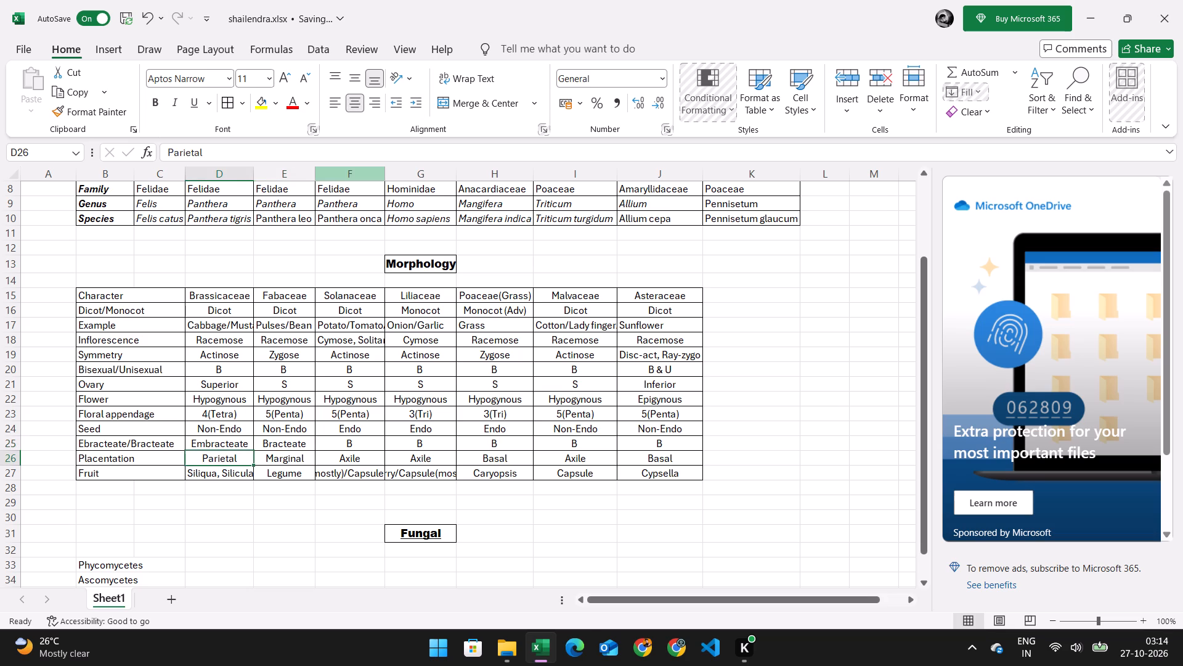
{"action": "left_click", "coordinate": [303, 459]}
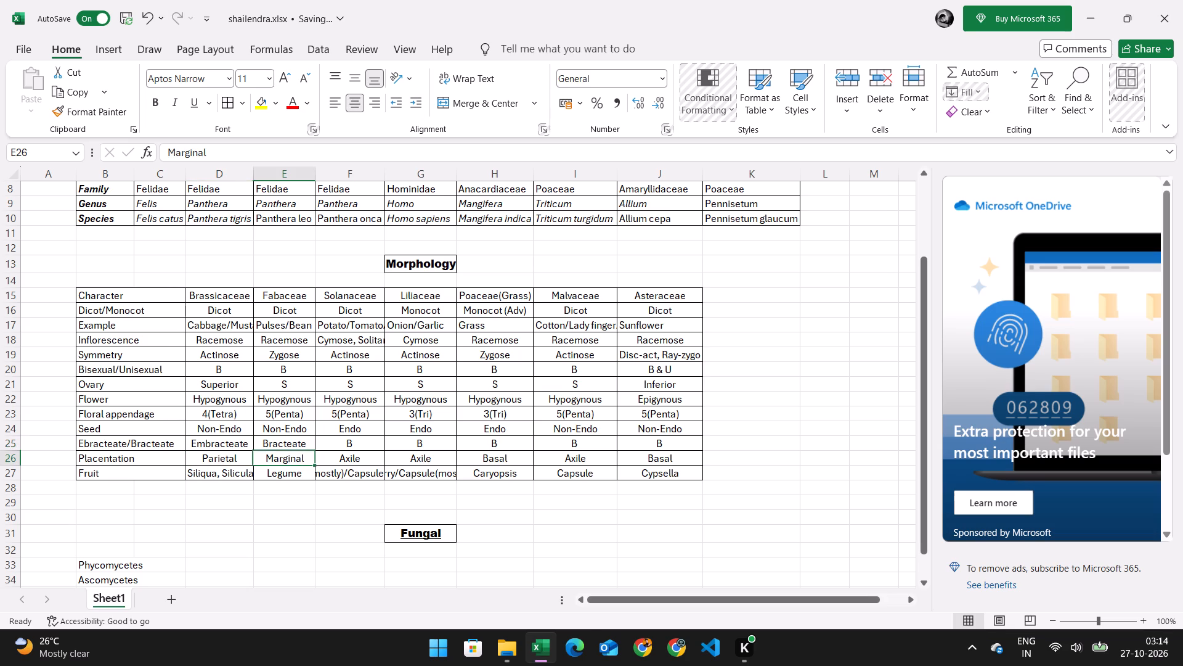
{"action": "left_click", "coordinate": [343, 456]}
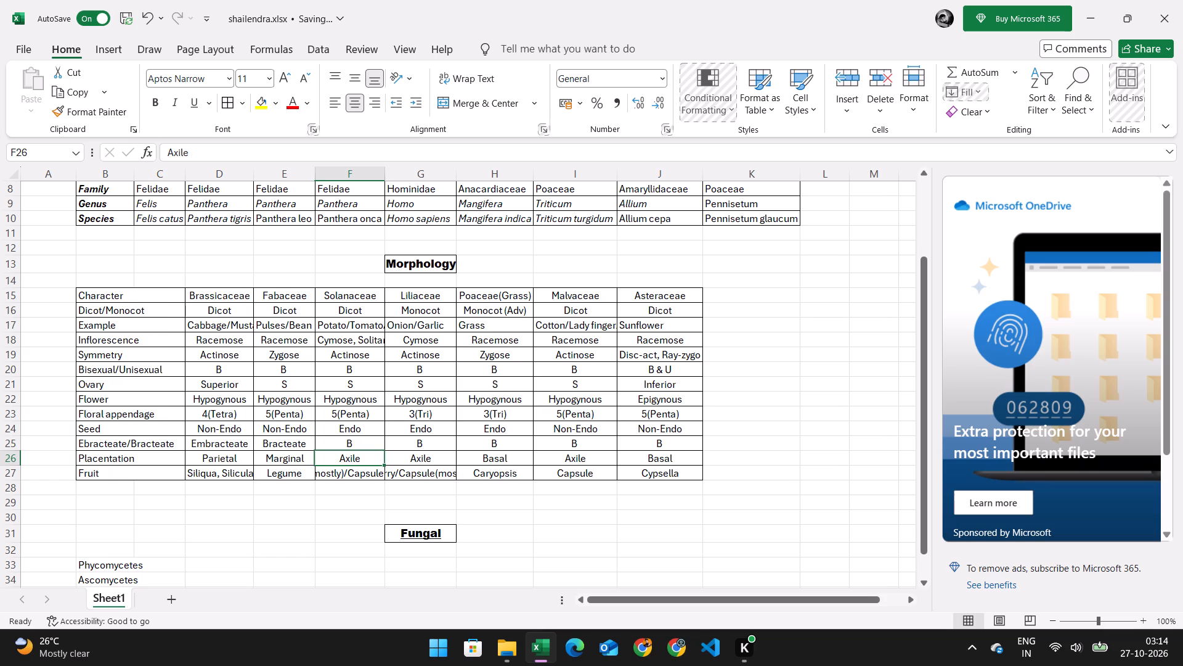
{"action": "left_click", "coordinate": [228, 481]}
{"action": "left_click", "coordinate": [226, 472]}
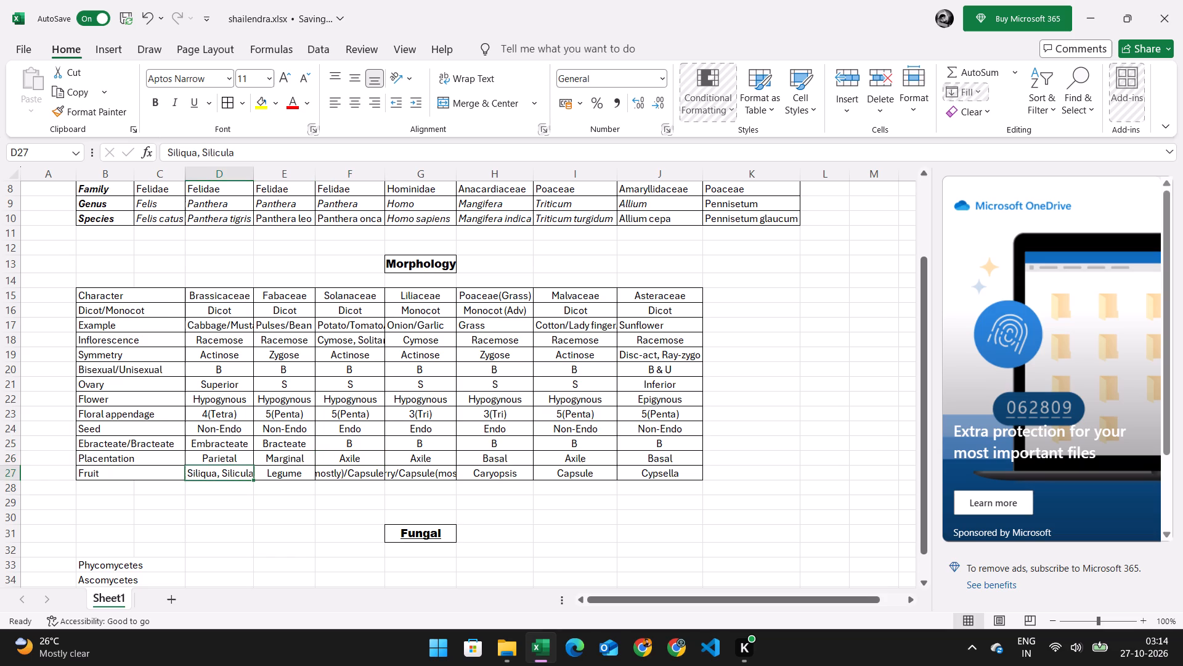
{"action": "left_click", "coordinate": [352, 100]}
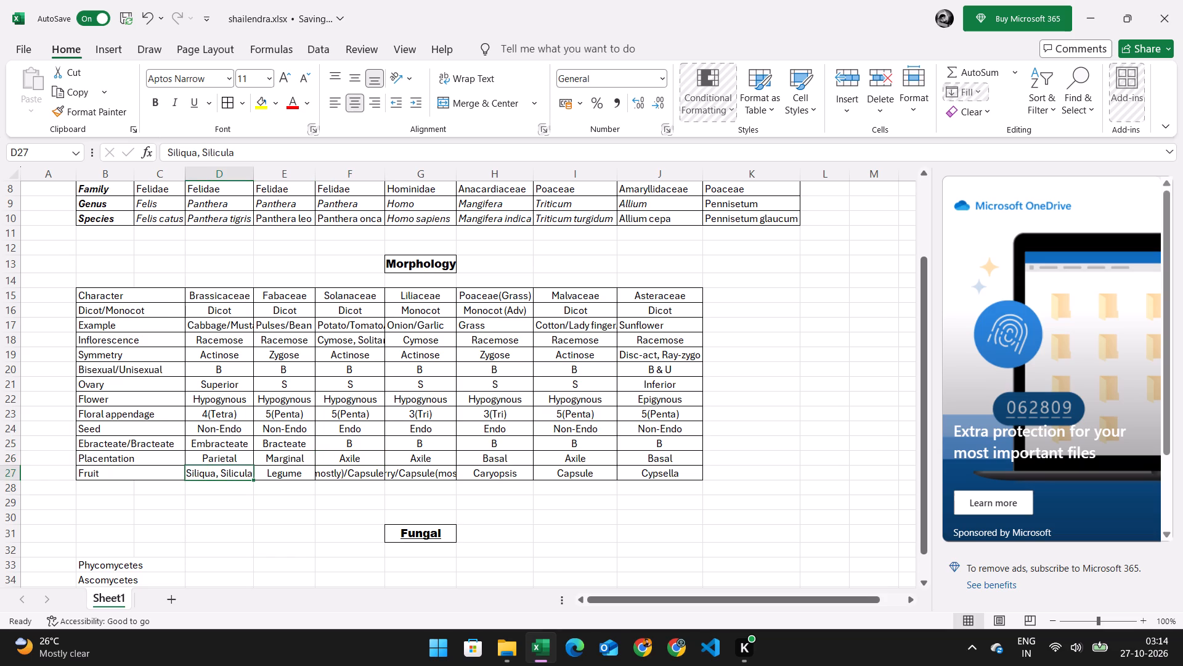
{"action": "left_click", "coordinate": [280, 483]}
{"action": "left_click", "coordinate": [296, 473]}
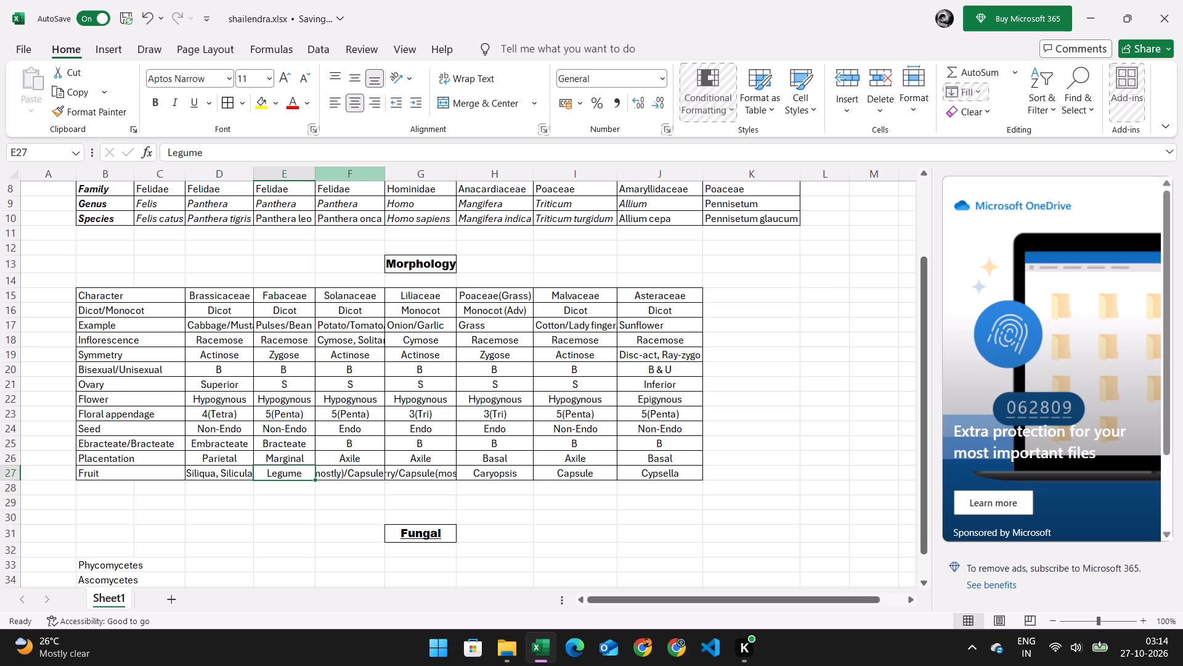
Left-align the Solanaceae and Liliaceae fruit entries in F27 and G27.
{"action": "left_click", "coordinate": [341, 477]}
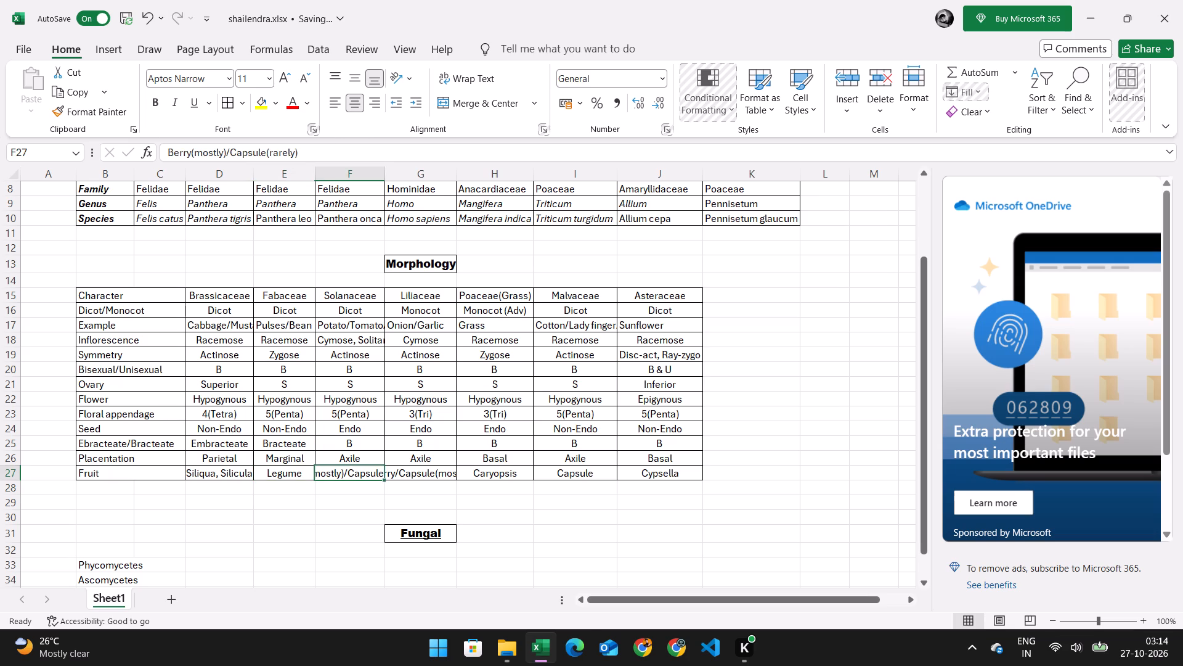
{"action": "left_click", "coordinate": [334, 108]}
{"action": "left_click", "coordinate": [436, 472]}
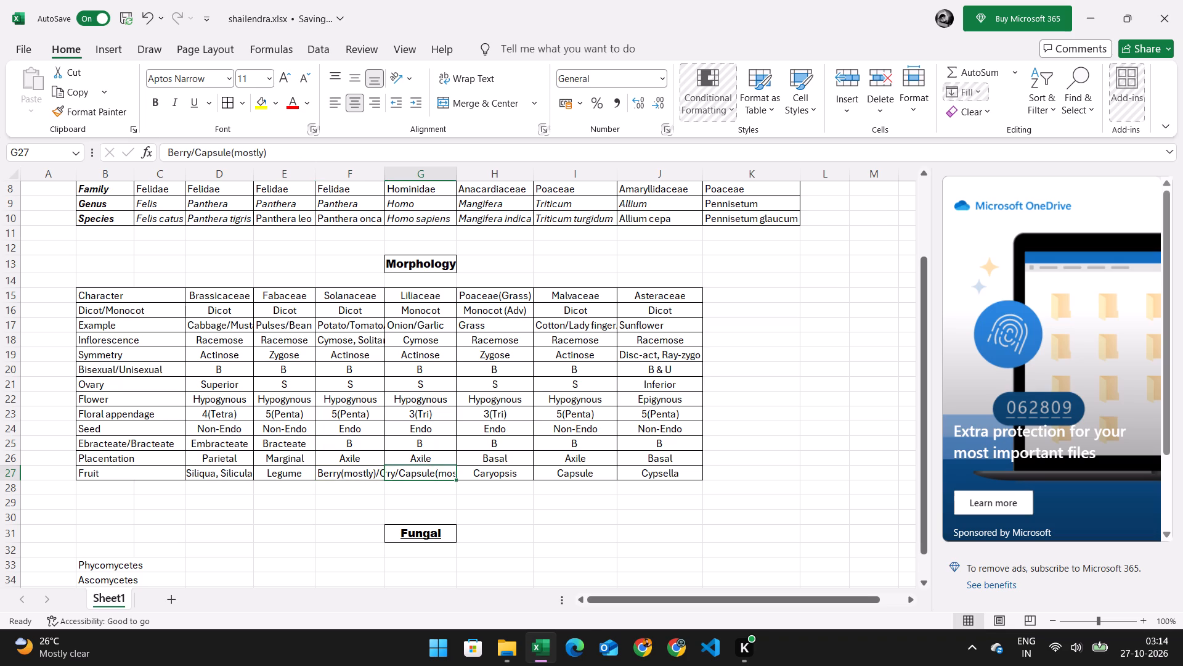
{"action": "left_click", "coordinate": [330, 105]}
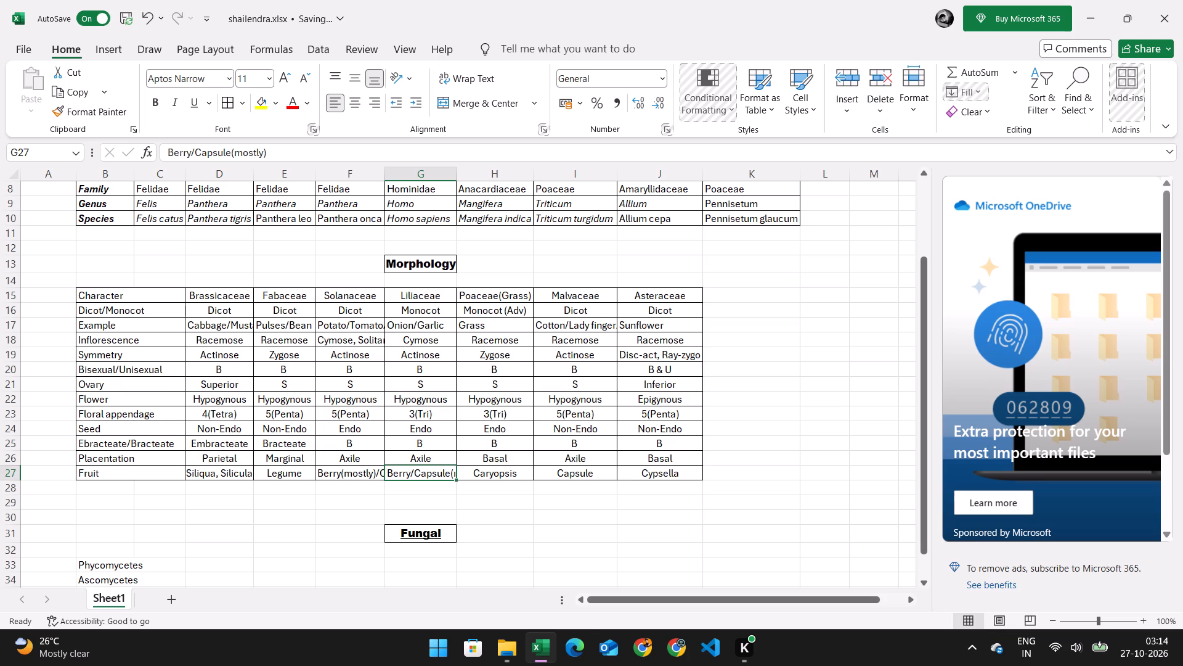
Merge and center the "Morphology" title across F13 and G13.
{"action": "scroll", "coordinate": [495, 476], "scroll_direction": "right", "scroll_amount": 1}
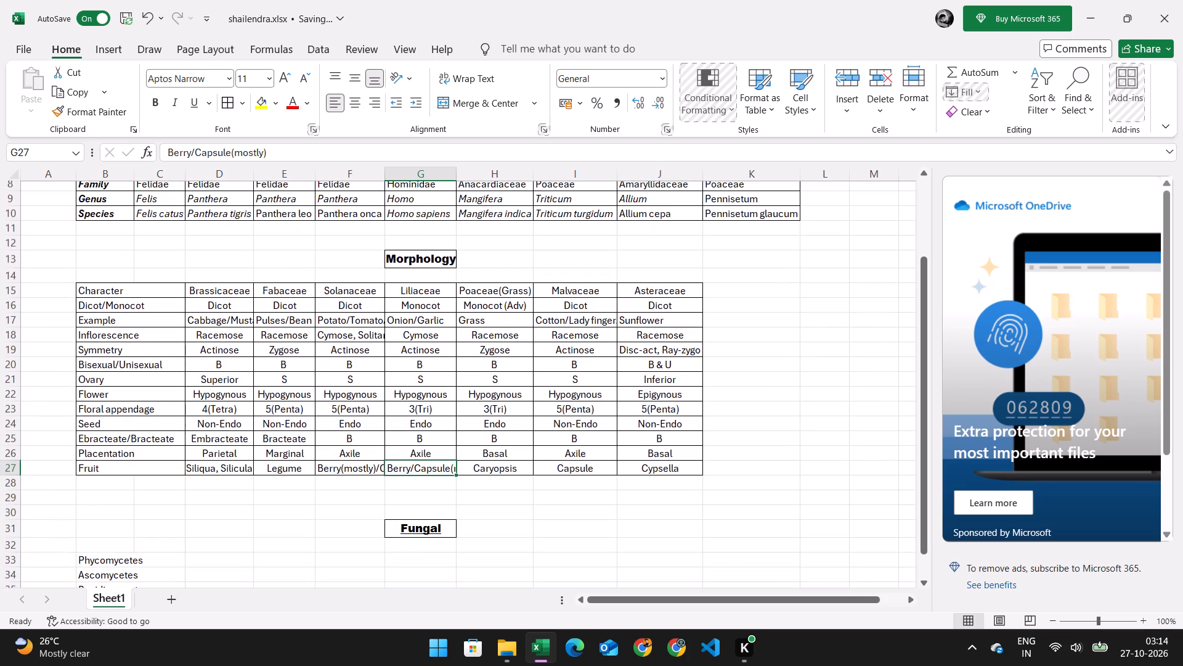
{"action": "scroll", "coordinate": [495, 476], "scroll_direction": "right", "scroll_amount": 1}
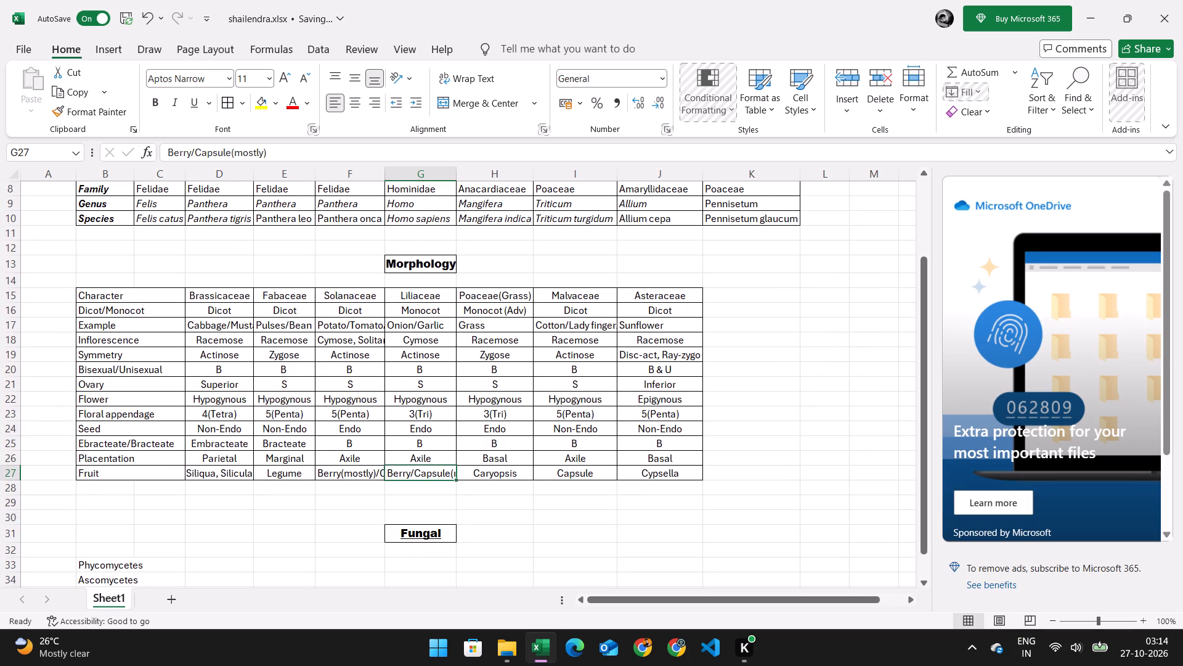
{"action": "left_click", "coordinate": [434, 265]}
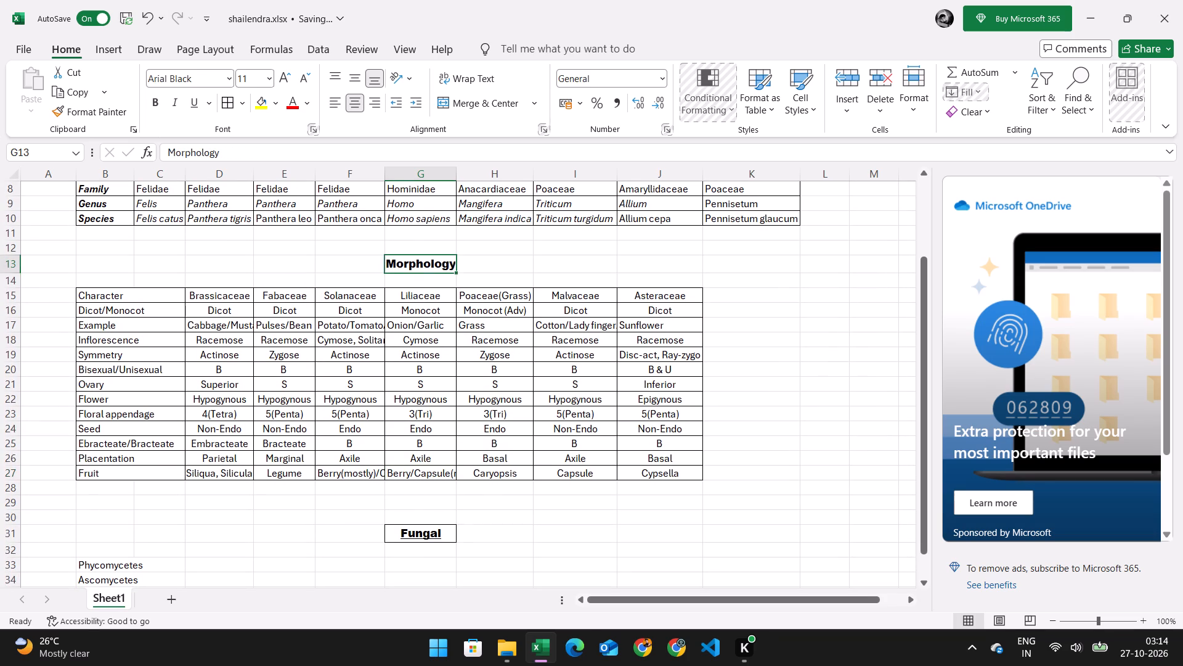
{"action": "left_click", "coordinate": [358, 265]}
{"action": "left_click_drag", "start_coordinate": [358, 265], "coordinate": [377, 266]}
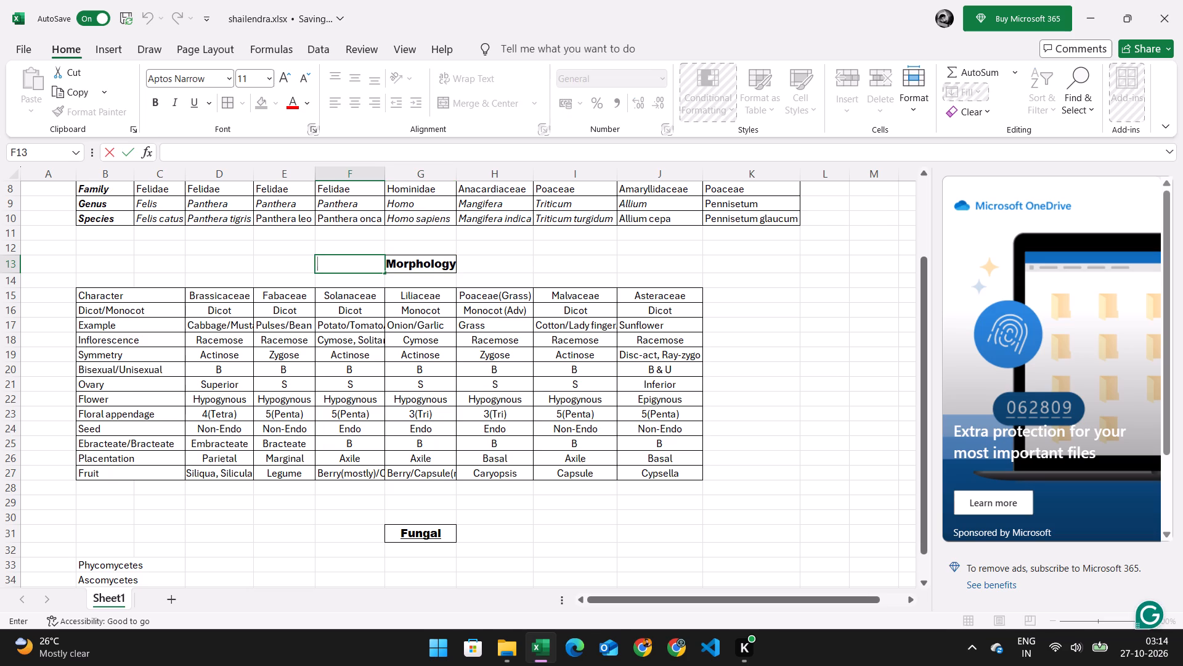
{"action": "left_click", "coordinate": [281, 258]}
{"action": "left_click_drag", "start_coordinate": [326, 264], "coordinate": [402, 268]}
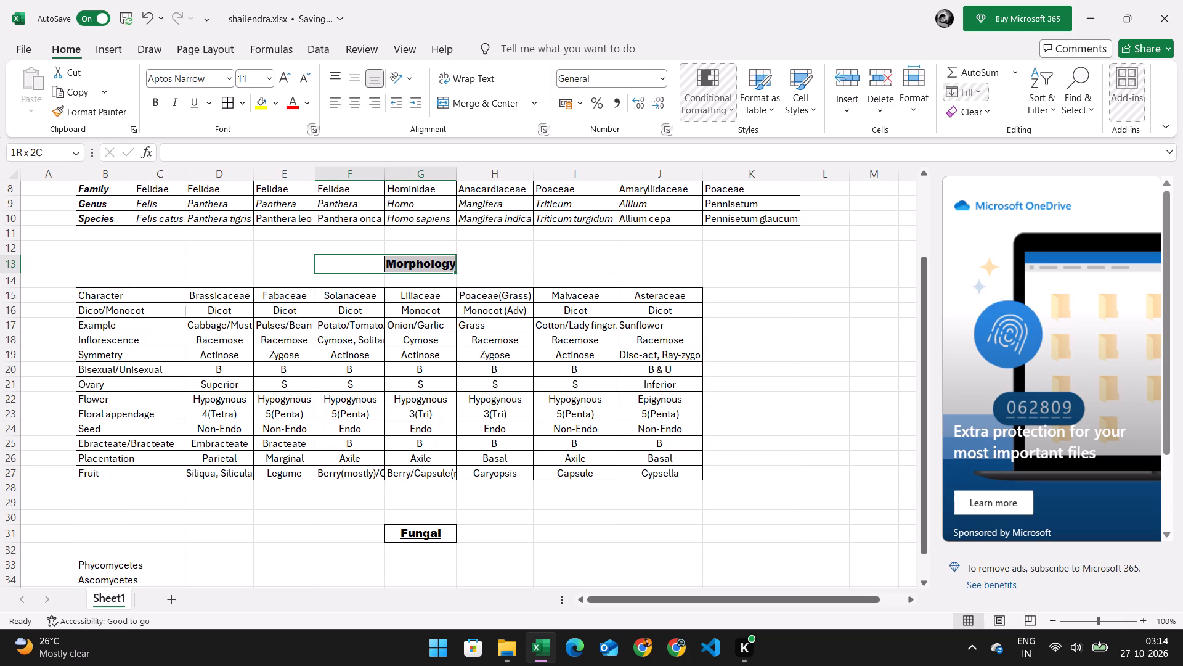
{"action": "left_click_drag", "start_coordinate": [402, 268], "coordinate": [406, 267]}
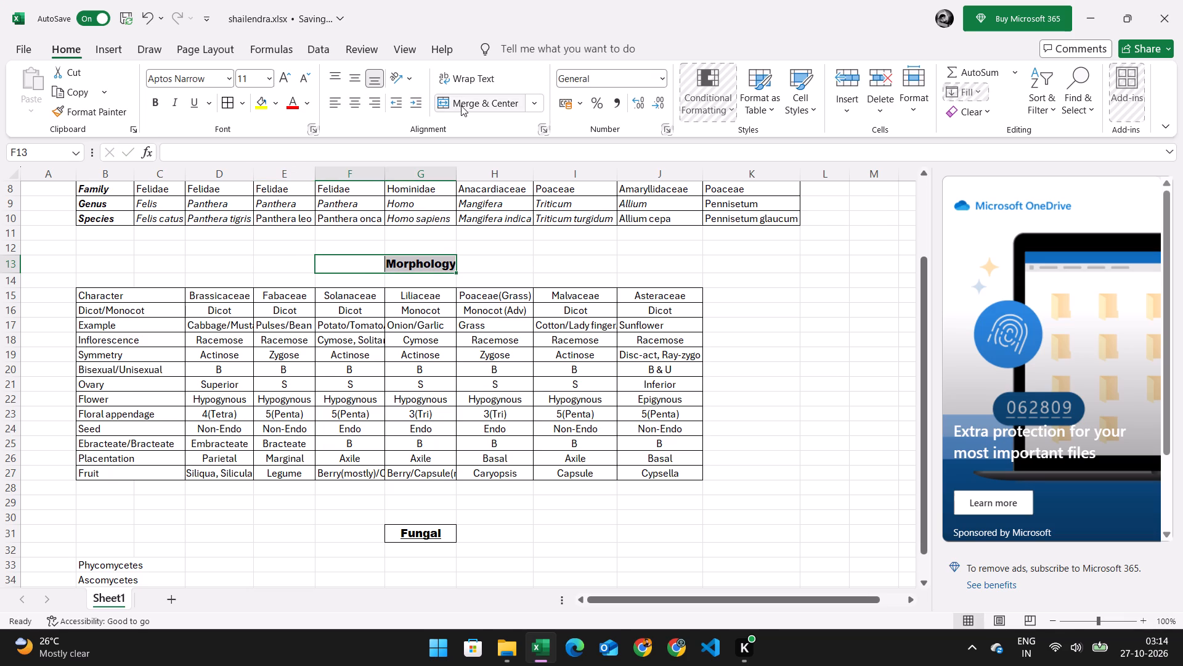
{"action": "left_click", "coordinate": [461, 105]}
{"action": "left_click", "coordinate": [757, 404]}
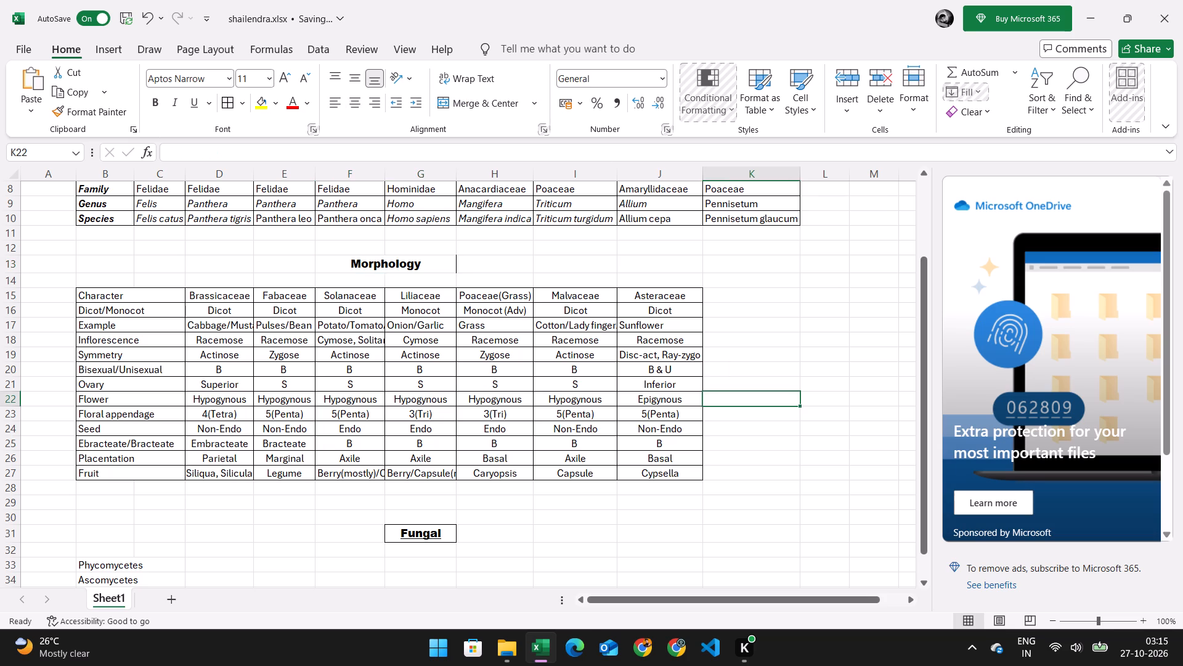
Bold the Morphology table's character labels from "Character" to "Fruit", B15 to B27.
{"action": "left_click", "coordinate": [125, 303]}
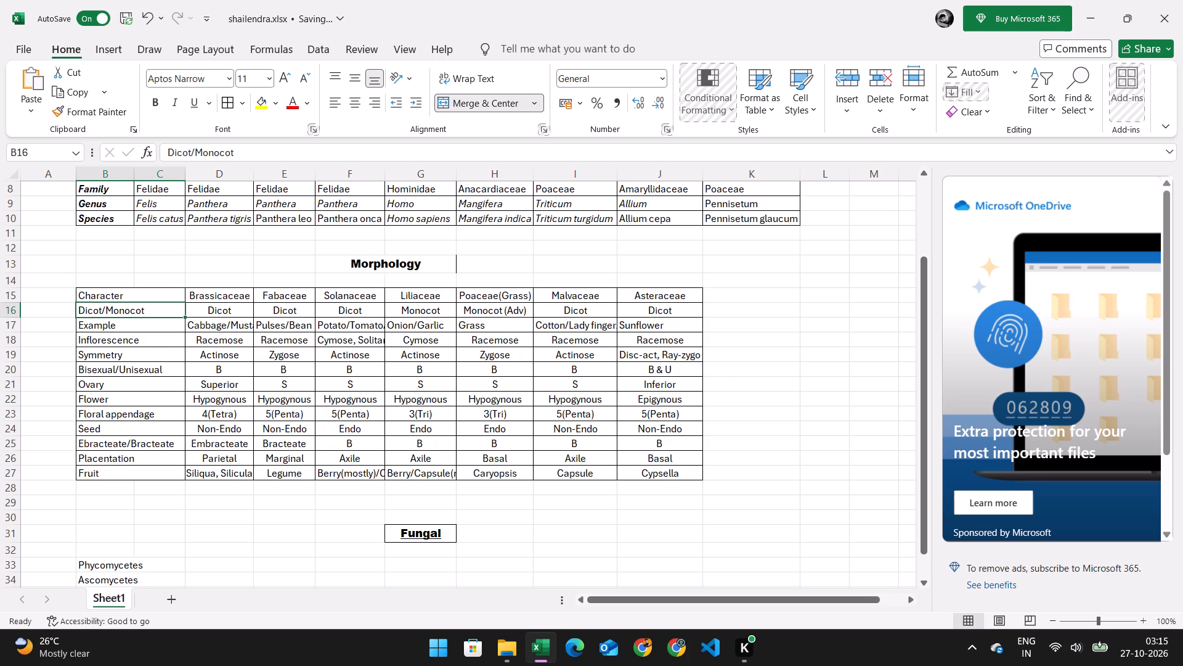
{"action": "left_click", "coordinate": [125, 294]}
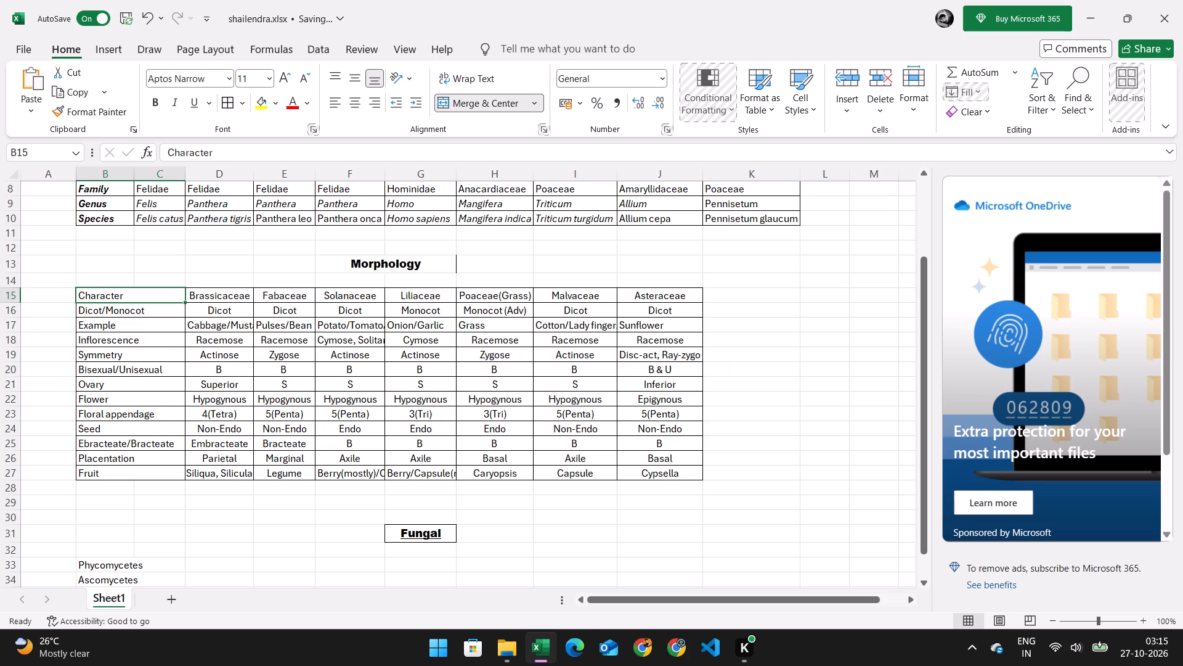
{"action": "left_click", "coordinate": [127, 273]}
{"action": "left_click", "coordinate": [122, 290]}
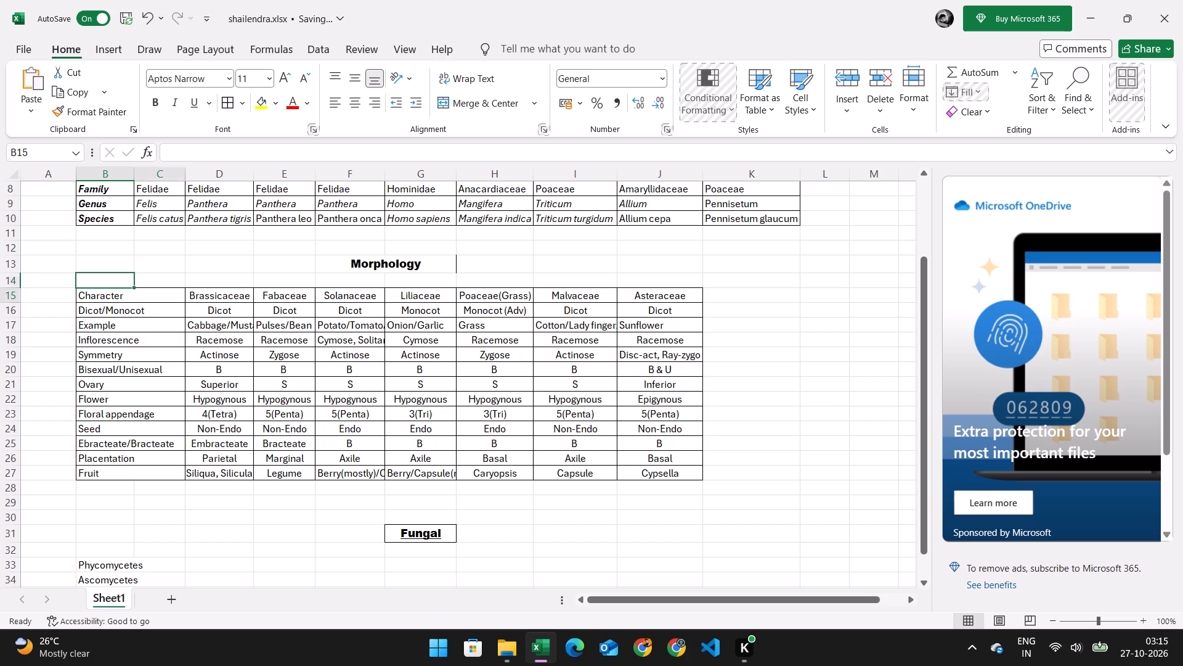
{"action": "left_click_drag", "start_coordinate": [122, 290], "coordinate": [151, 467]}
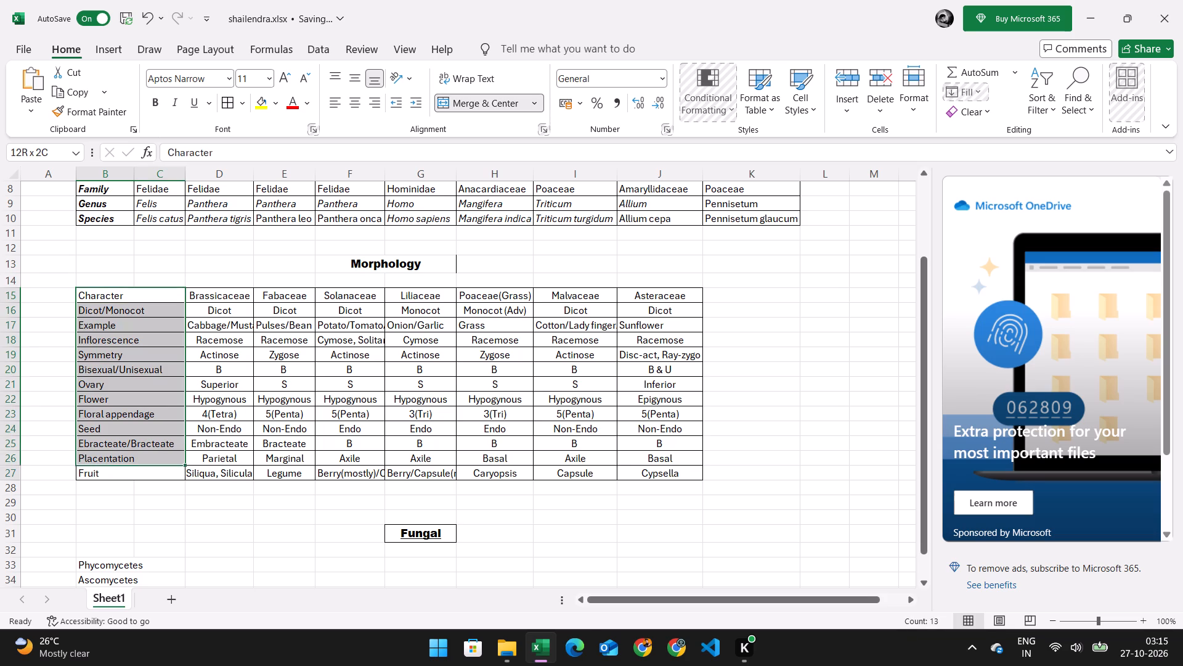
{"action": "left_click_drag", "start_coordinate": [151, 467], "coordinate": [150, 480]}
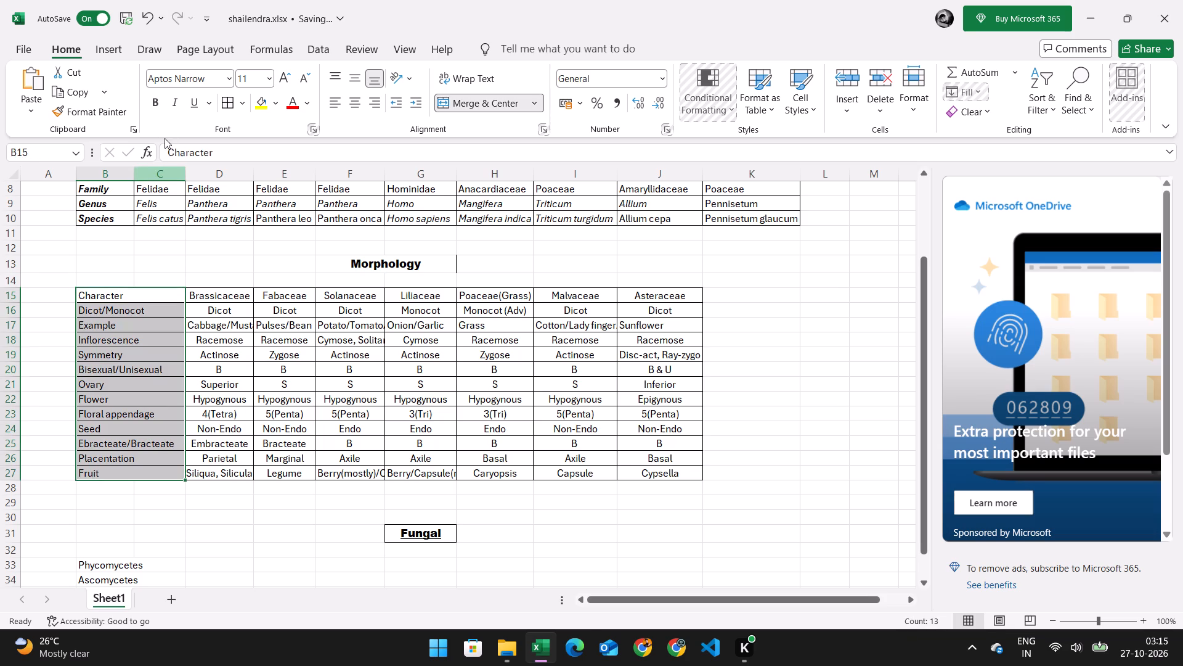
{"action": "left_click", "coordinate": [161, 105]}
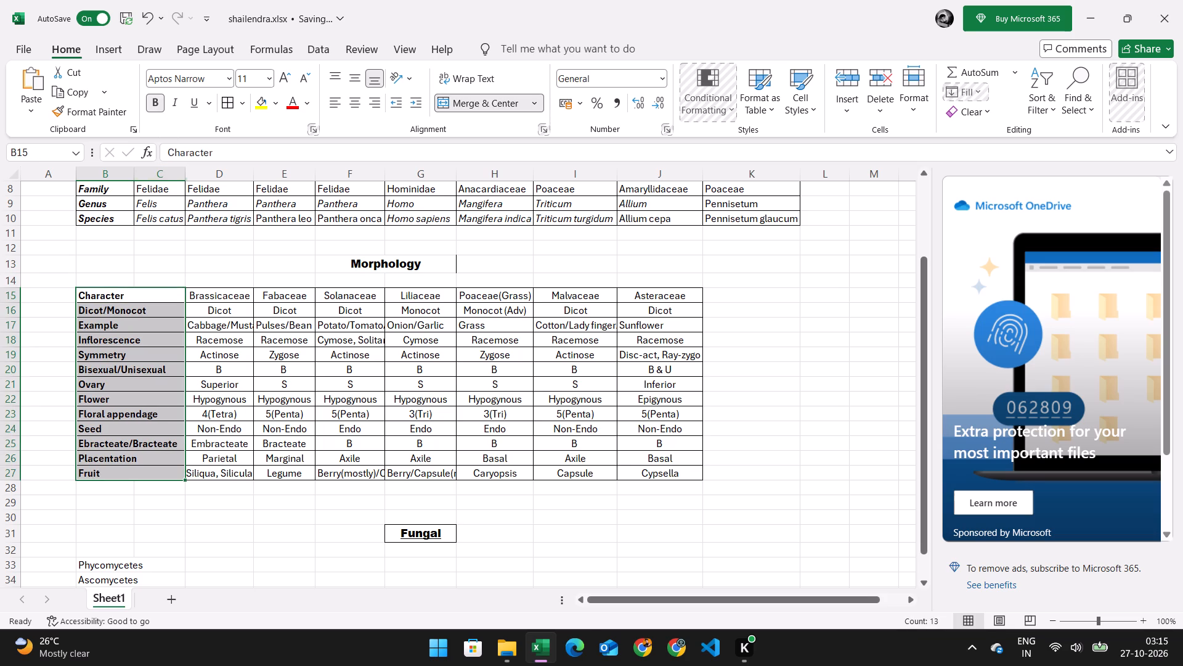
{"action": "left_click", "coordinate": [579, 512]}
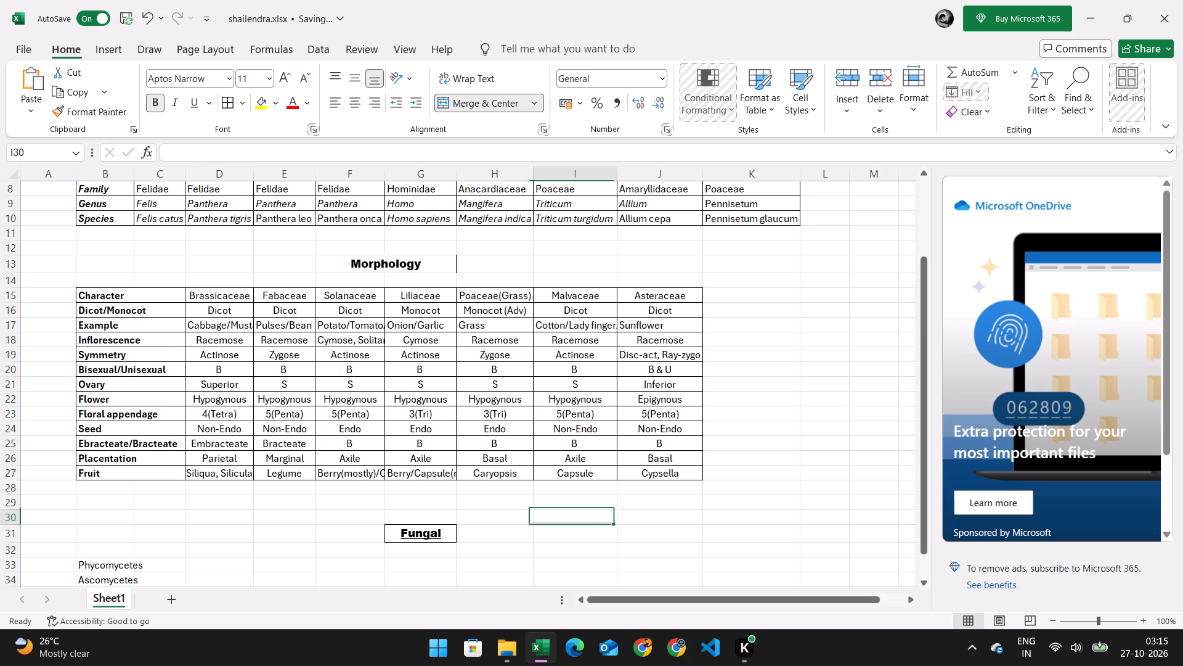
Bold the family name headings from Brassicaceae to Asteraceae, D15 to J15.
{"action": "left_click", "coordinate": [224, 294]}
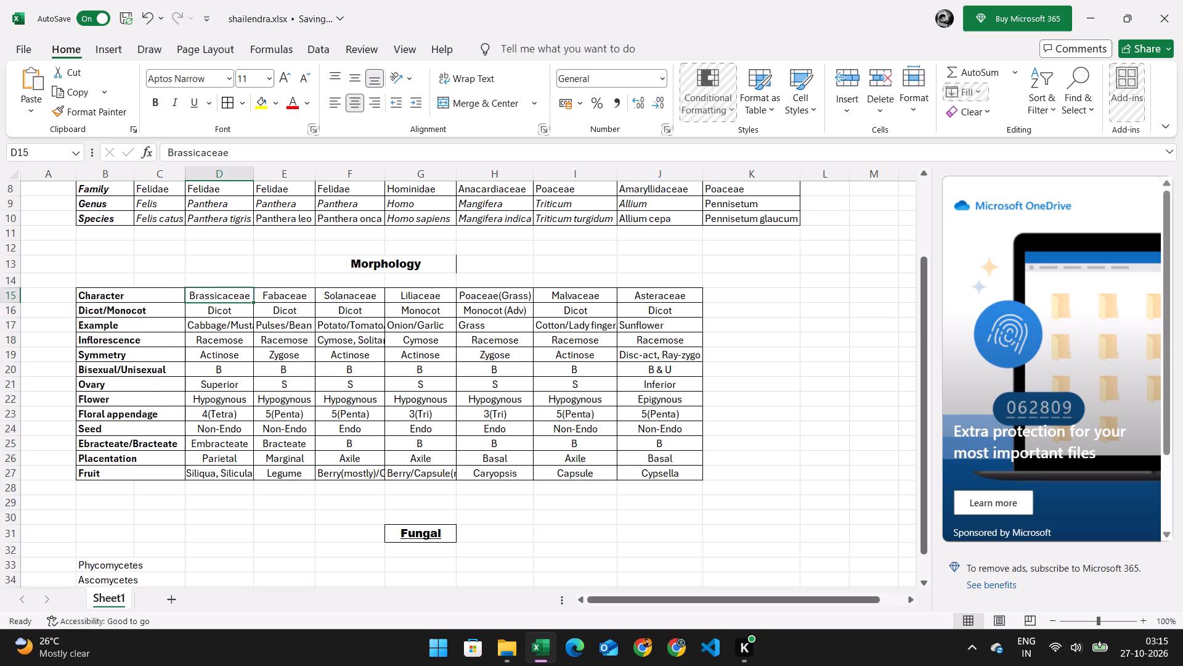
{"action": "left_click_drag", "start_coordinate": [224, 294], "coordinate": [633, 285]}
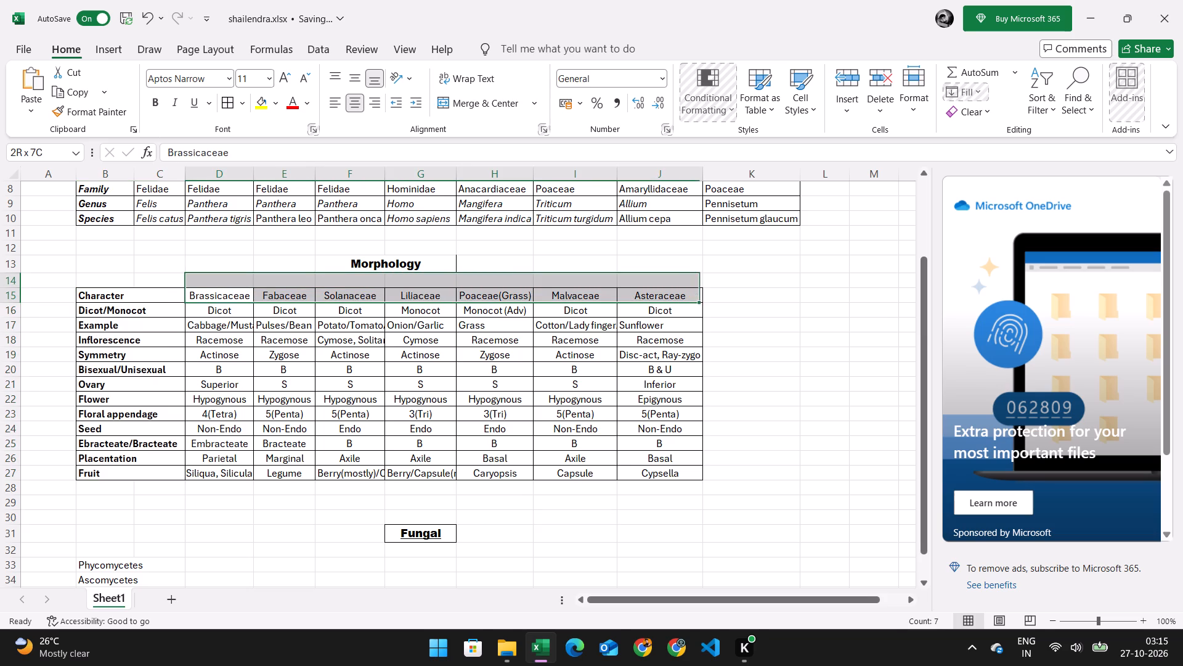
{"action": "left_click_drag", "start_coordinate": [633, 285], "coordinate": [665, 297]}
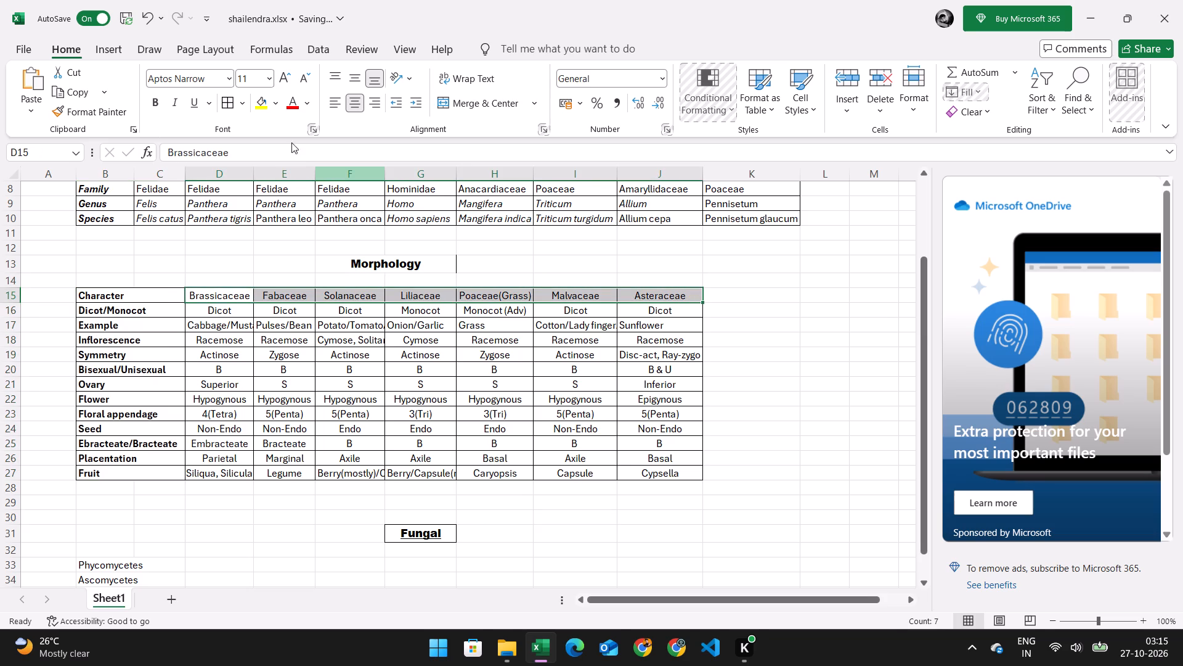
{"action": "left_click", "coordinate": [164, 102]}
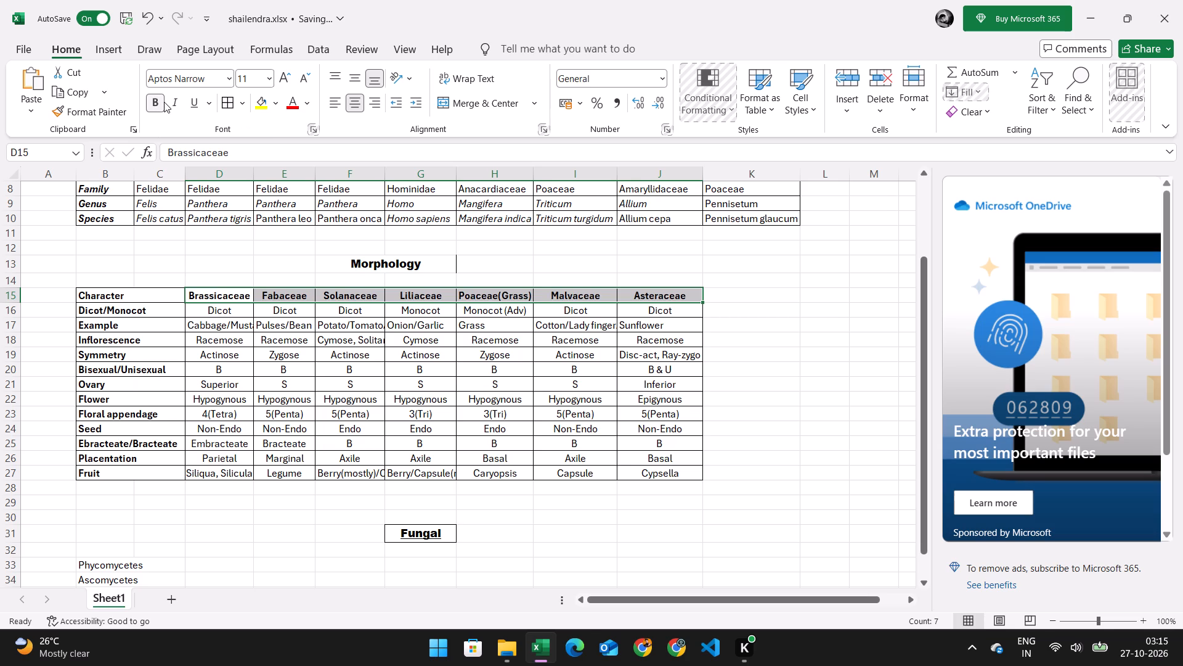
{"action": "left_click", "coordinate": [794, 355]}
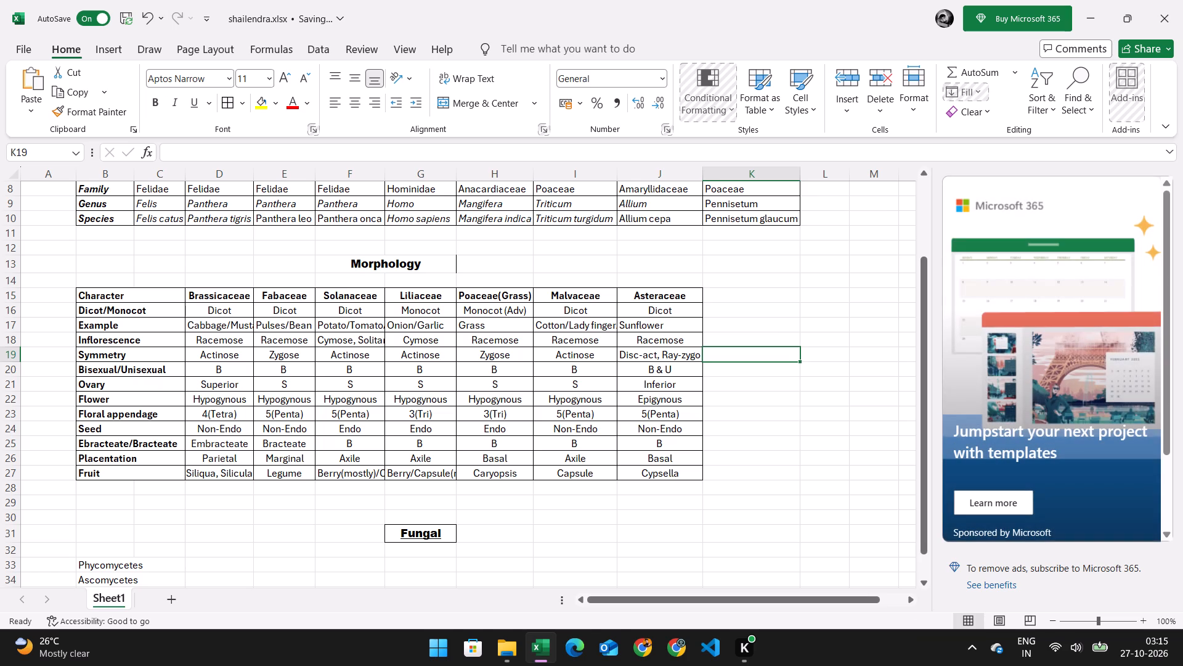
Add an outside border around the merged "Morphology" title in F13:G13.
{"action": "left_click", "coordinate": [821, 369]}
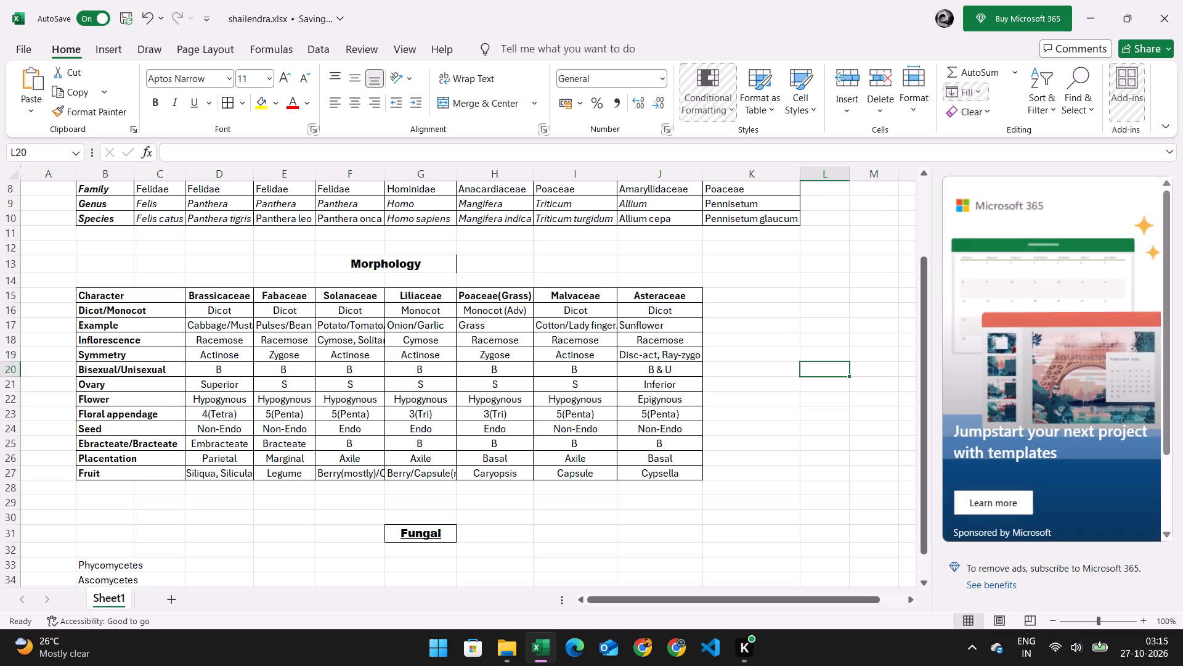
{"action": "scroll", "coordinate": [821, 369], "scroll_direction": "down", "scroll_amount": 1}
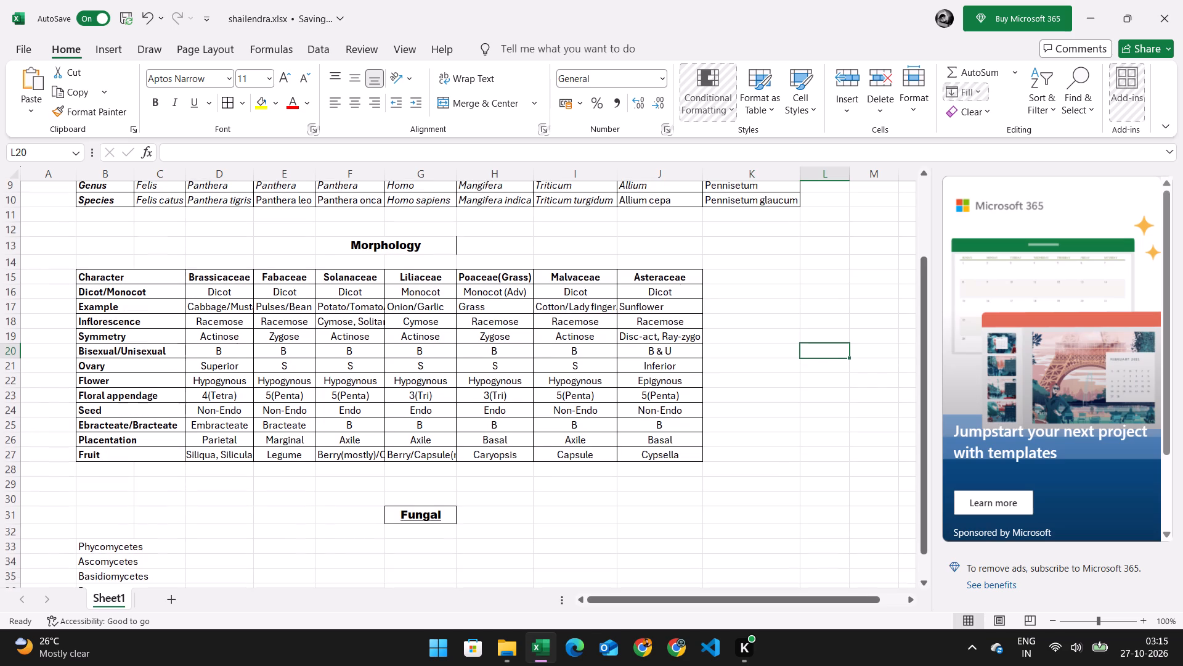
{"action": "scroll", "coordinate": [821, 369], "scroll_direction": "down", "scroll_amount": 1}
{"action": "left_click", "coordinate": [426, 258]}
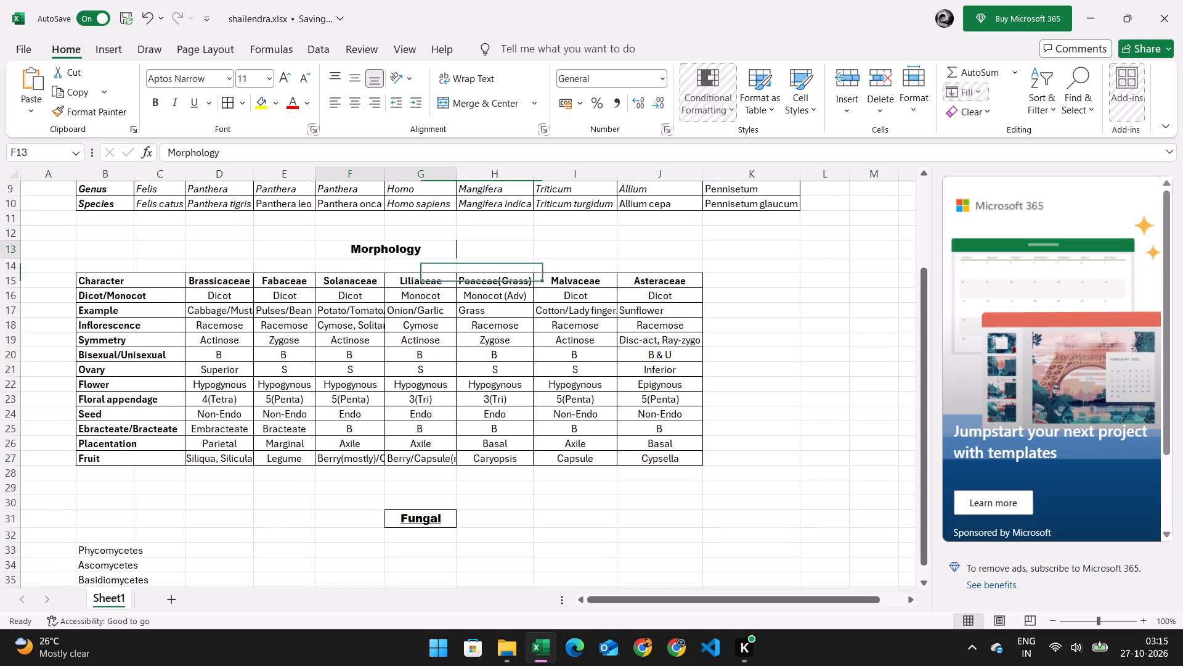
{"action": "left_click", "coordinate": [248, 104]}
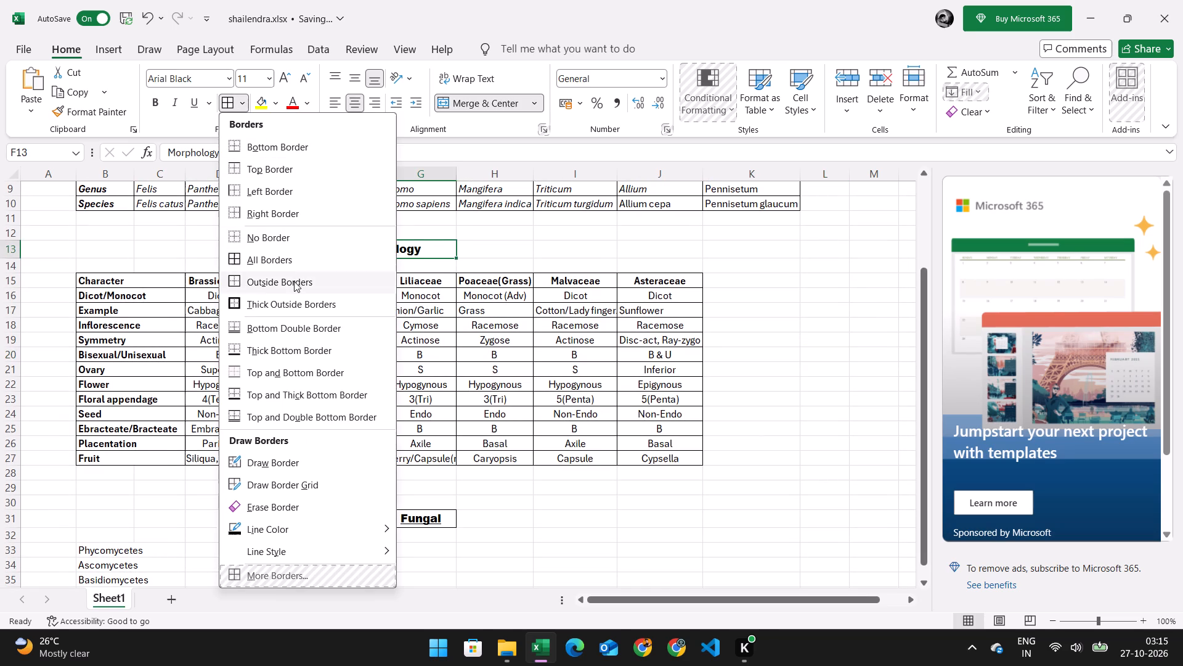
{"action": "left_click", "coordinate": [294, 281]}
{"action": "left_click", "coordinate": [832, 470]}
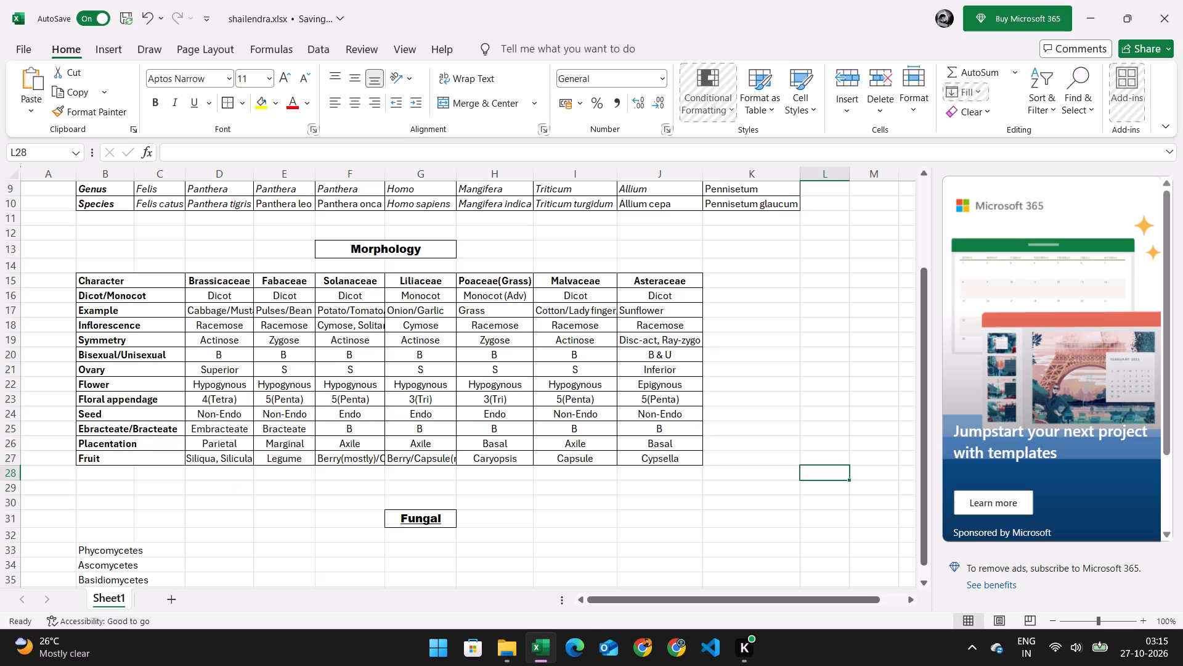
Merge across columns B and C for the four fungal class rows from Phycometes to Deutremycetes, B33:C36.
{"action": "scroll", "coordinate": [832, 470], "scroll_direction": "down", "scroll_amount": 2}
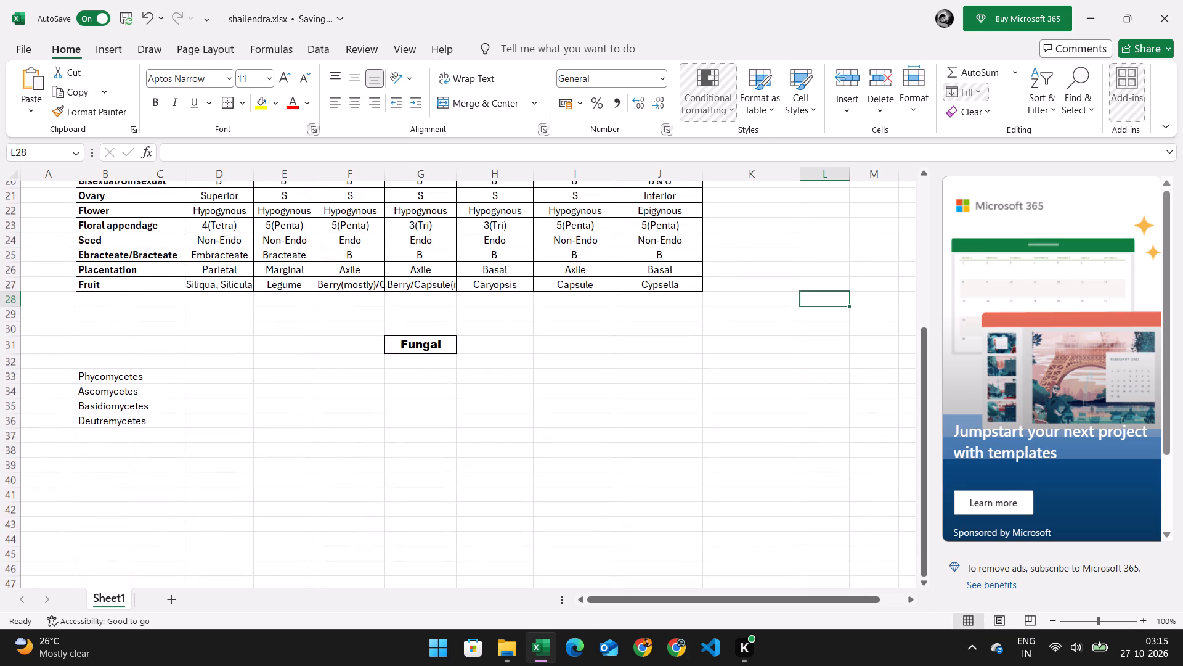
{"action": "scroll", "coordinate": [832, 470], "scroll_direction": "down", "scroll_amount": 1}
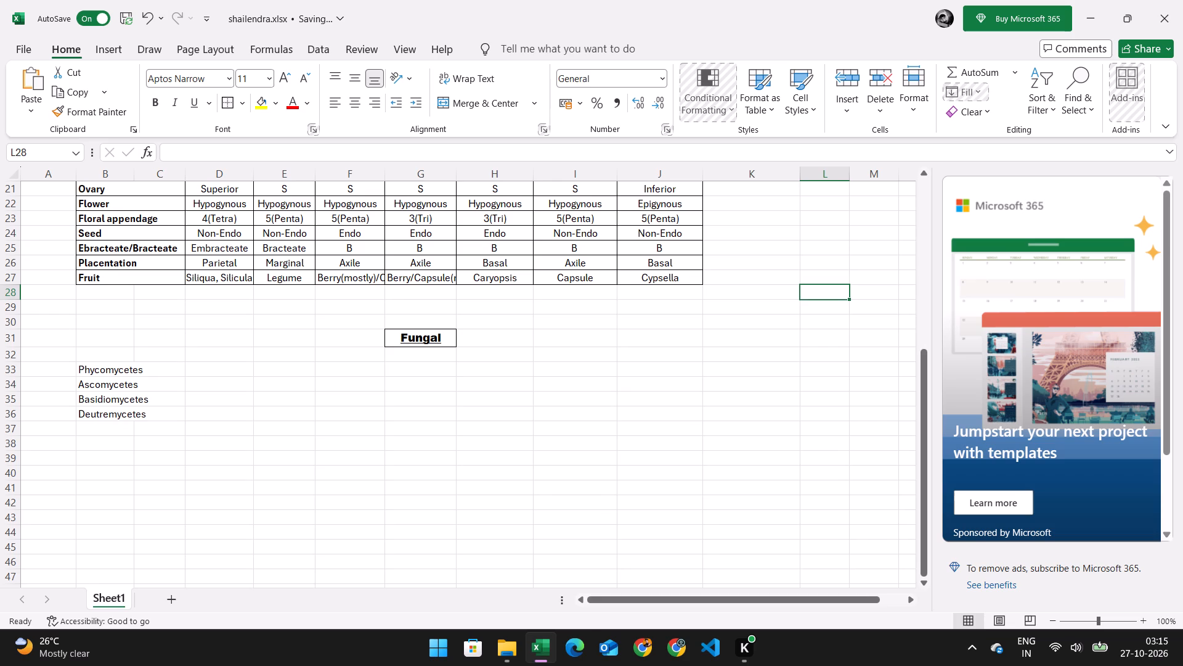
{"action": "left_click", "coordinate": [176, 375]}
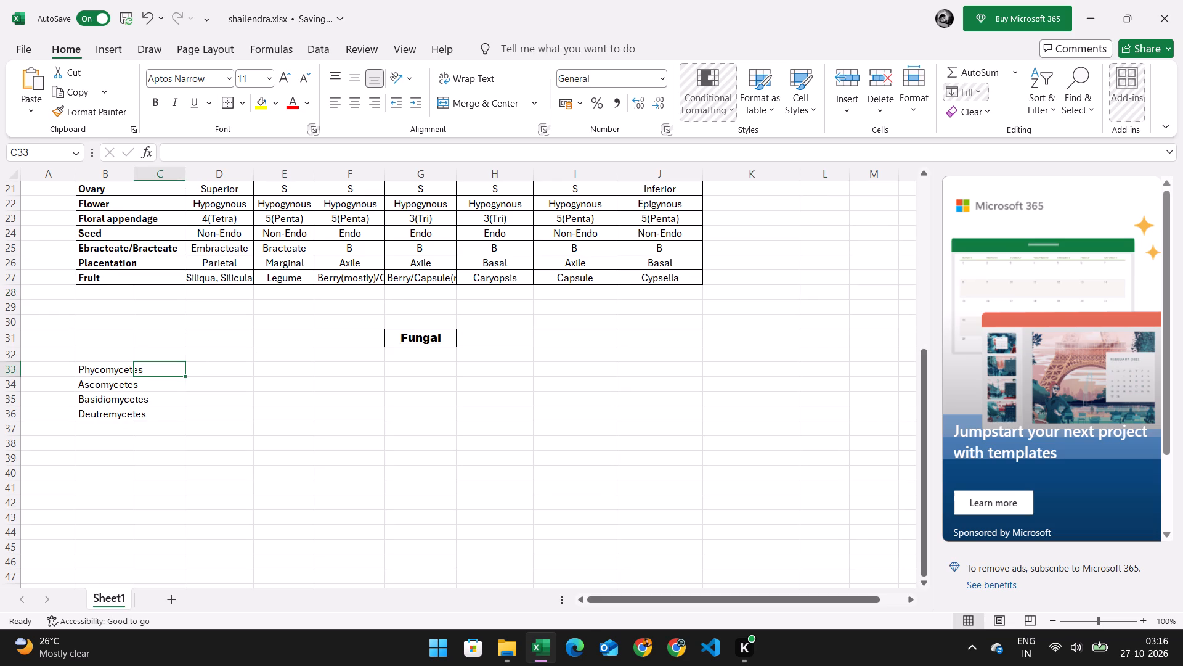
{"action": "left_click", "coordinate": [92, 364]}
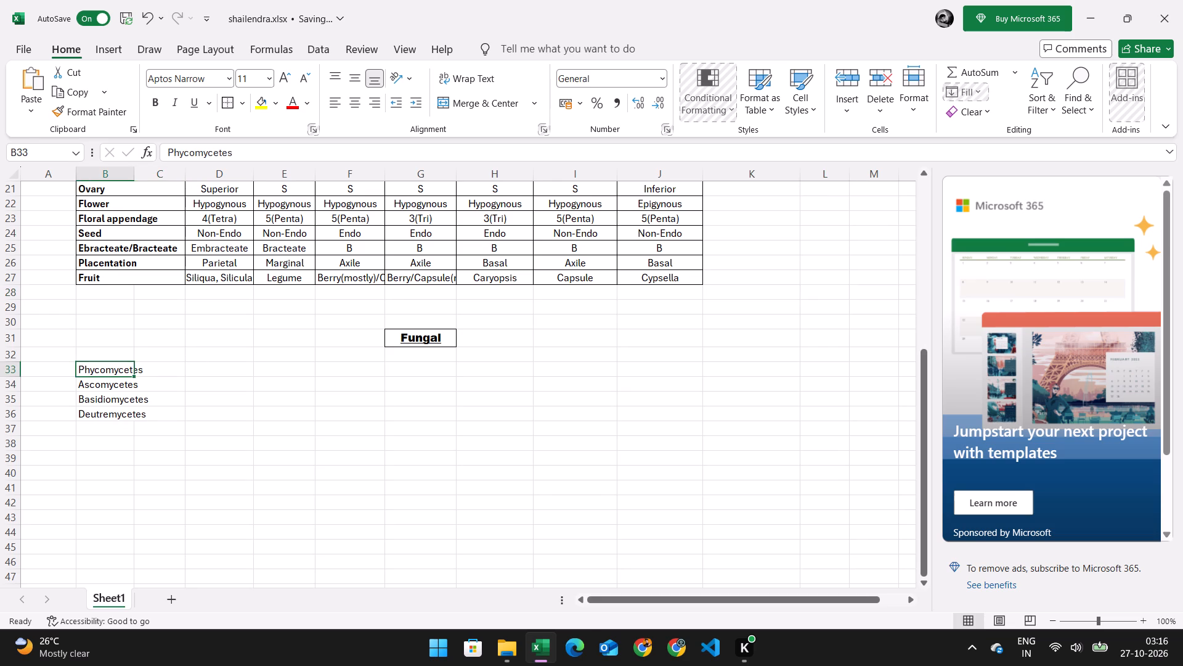
{"action": "left_click_drag", "start_coordinate": [99, 367], "coordinate": [123, 377]}
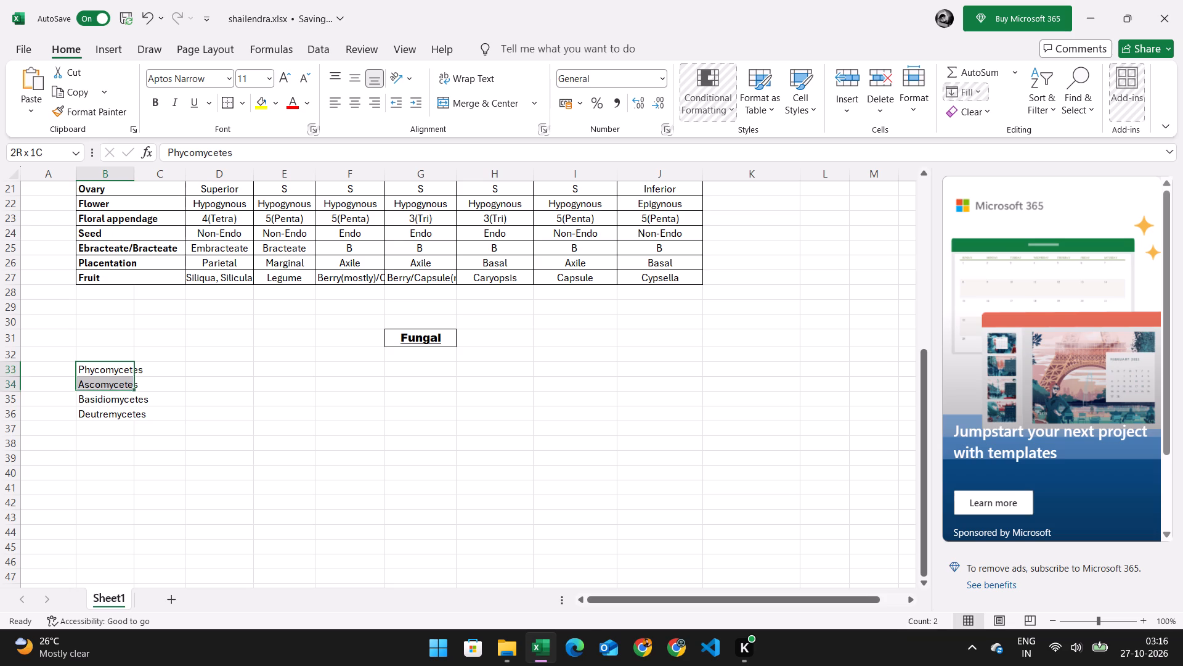
{"action": "left_click_drag", "start_coordinate": [123, 377], "coordinate": [165, 415]}
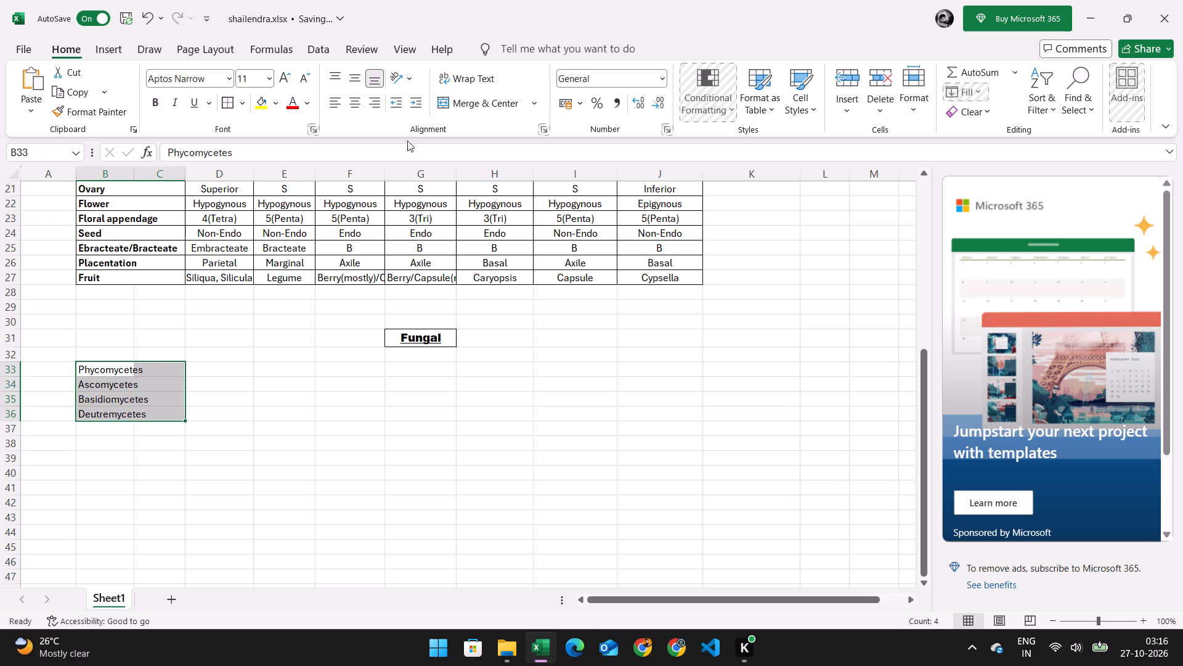
{"action": "left_click", "coordinate": [537, 100]}
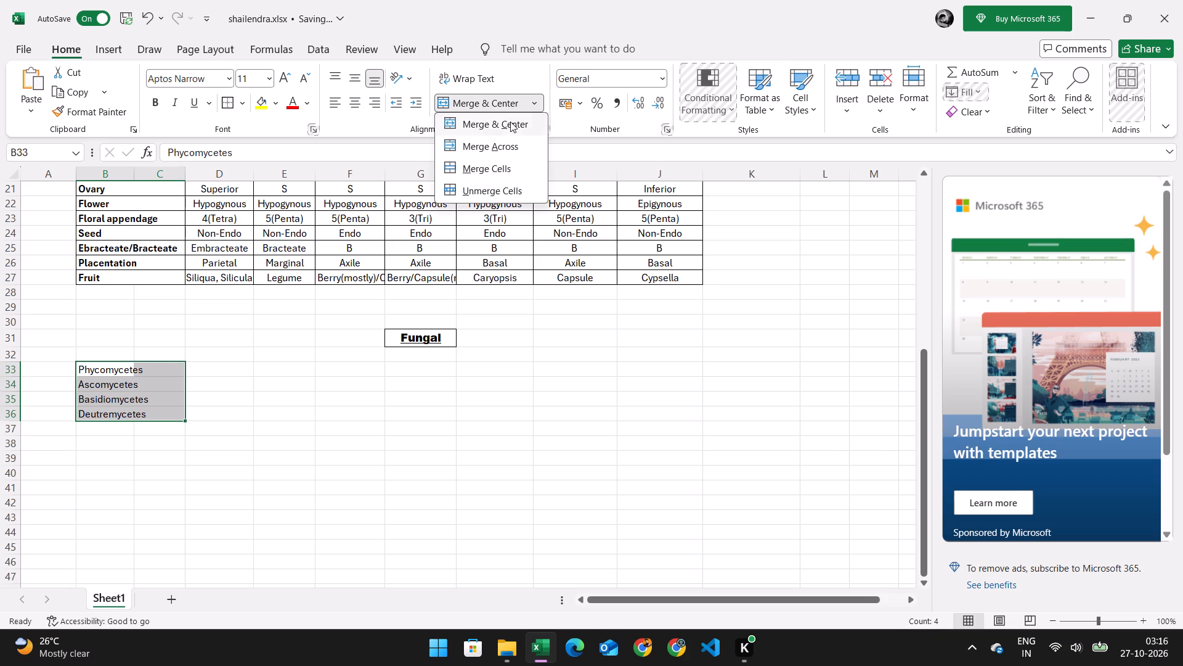
{"action": "left_click", "coordinate": [495, 141]}
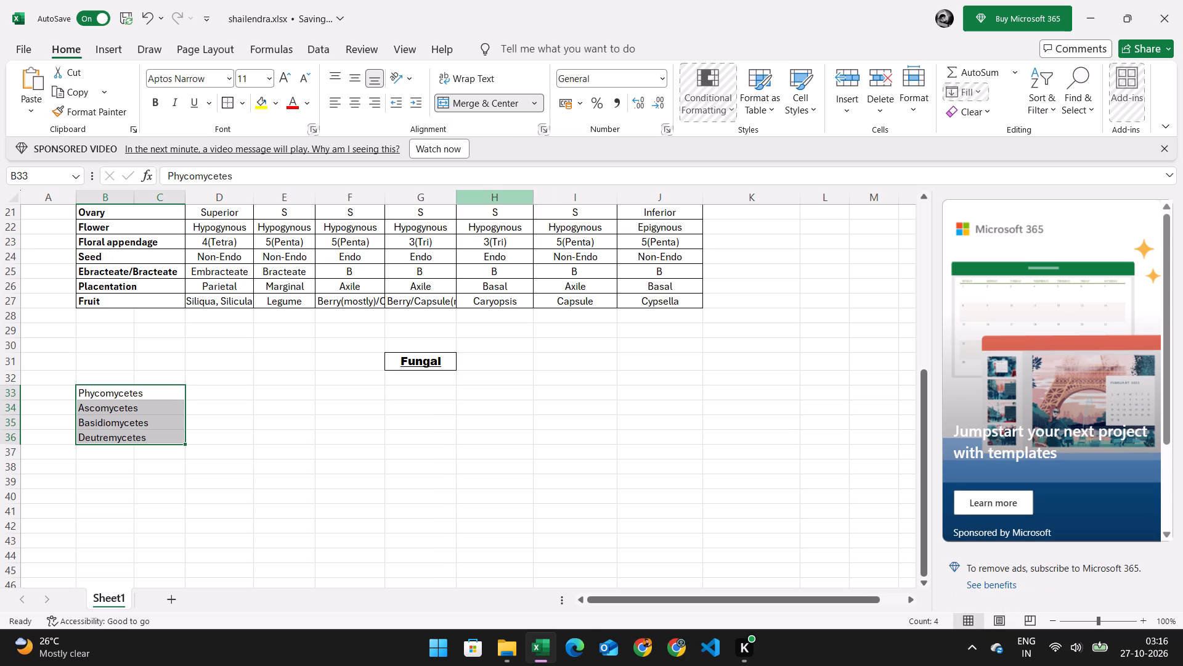
{"action": "left_click", "coordinate": [307, 407]}
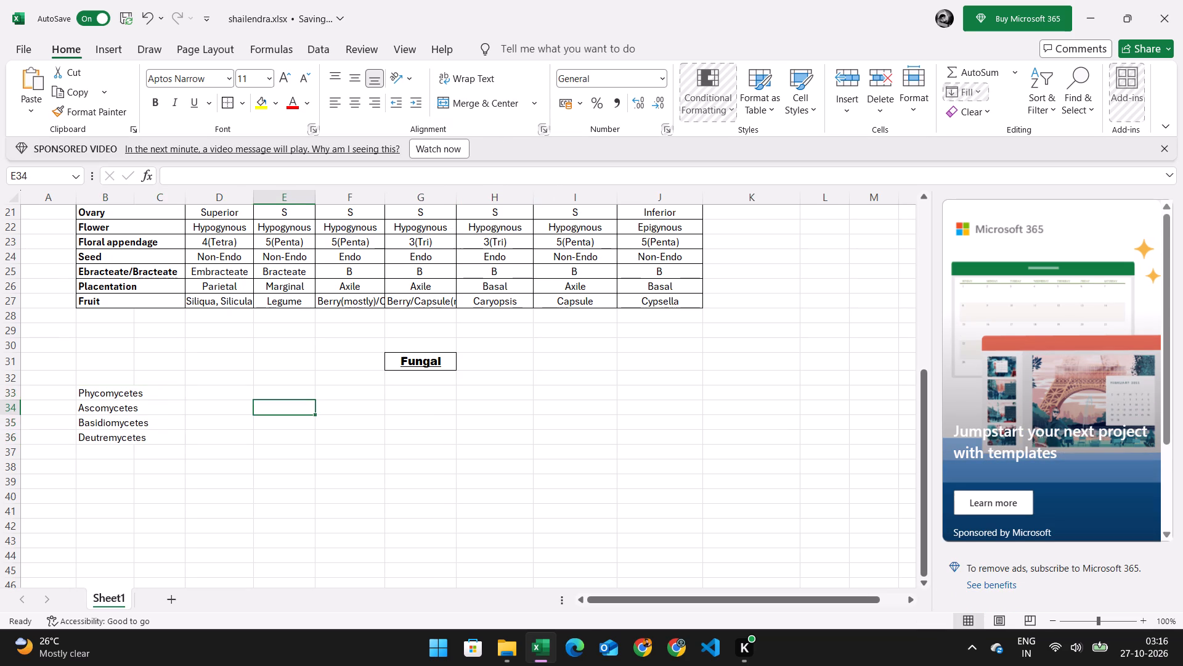
Review the layout of the Taxanomical Classification, Morphology and Fungal sections on the sheet.
{"action": "scroll", "coordinate": [307, 407], "scroll_direction": "up", "scroll_amount": 2}
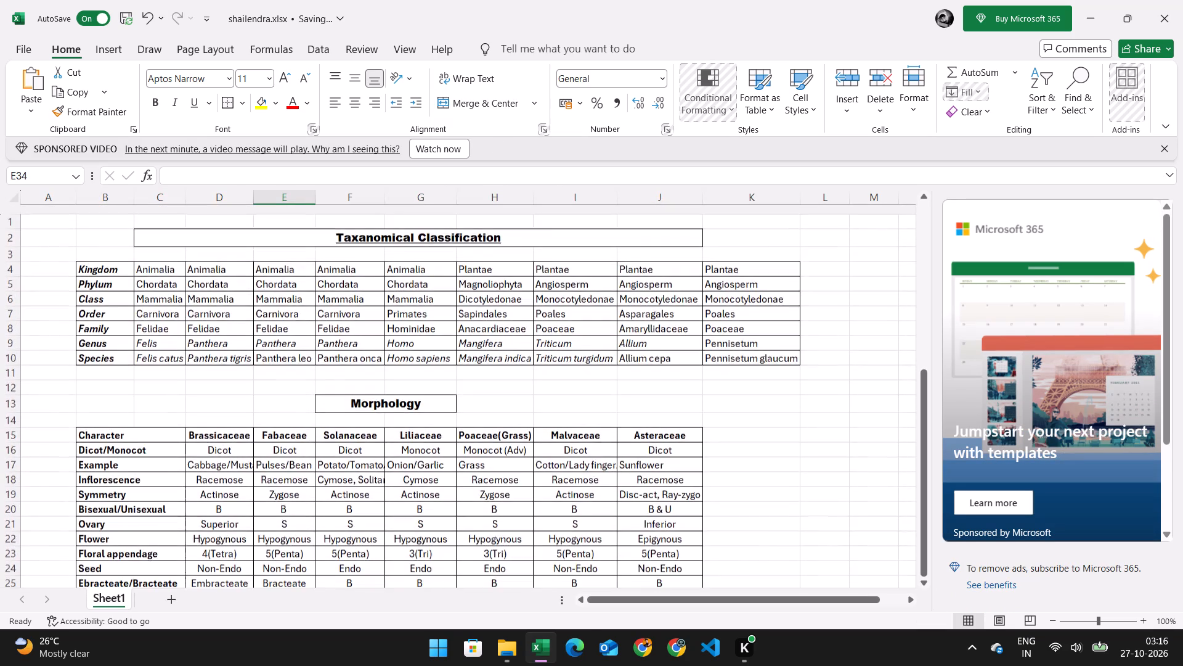
{"action": "scroll", "coordinate": [307, 407], "scroll_direction": "up", "scroll_amount": 1}
{"action": "scroll", "coordinate": [307, 407], "scroll_direction": "down", "scroll_amount": 2}
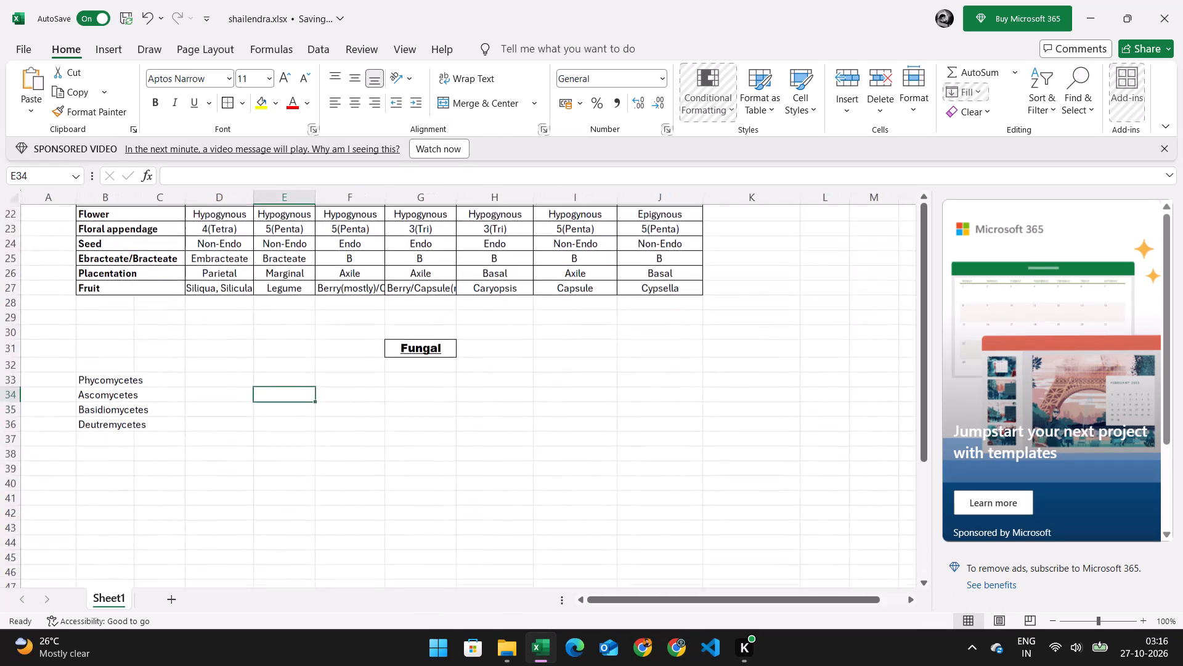
{"action": "scroll", "coordinate": [307, 407], "scroll_direction": "up", "scroll_amount": 4}
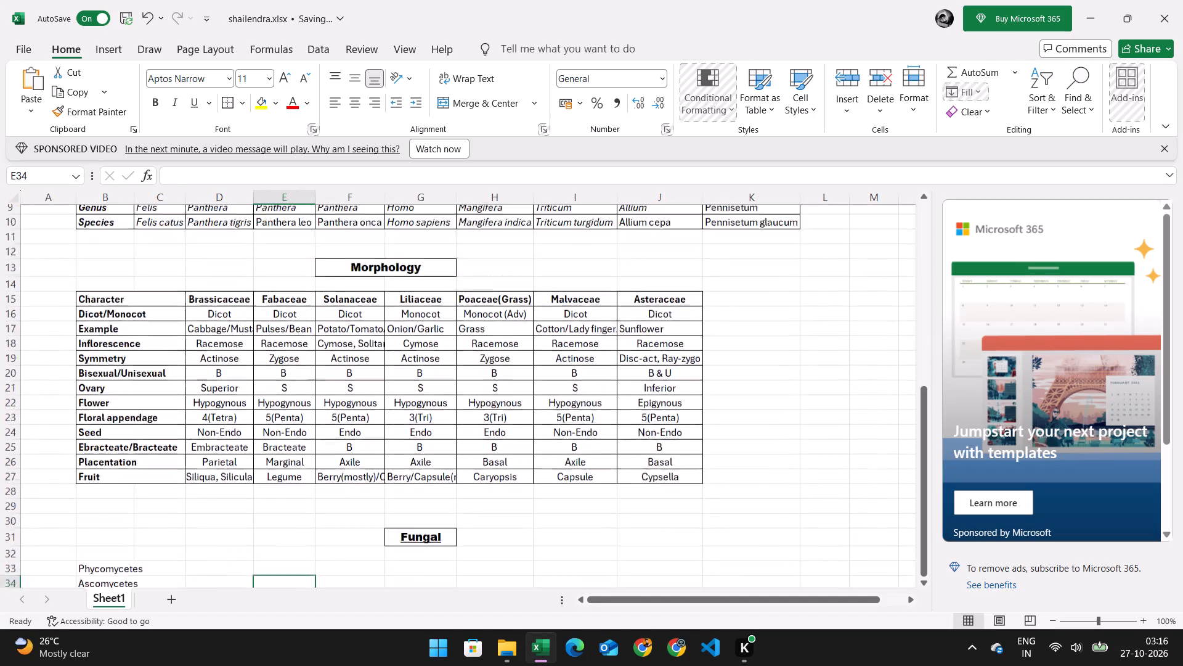
{"action": "scroll", "coordinate": [307, 407], "scroll_direction": "up", "scroll_amount": 1}
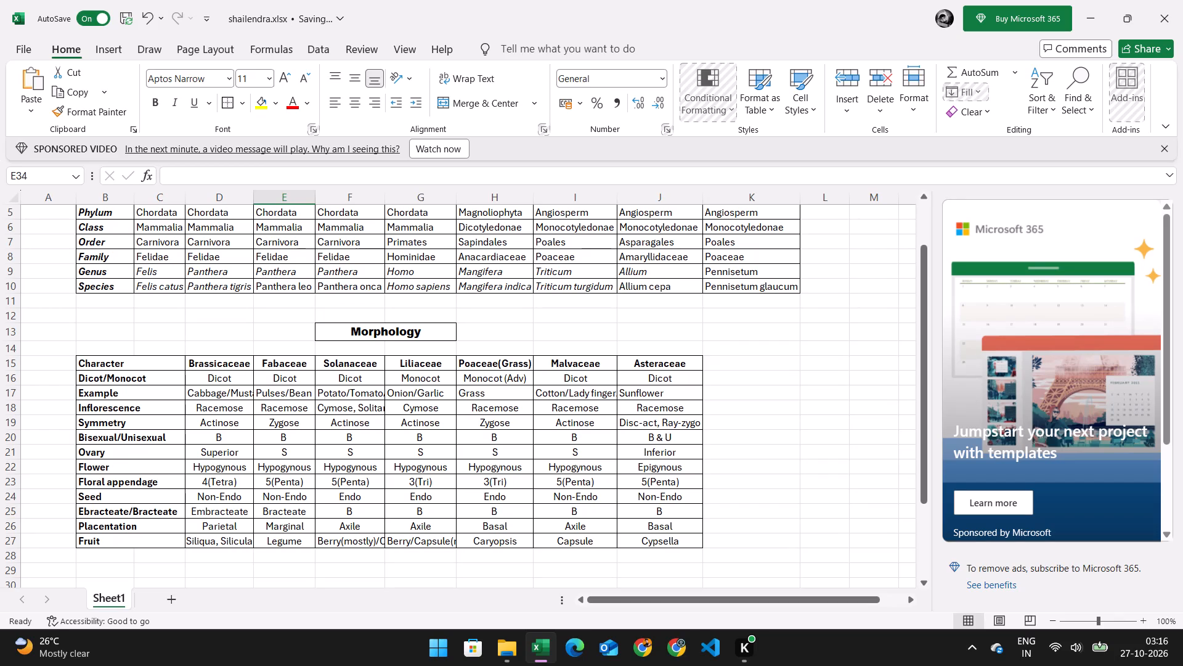
{"action": "scroll", "coordinate": [307, 407], "scroll_direction": "down", "scroll_amount": 1}
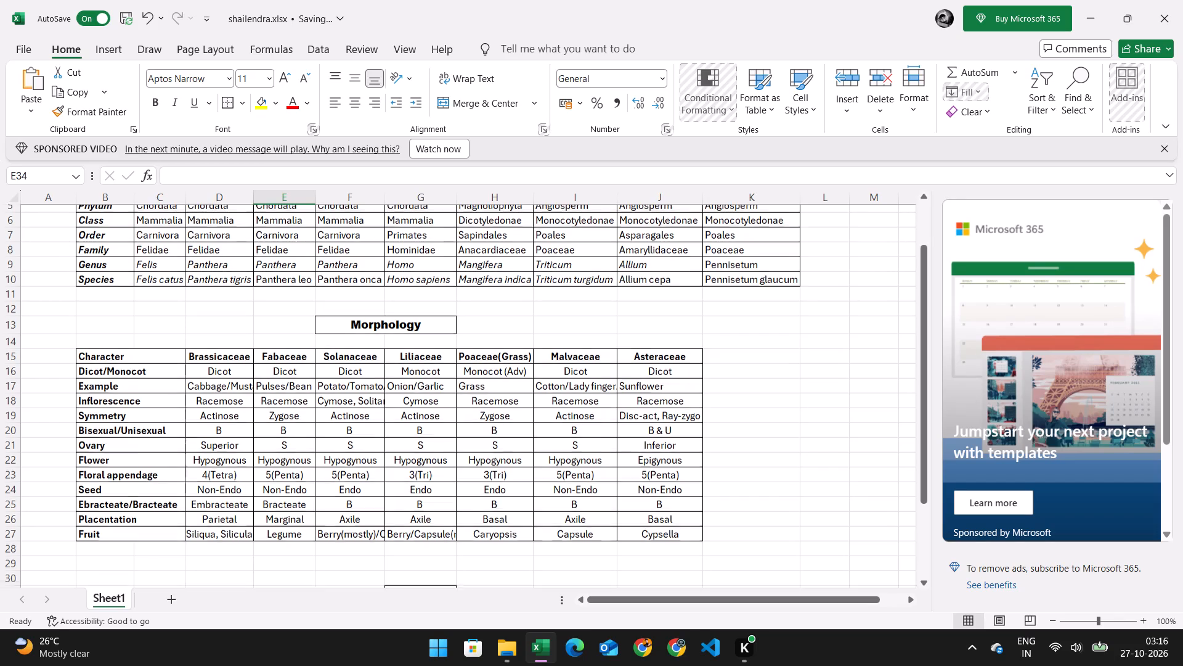
{"action": "scroll", "coordinate": [307, 407], "scroll_direction": "down", "scroll_amount": 1}
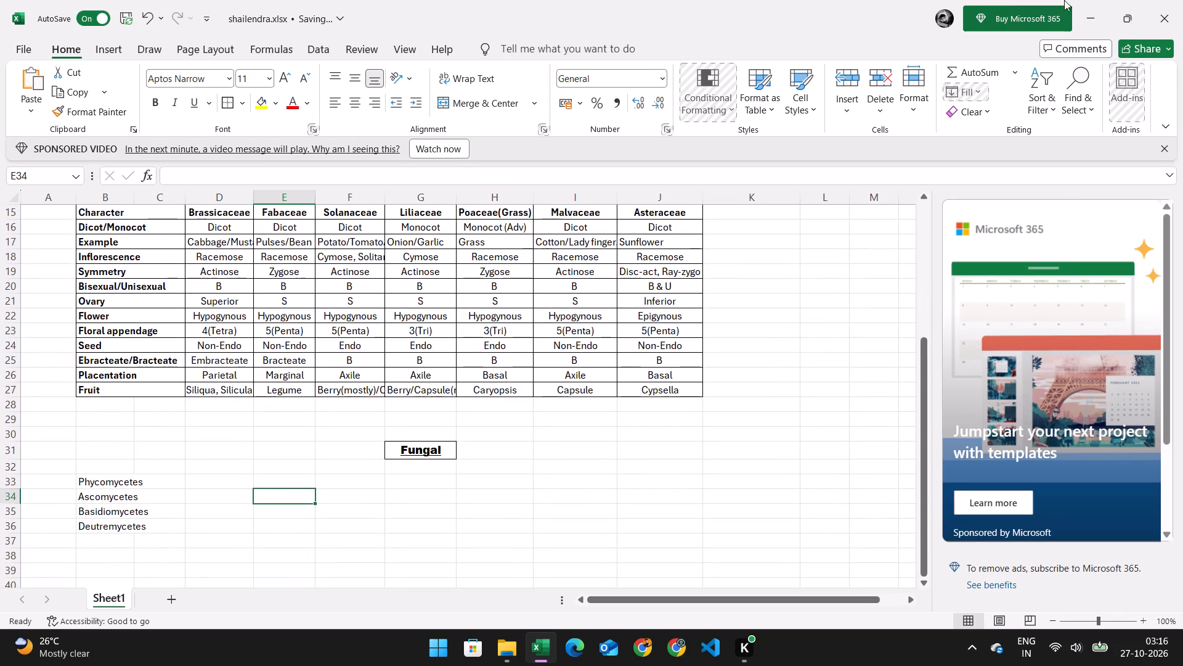
Dismiss the sponsored video banner above the sheet.
{"action": "left_click", "coordinate": [1169, 147]}
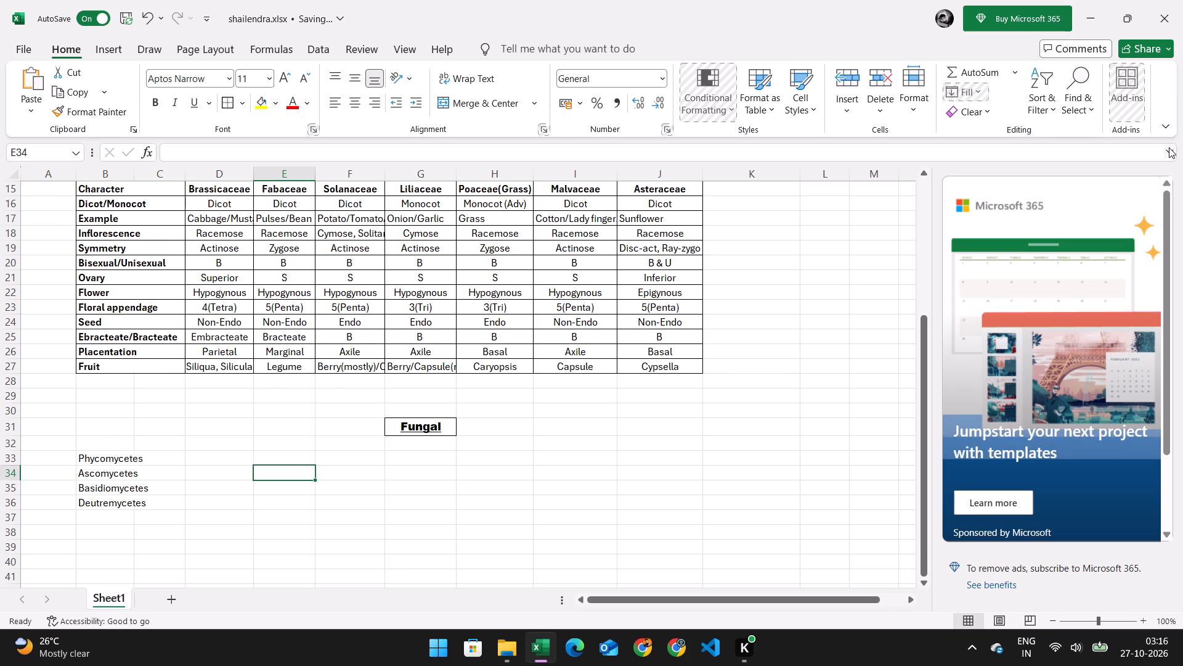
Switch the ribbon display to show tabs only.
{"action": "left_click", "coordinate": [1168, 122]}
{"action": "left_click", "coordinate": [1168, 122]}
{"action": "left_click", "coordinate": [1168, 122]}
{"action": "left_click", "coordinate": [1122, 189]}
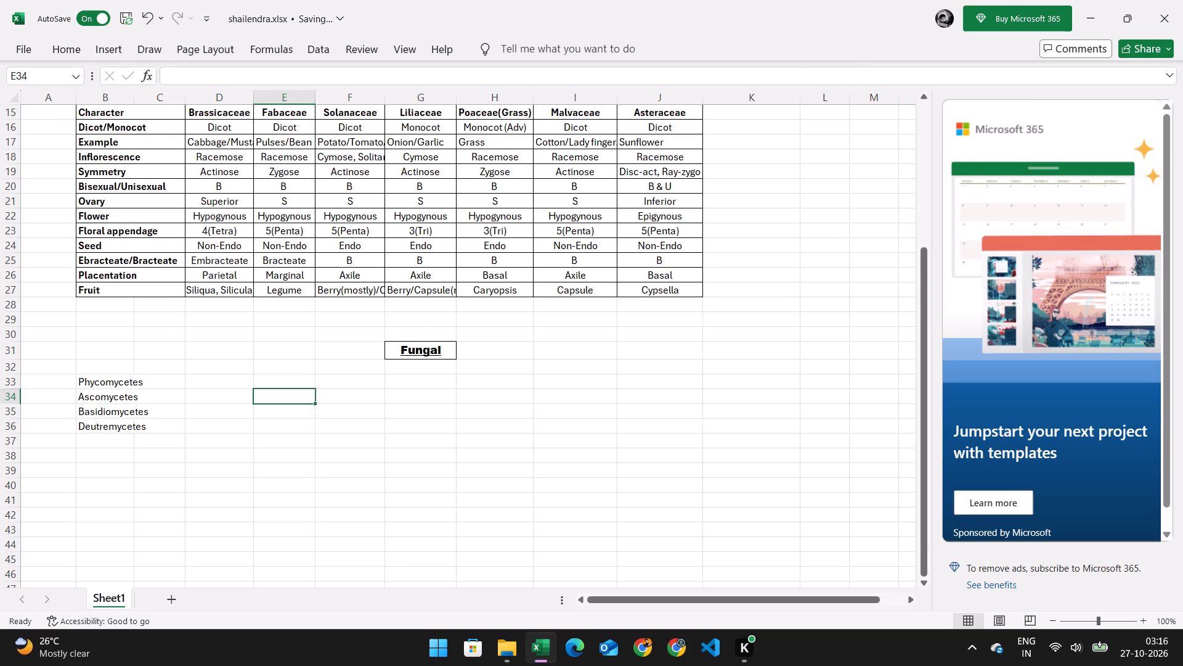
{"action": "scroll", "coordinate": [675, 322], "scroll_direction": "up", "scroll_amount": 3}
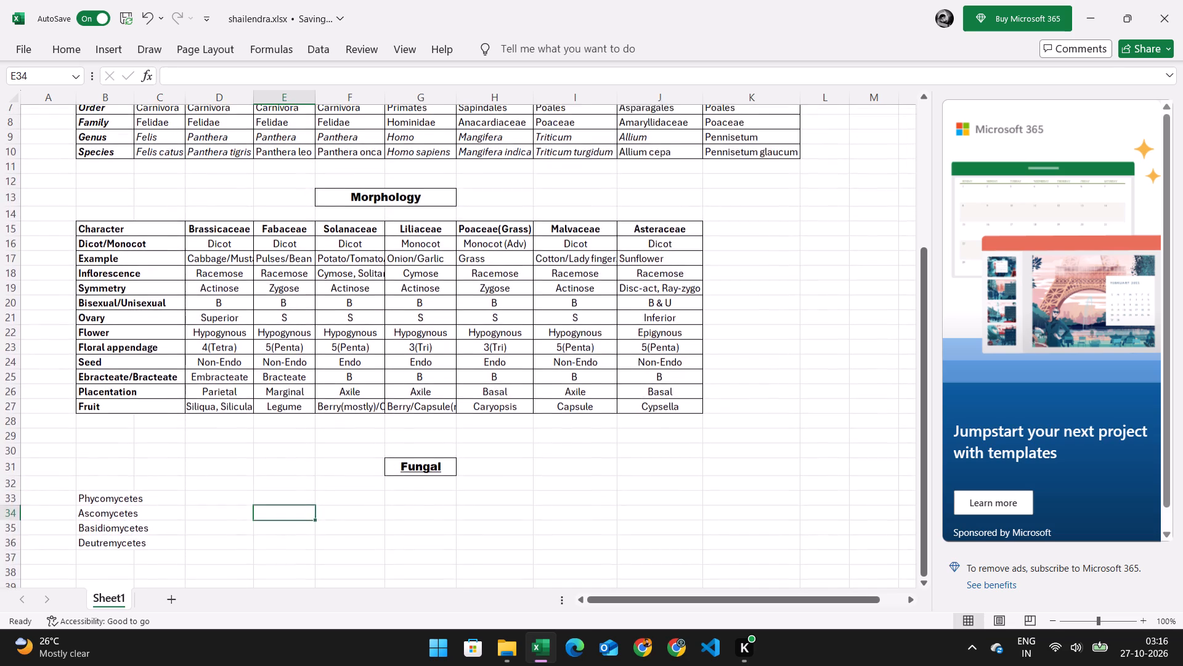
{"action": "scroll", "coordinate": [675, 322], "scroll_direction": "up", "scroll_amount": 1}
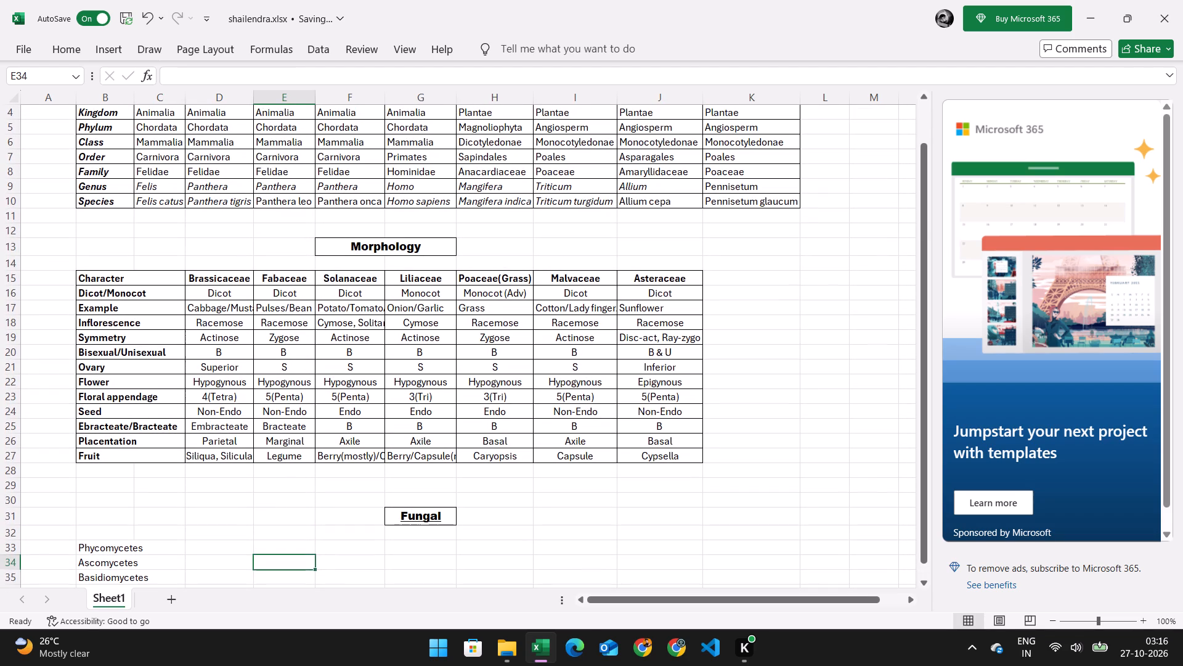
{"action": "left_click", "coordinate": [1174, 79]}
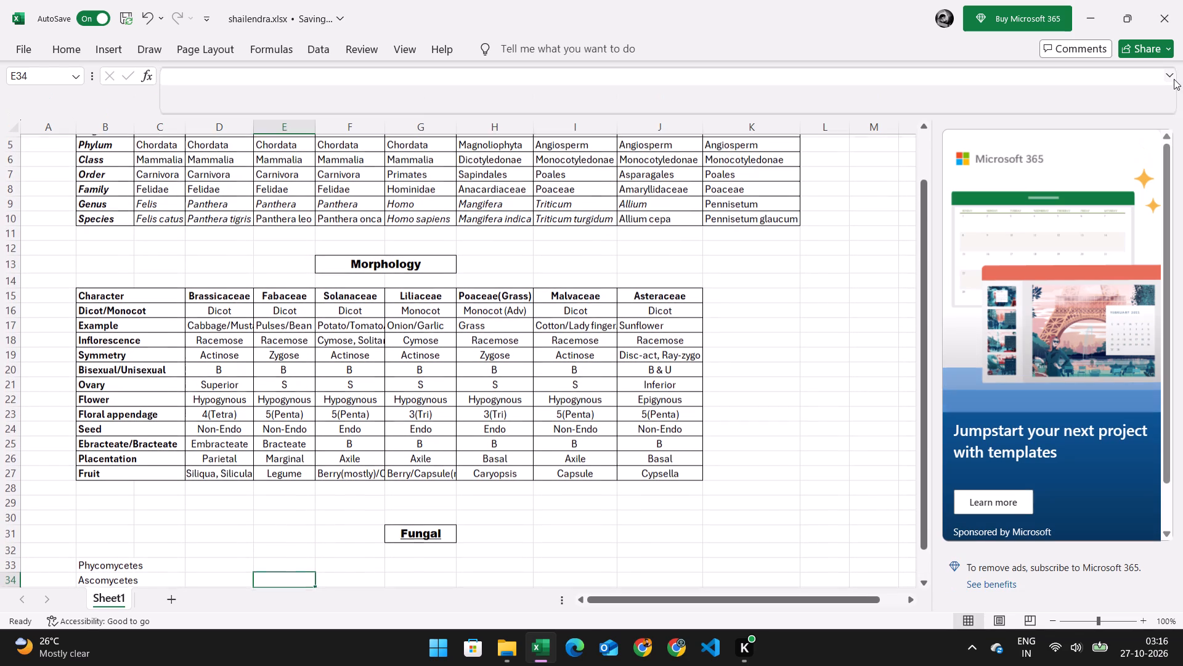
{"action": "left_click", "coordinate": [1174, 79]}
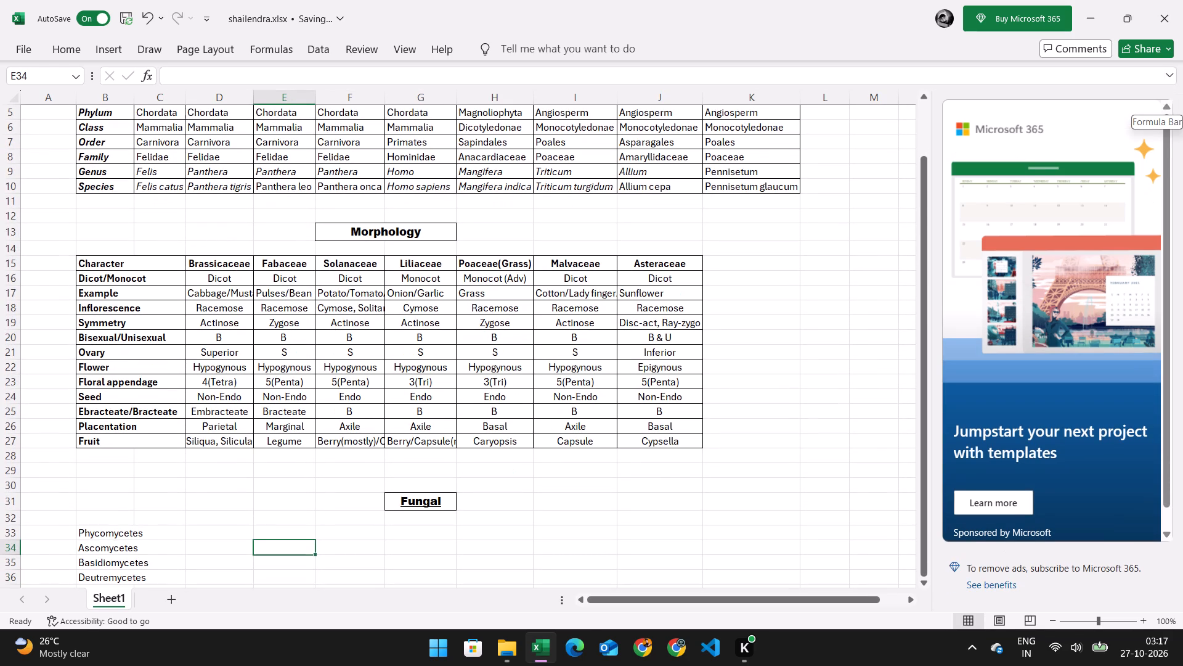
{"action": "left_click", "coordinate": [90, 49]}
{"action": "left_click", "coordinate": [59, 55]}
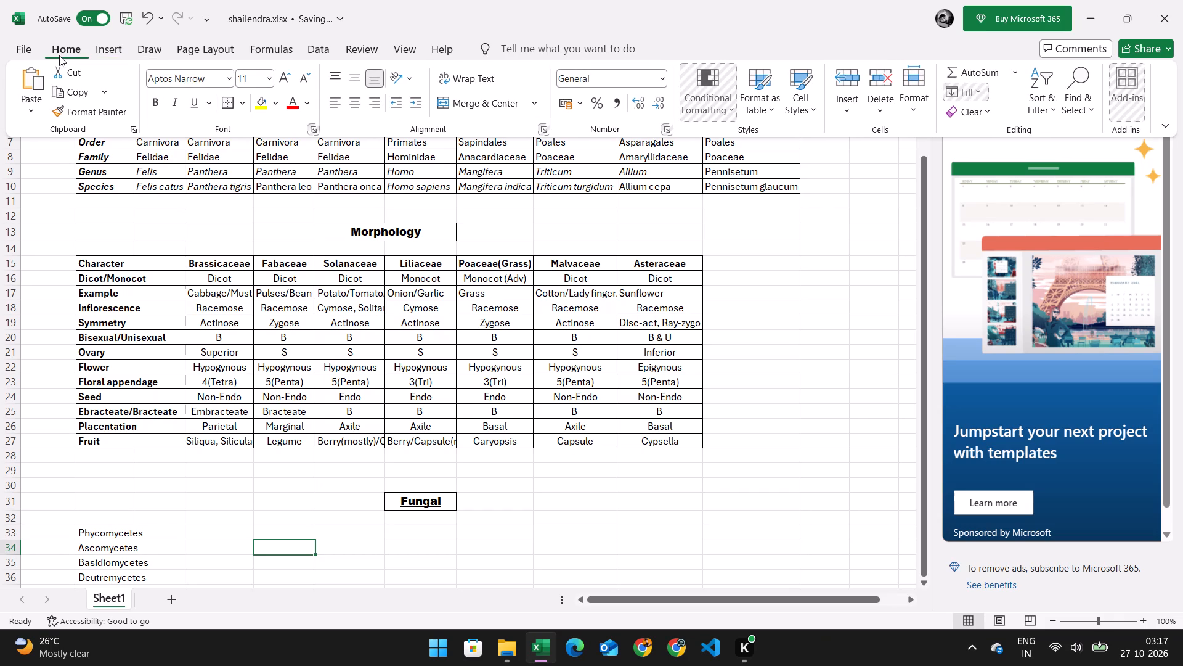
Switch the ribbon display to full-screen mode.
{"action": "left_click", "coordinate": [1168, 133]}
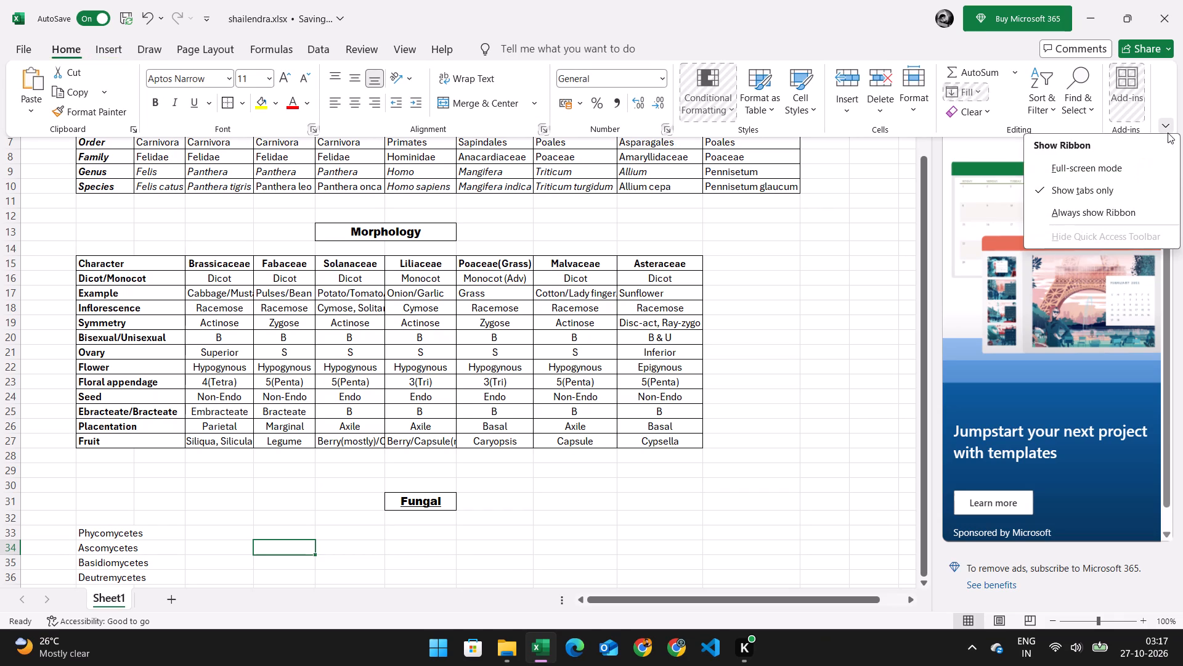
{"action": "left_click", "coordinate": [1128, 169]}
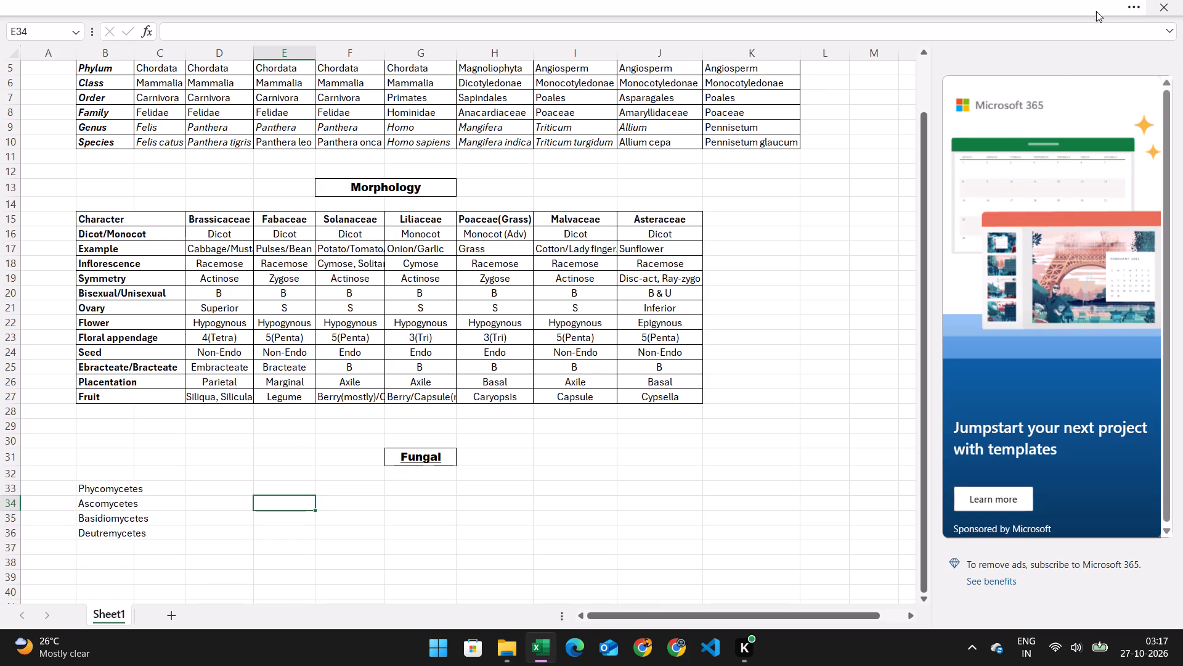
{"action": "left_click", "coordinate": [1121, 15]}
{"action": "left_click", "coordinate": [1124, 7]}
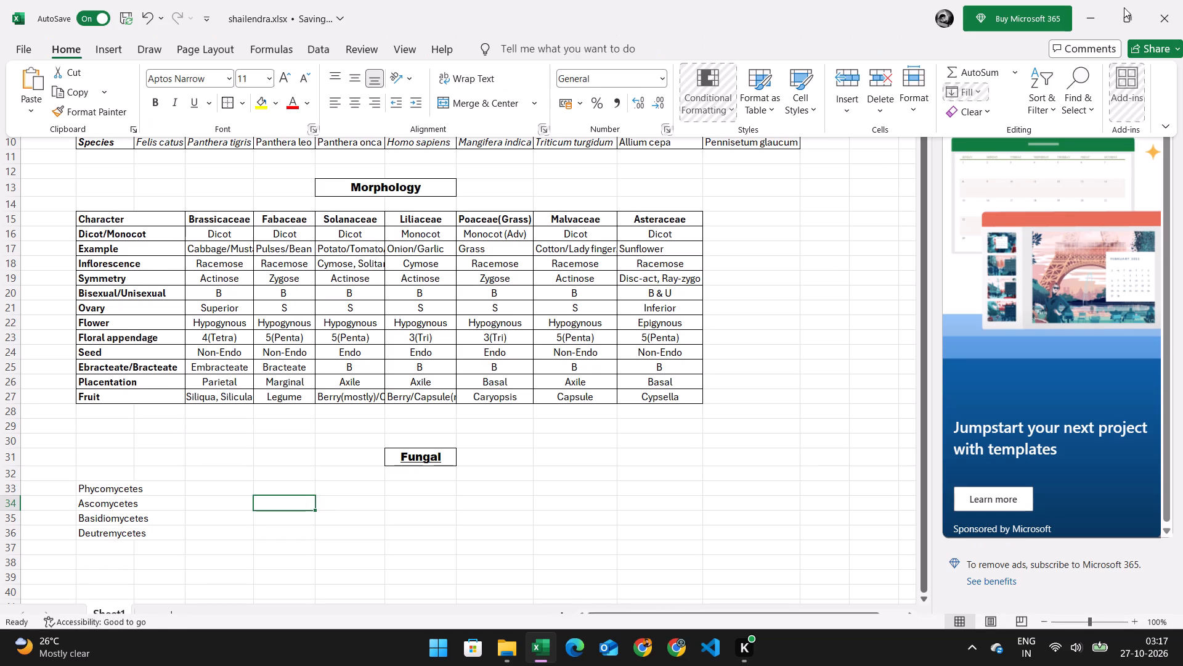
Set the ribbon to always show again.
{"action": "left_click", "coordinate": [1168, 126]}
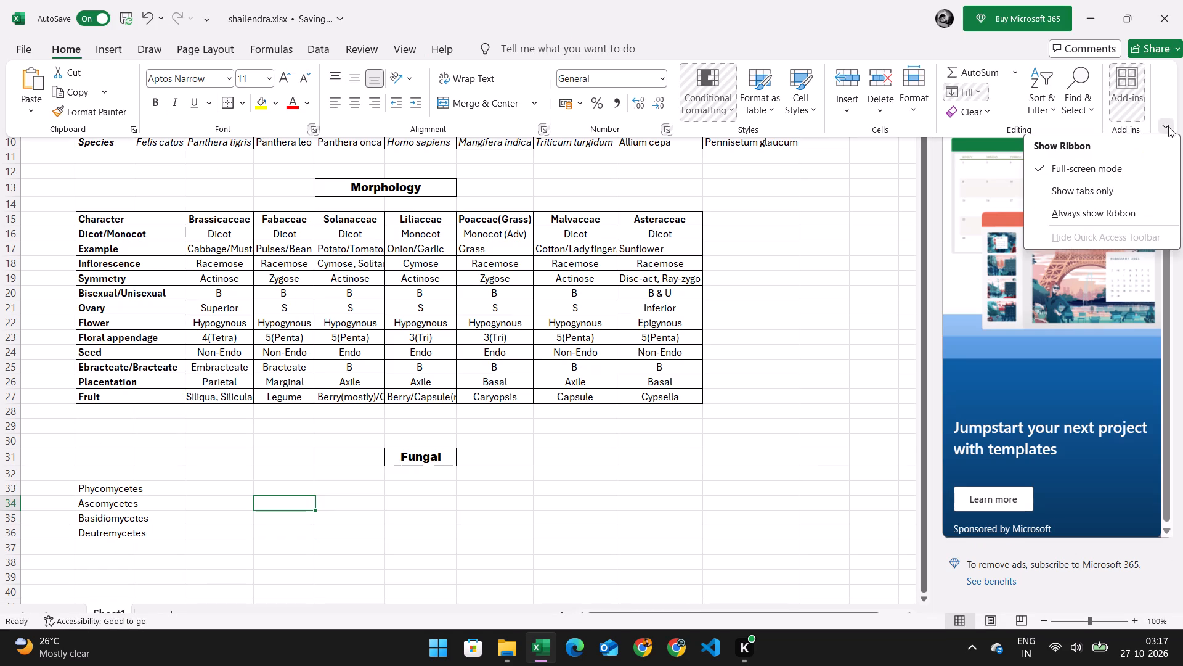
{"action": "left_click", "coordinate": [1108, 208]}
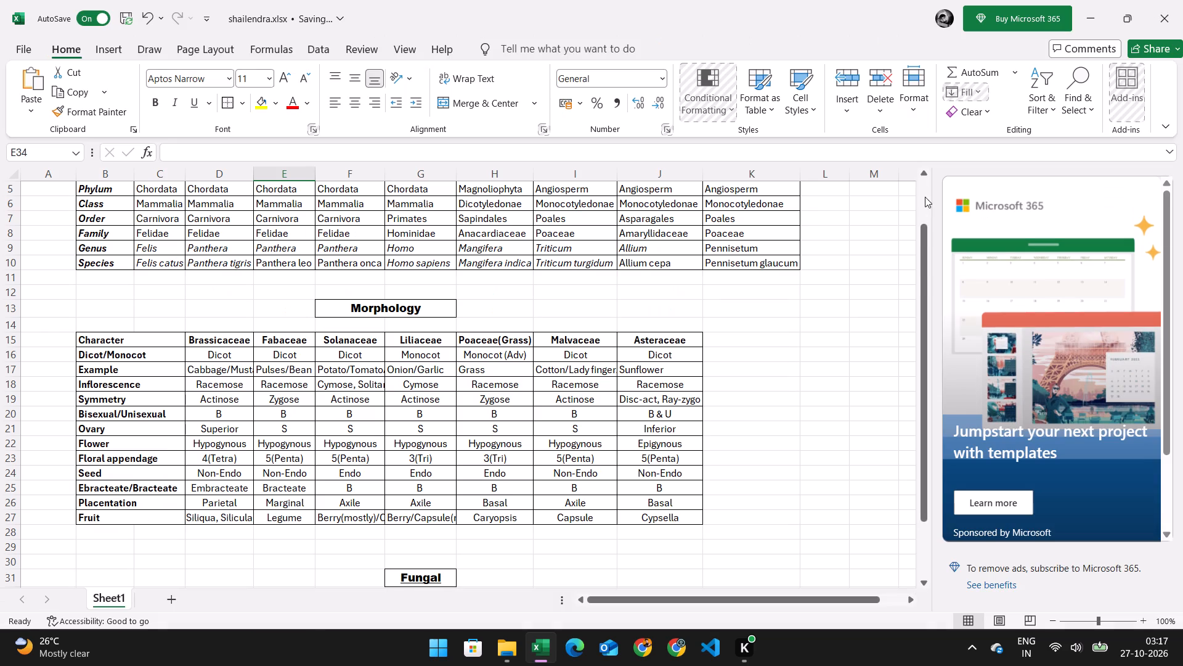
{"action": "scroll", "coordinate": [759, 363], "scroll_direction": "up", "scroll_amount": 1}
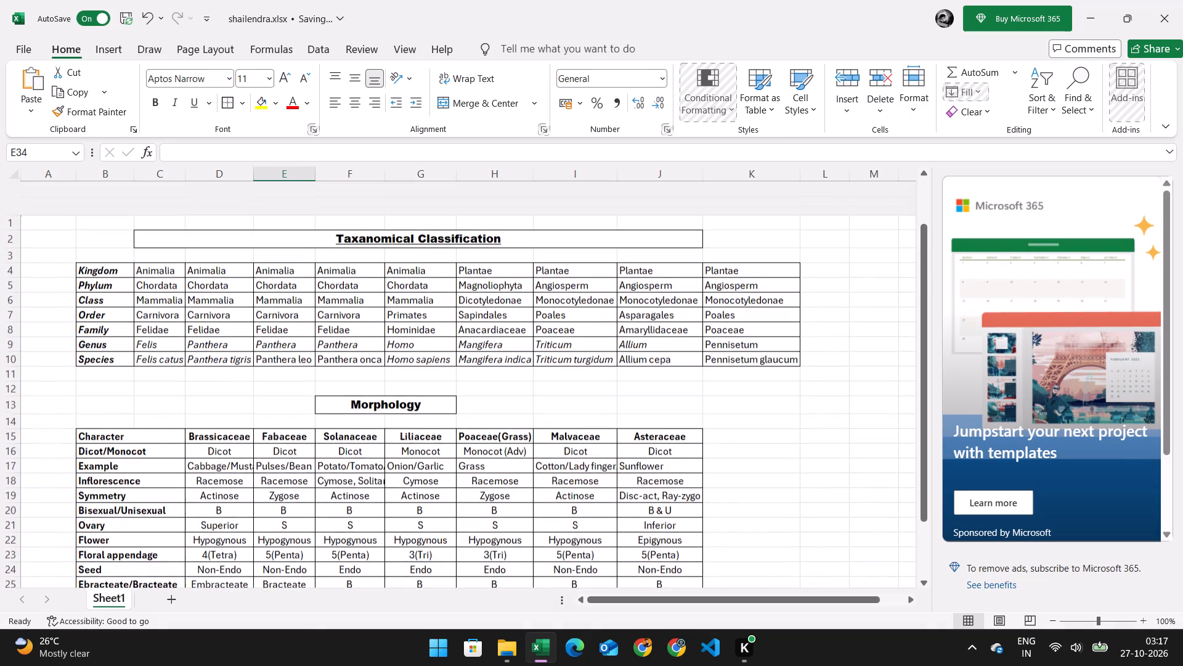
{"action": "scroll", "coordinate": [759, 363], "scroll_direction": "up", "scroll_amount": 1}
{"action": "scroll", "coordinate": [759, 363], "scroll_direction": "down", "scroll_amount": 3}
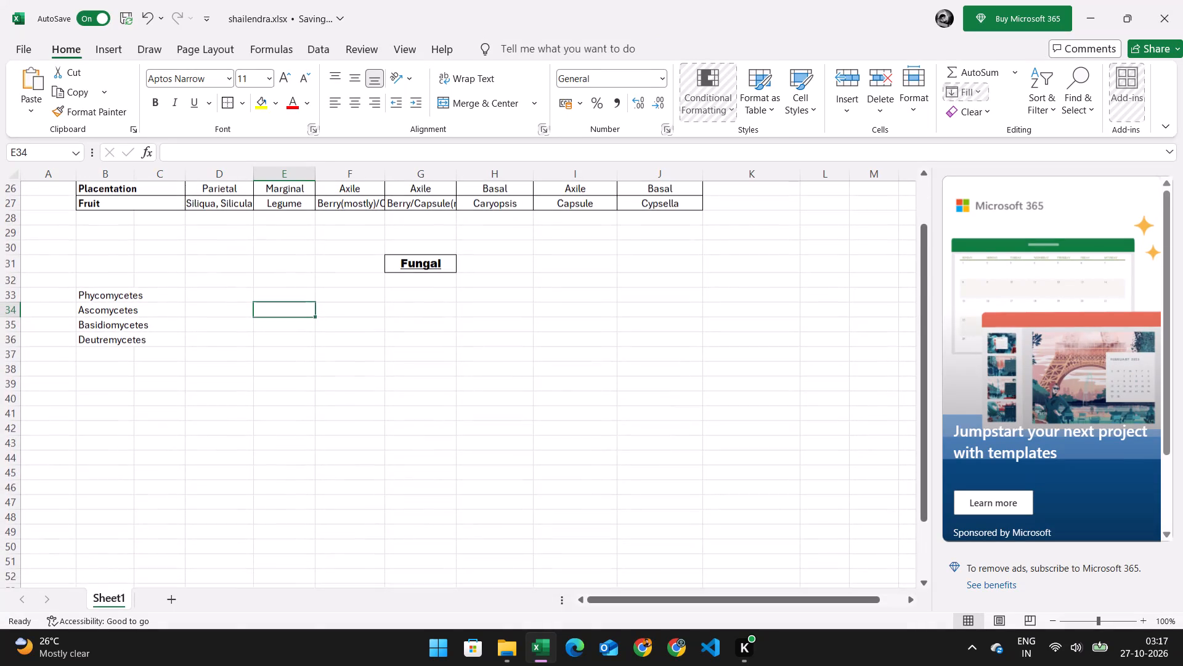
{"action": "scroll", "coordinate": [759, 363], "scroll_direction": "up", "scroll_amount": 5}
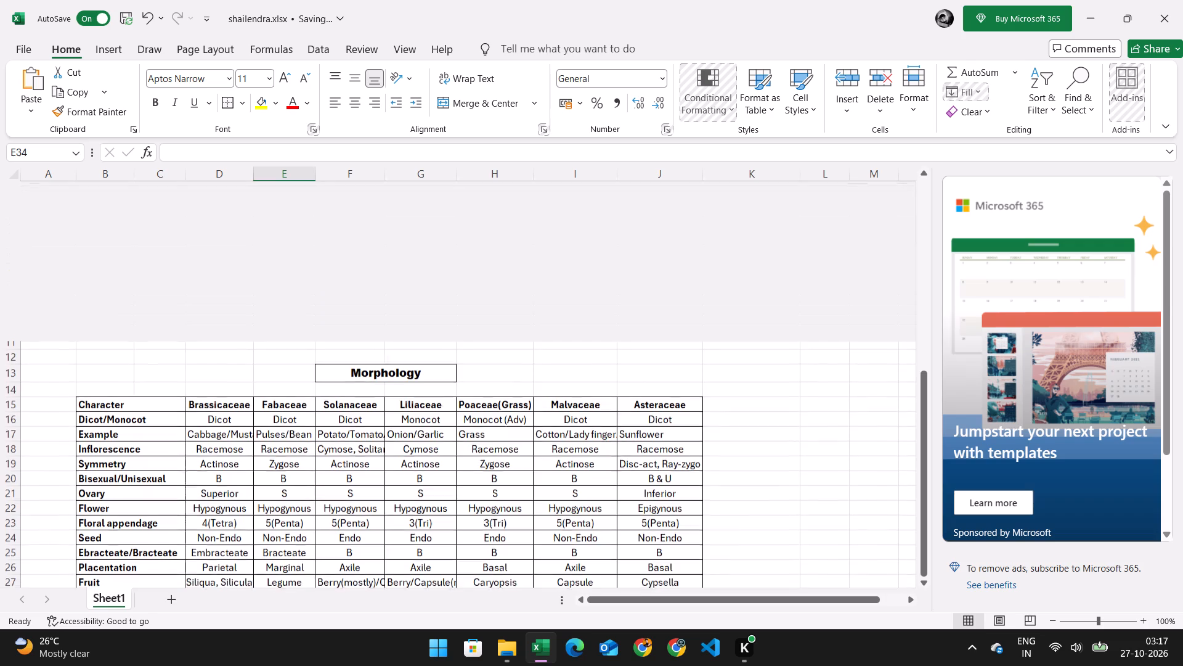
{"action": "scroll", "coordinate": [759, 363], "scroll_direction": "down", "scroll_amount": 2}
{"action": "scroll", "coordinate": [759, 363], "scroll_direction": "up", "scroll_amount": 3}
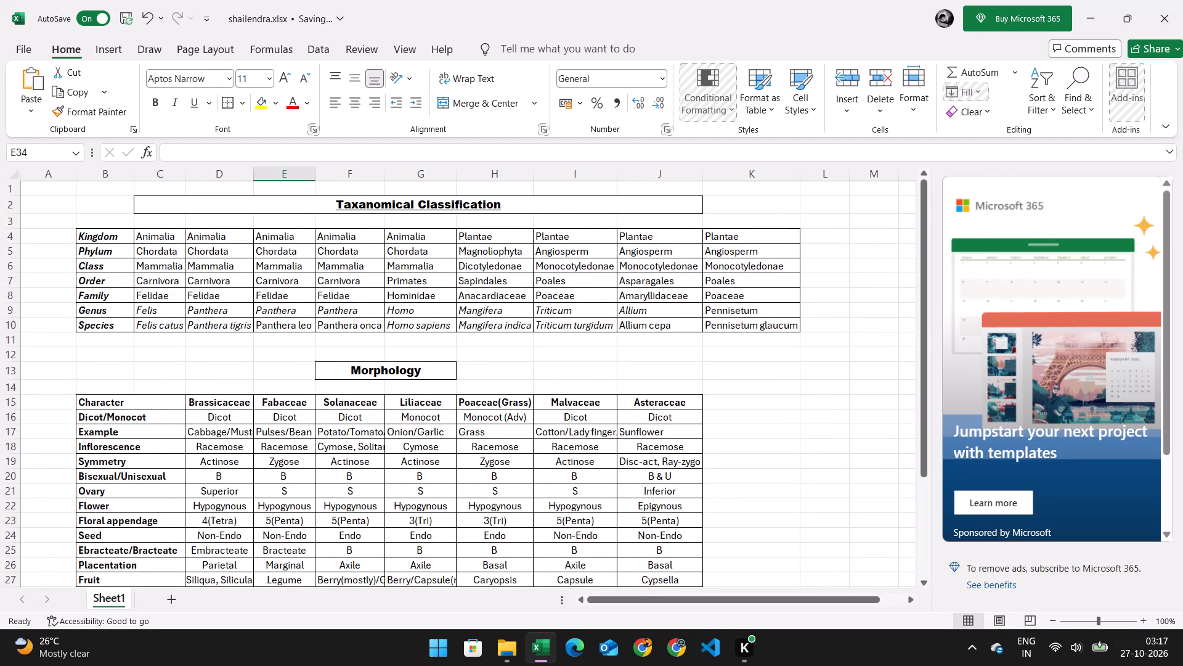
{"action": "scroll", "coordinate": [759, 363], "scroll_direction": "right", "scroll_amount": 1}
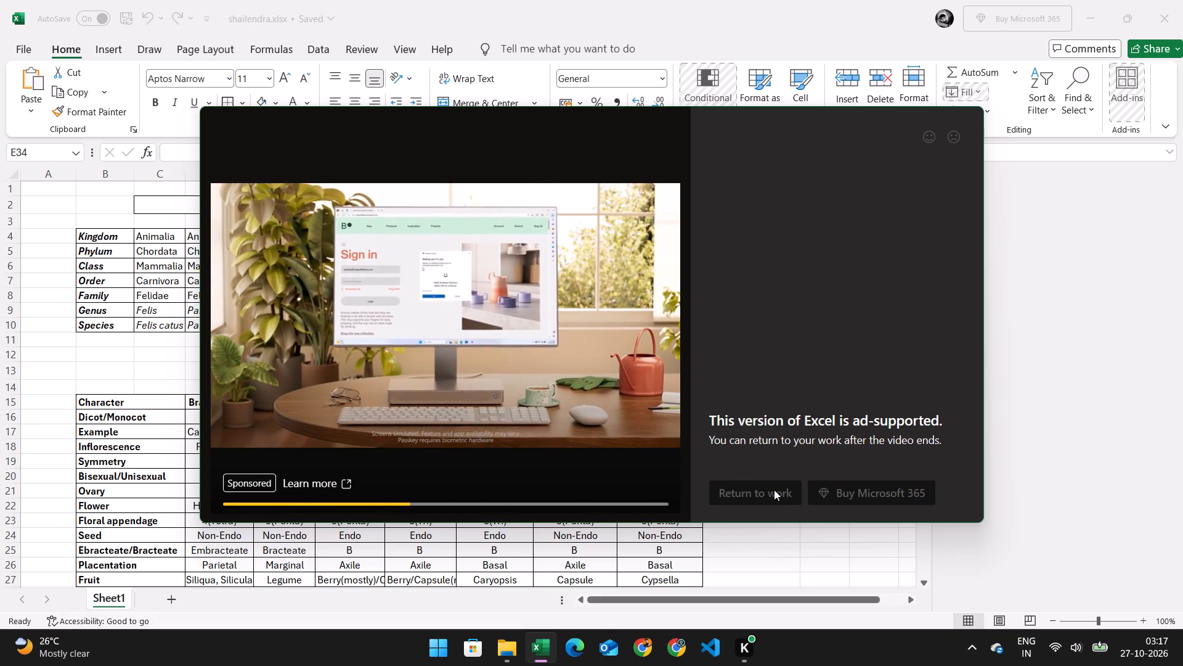
Dismiss the sponsored video and return to the worksheet.
{"action": "triple_click", "coordinate": [774, 490]}
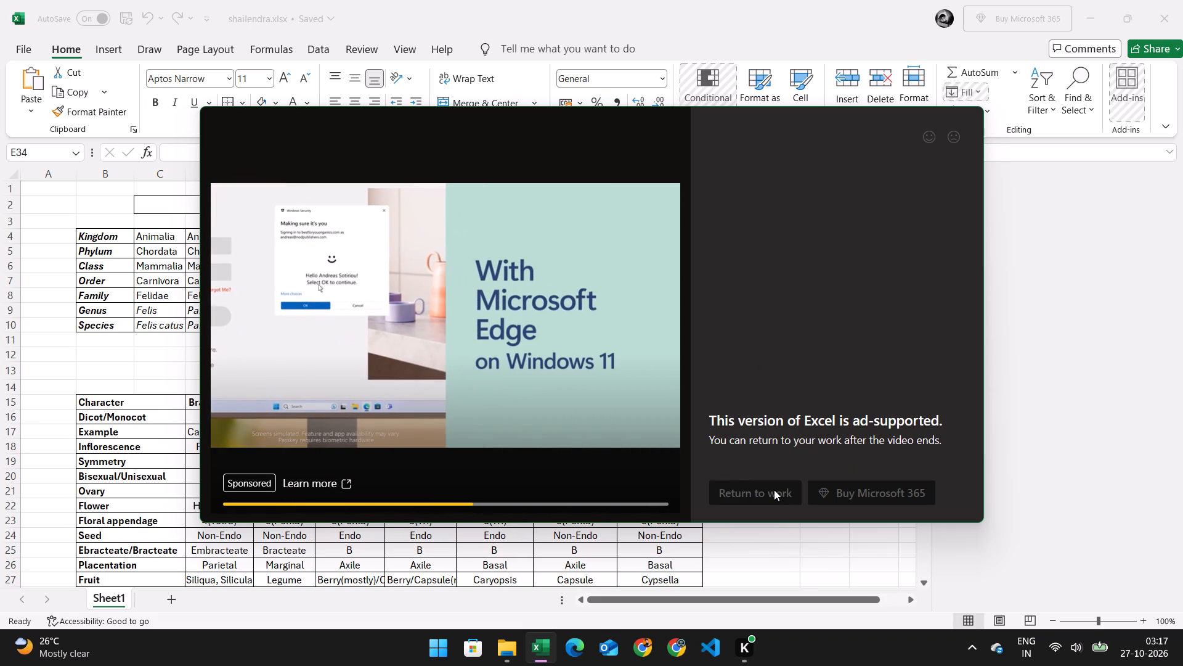
{"action": "triple_click", "coordinate": [774, 490]}
{"action": "triple_click", "coordinate": [774, 490]}
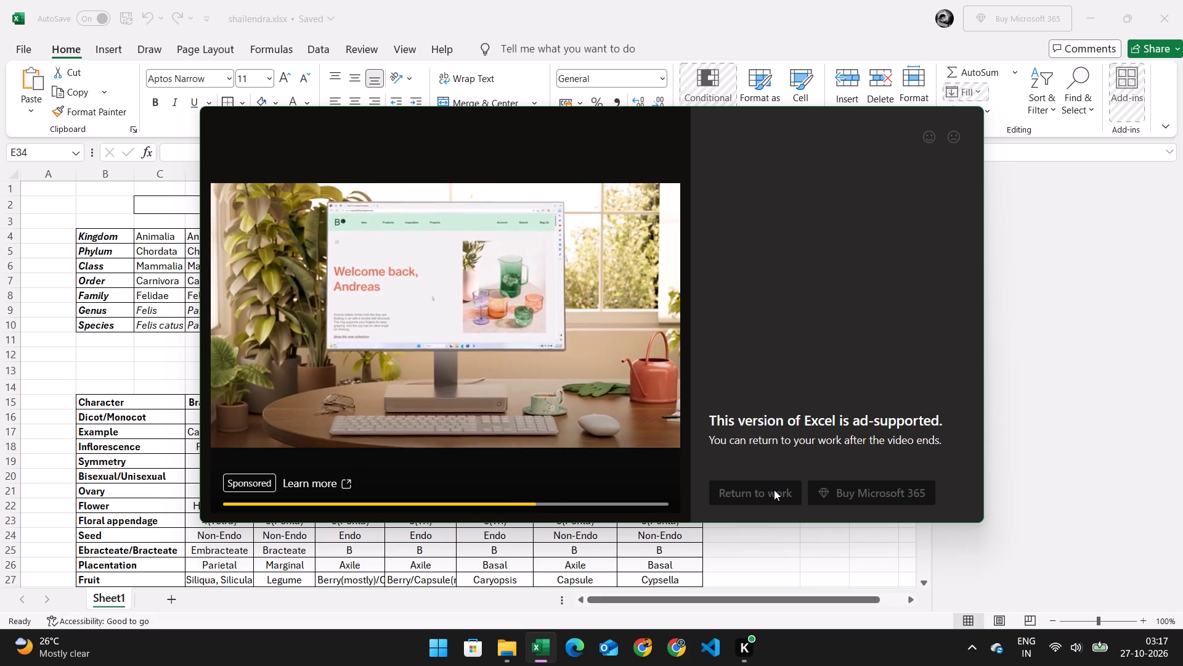
{"action": "triple_click", "coordinate": [774, 490]}
{"action": "triple_click", "coordinate": [774, 490]}
{"action": "triple_click", "coordinate": [774, 490]}
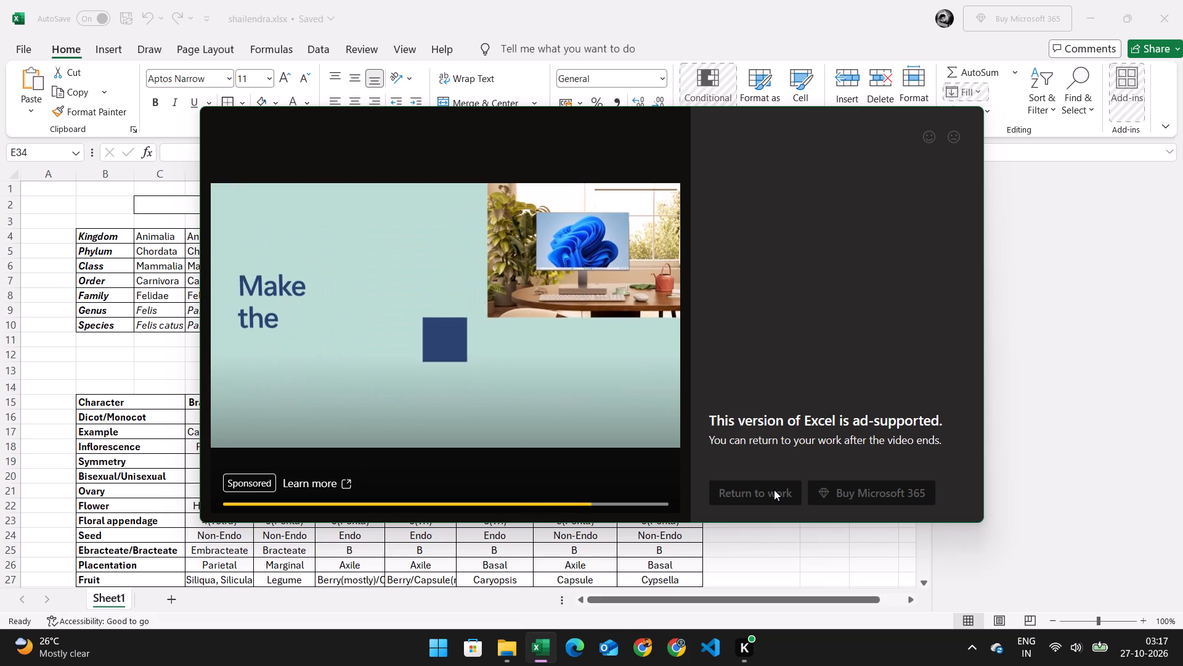
{"action": "triple_click", "coordinate": [774, 490]}
{"action": "triple_click", "coordinate": [774, 490]}
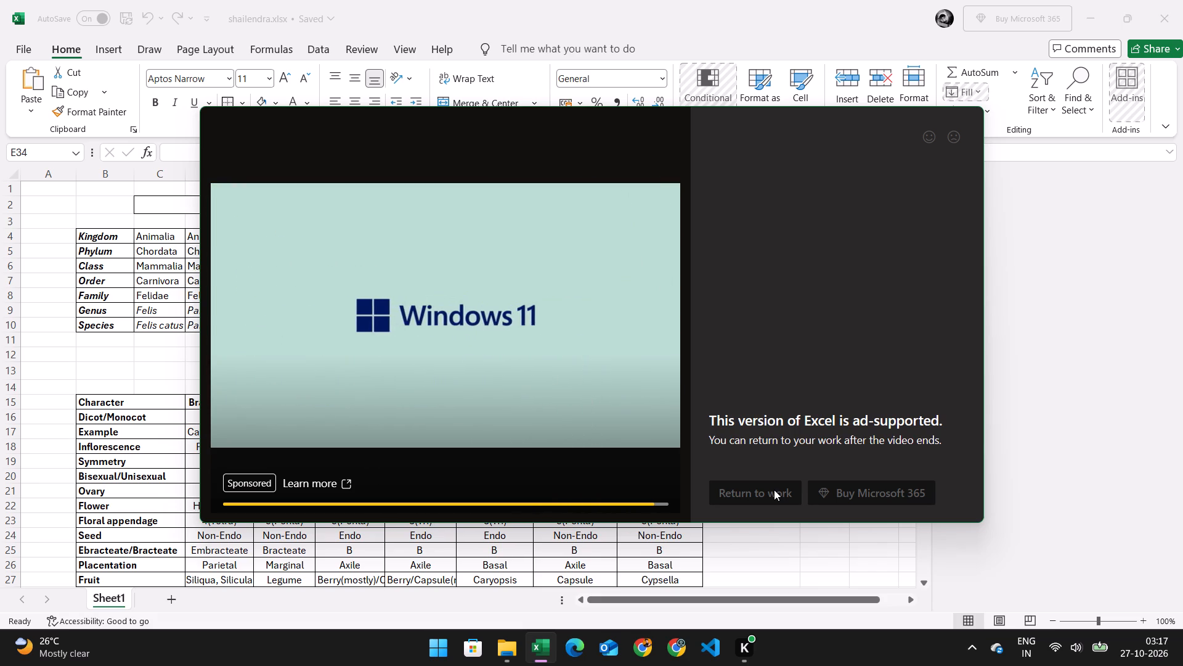
{"action": "left_click", "coordinate": [774, 490]}
Save the shailendra.xlsx workbook and close it.
{"action": "scroll", "coordinate": [774, 490], "scroll_direction": "down", "scroll_amount": 1}
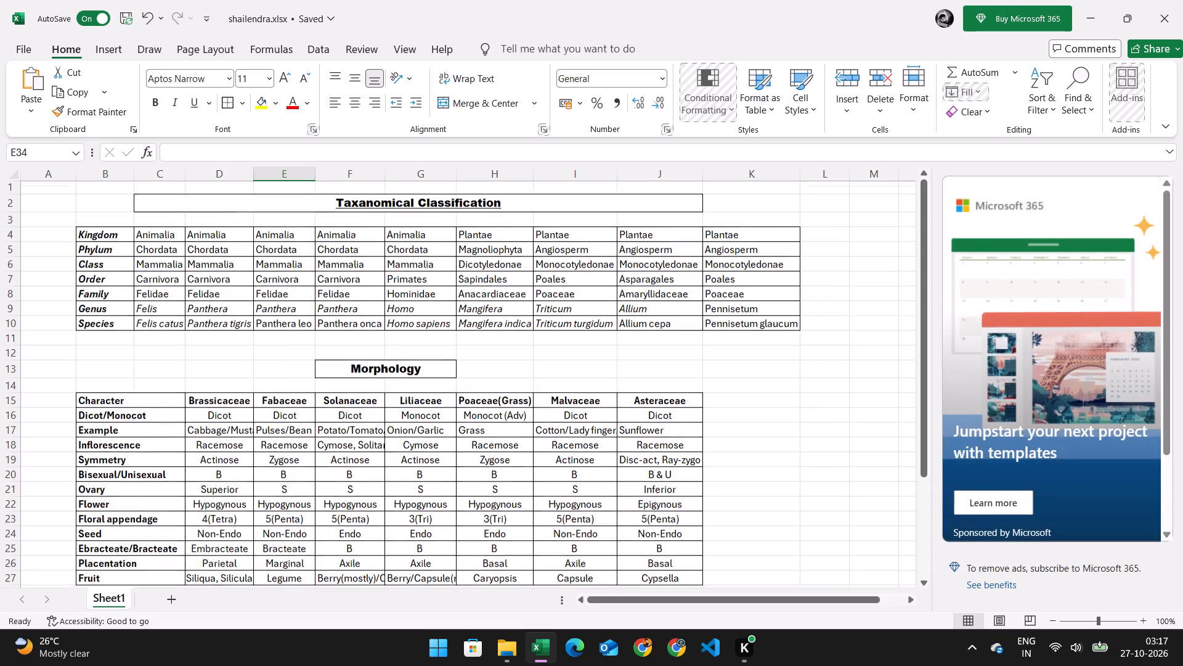
{"action": "scroll", "coordinate": [774, 490], "scroll_direction": "down", "scroll_amount": 2}
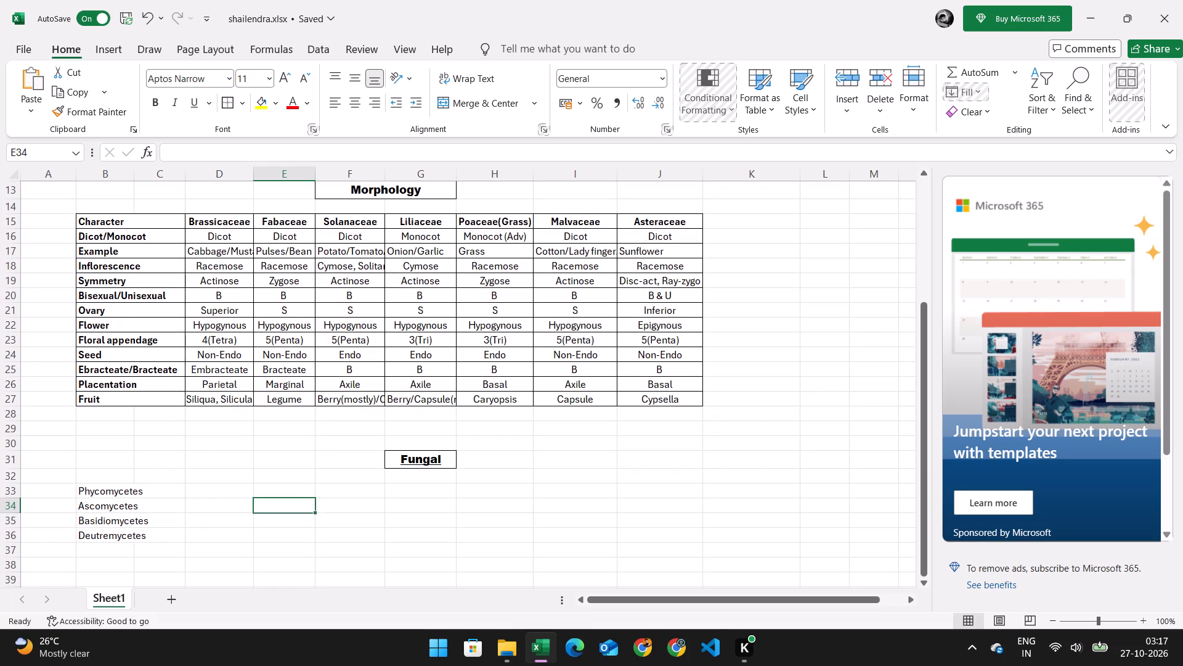
{"action": "scroll", "coordinate": [774, 490], "scroll_direction": "left", "scroll_amount": 7}
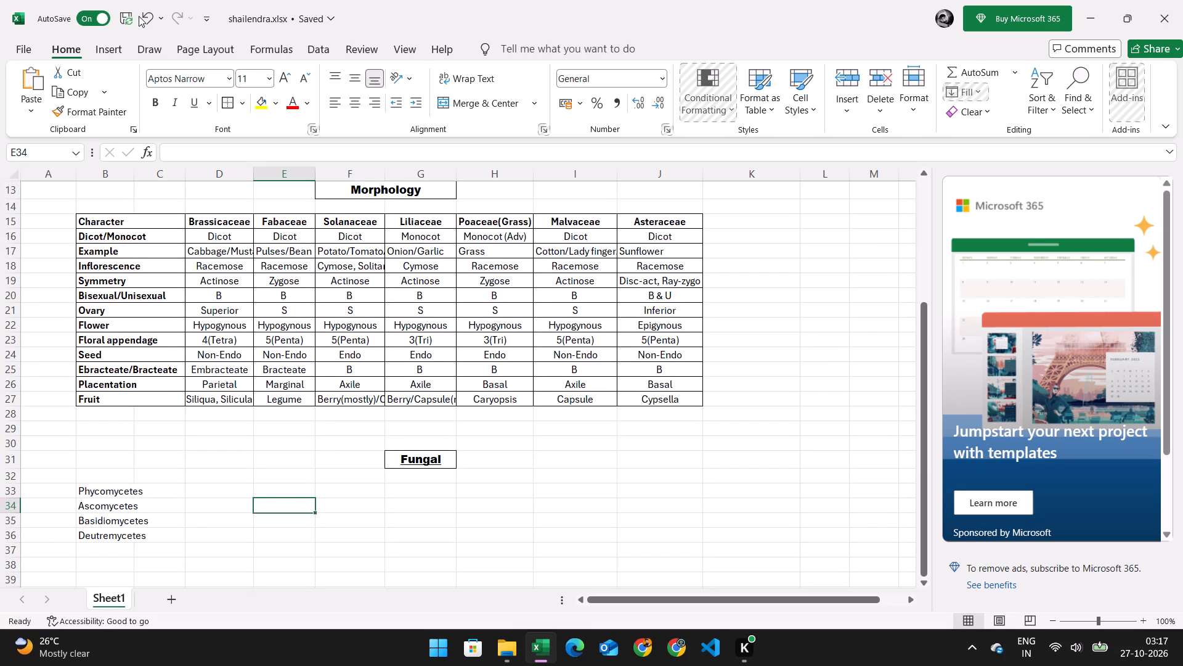
{"action": "left_click", "coordinate": [134, 16]}
{"action": "left_click", "coordinate": [1164, 0]}
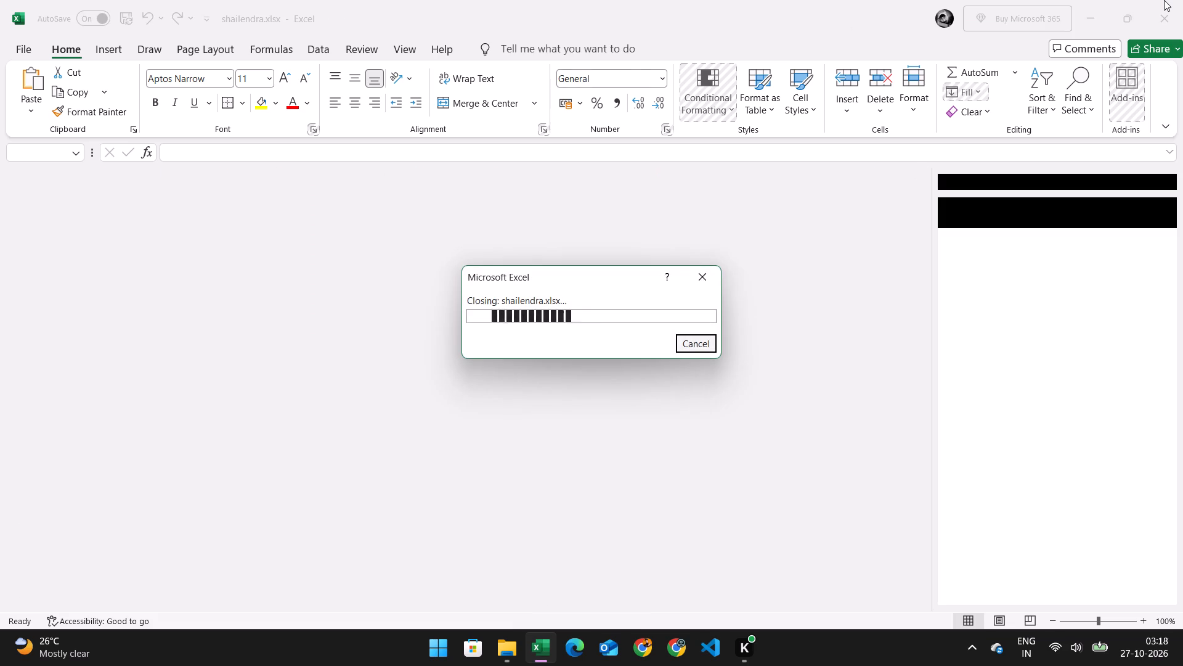